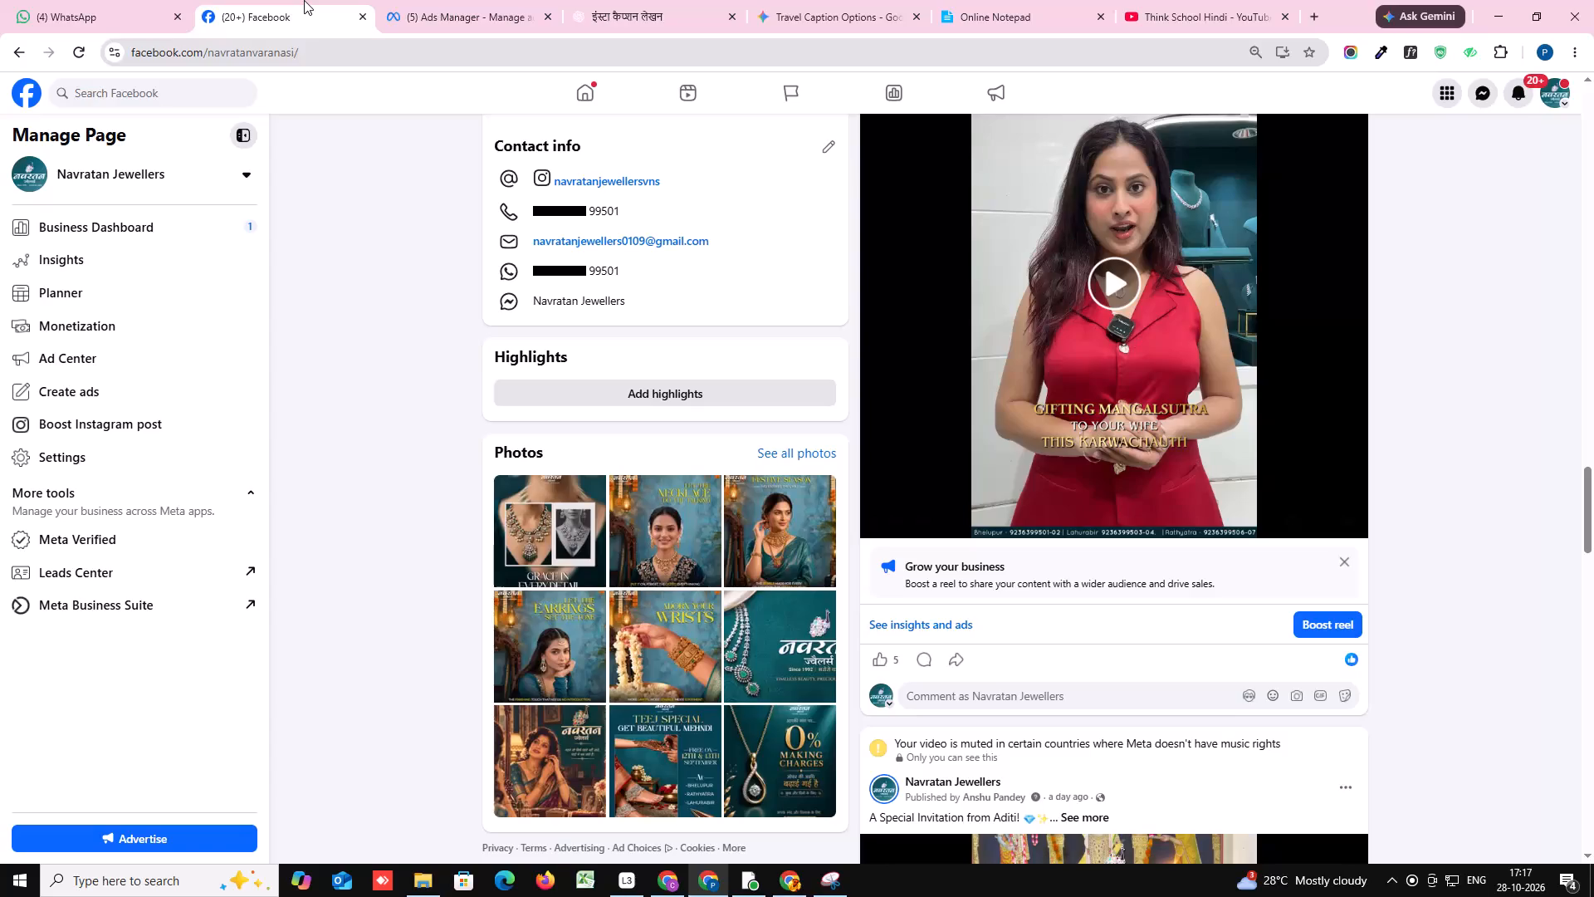
# Switch to the LinkedIn browser window and reload the job post's hiring setup page stuck on finding candidates.
pyautogui.scroll(2, 481, 205)
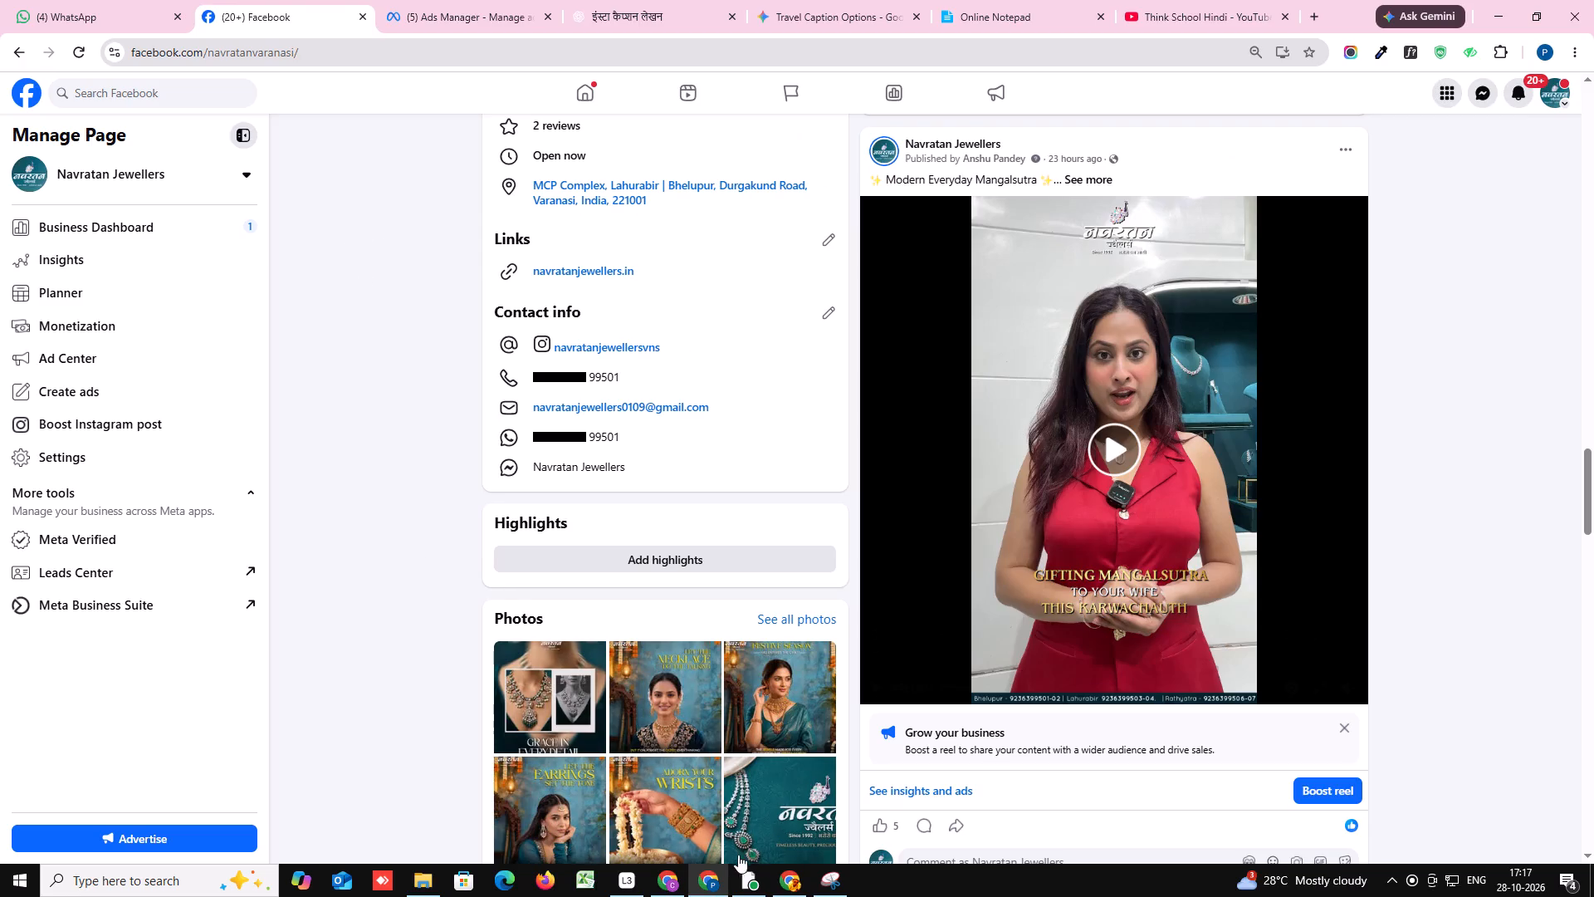
pyautogui.click(775, 880)
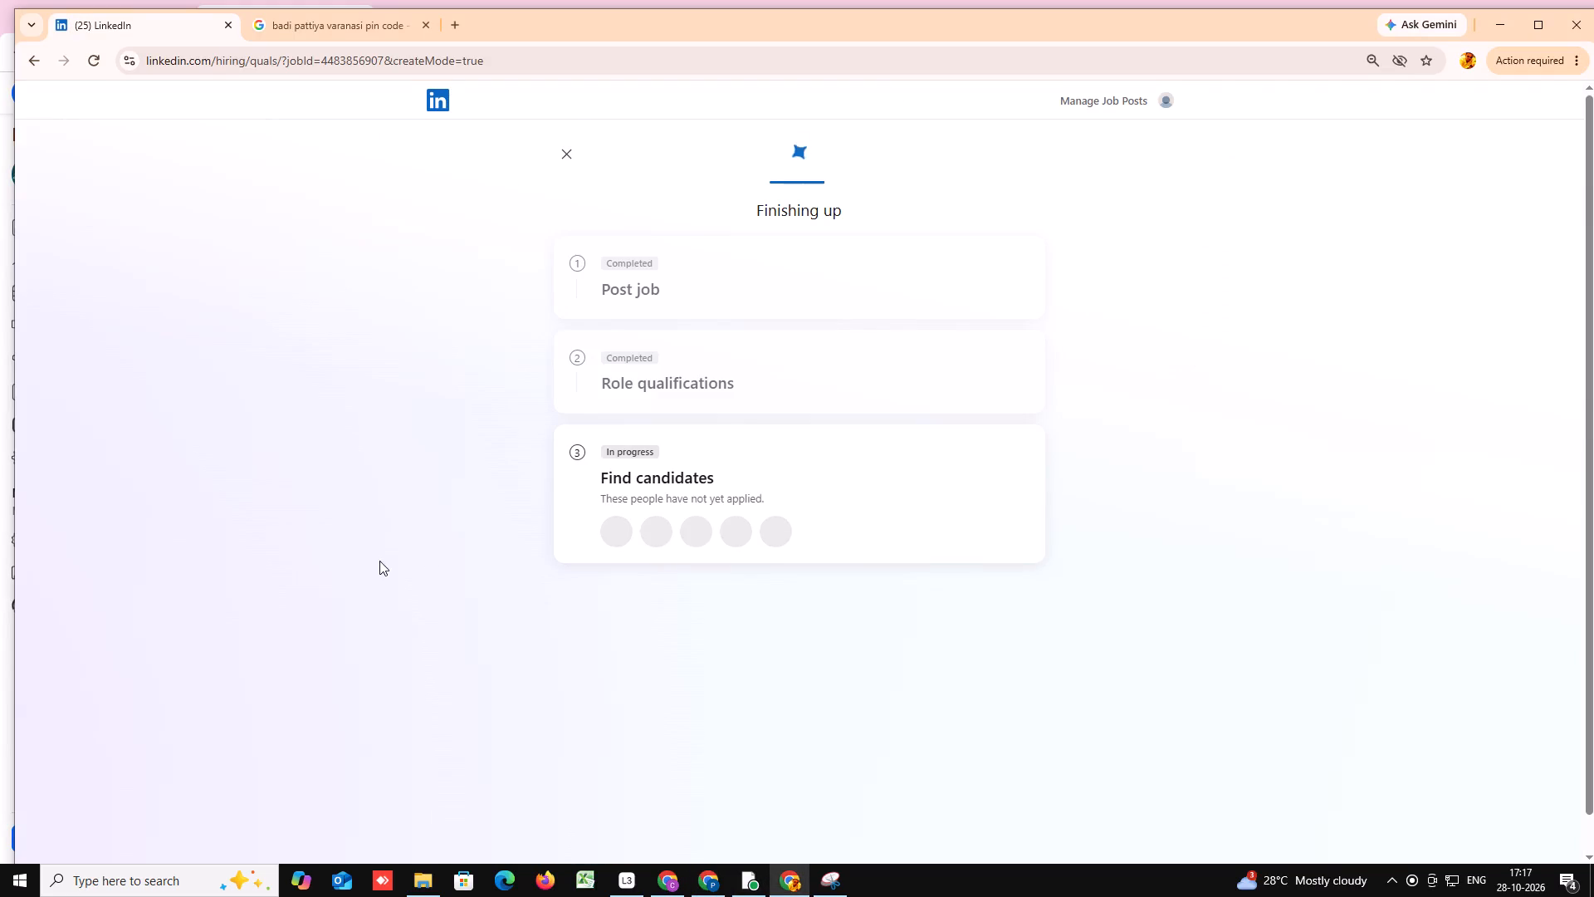
pyautogui.click(92, 61)
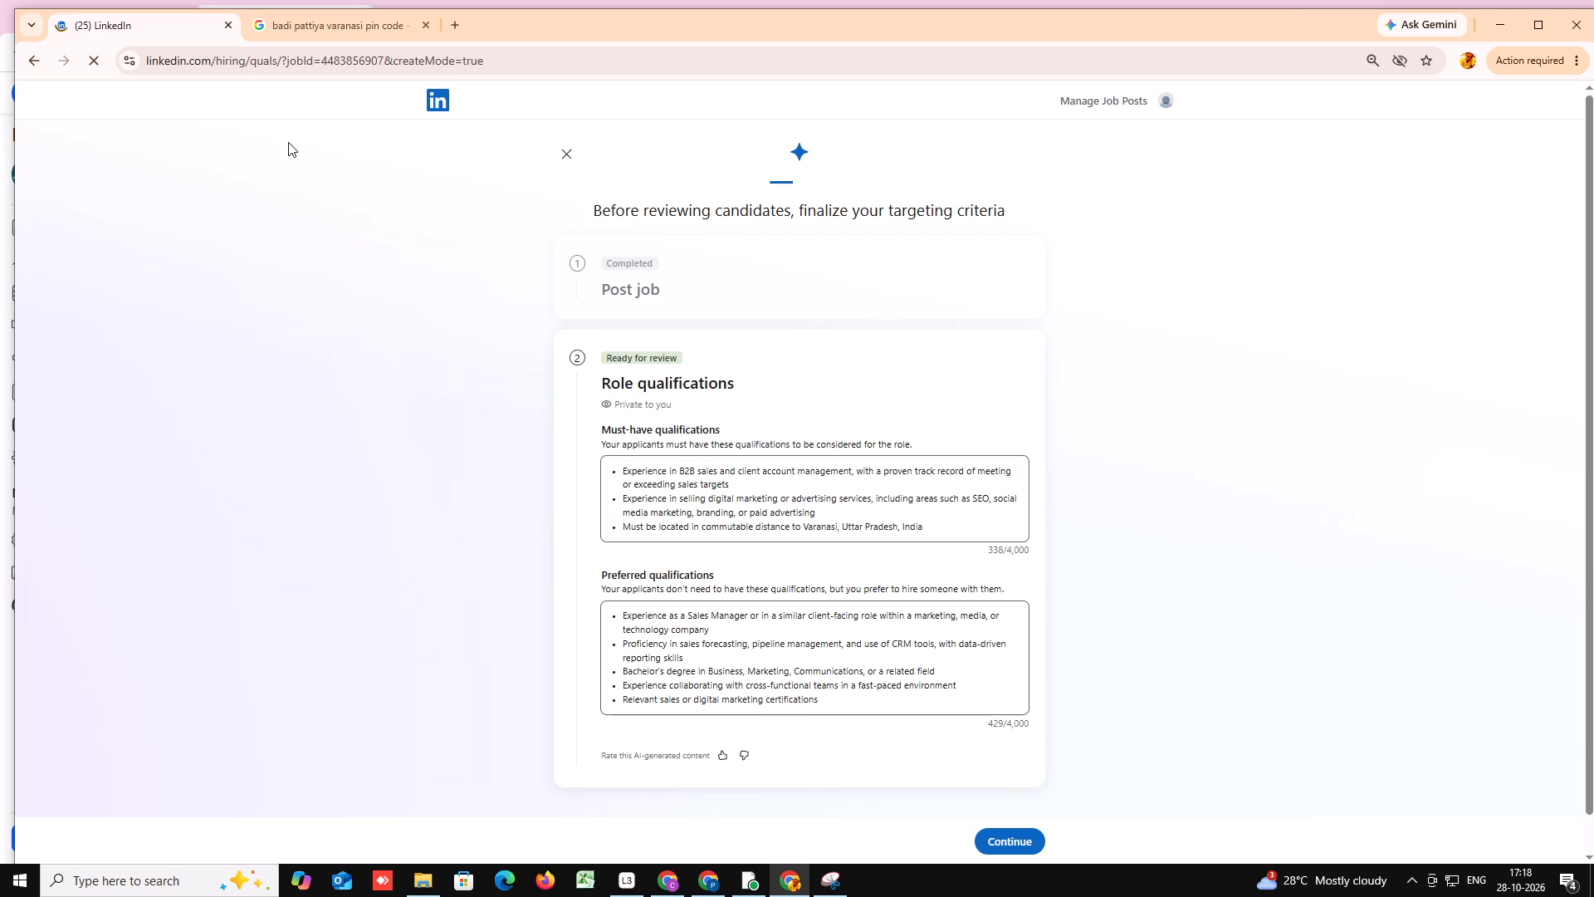
# Accept the suggested must-have and preferred role qualifications unchanged, and proceed to reviewing the candidates for the job post.
pyautogui.scroll(-1, 823, 574)
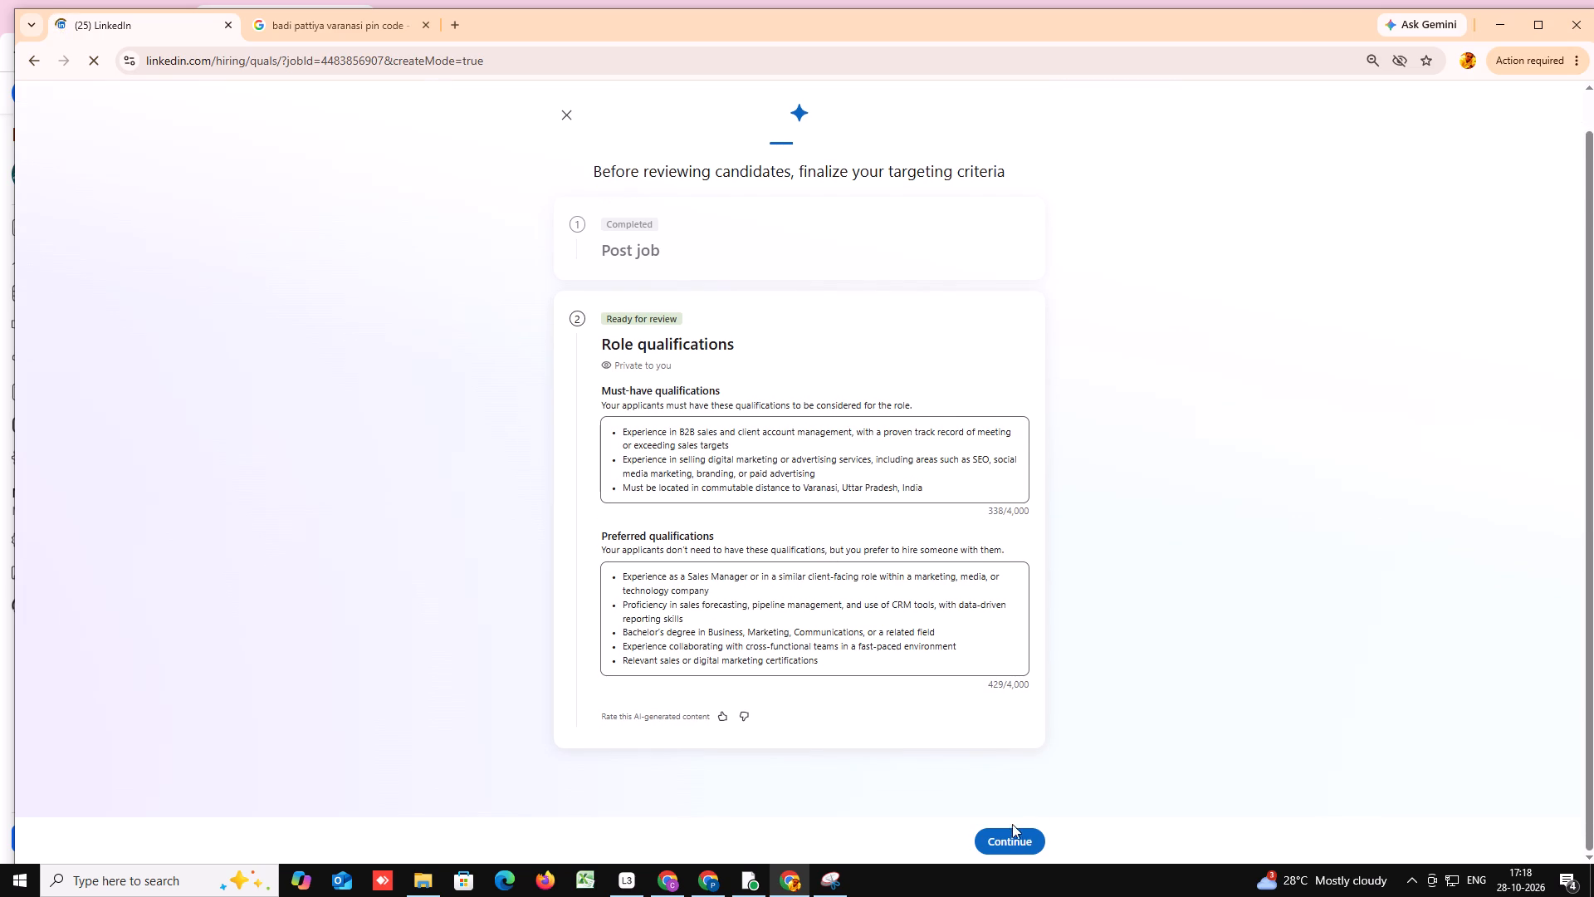
pyautogui.click(1003, 836)
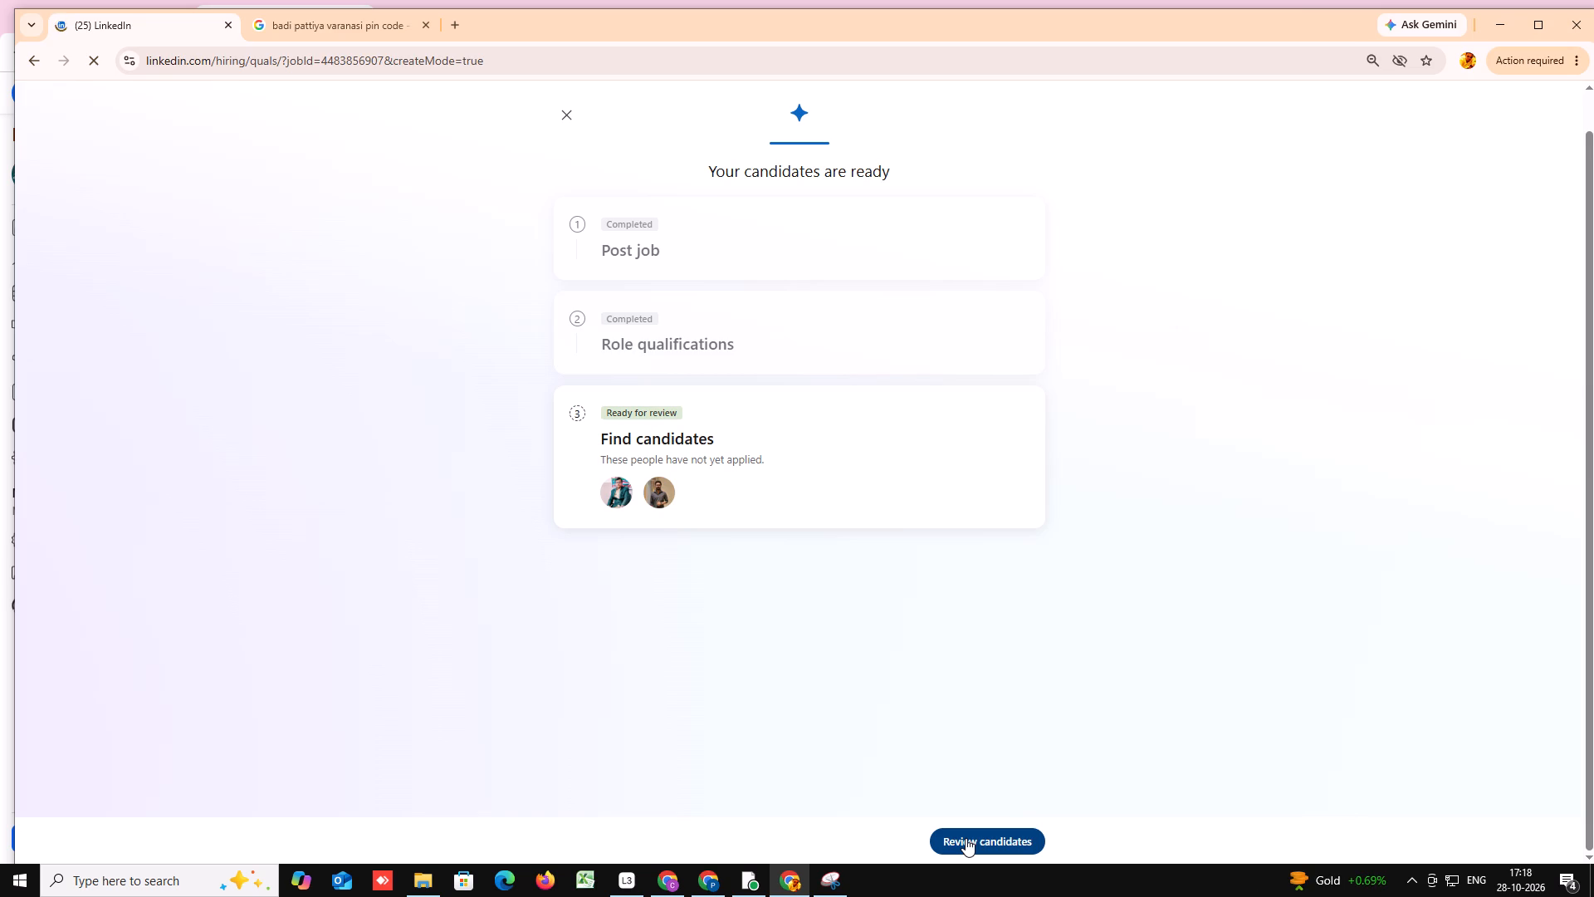
pyautogui.click(966, 838)
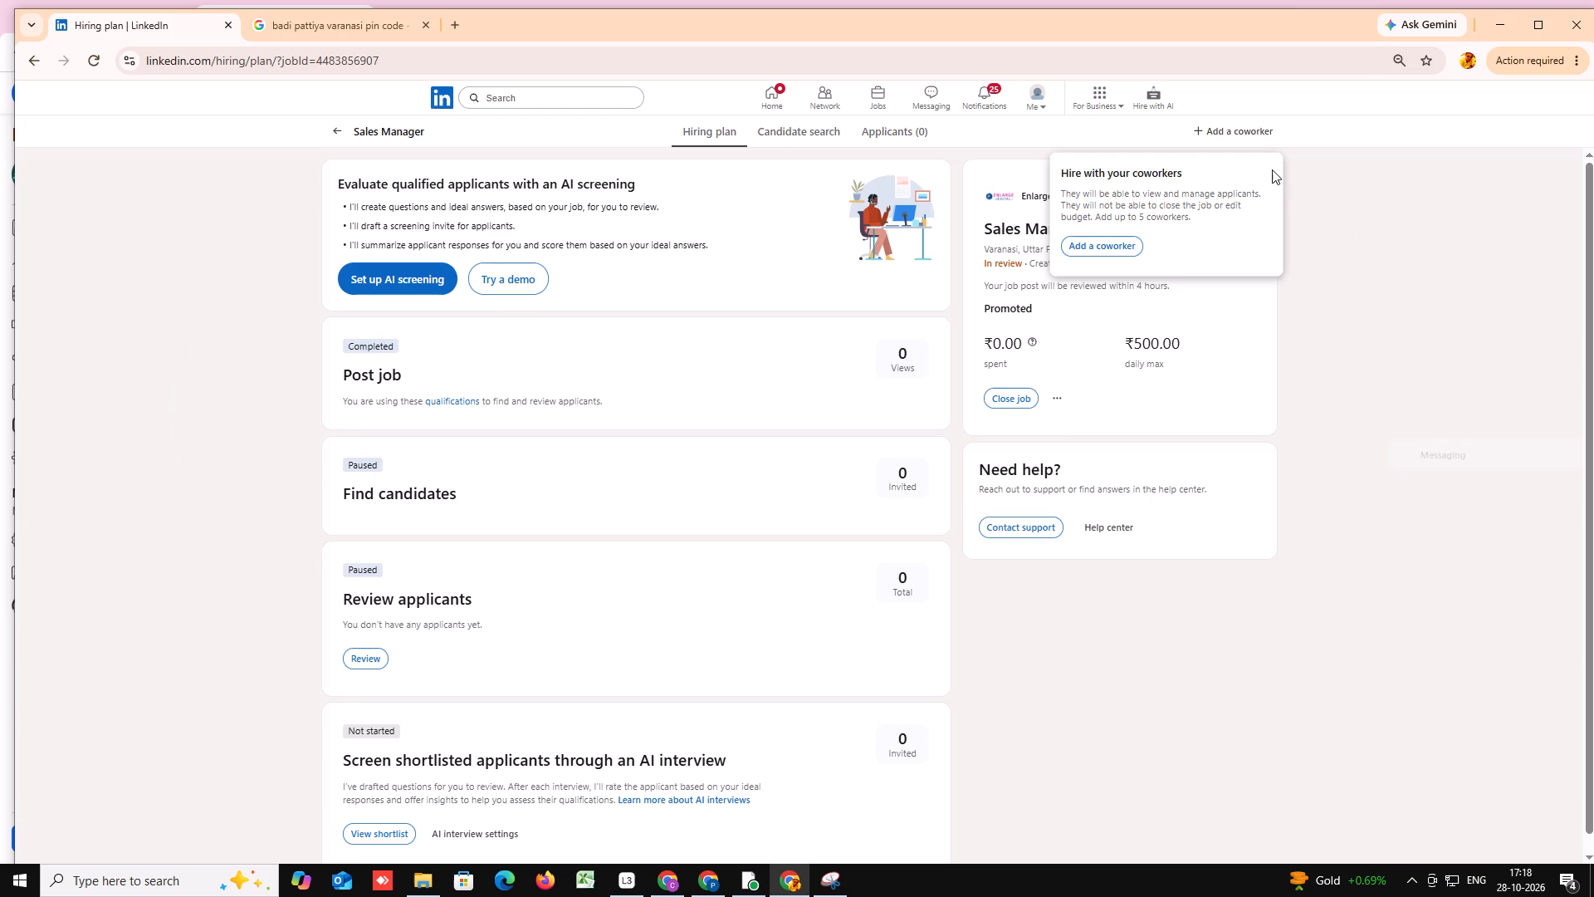
# Dismiss the coworker invitation prompt and close the browser window with the Sales Manager hiring plan.
pyautogui.click(201, 287)
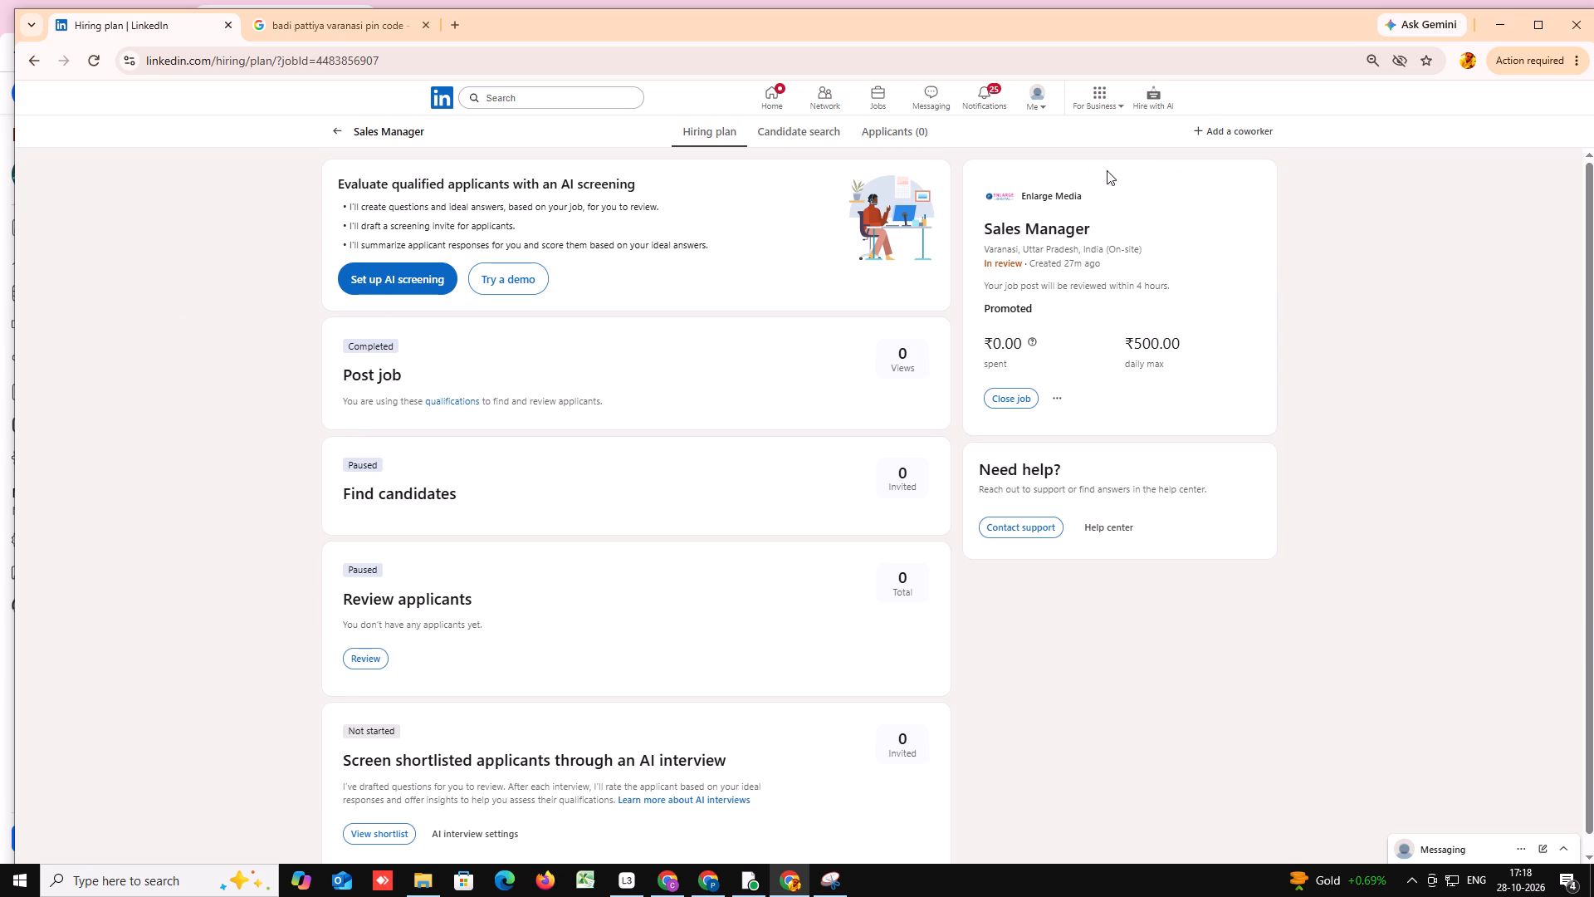
pyautogui.click(1574, 22)
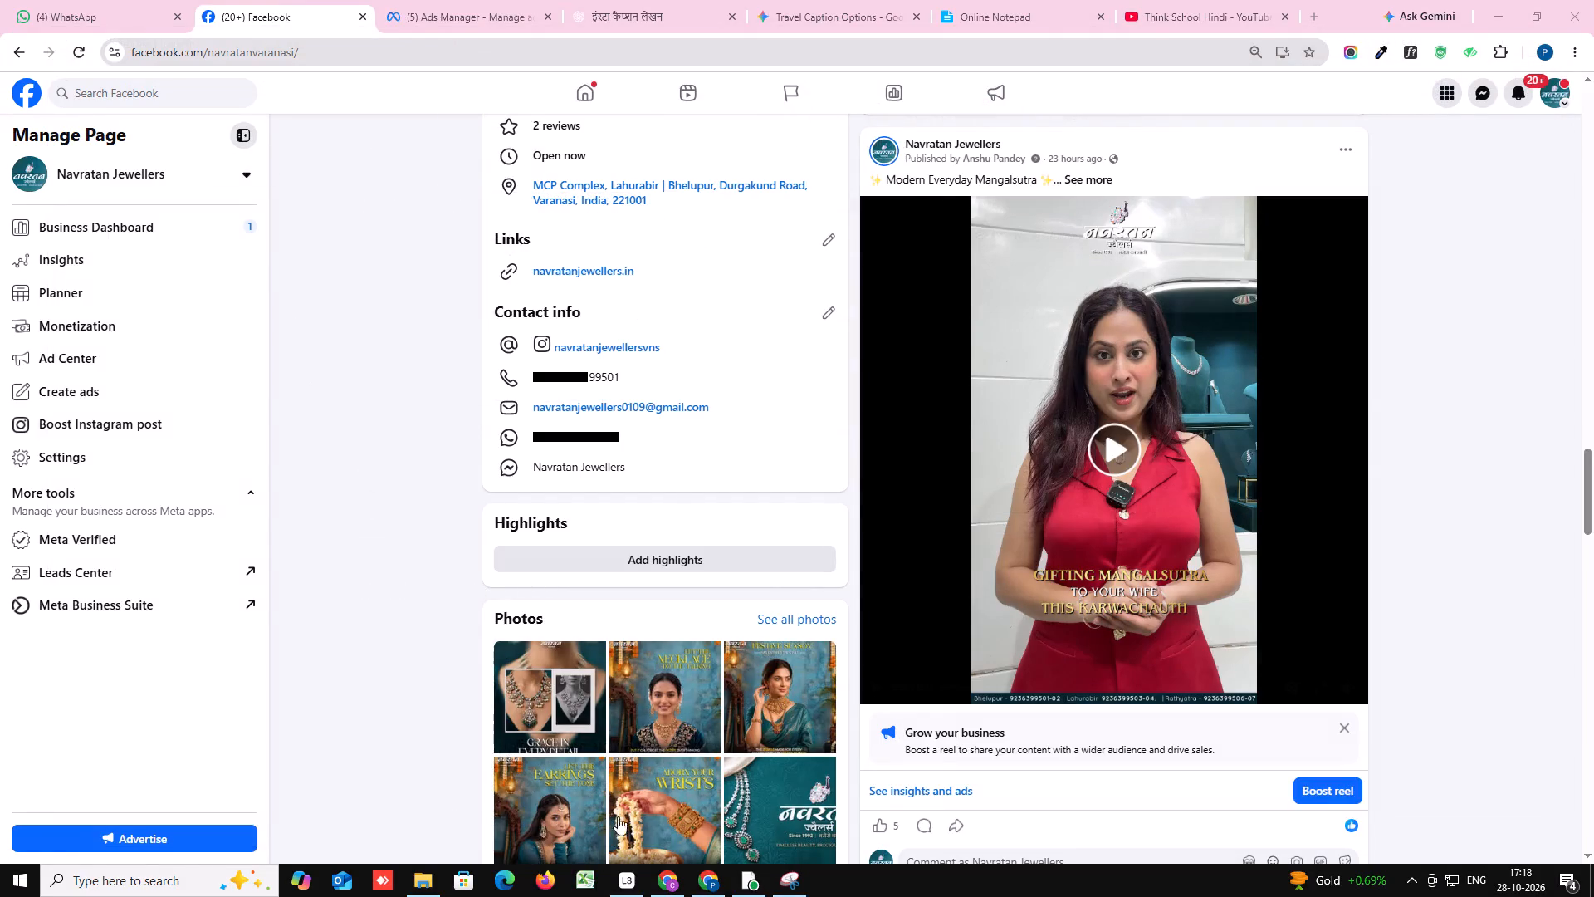
# Switch to the Interakt inbox window and close the customer chat that is currently open there.
pyautogui.click(677, 880)
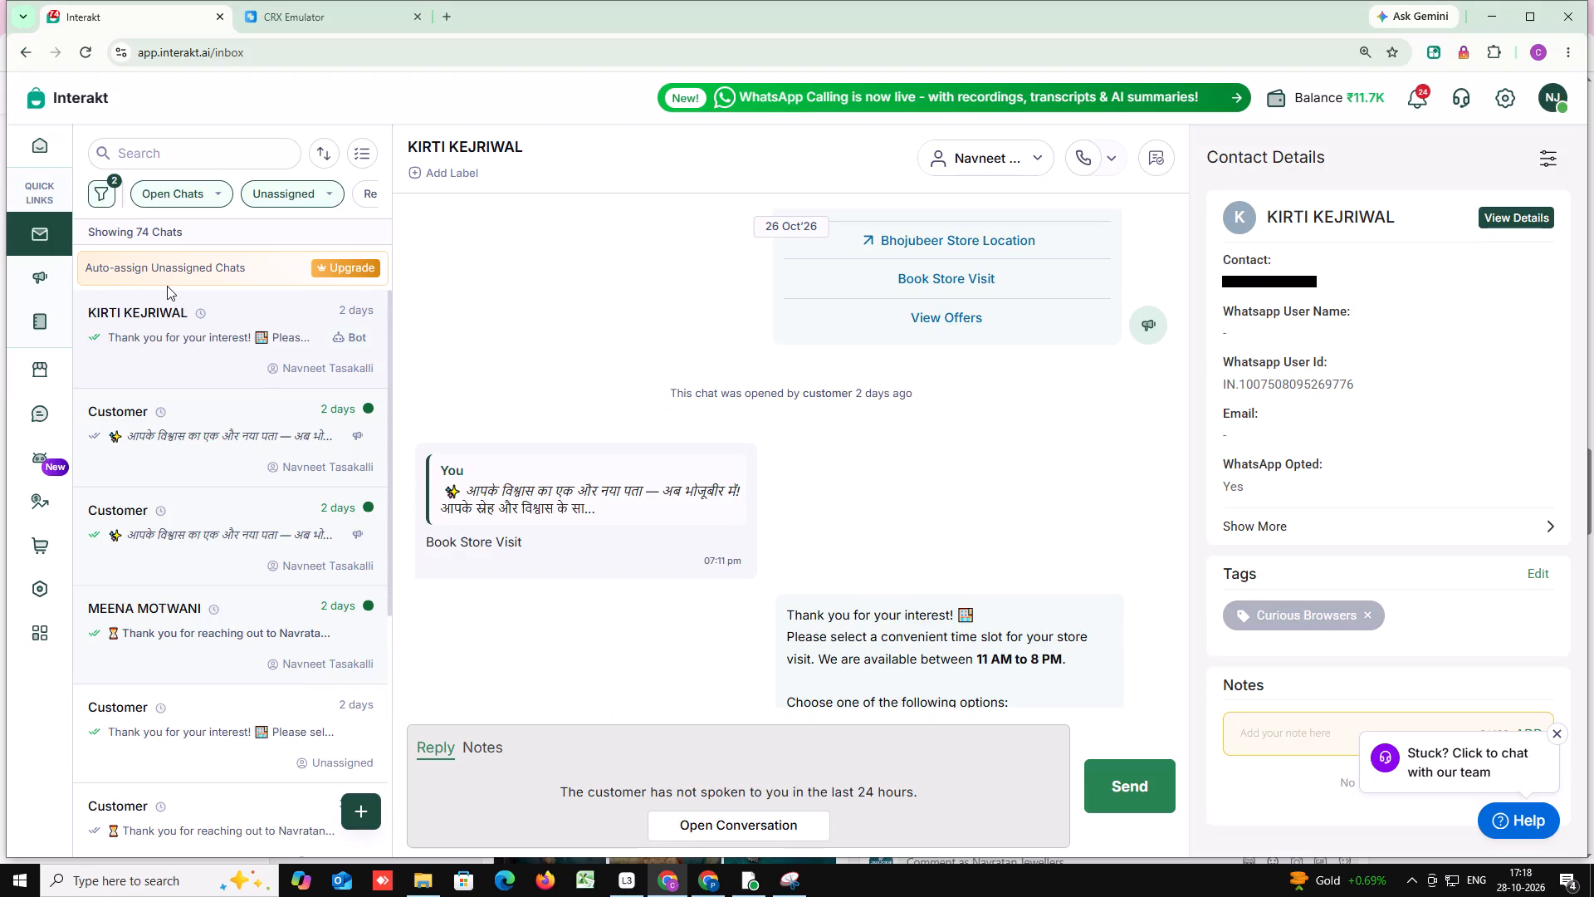
pyautogui.click(1161, 152)
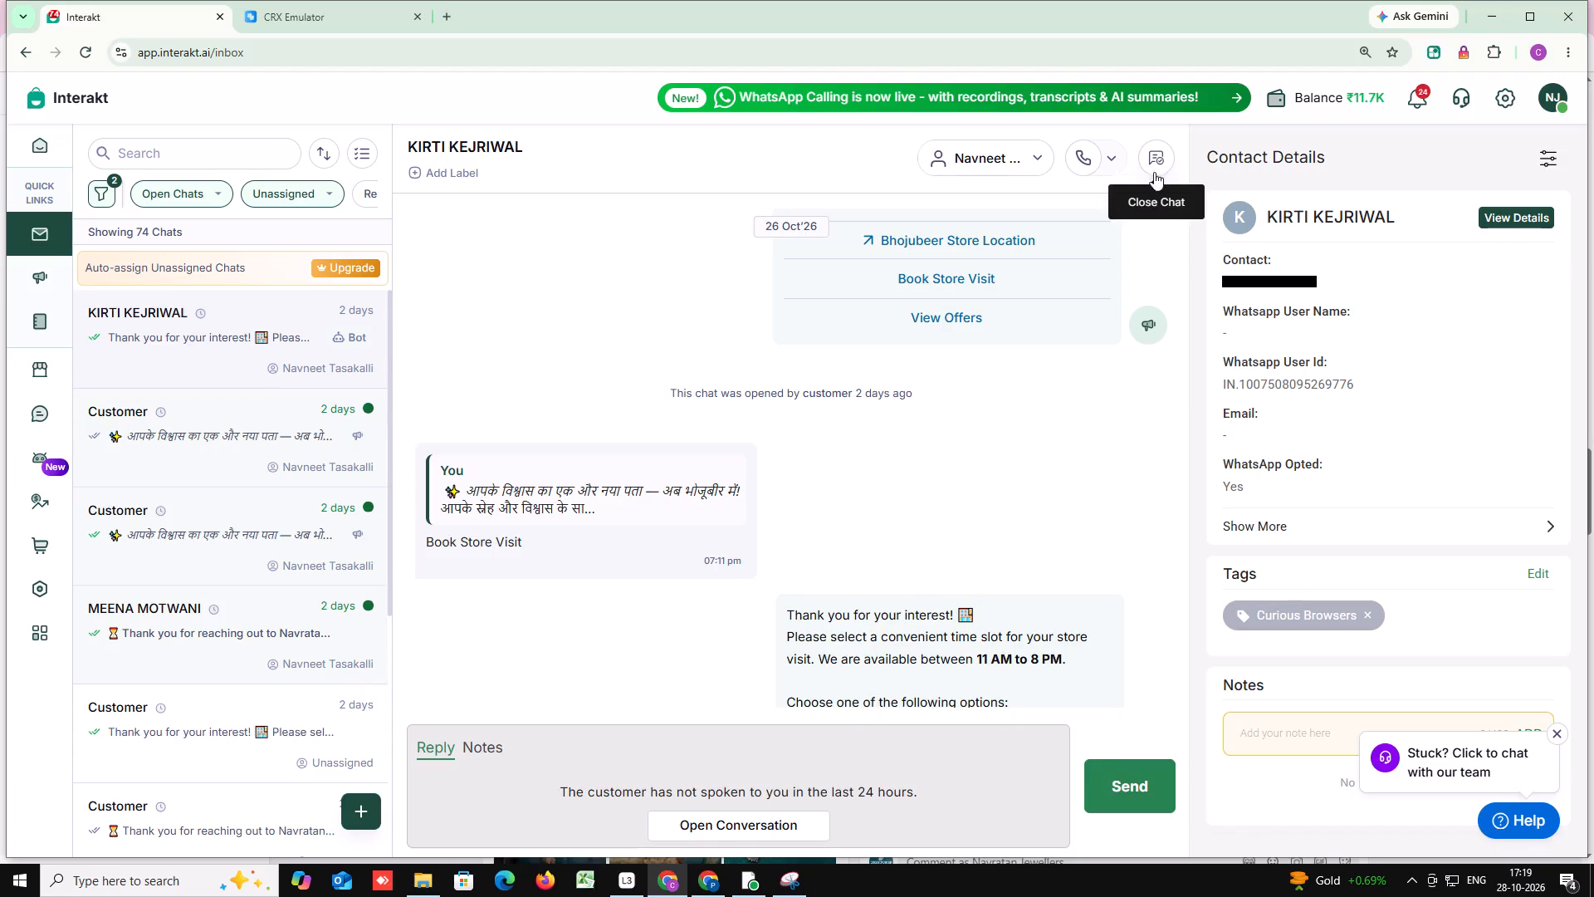
# Open the next customer chat at the top of the filtered open, unassigned chats list.
pyautogui.click(225, 346)
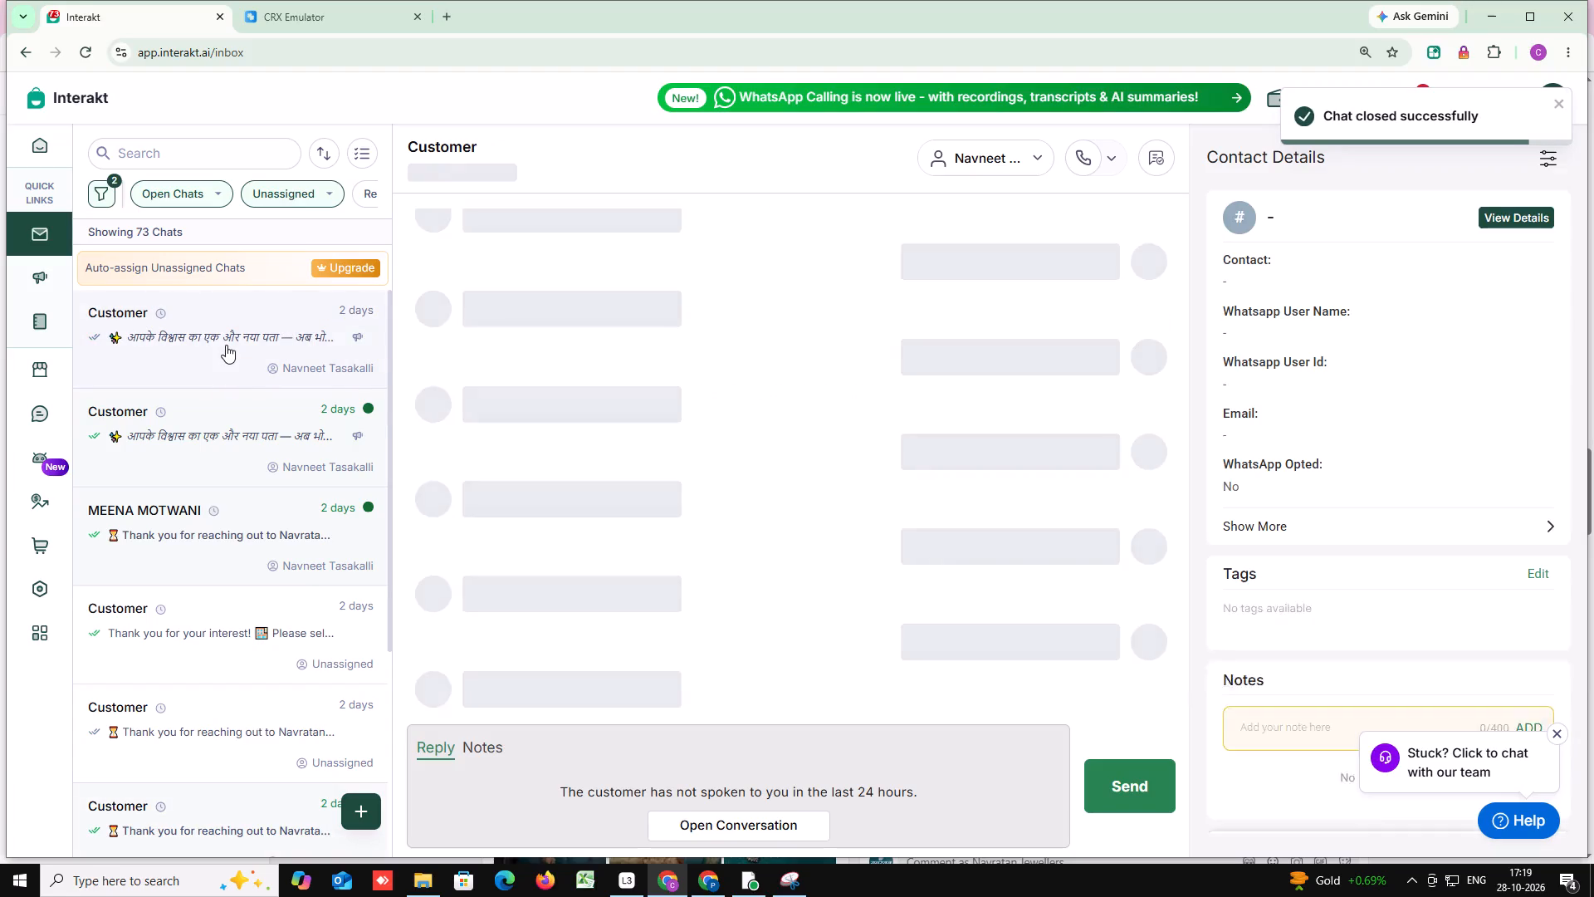
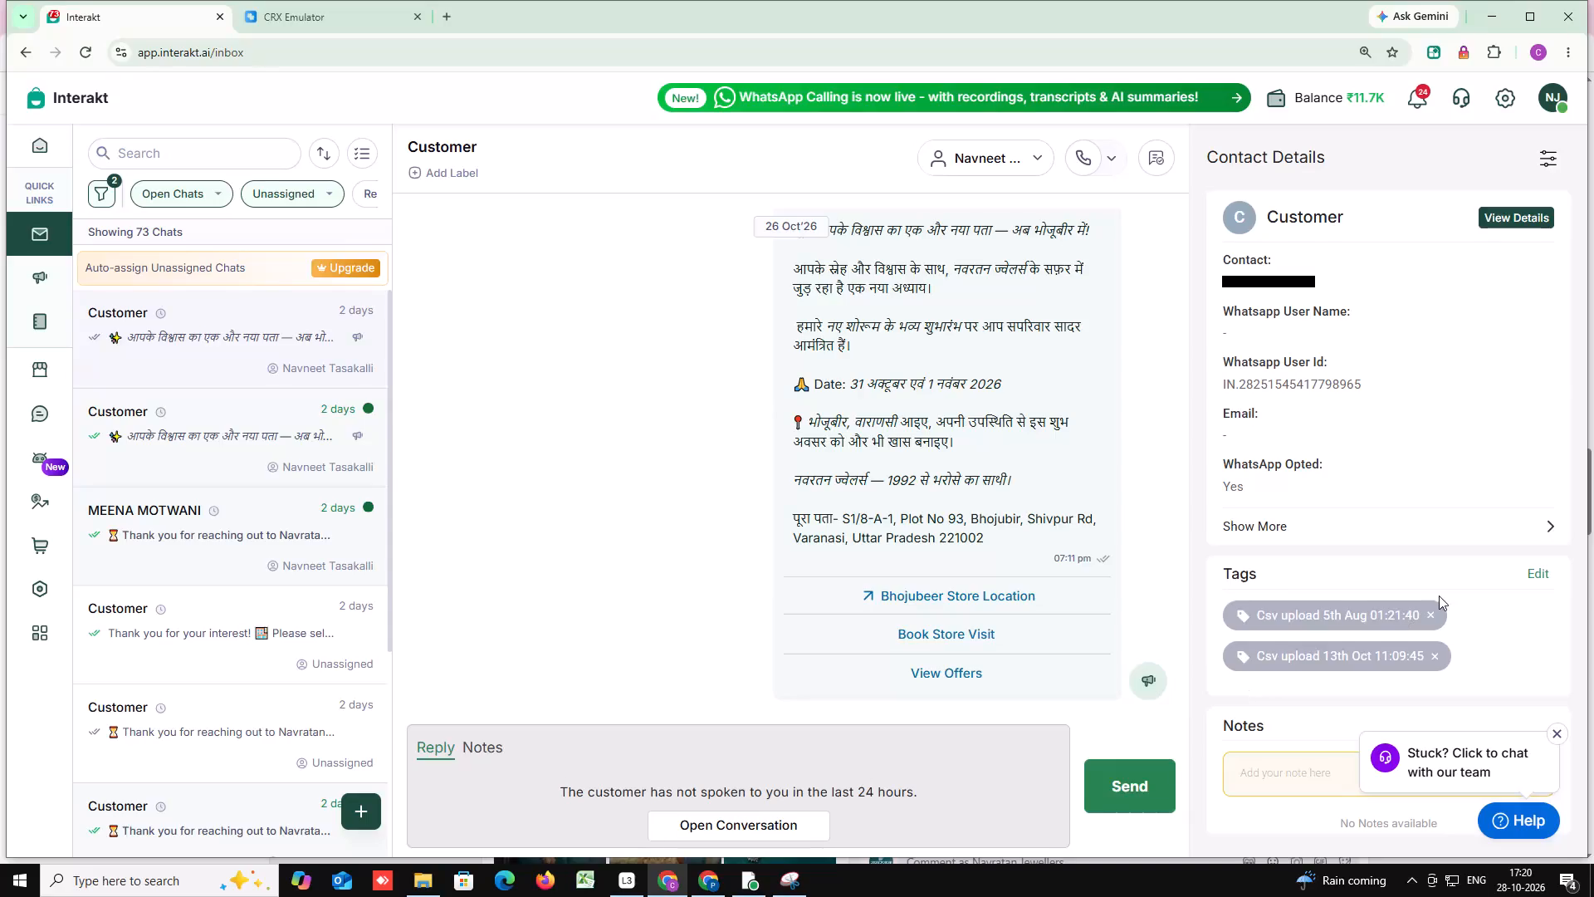
# In the Interakt inbox, remove the "Csv upload 5th Aug 01:21:40" tag from the open chat's contact.
pyautogui.click(1428, 617)
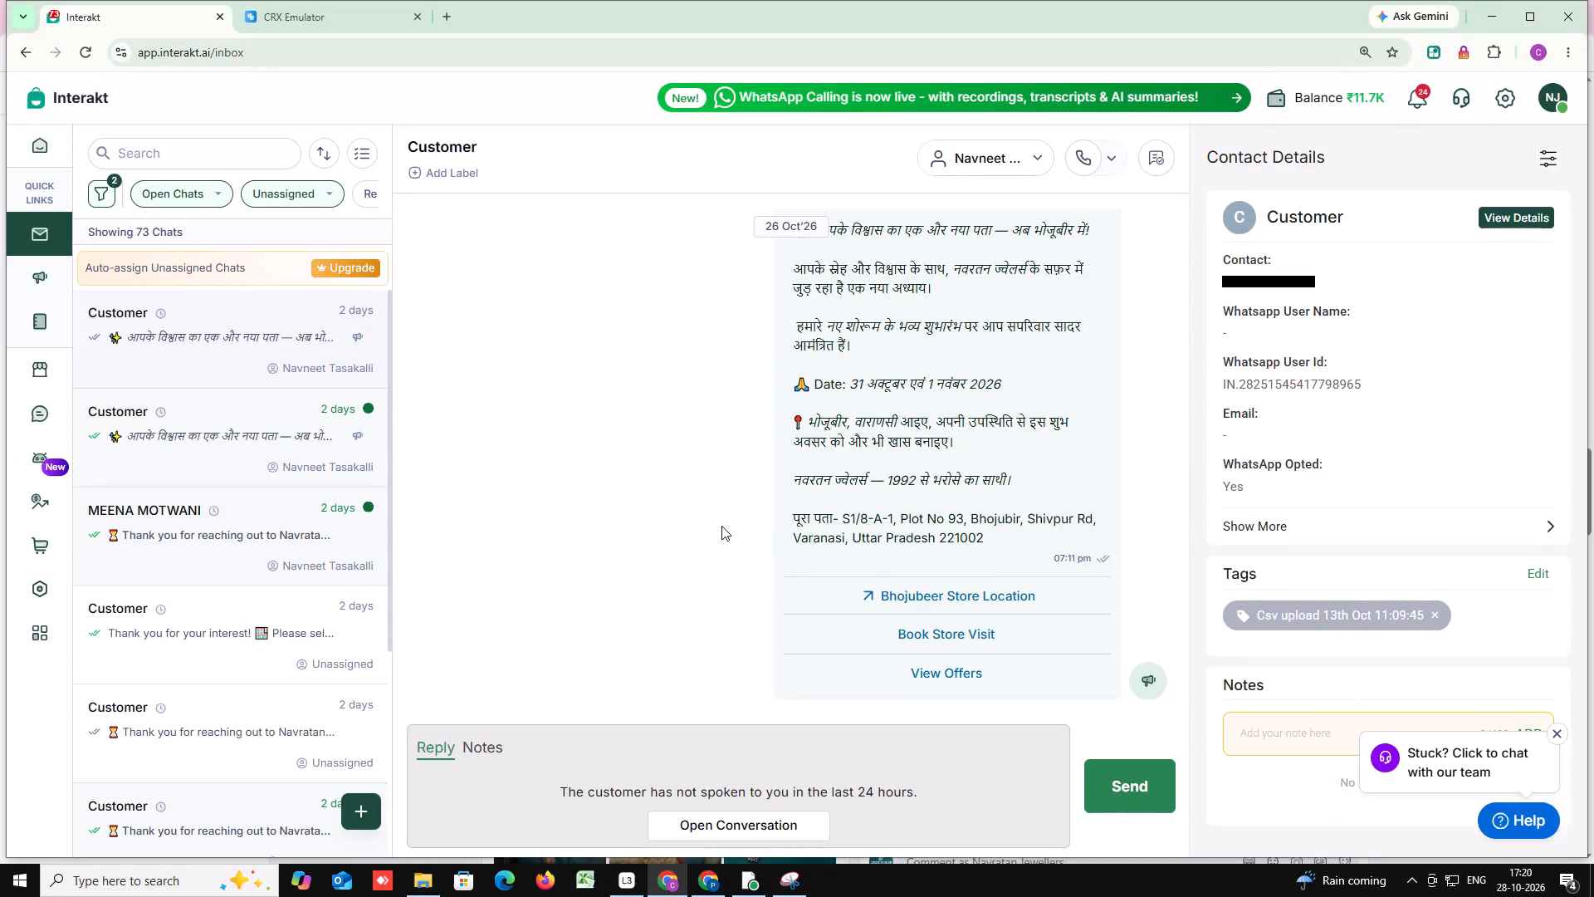
# Review the earlier messages in the open customer conversation and close the chat.
pyautogui.scroll(10, 664, 410)
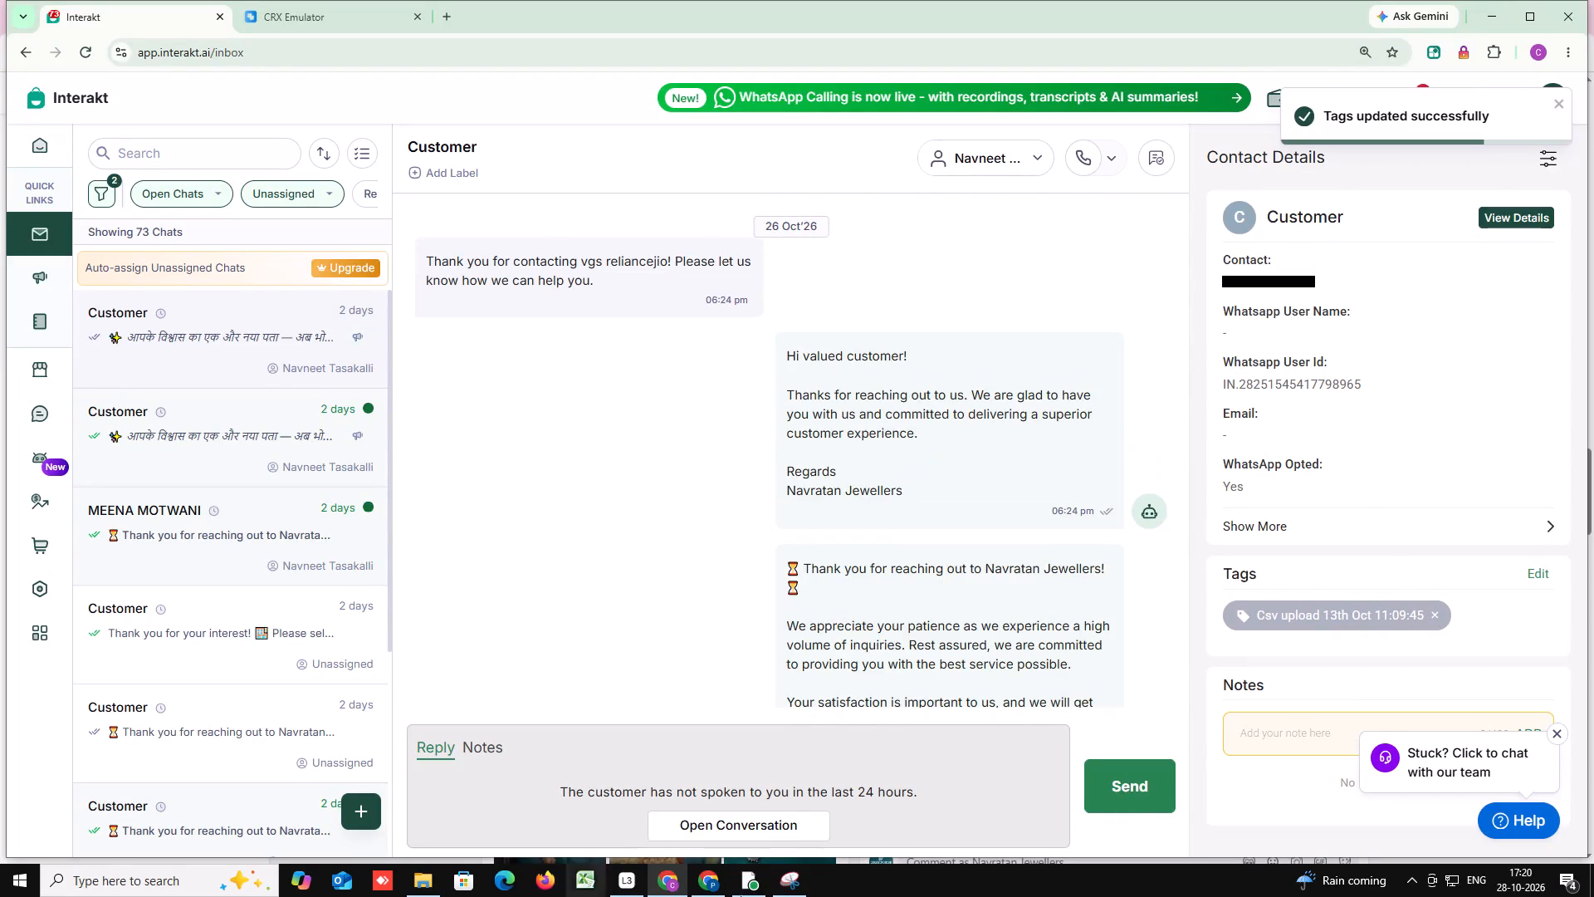
pyautogui.scroll(7, 741, 440)
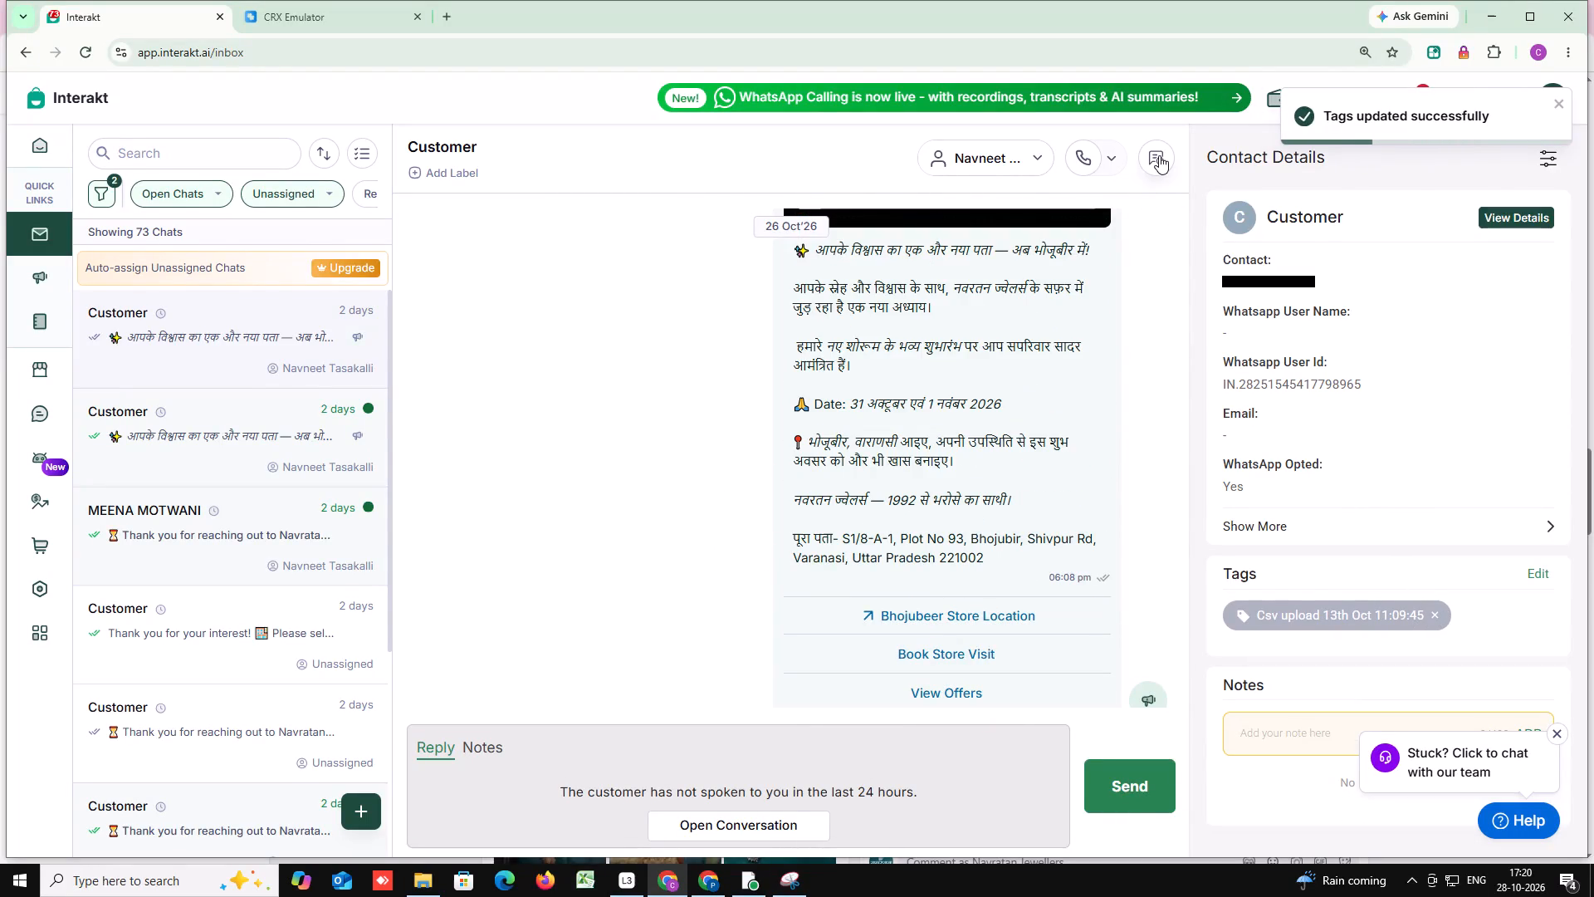
pyautogui.click(1159, 155)
# Open the first chat in the unassigned list and remove its contact's Csv upload tags dated 13th Oct, 5th Aug and 26th Oct.
pyautogui.click(235, 327)
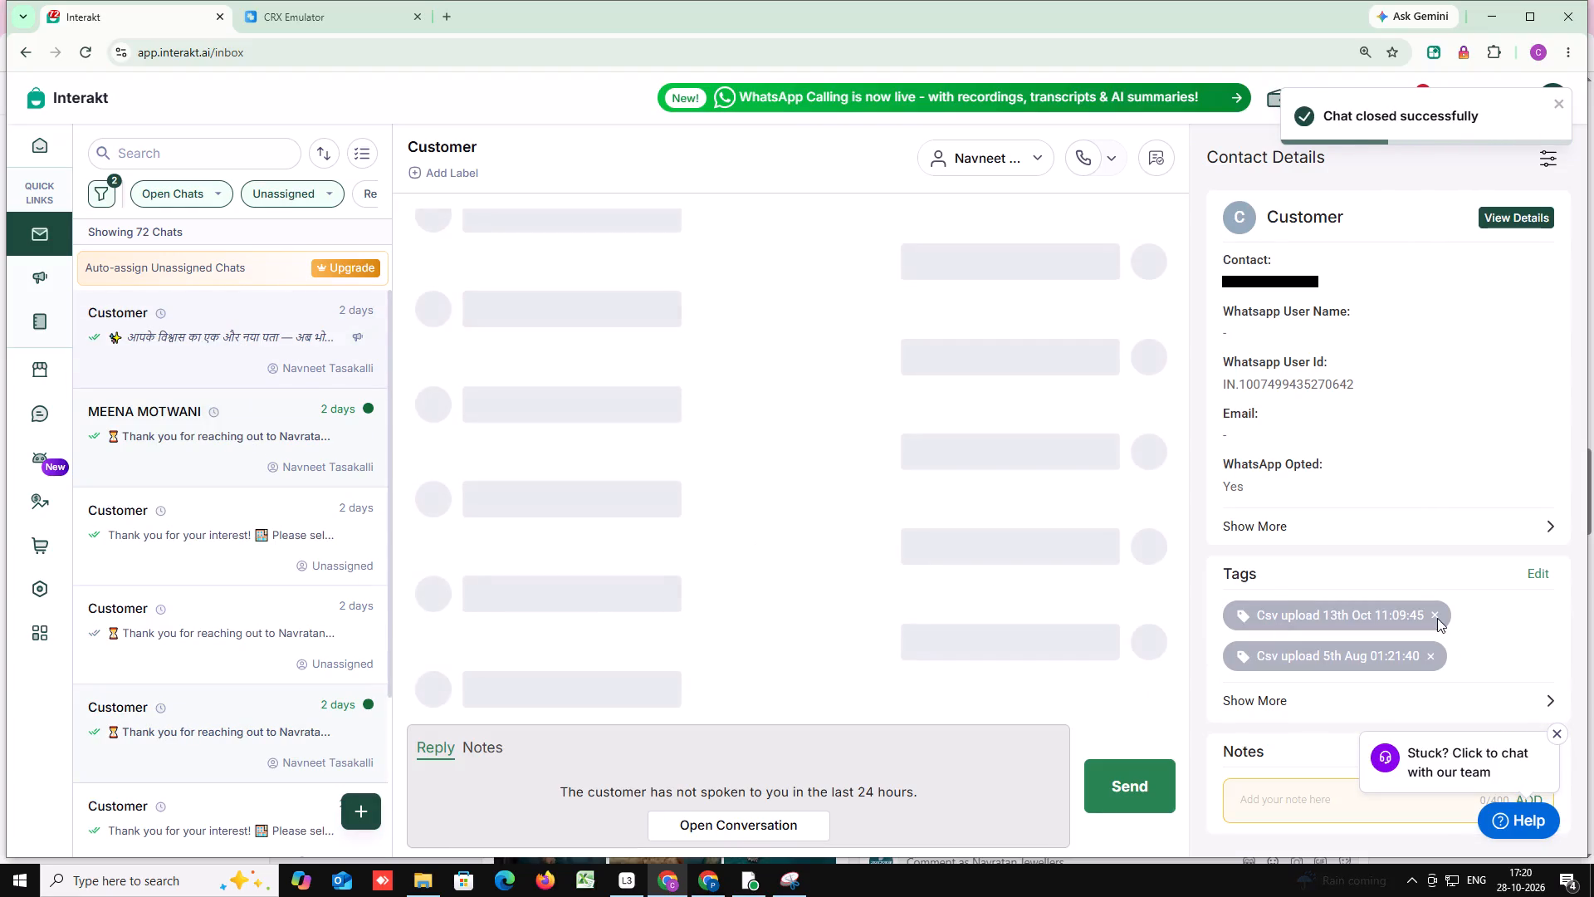
pyautogui.click(1435, 616)
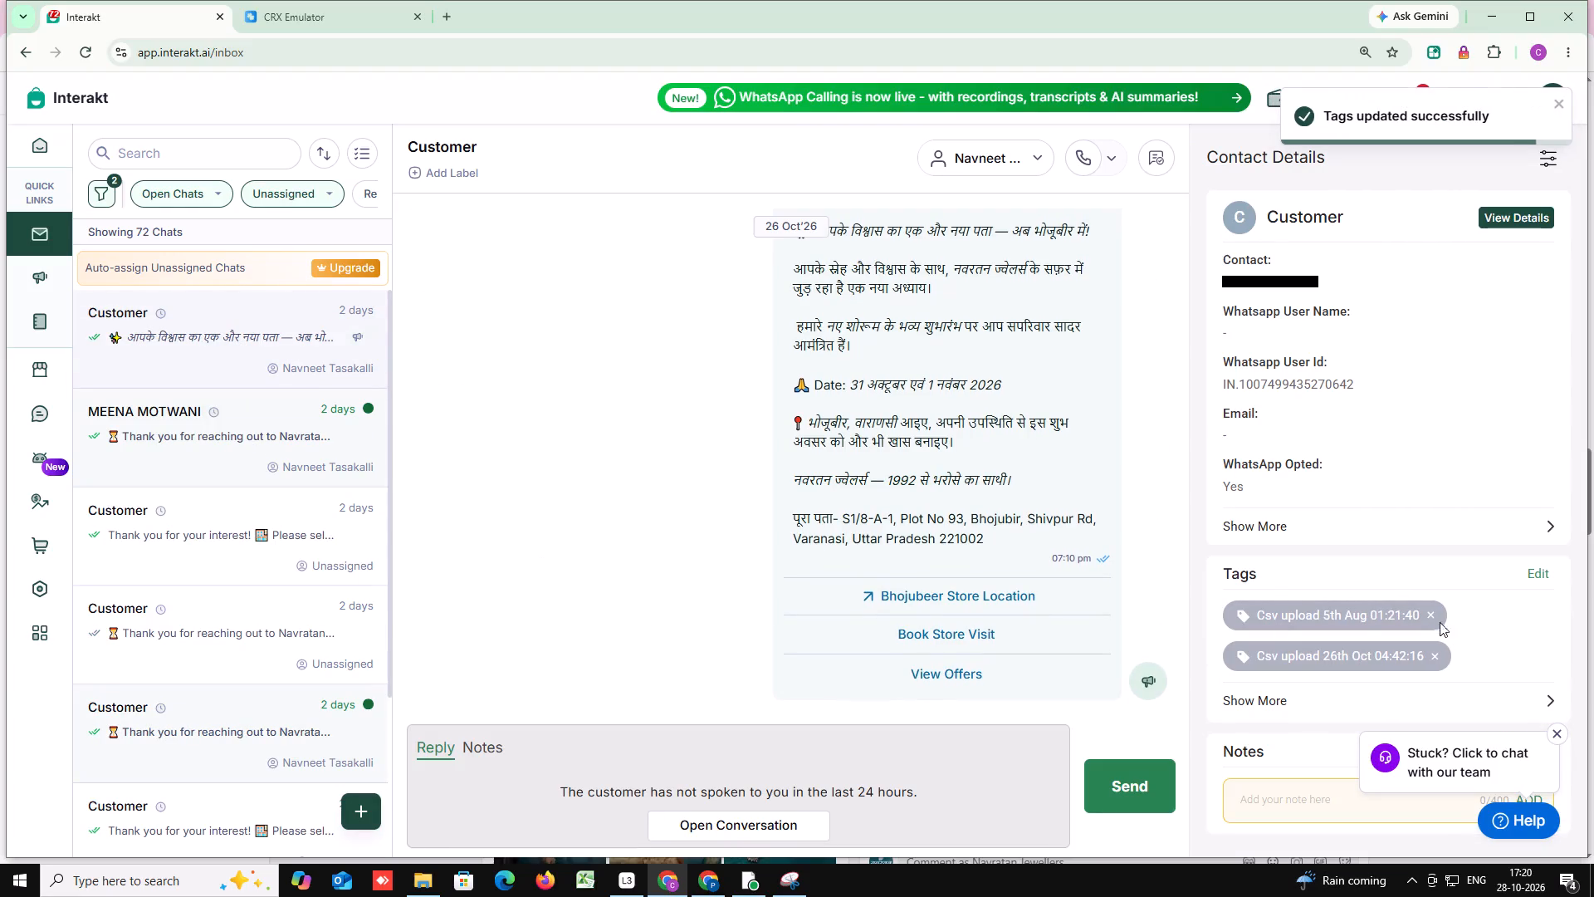
pyautogui.click(1430, 619)
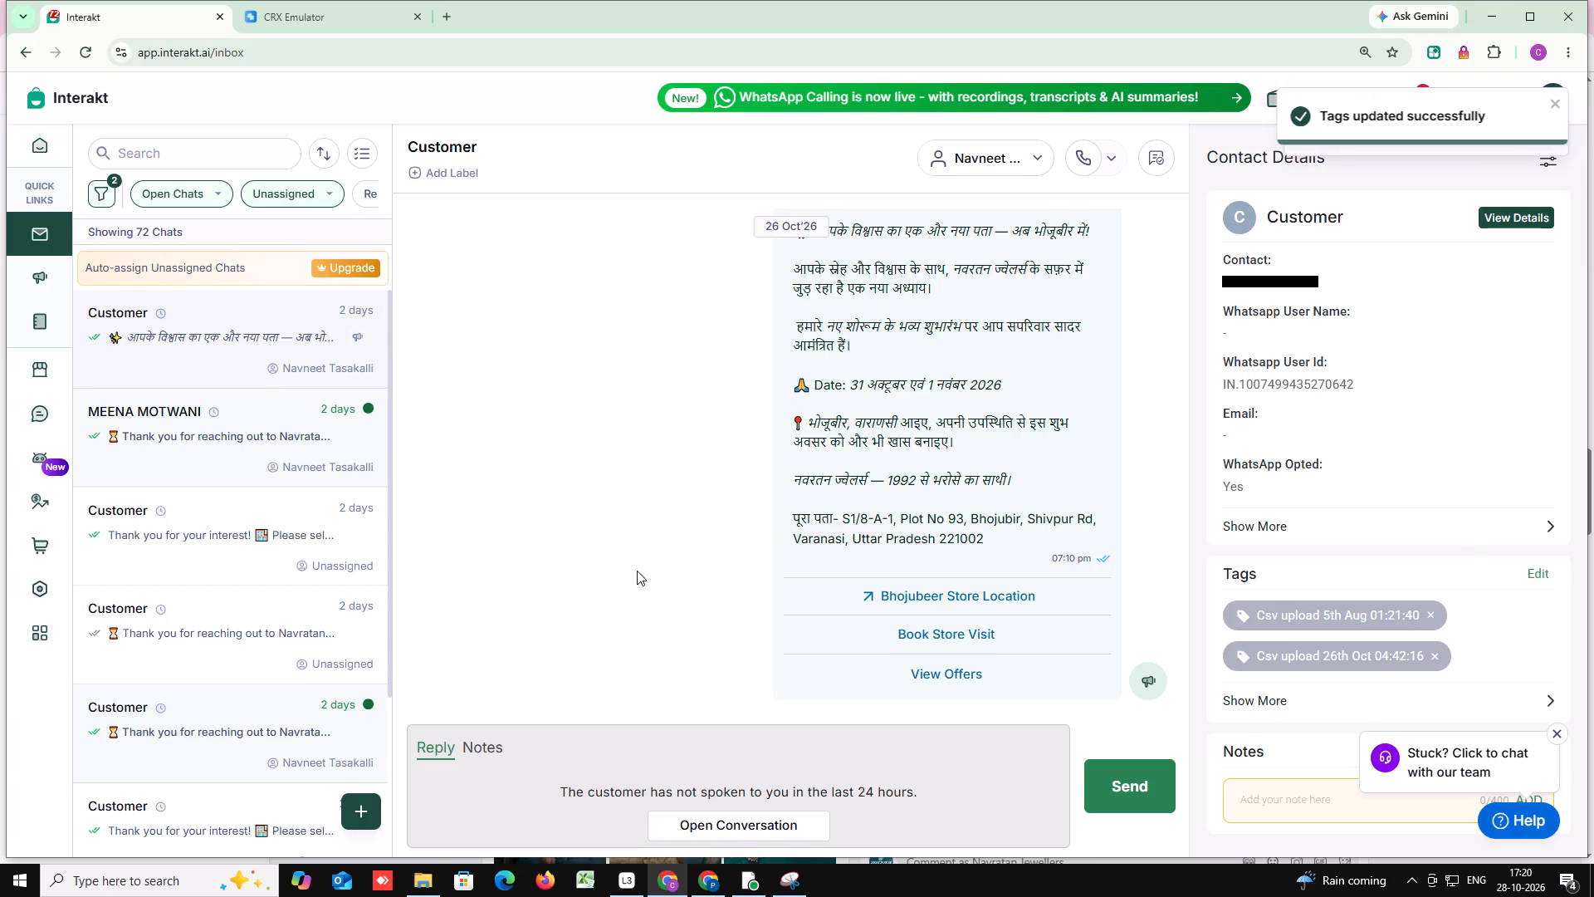
pyautogui.click(1435, 613)
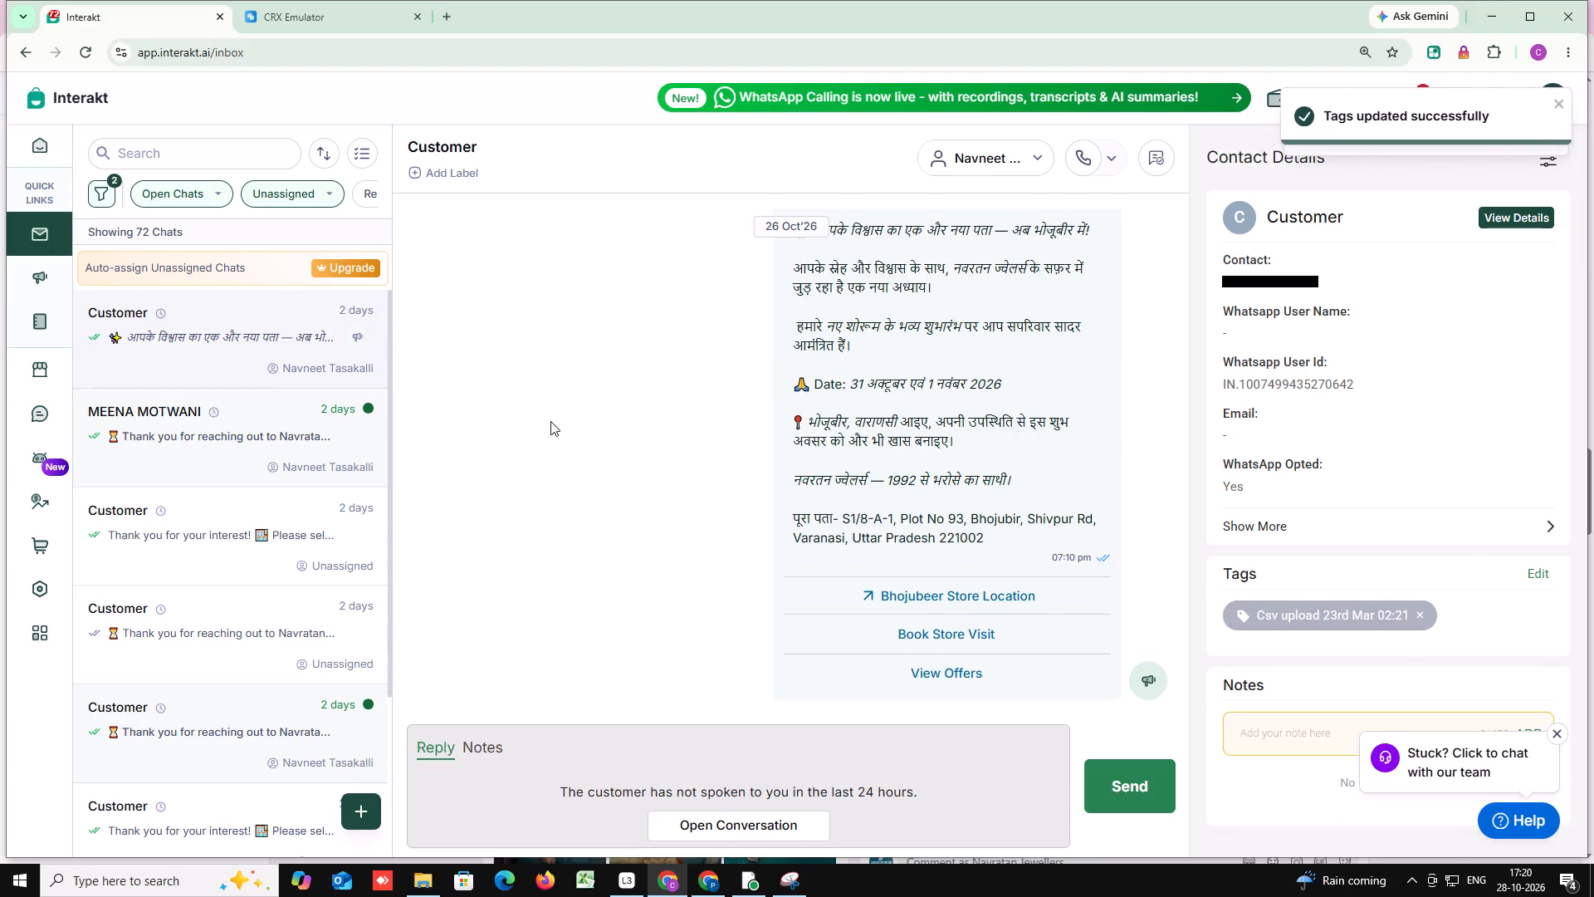
# With Snipping Tool, capture the customer's "View Offers" reply in the conversation together with the chat header and upper contact details.
pyautogui.scroll(11, 550, 421)
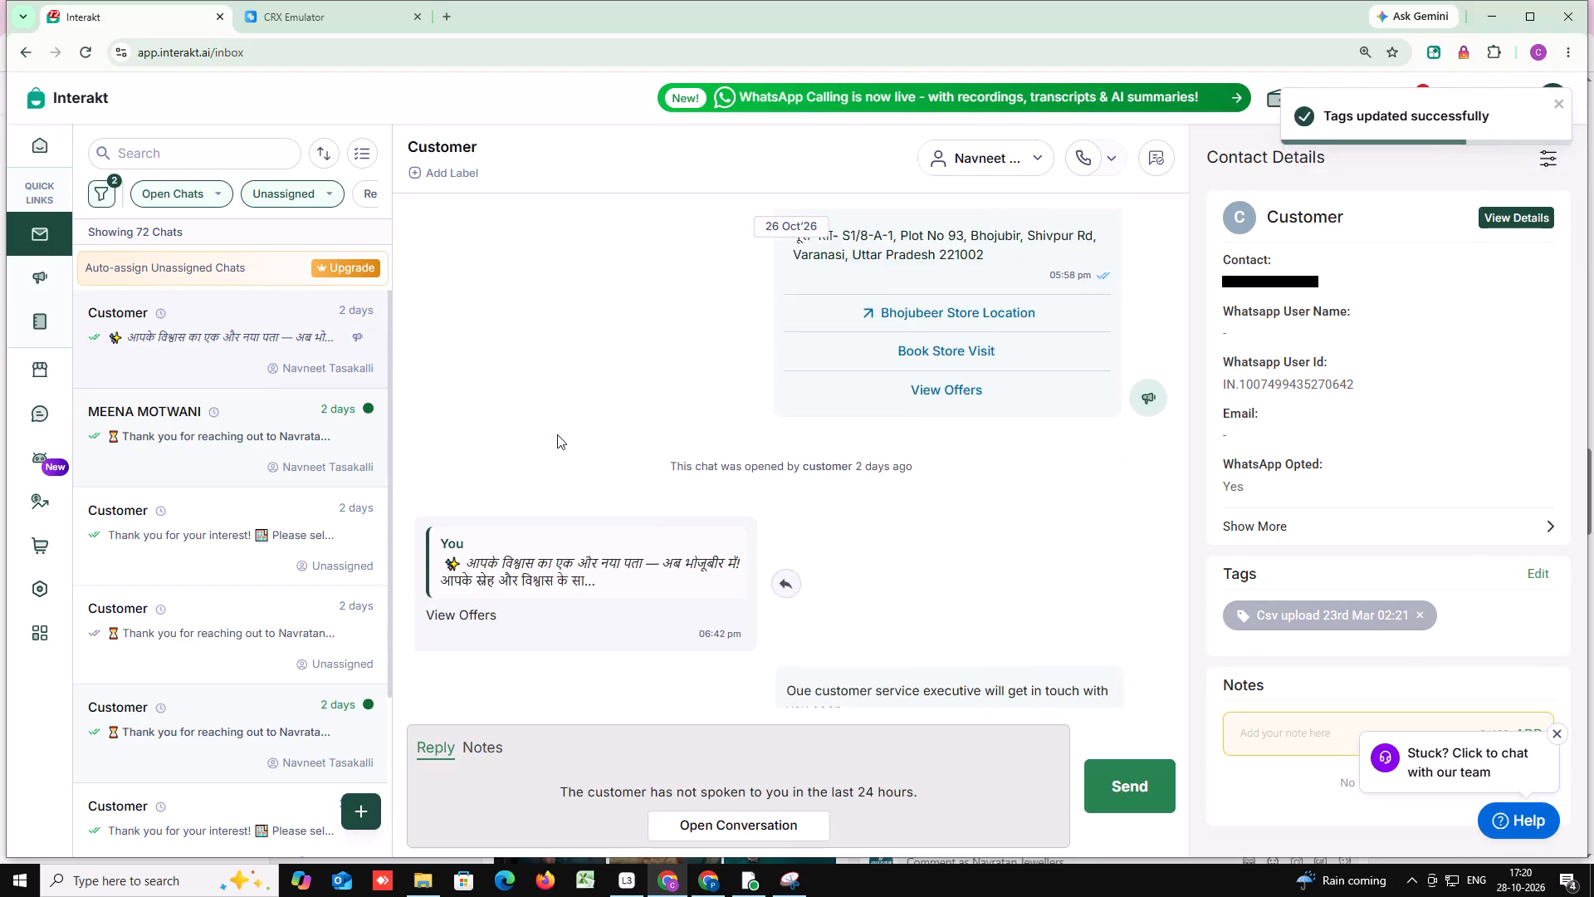
pyautogui.scroll(-2, 558, 429)
pyautogui.click(788, 885)
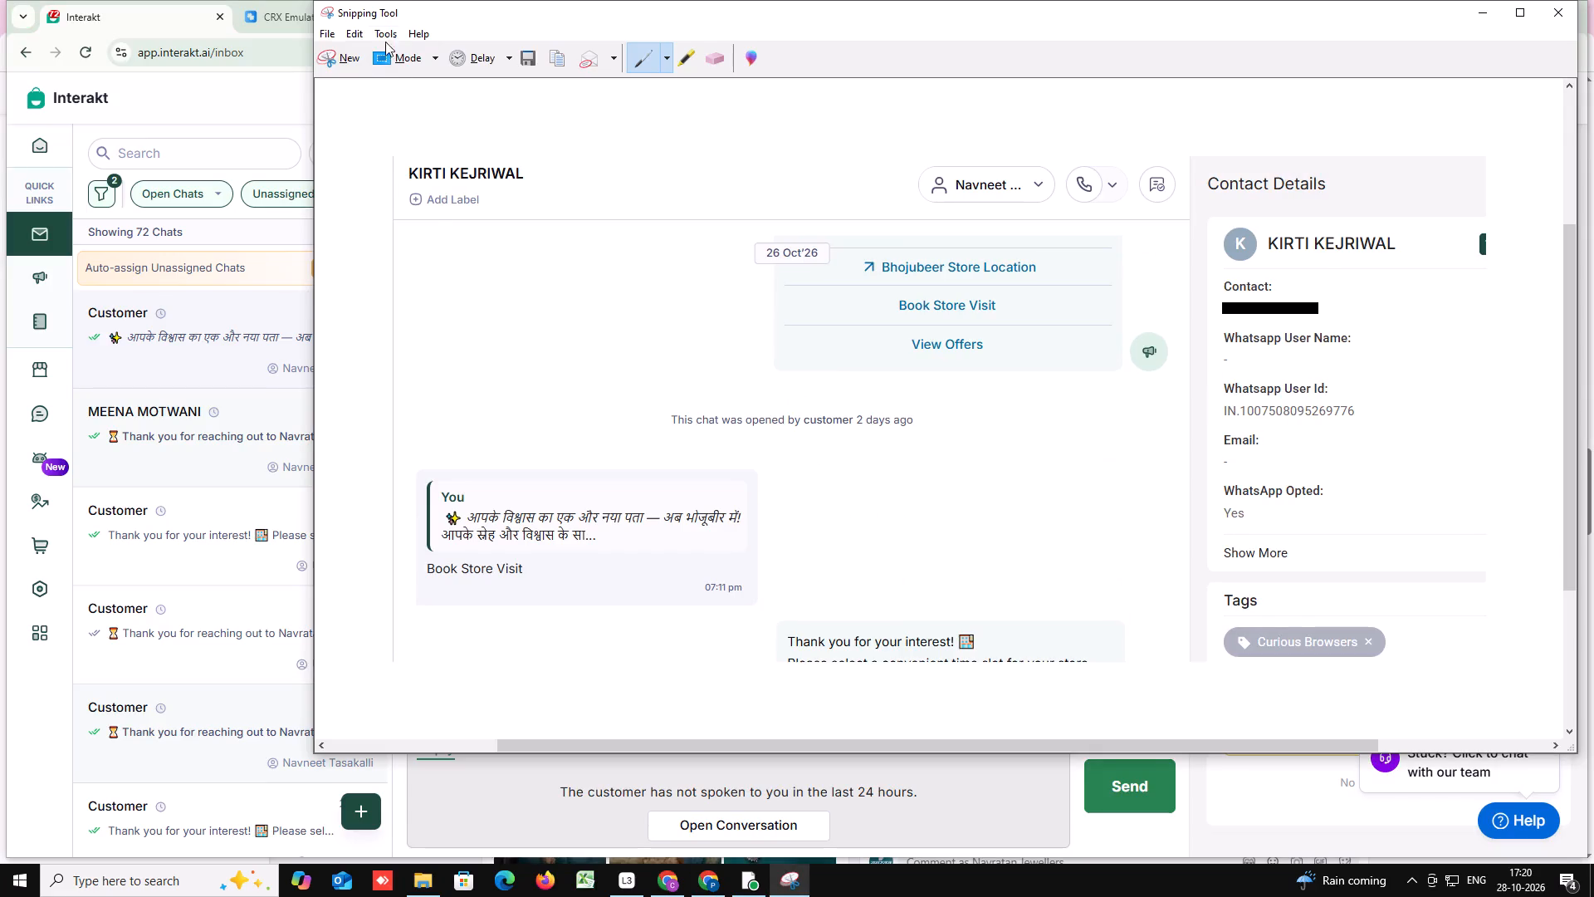
pyautogui.click(350, 64)
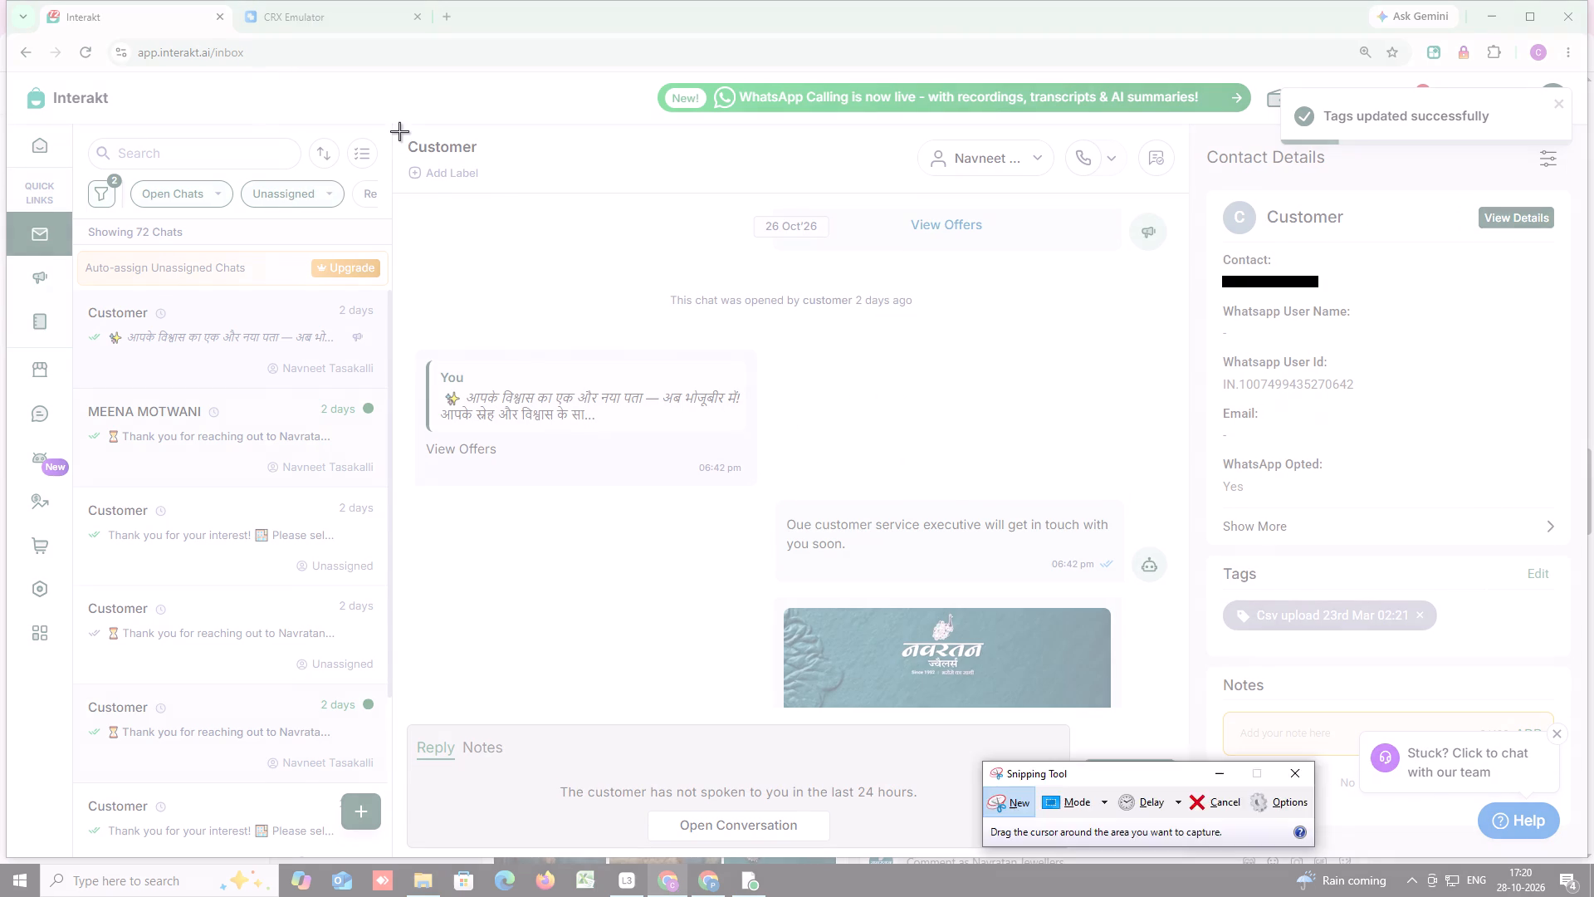
pyautogui.moveTo(399, 131); pyautogui.dragTo(1414, 535)
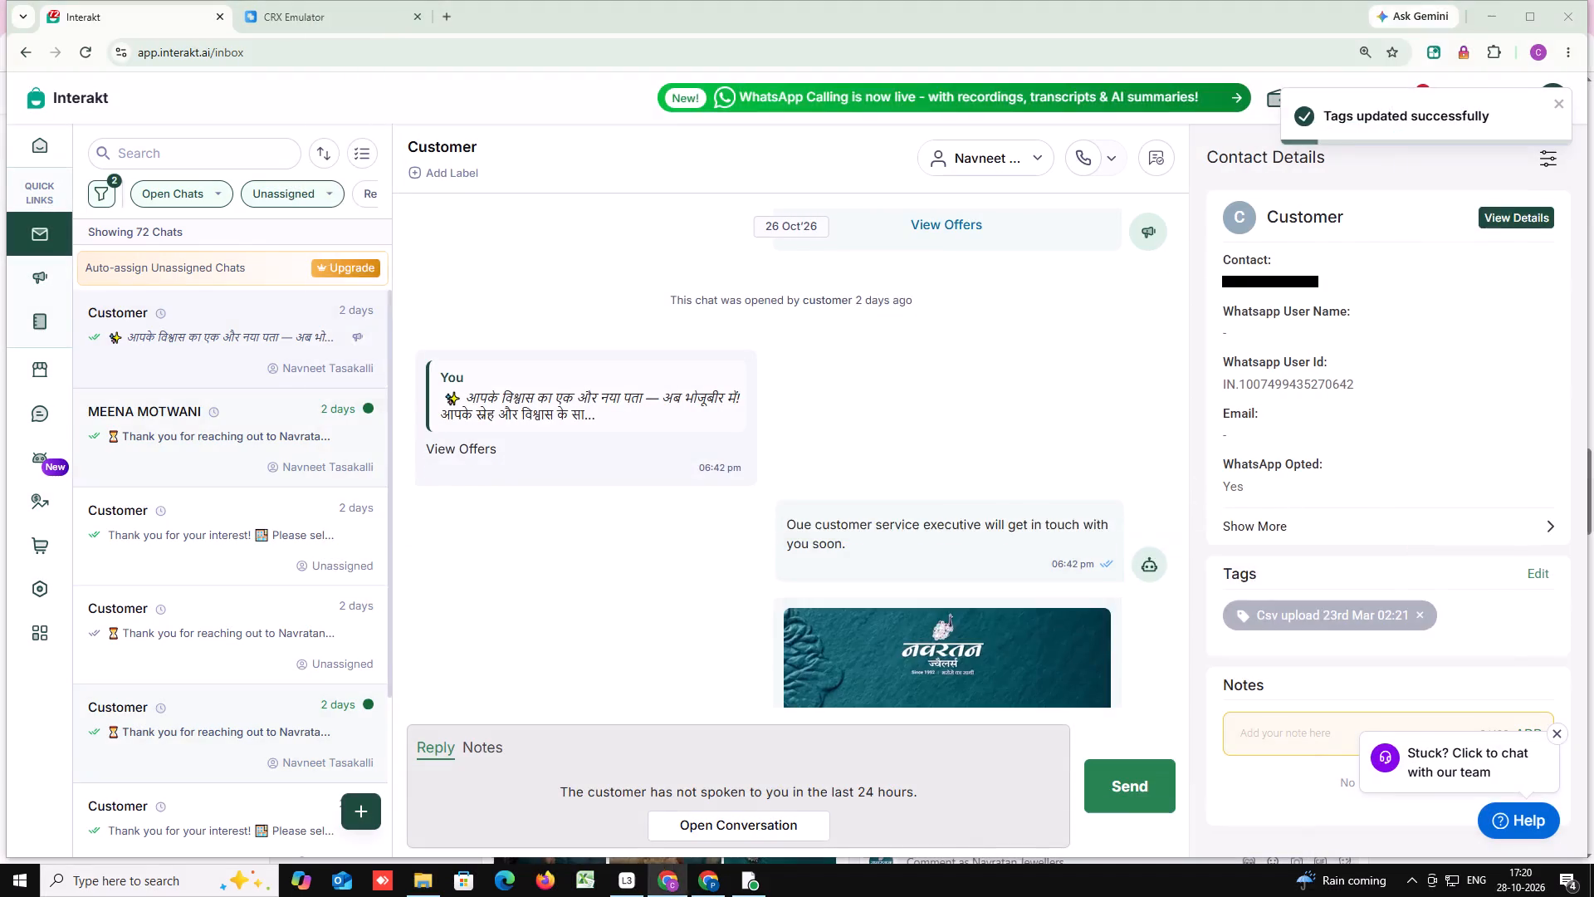
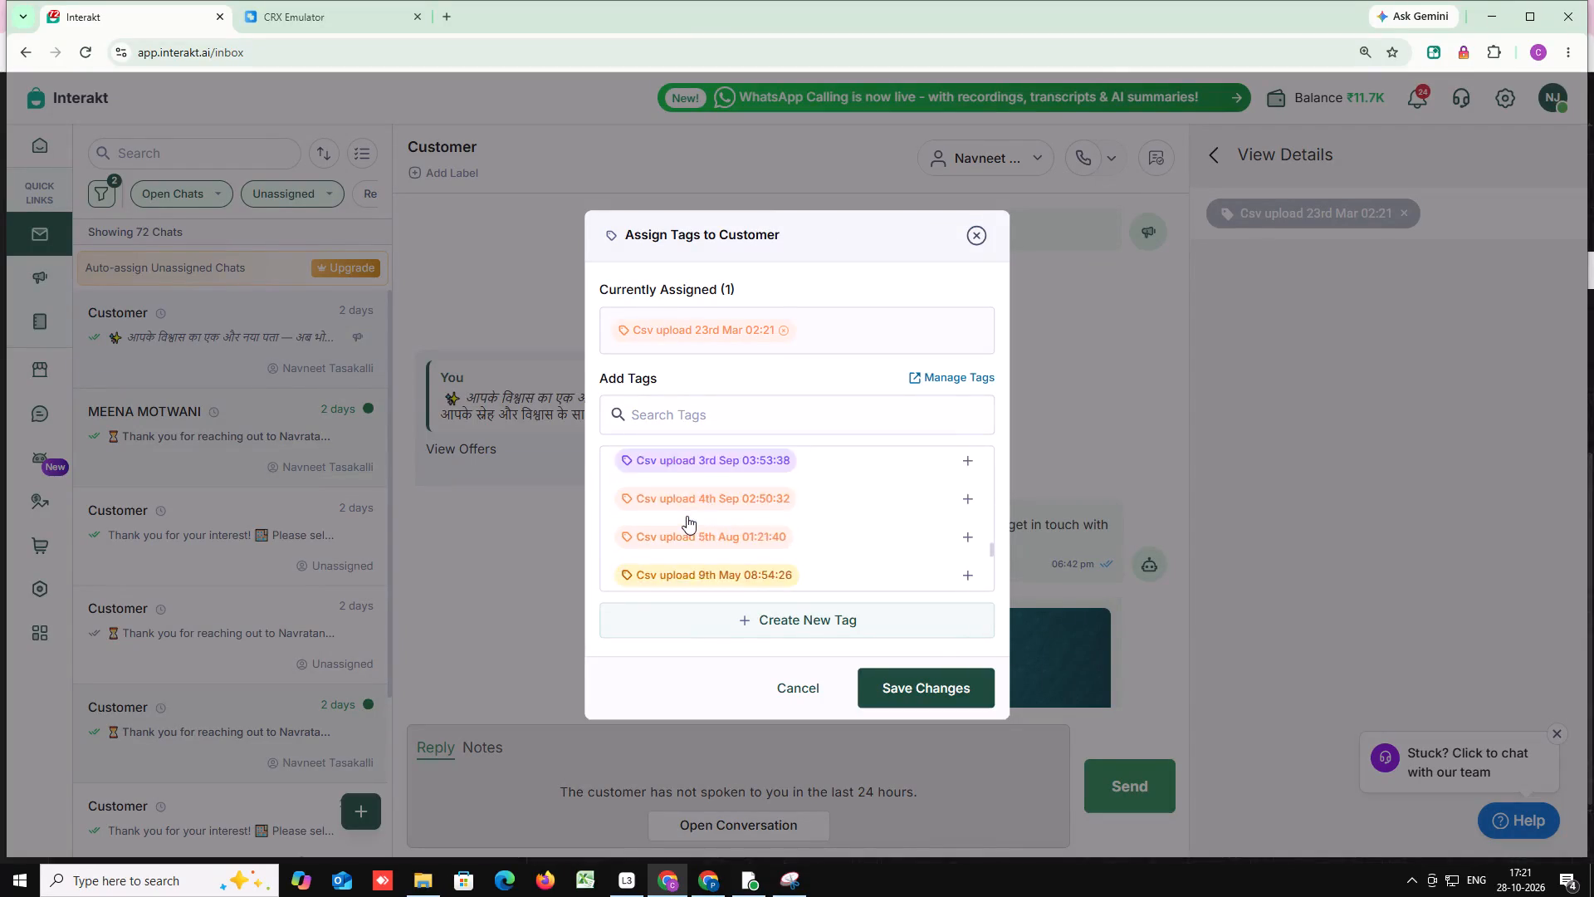
# Assign the "Curious Browsers" tag to the open chat's customer, remove the "Csv upload 23rd Mar 02:21" tag and save the changes.
pyautogui.scroll(-3, 687, 516)
pyautogui.scroll(1, 687, 516)
pyautogui.click(685, 515)
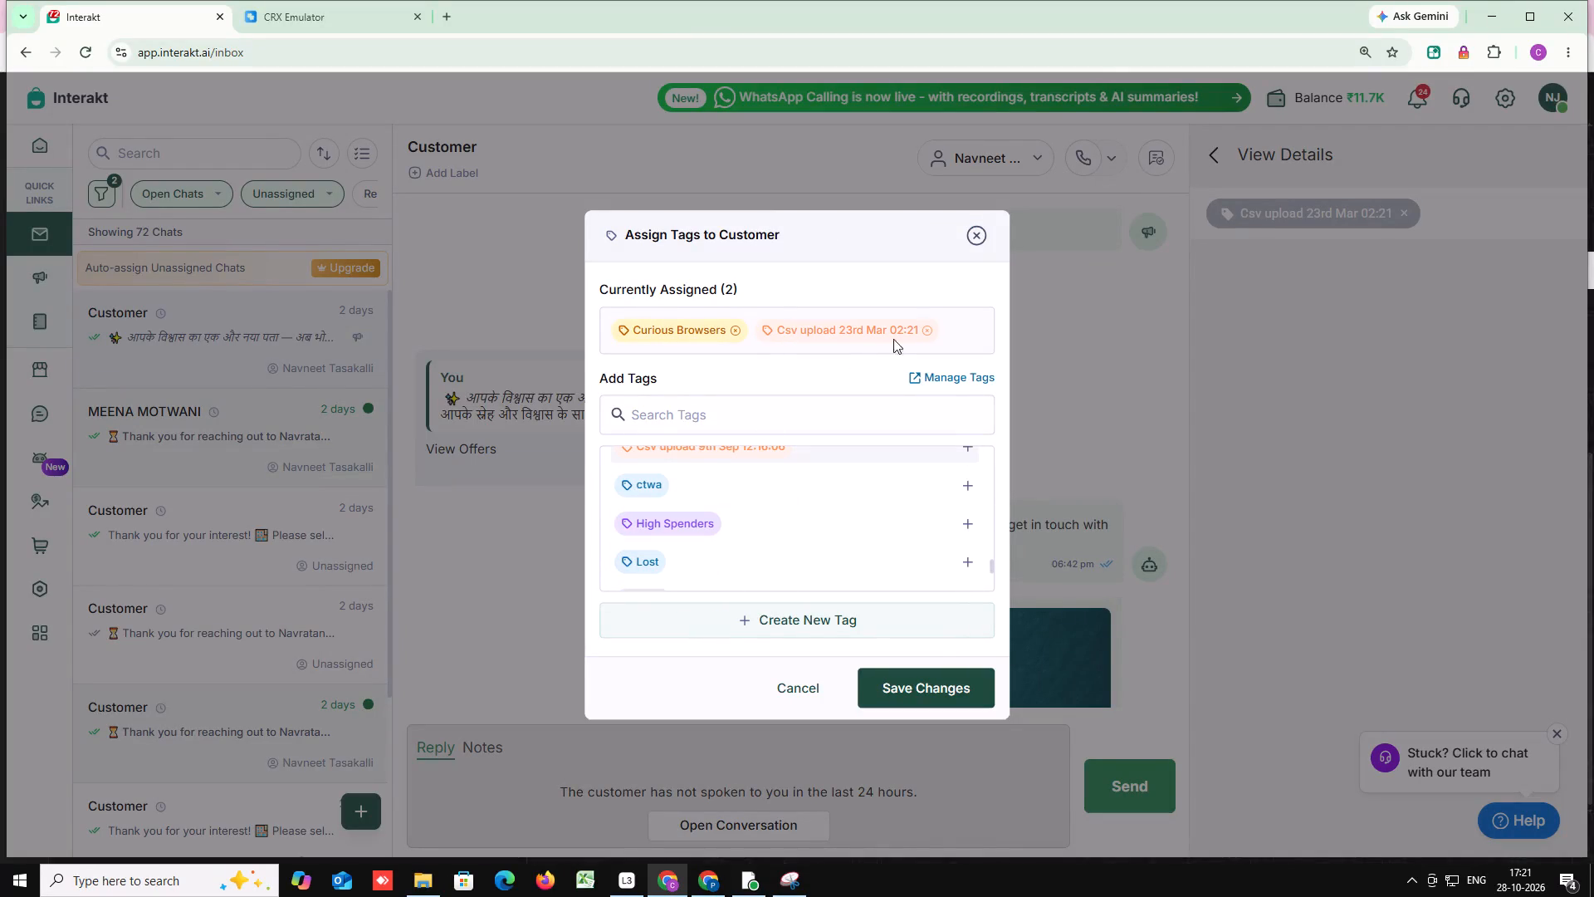
pyautogui.click(926, 327)
pyautogui.click(885, 677)
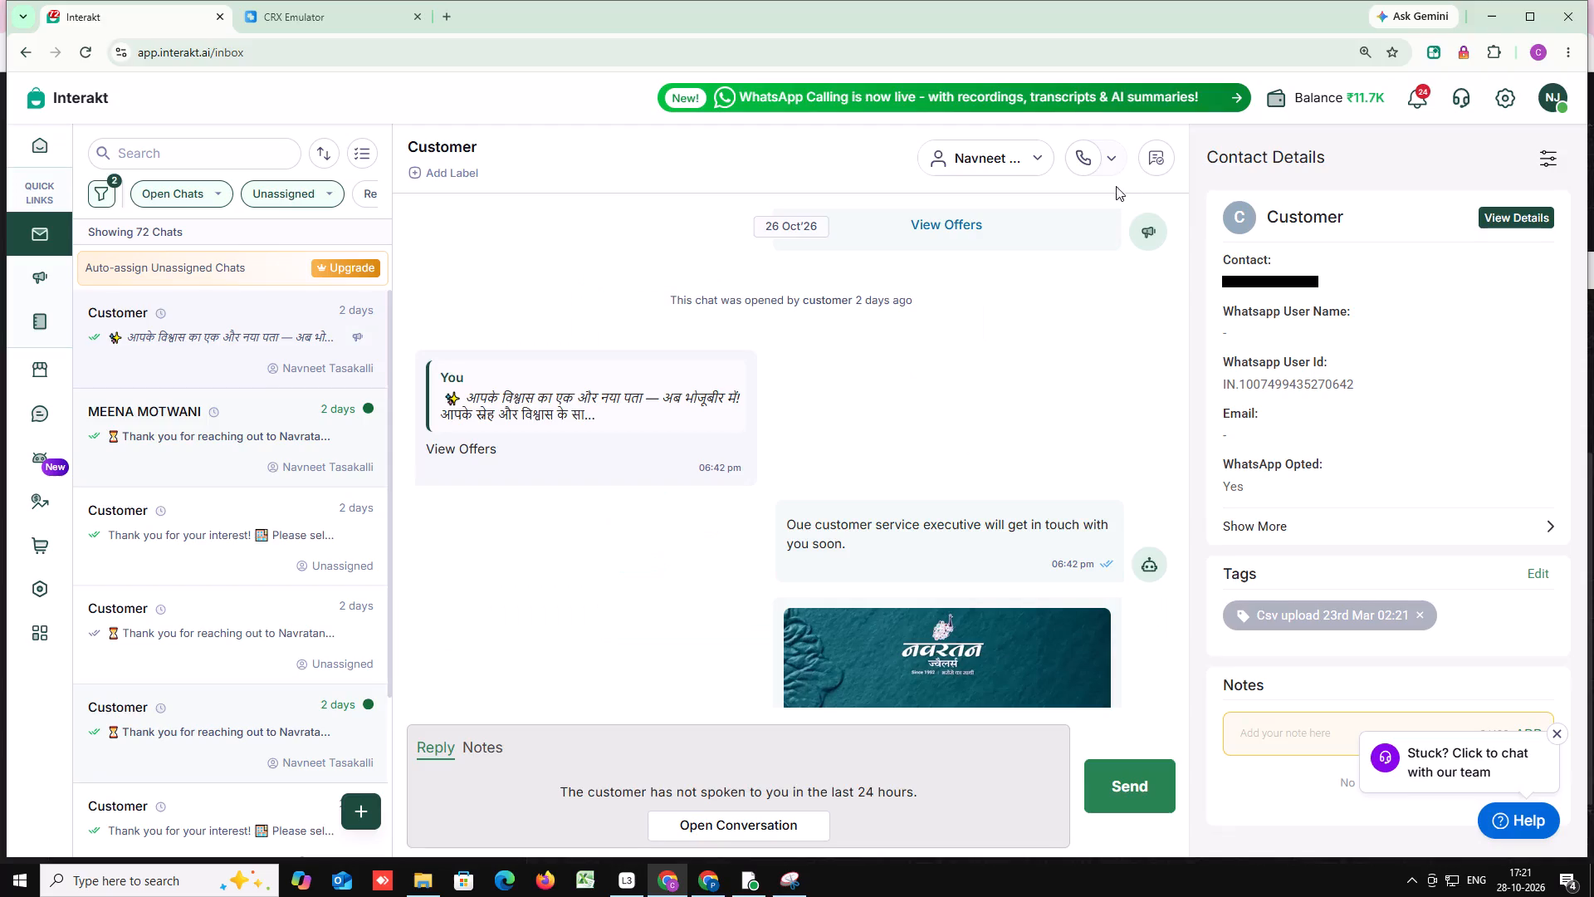
# Close the open customer chat containing the "View Offers" reply.
pyautogui.click(1148, 160)
# Open the first chat in the unassigned list, check its earlier messages and close the chat.
pyautogui.click(198, 331)
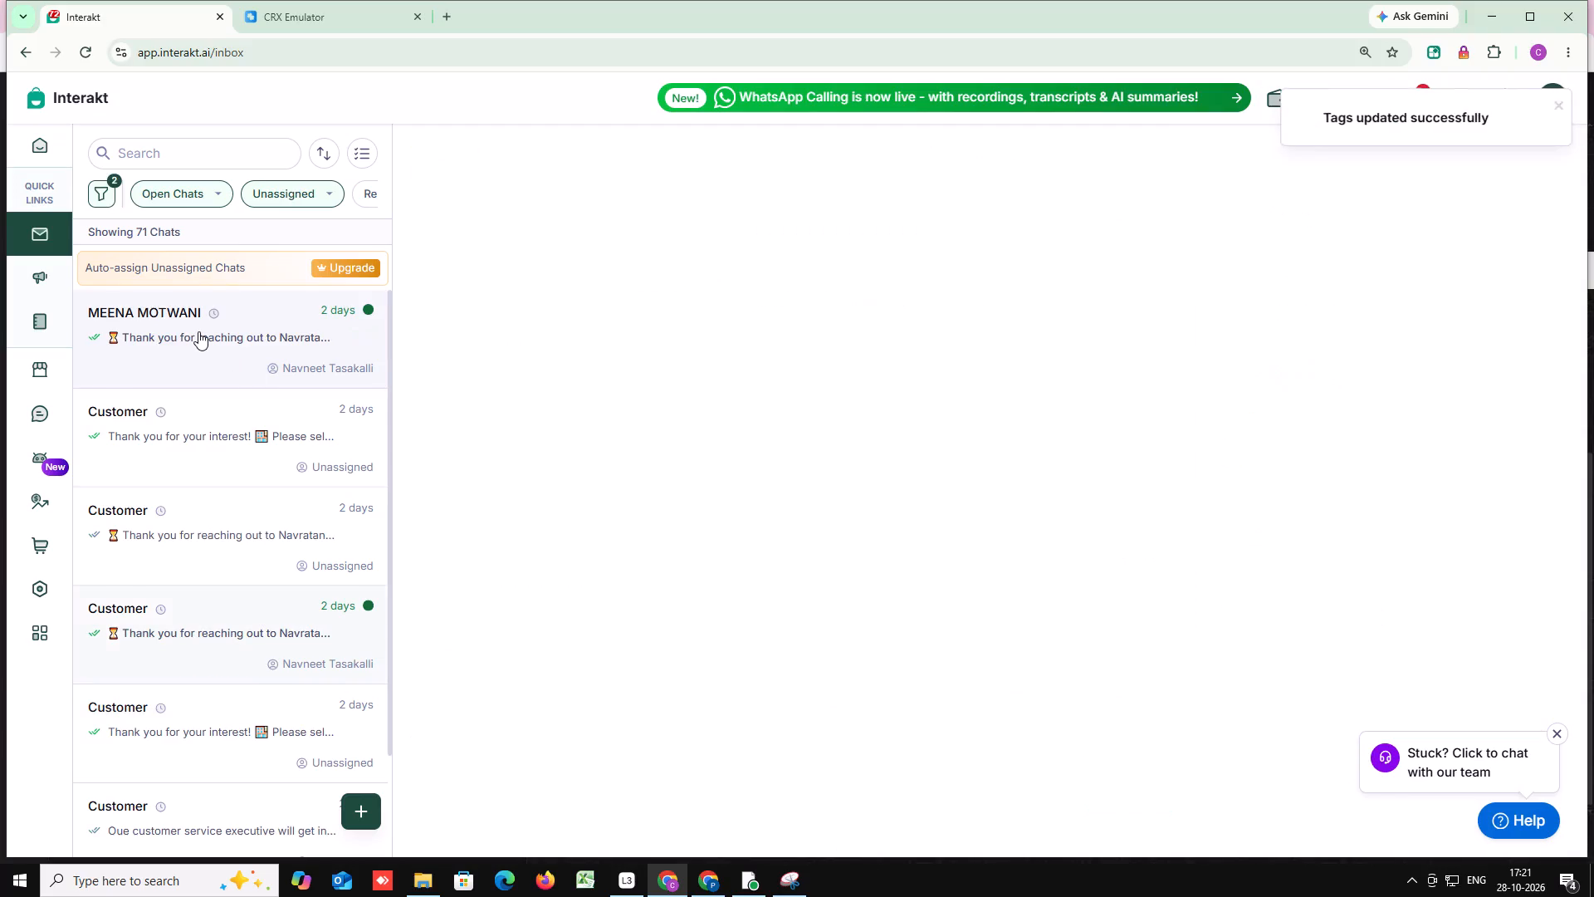
pyautogui.click(199, 331)
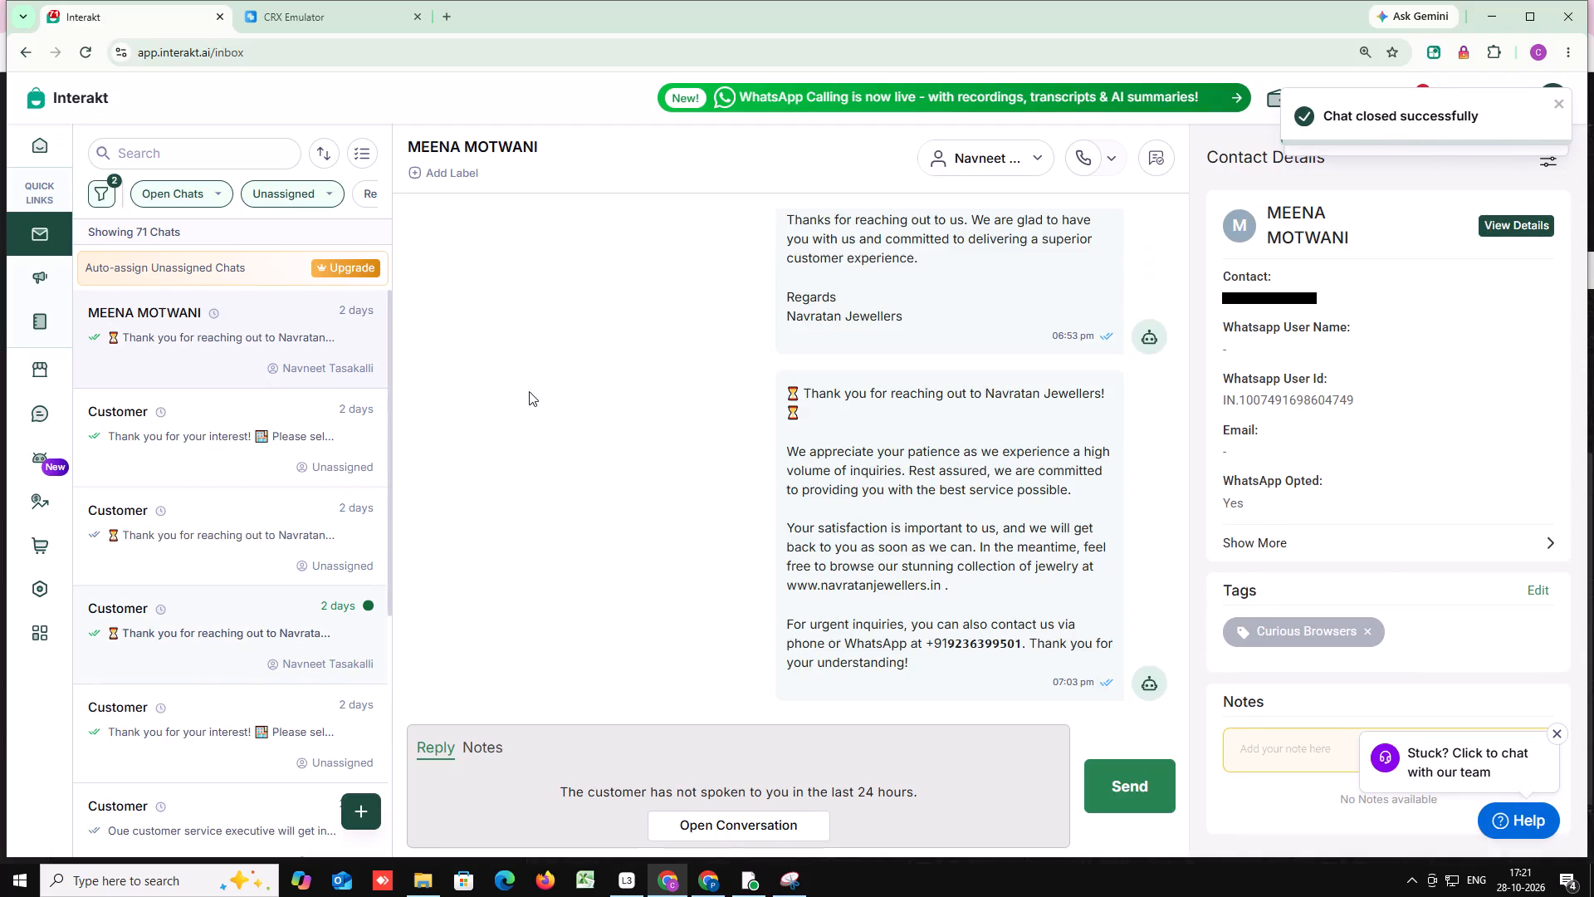
pyautogui.scroll(6, 529, 391)
pyautogui.click(1163, 164)
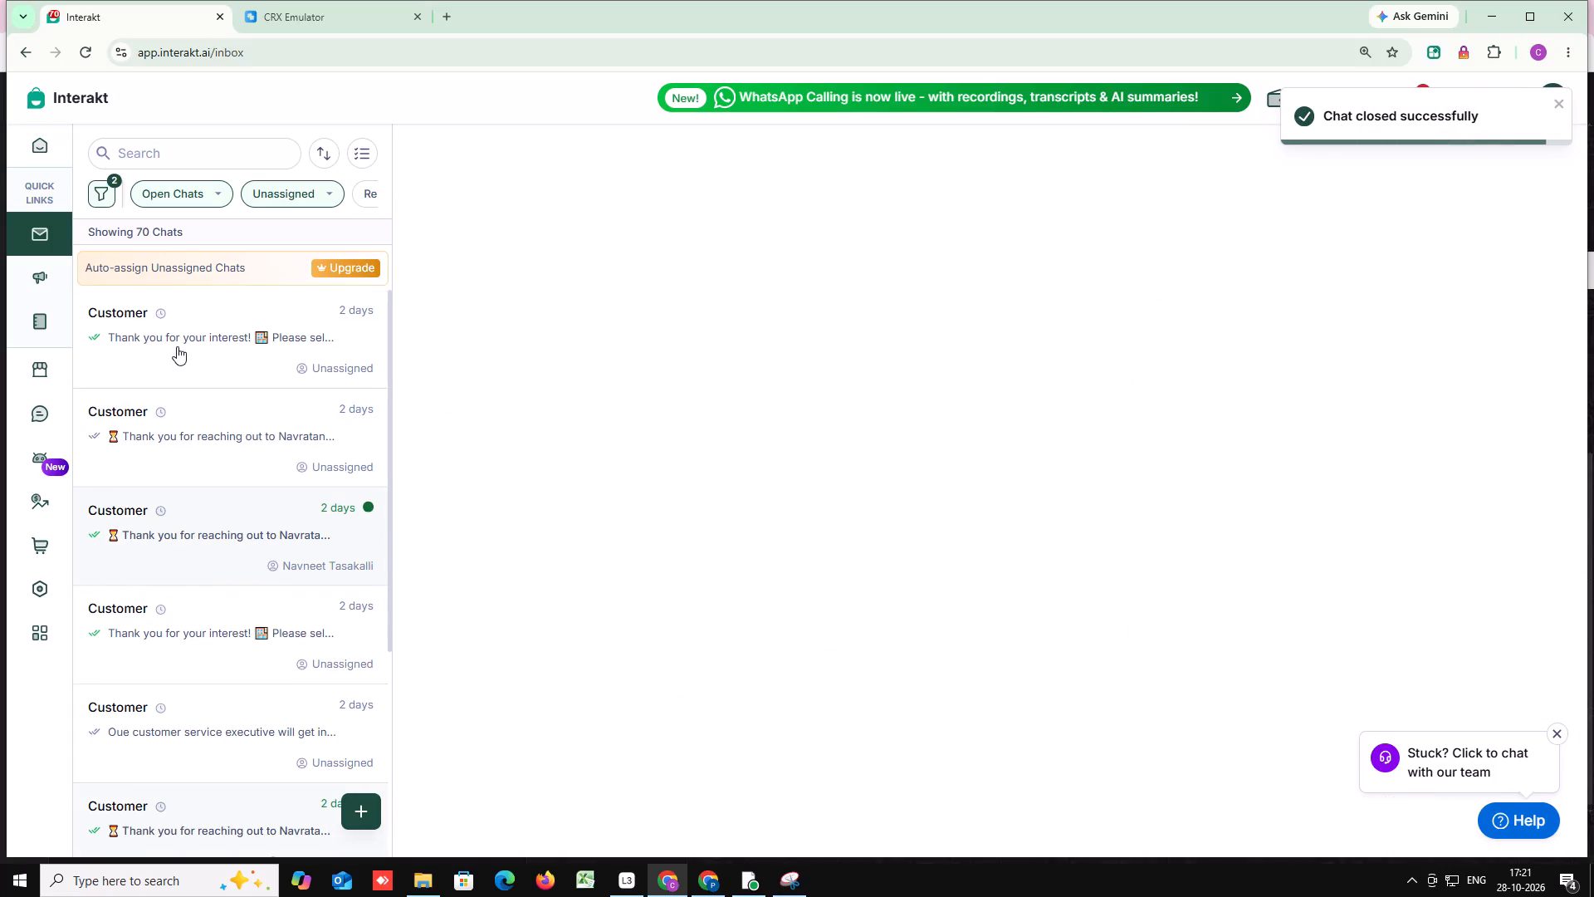
# Open the first remaining unassigned chat, find the customer's "Book Store Visit" reply and start a new Snipping Tool capture of it.
pyautogui.click(177, 346)
pyautogui.scroll(3, 528, 415)
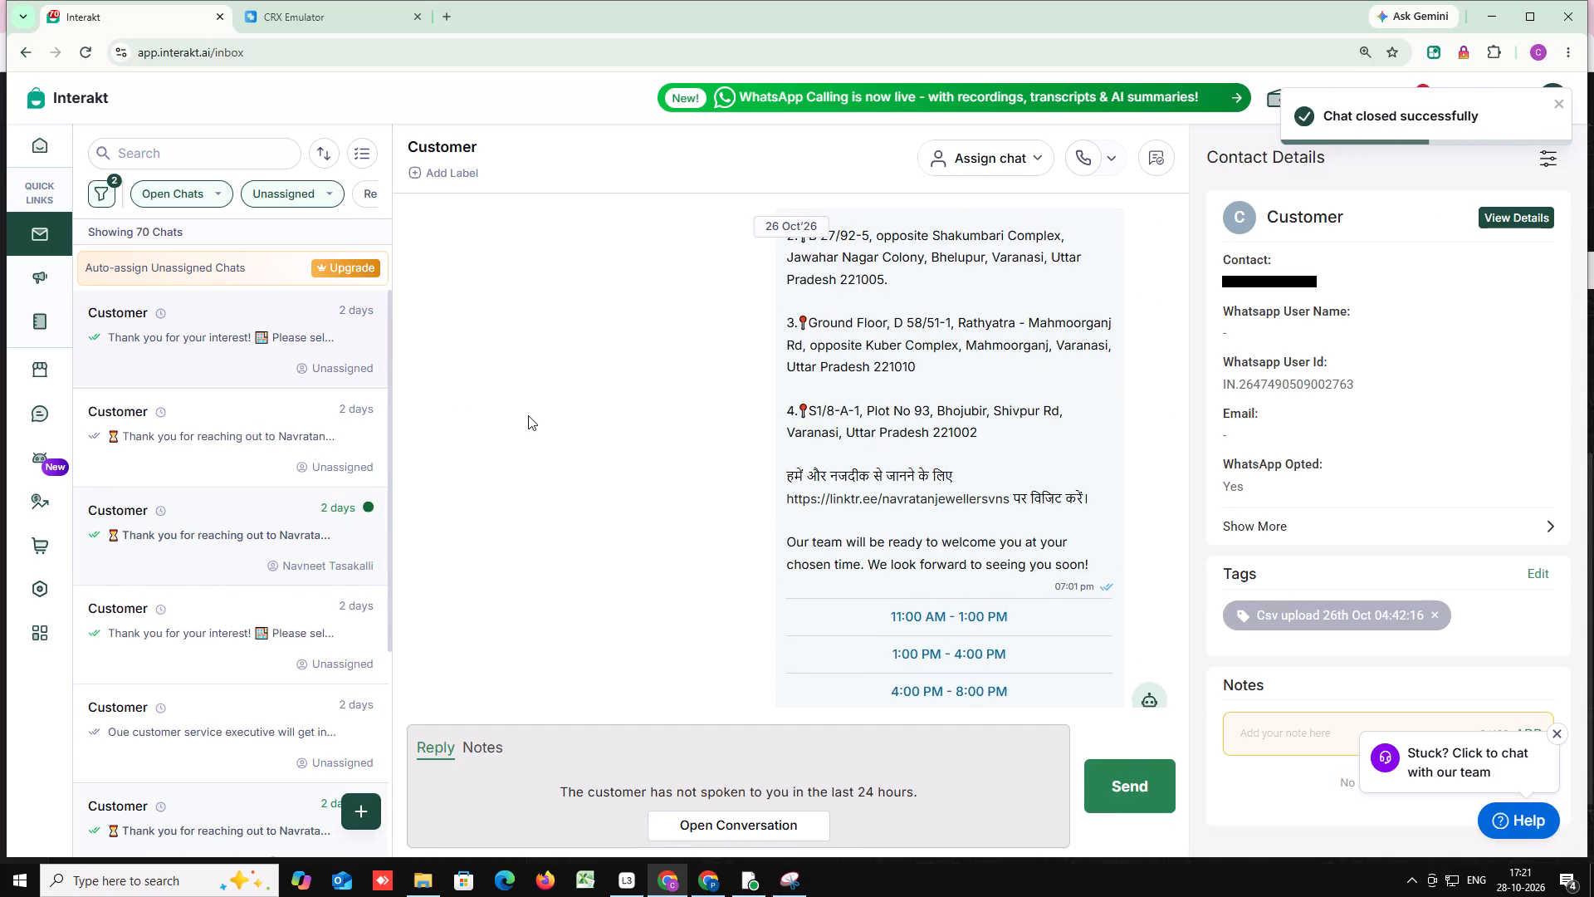
pyautogui.scroll(6, 528, 415)
pyautogui.scroll(-2, 545, 458)
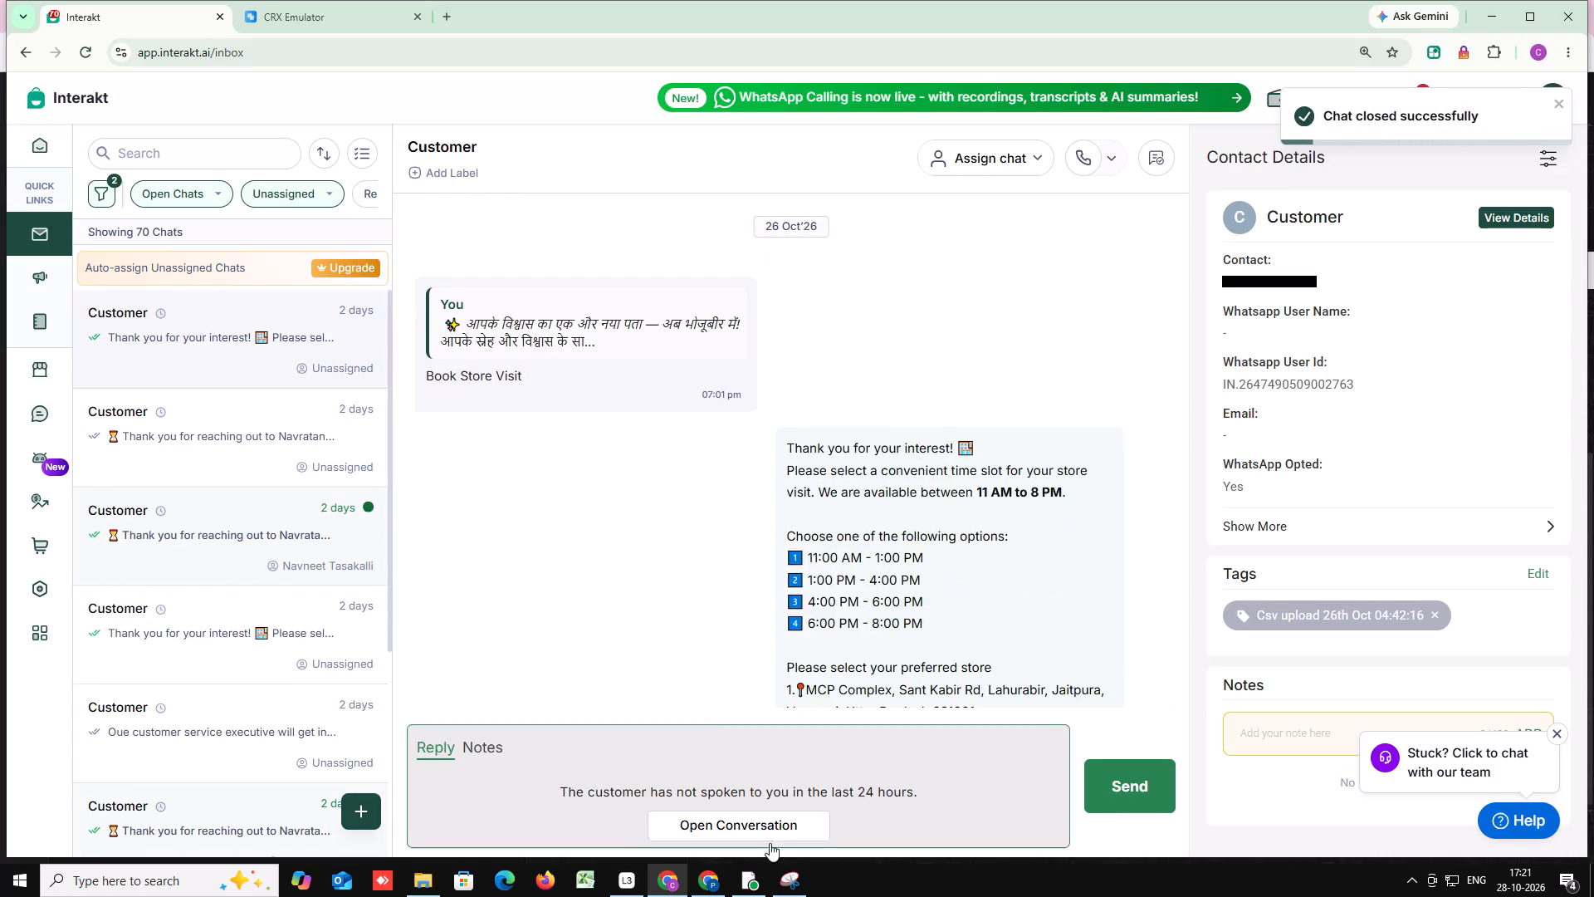
pyautogui.click(794, 895)
pyautogui.click(347, 61)
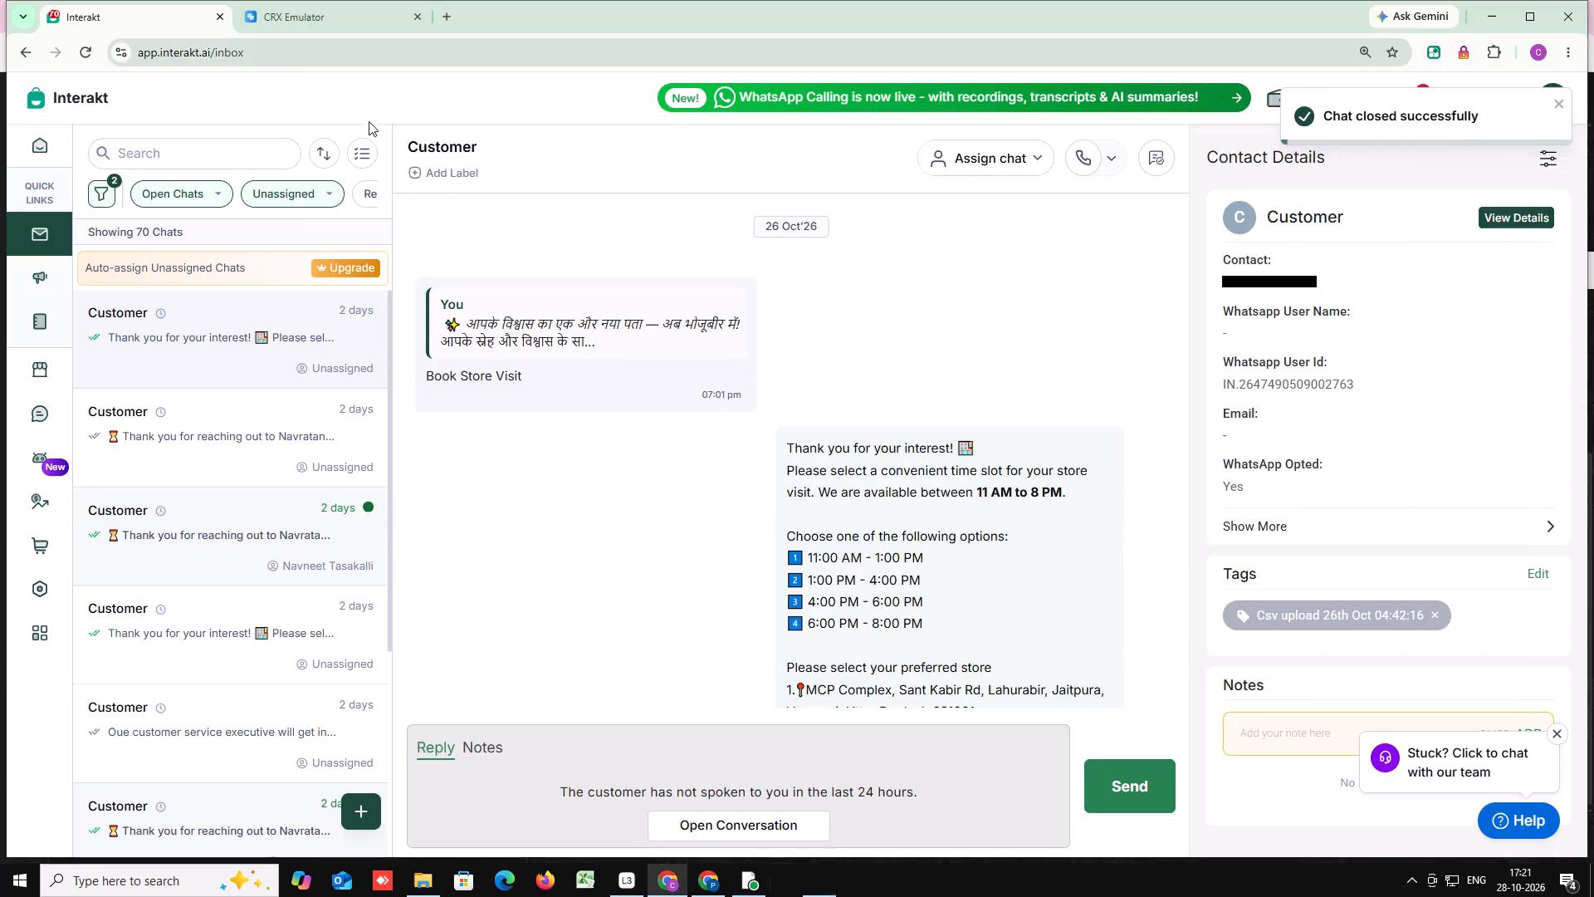
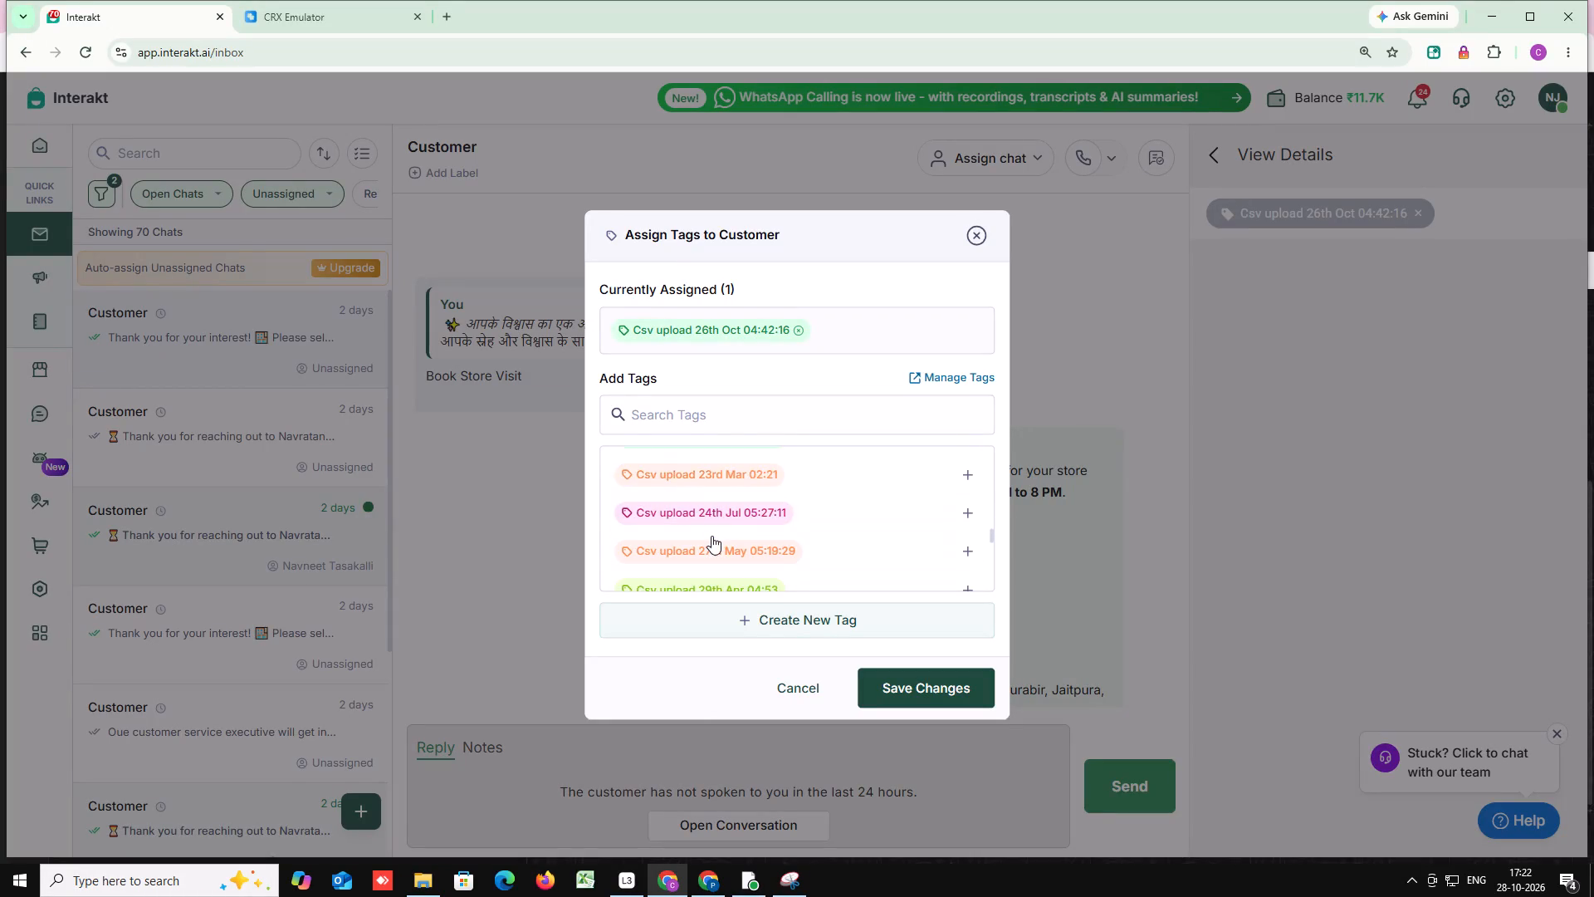
# Assign the "Curious Browsers" tag to the customer, remove the "Csv upload 26th Oct 04:42:16" tag and save the changes.
pyautogui.scroll(-4, 711, 536)
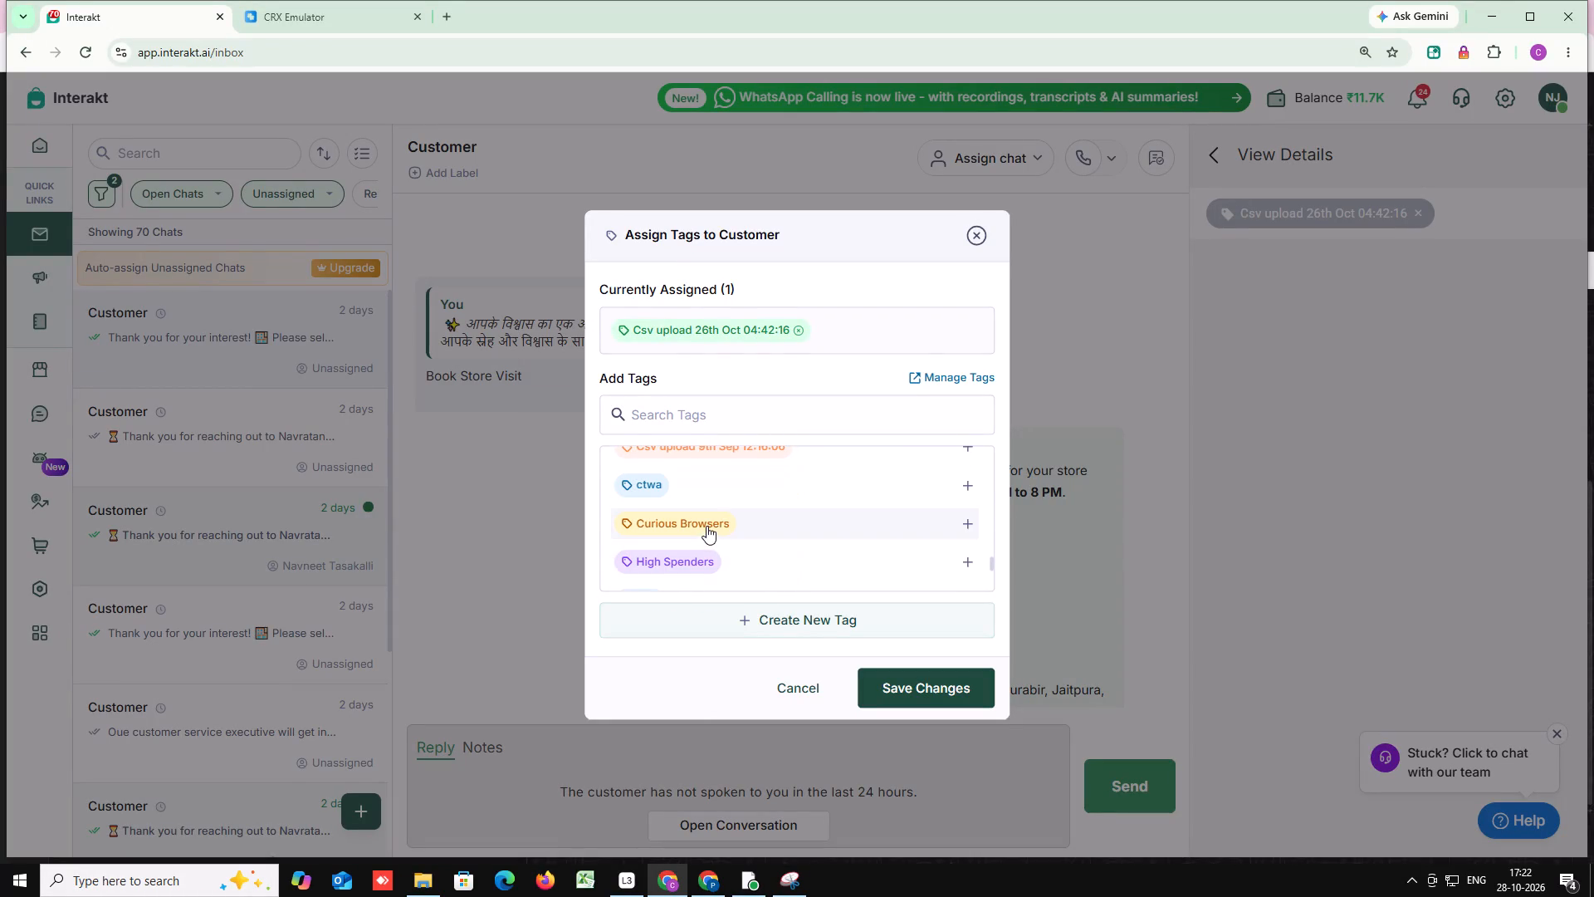
pyautogui.click(707, 526)
pyautogui.click(940, 326)
pyautogui.click(908, 687)
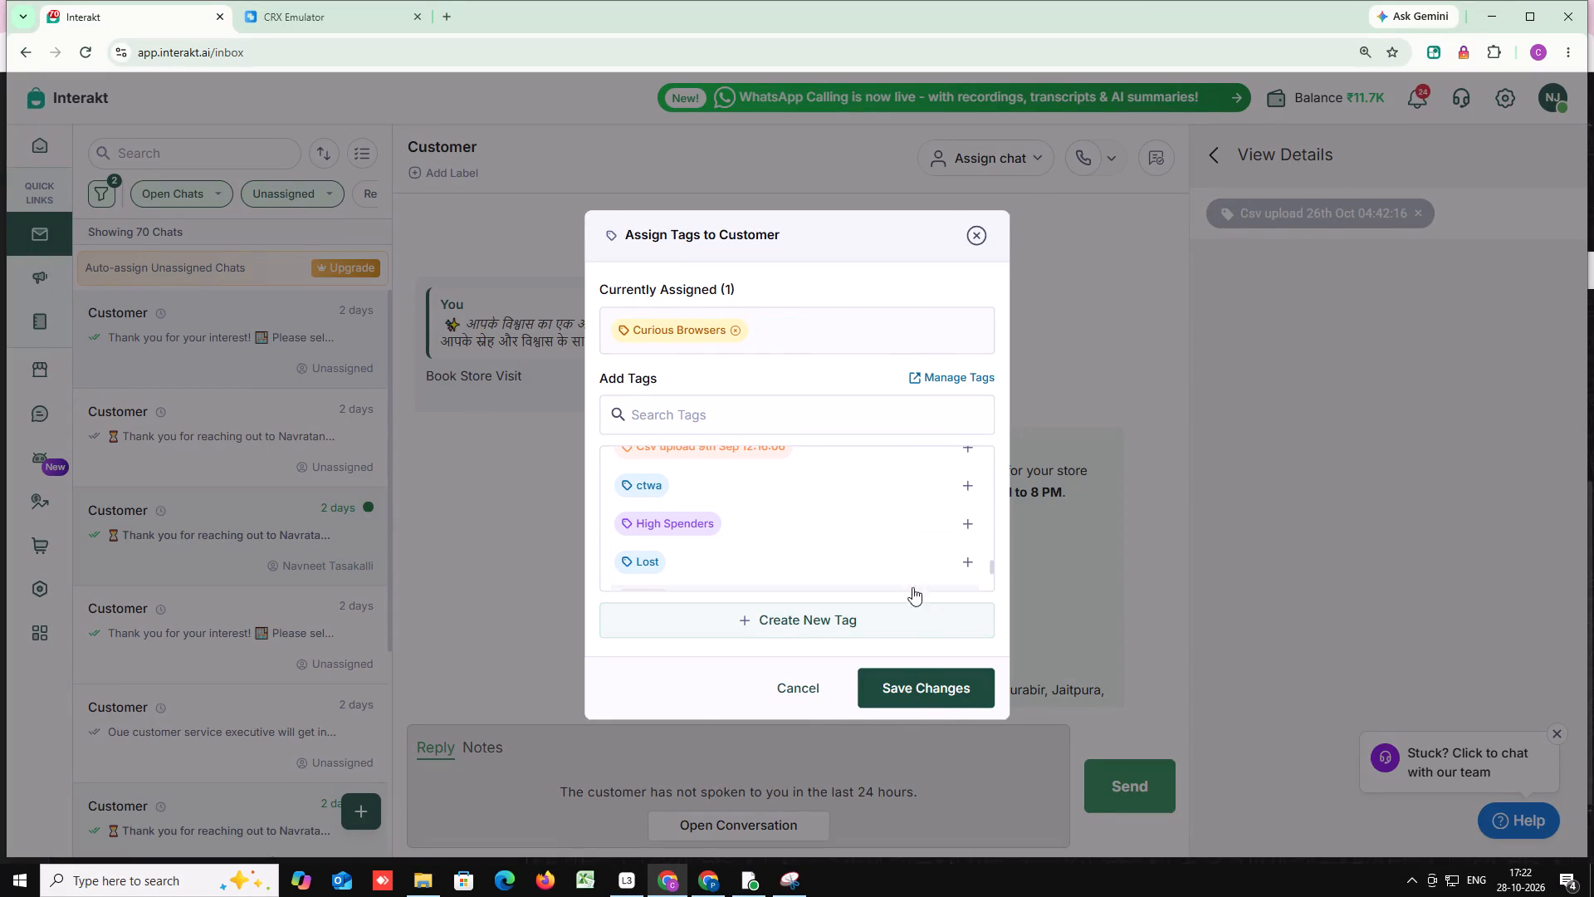
# Close the open customer chat containing the "Book Store Visit" reply.
pyautogui.click(1142, 162)
# Open the first remaining unassigned chat, find the customer's "Book Store Visit" reply and start a new Snipping Tool capture of it.
pyautogui.click(171, 361)
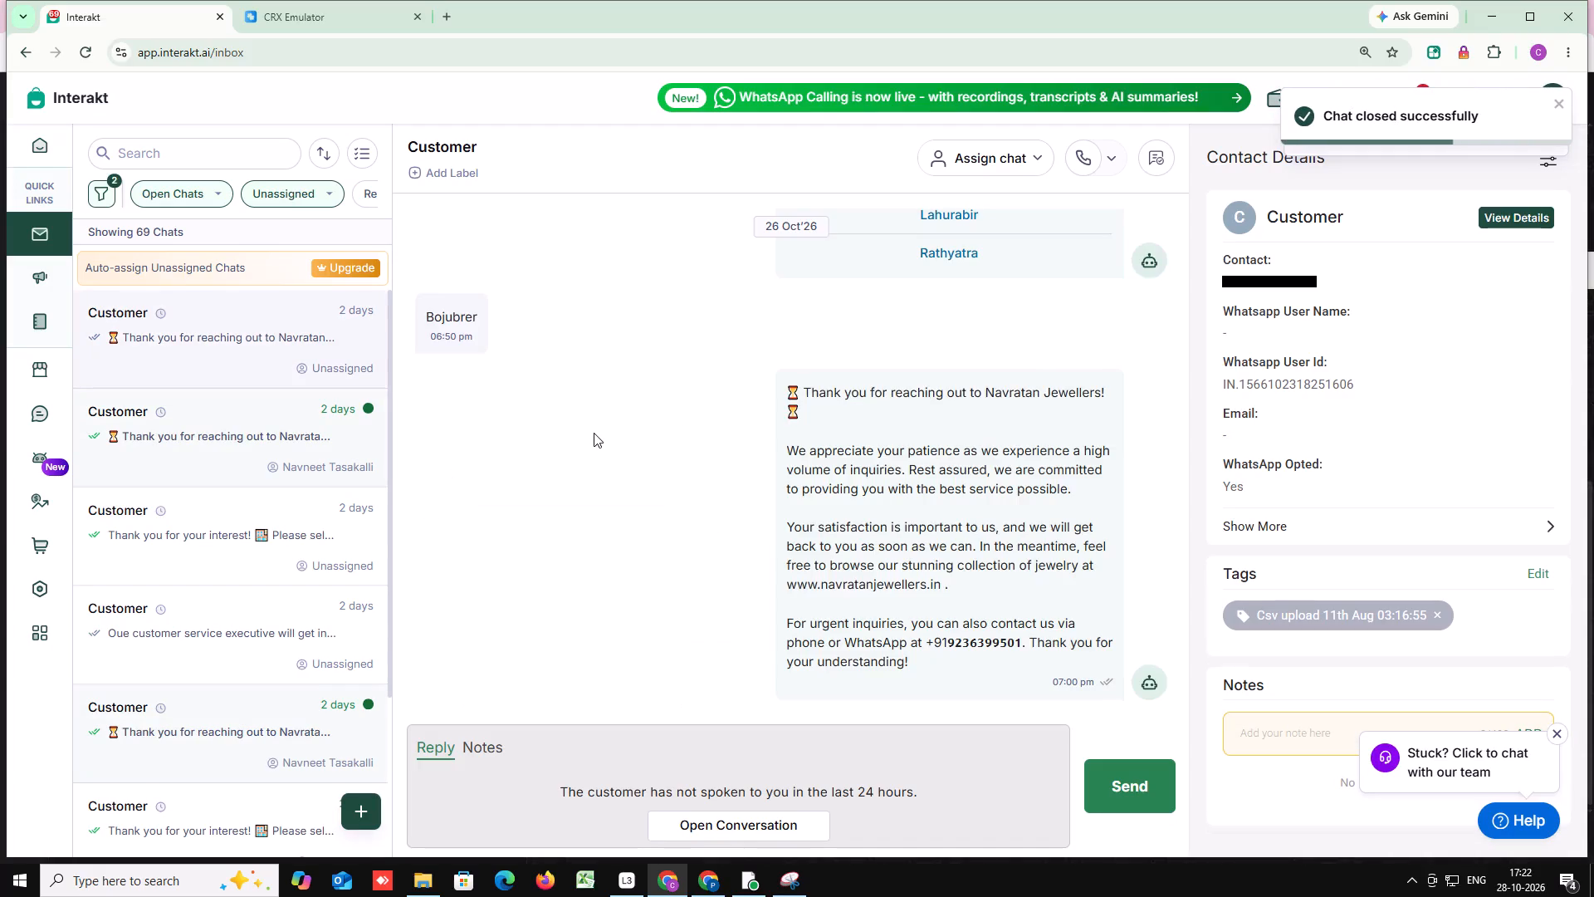
pyautogui.scroll(6, 593, 428)
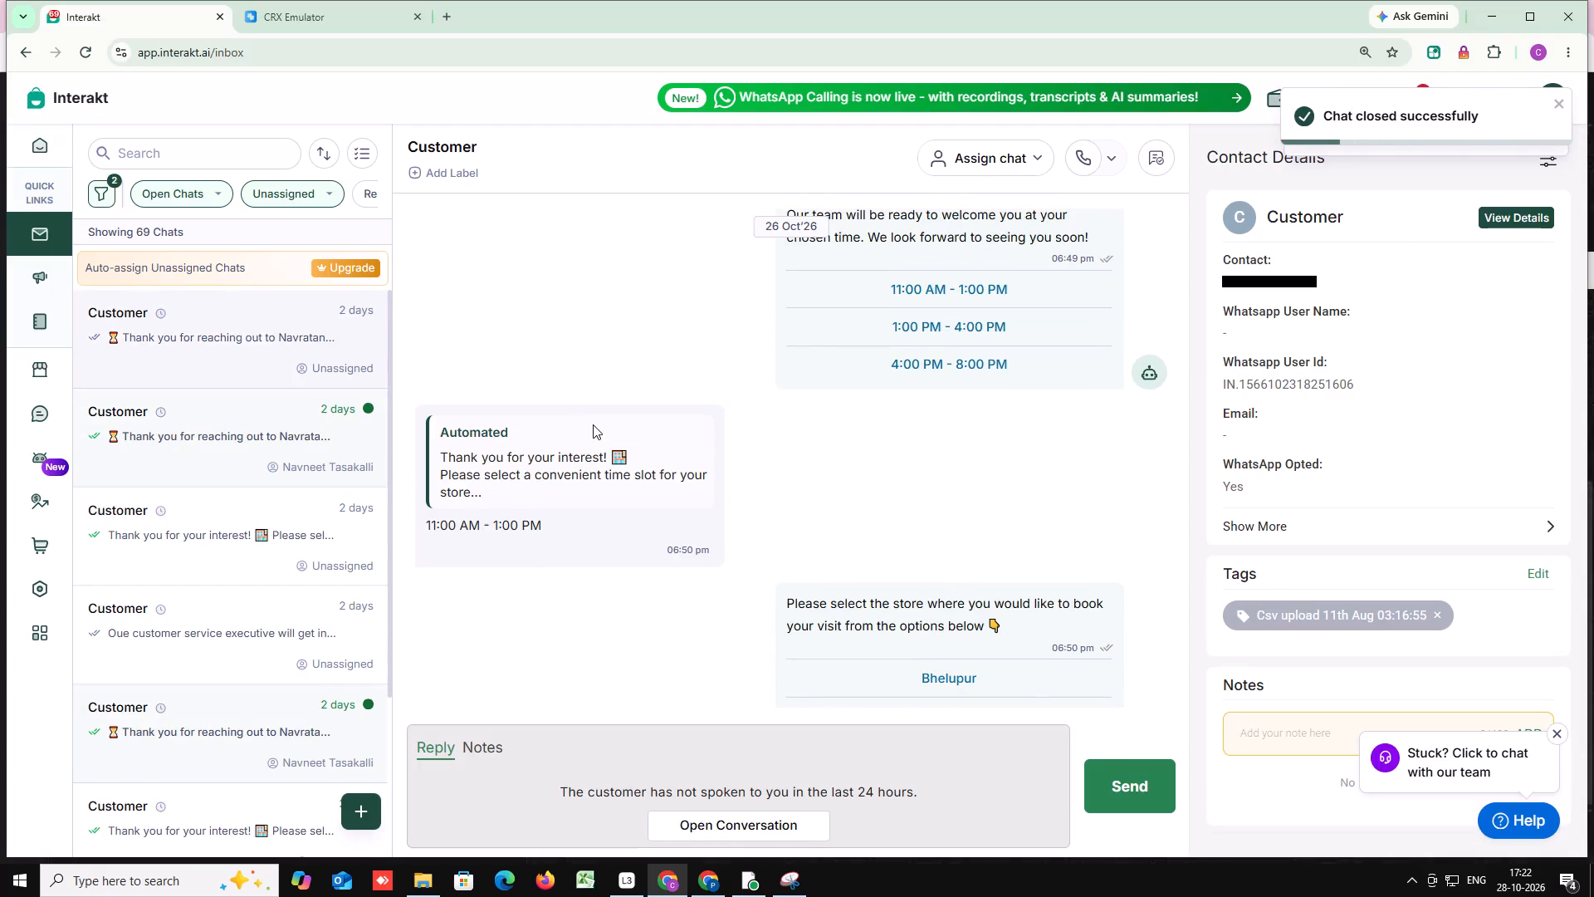
pyautogui.scroll(11, 593, 424)
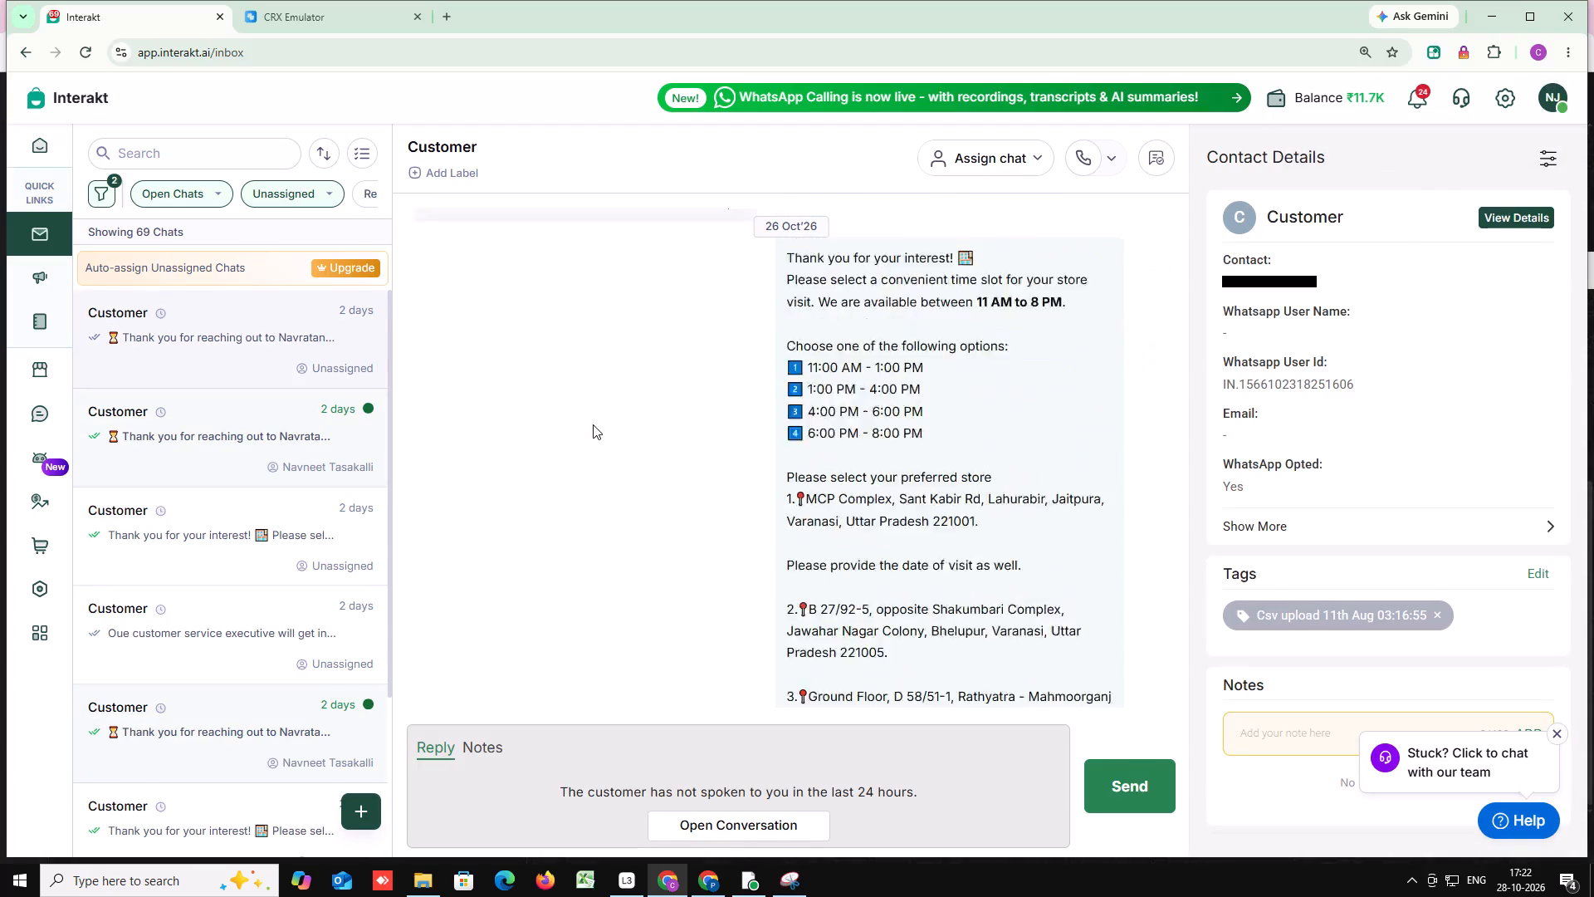
pyautogui.click(790, 881)
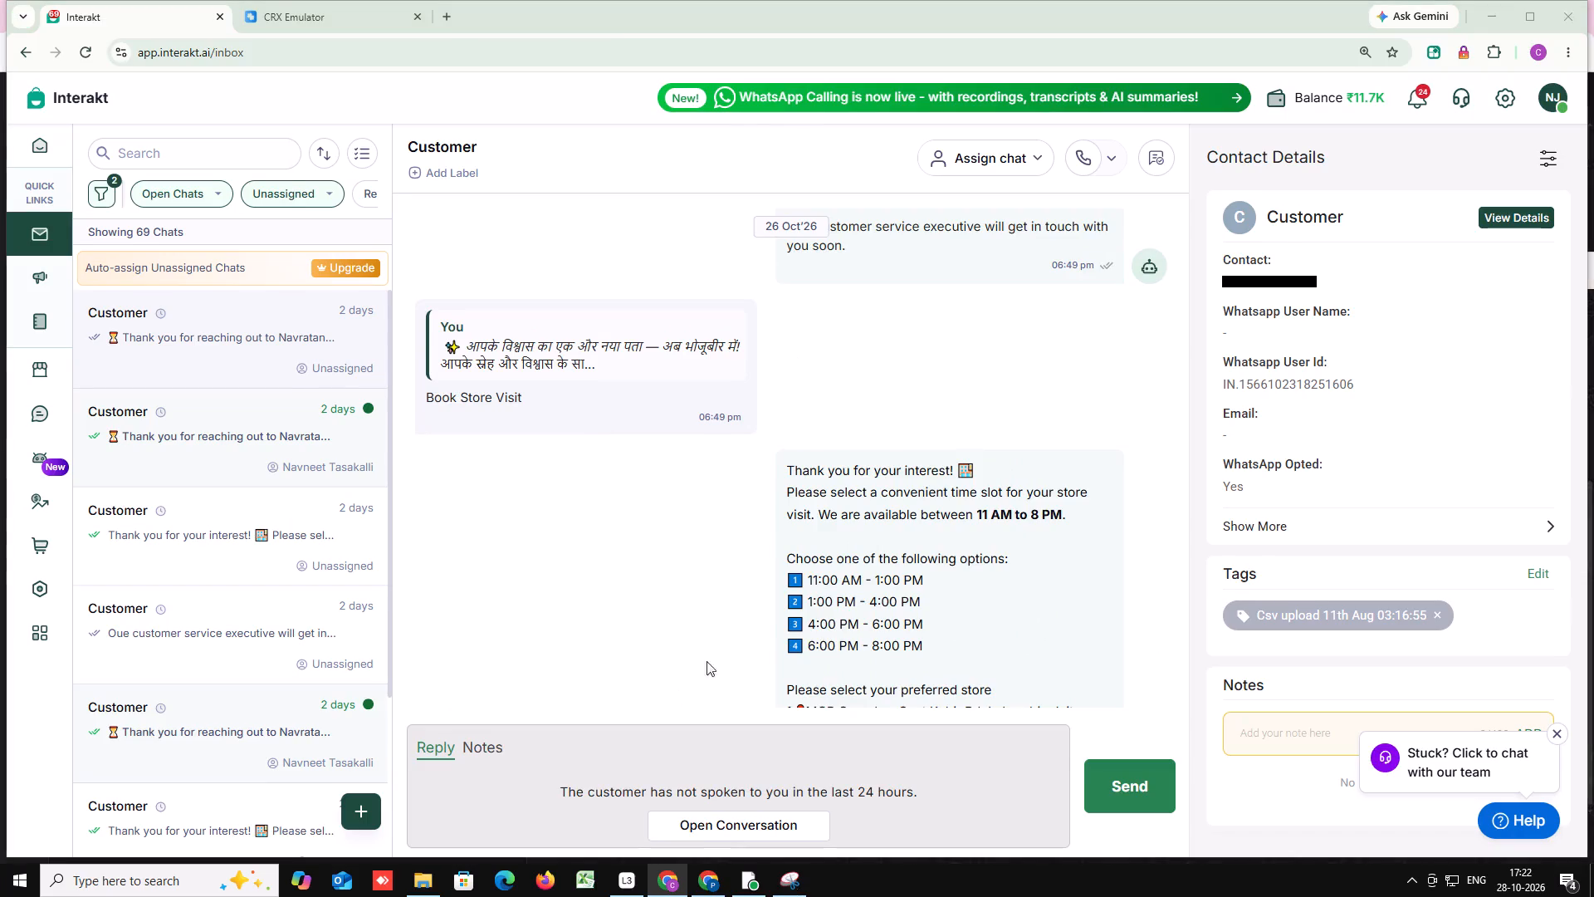
pyautogui.click(333, 48)
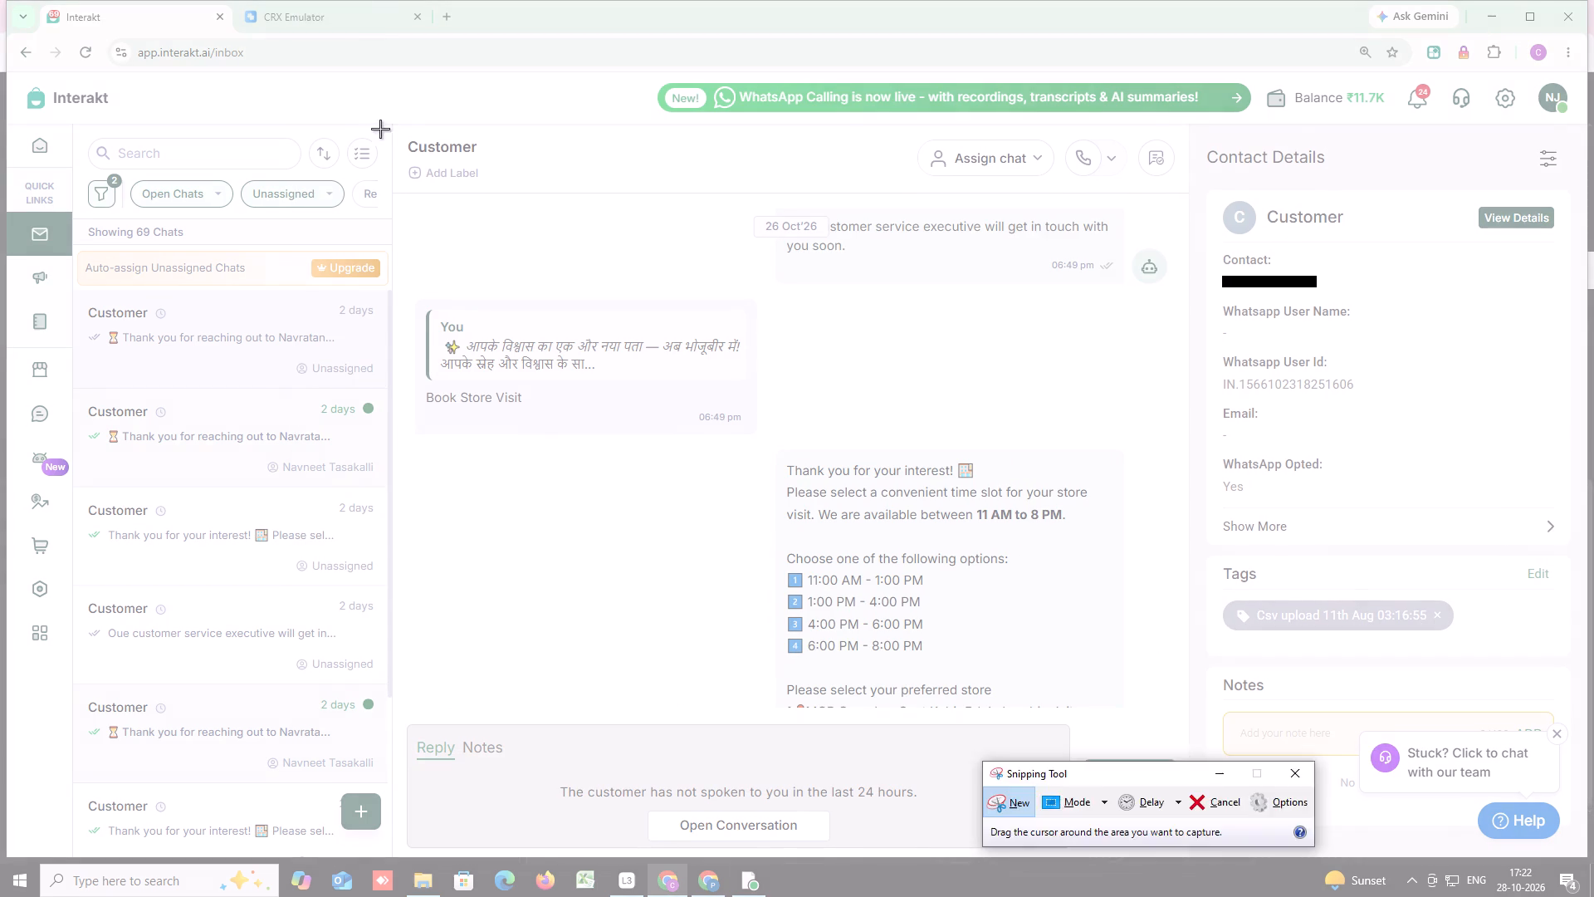
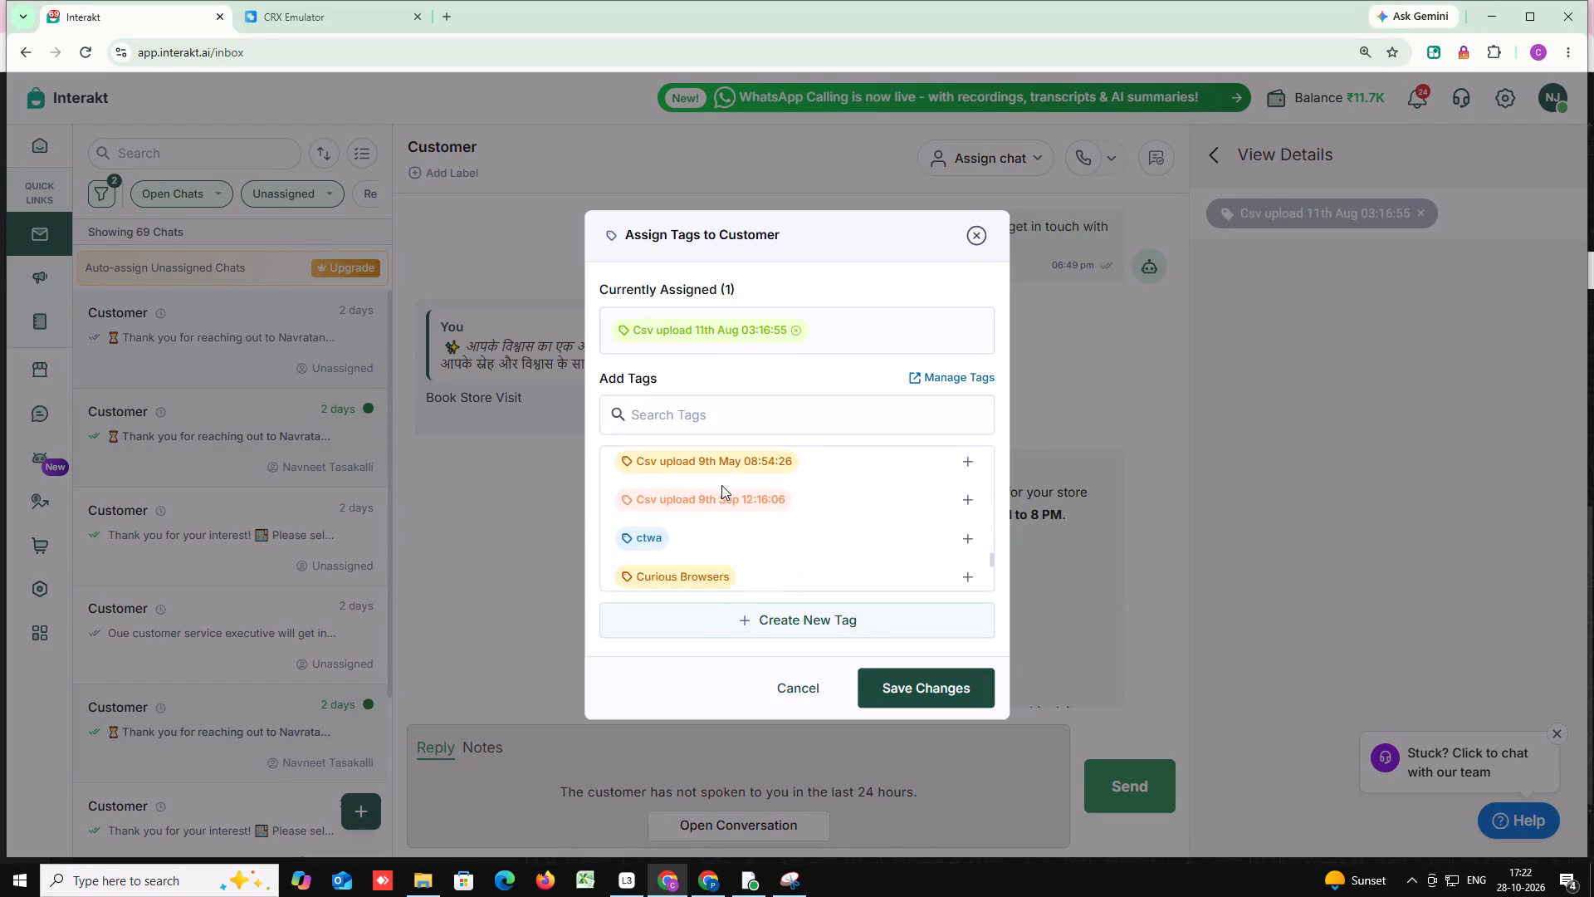
# Assign the "Curious Browsers" tag to the customer, remove the "Csv upload 11th Aug 03:16:55" tag and save the changes.
pyautogui.scroll(1, 712, 477)
pyautogui.click(699, 519)
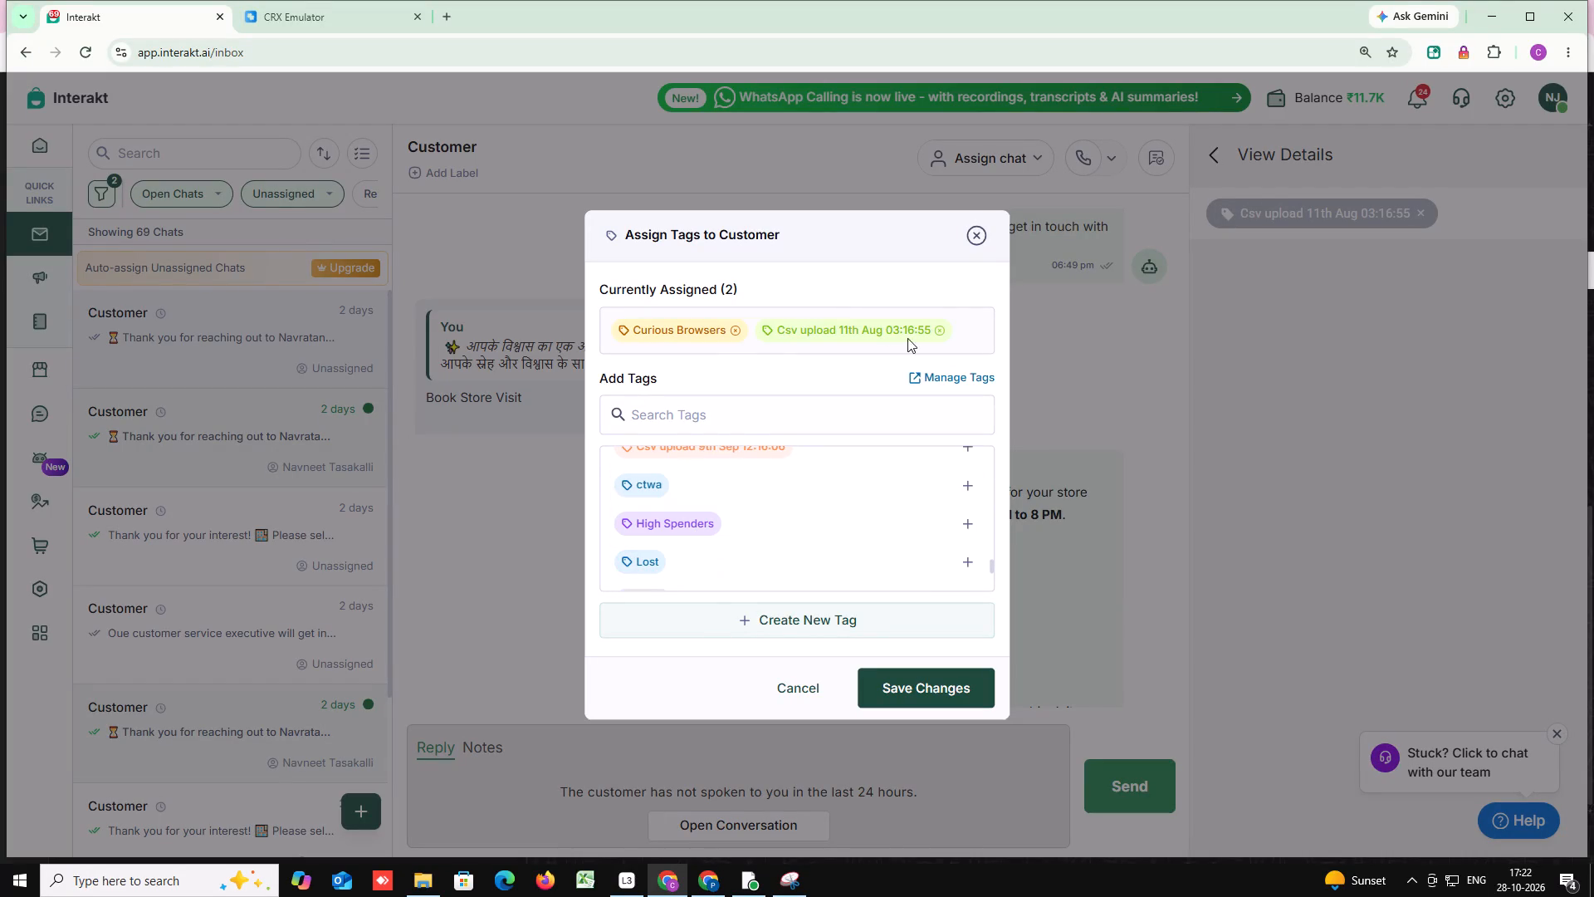
pyautogui.click(936, 329)
pyautogui.click(907, 685)
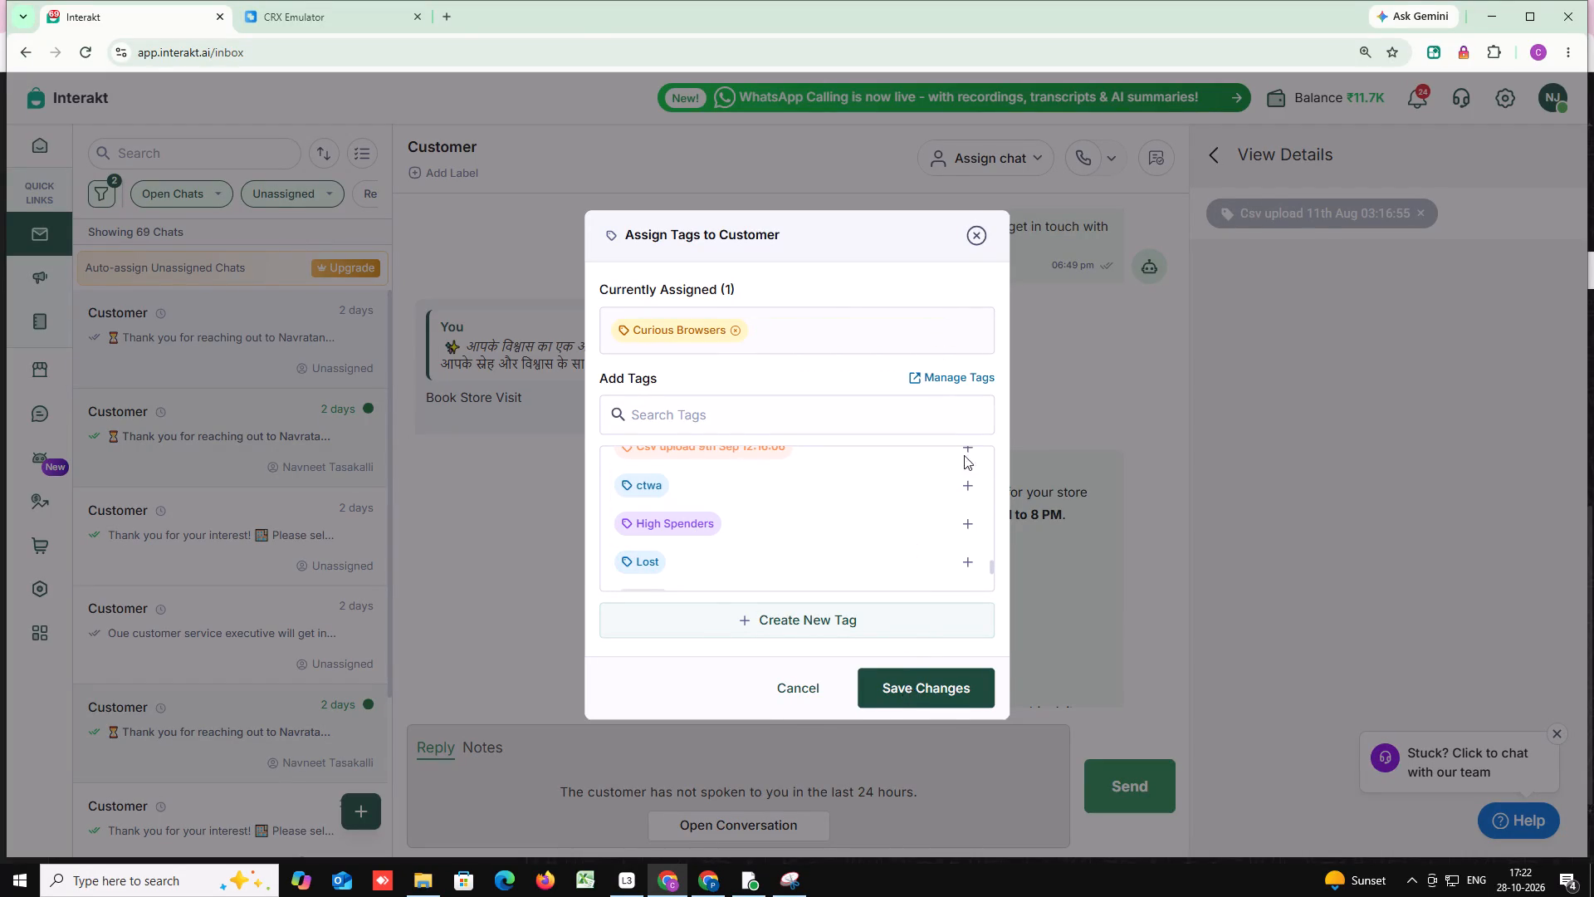
# Close the customer chat whose tags were just updated.
pyautogui.click(1152, 159)
pyautogui.click(168, 340)
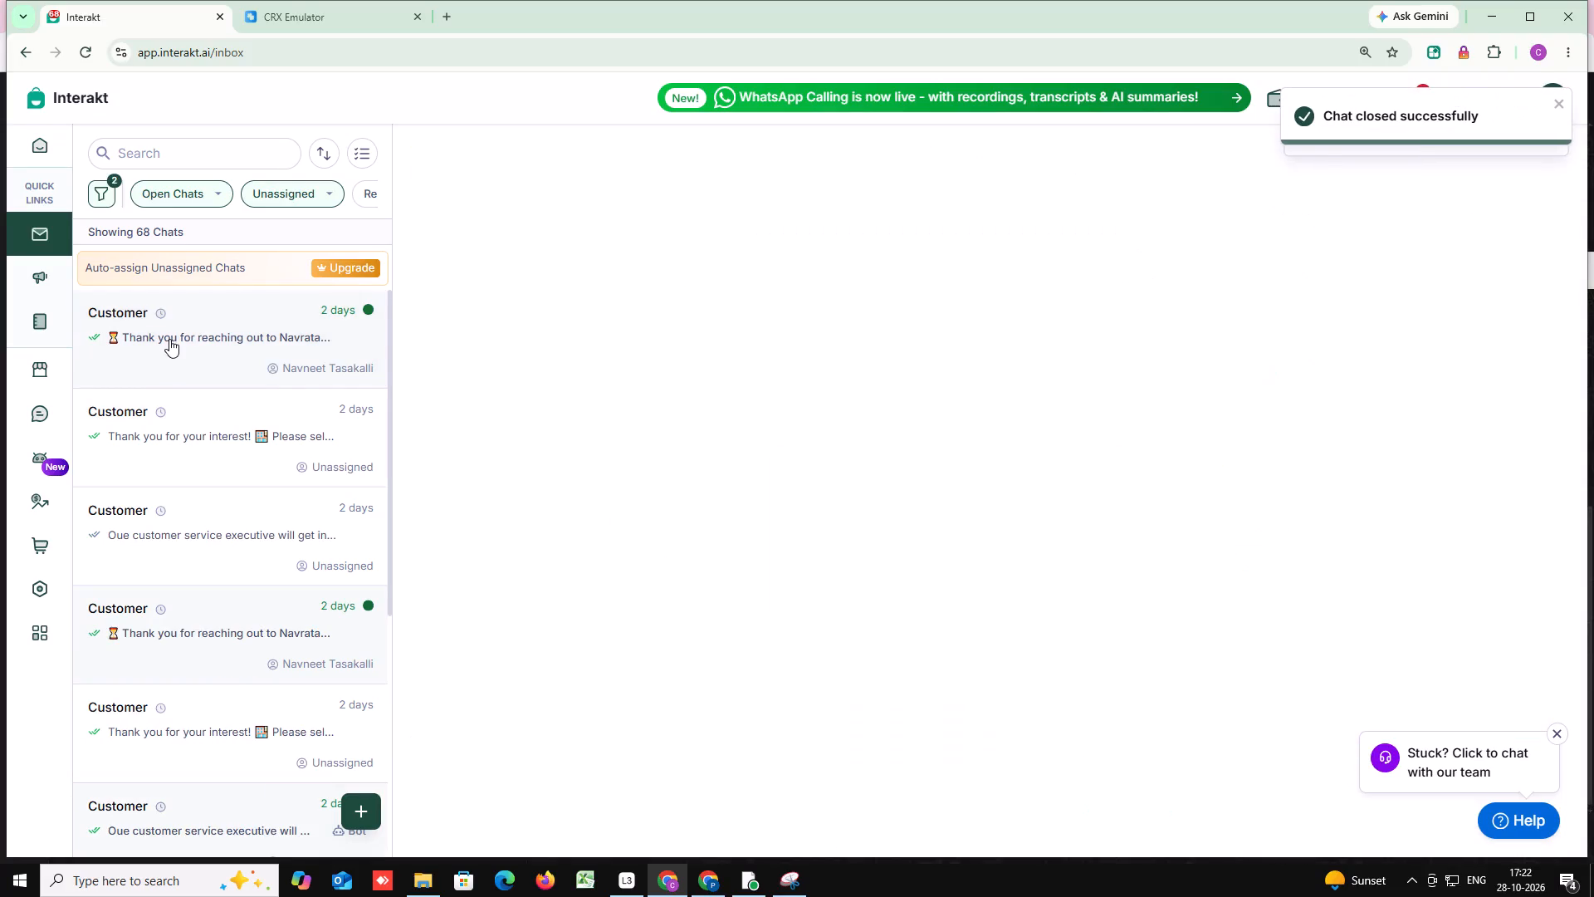
pyautogui.scroll(11, 589, 432)
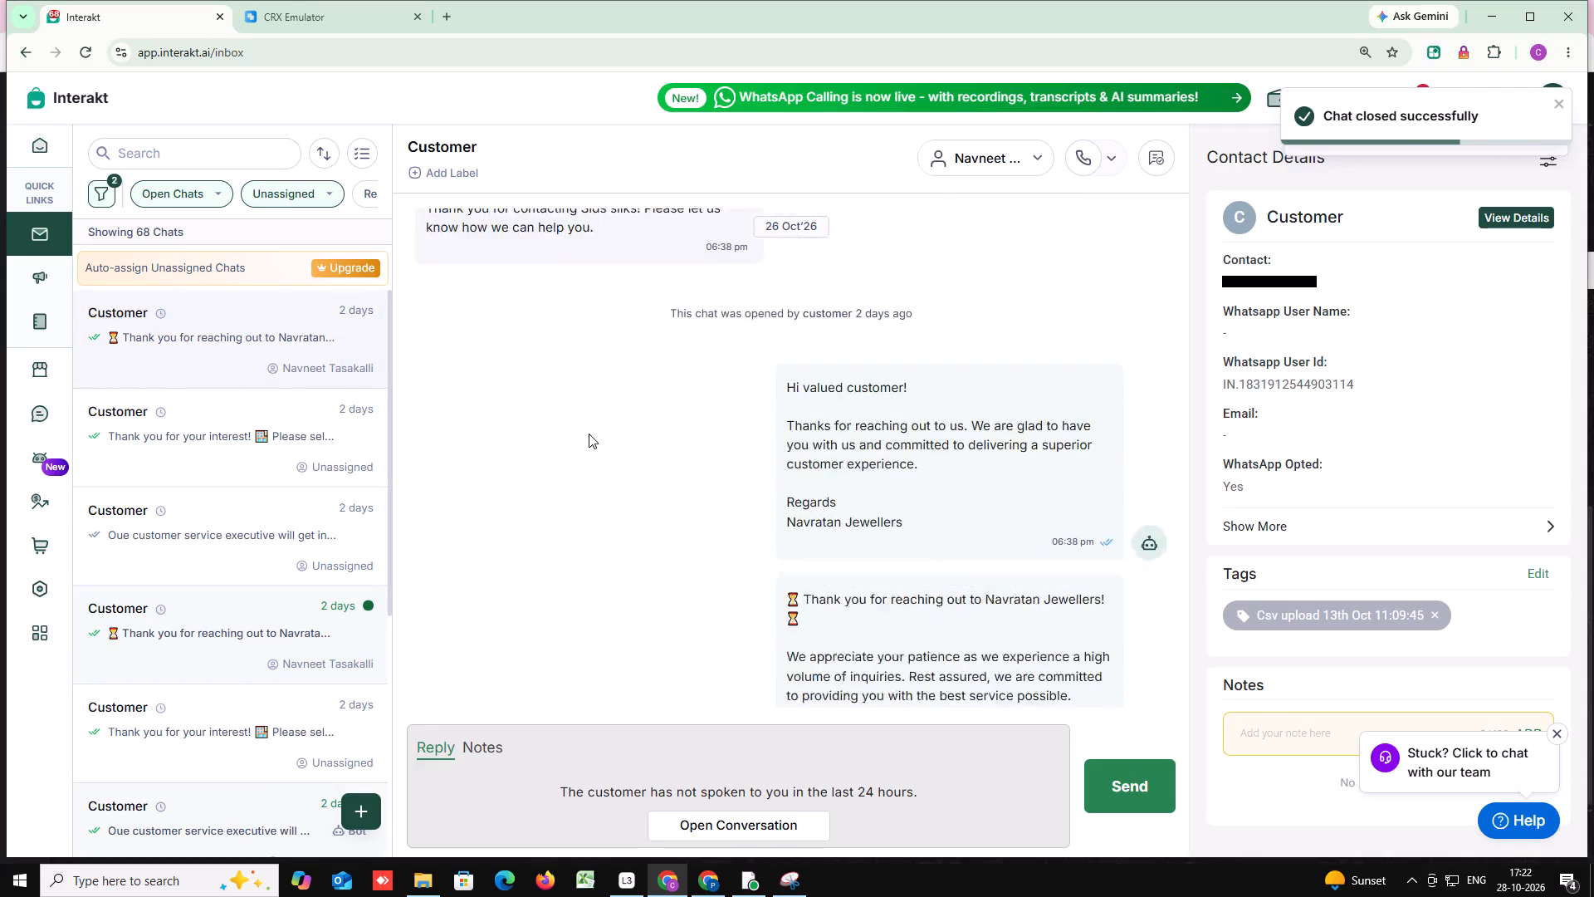
pyautogui.scroll(3, 589, 434)
pyautogui.click(1160, 164)
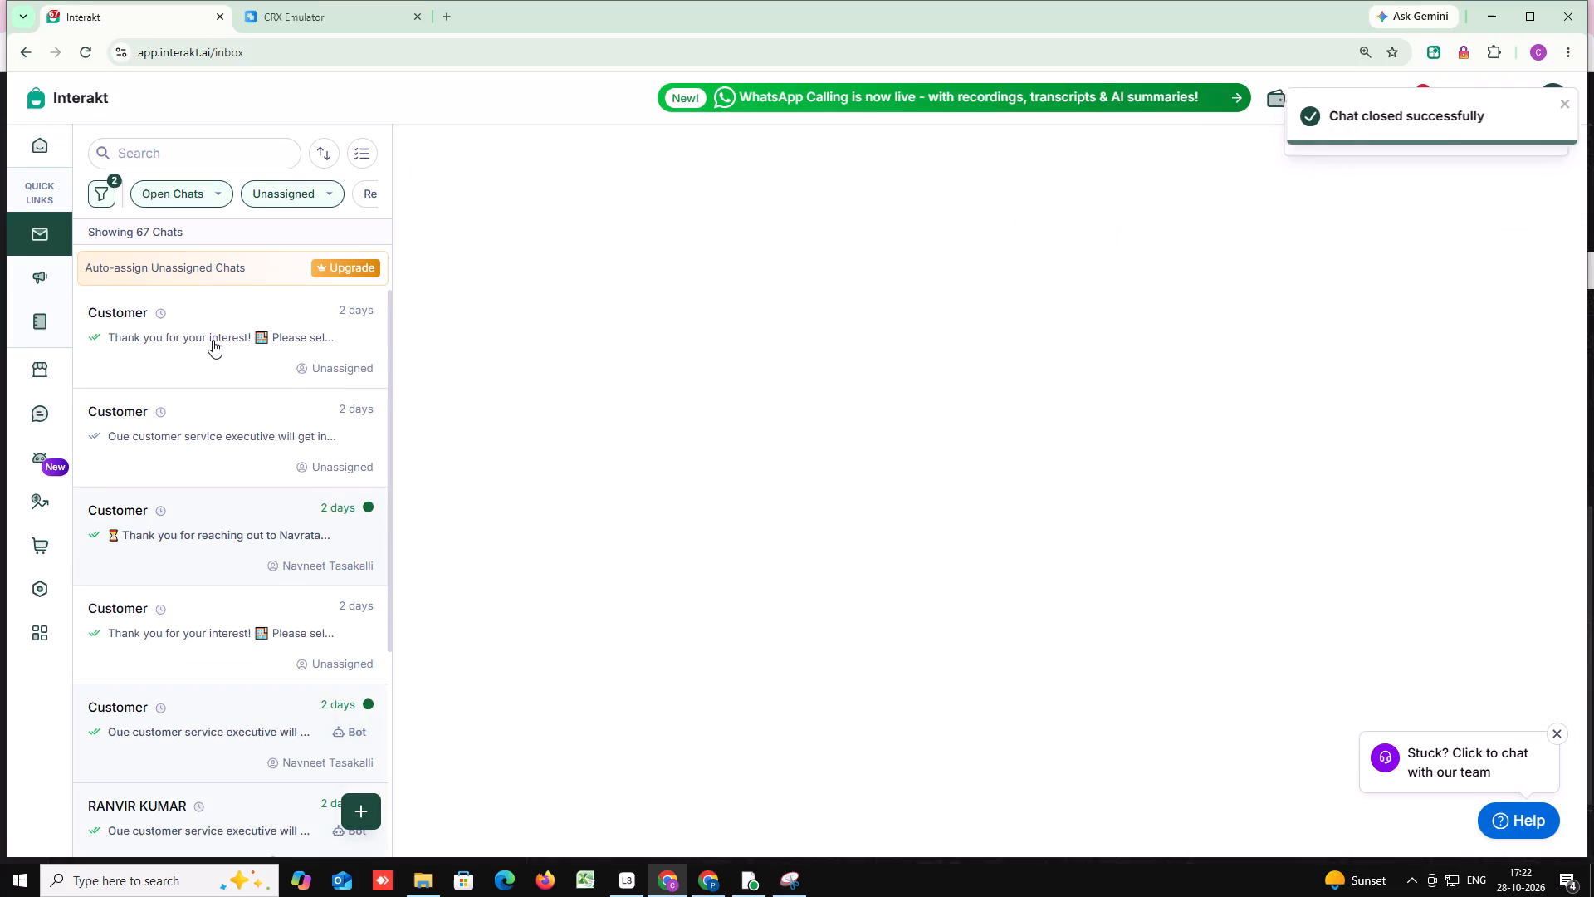
# Open the first remaining unassigned chat, find the customer's "Book Store Visit" reply and capture it with the contact details in Snipping Tool.
pyautogui.click(213, 340)
pyautogui.scroll(6, 545, 474)
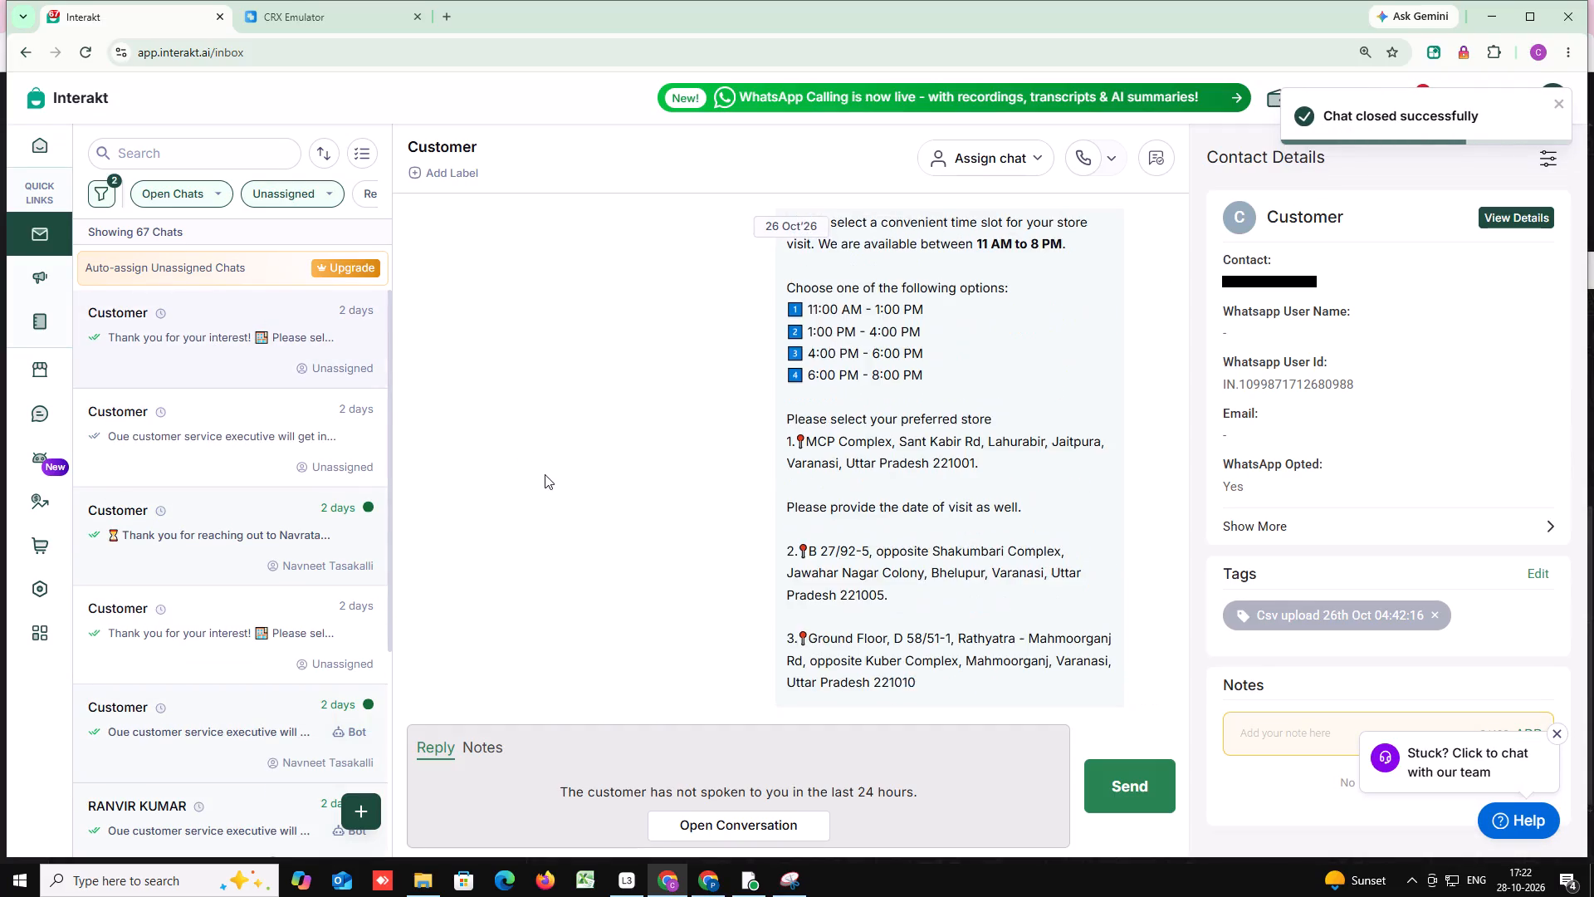
pyautogui.scroll(3, 545, 474)
pyautogui.click(771, 875)
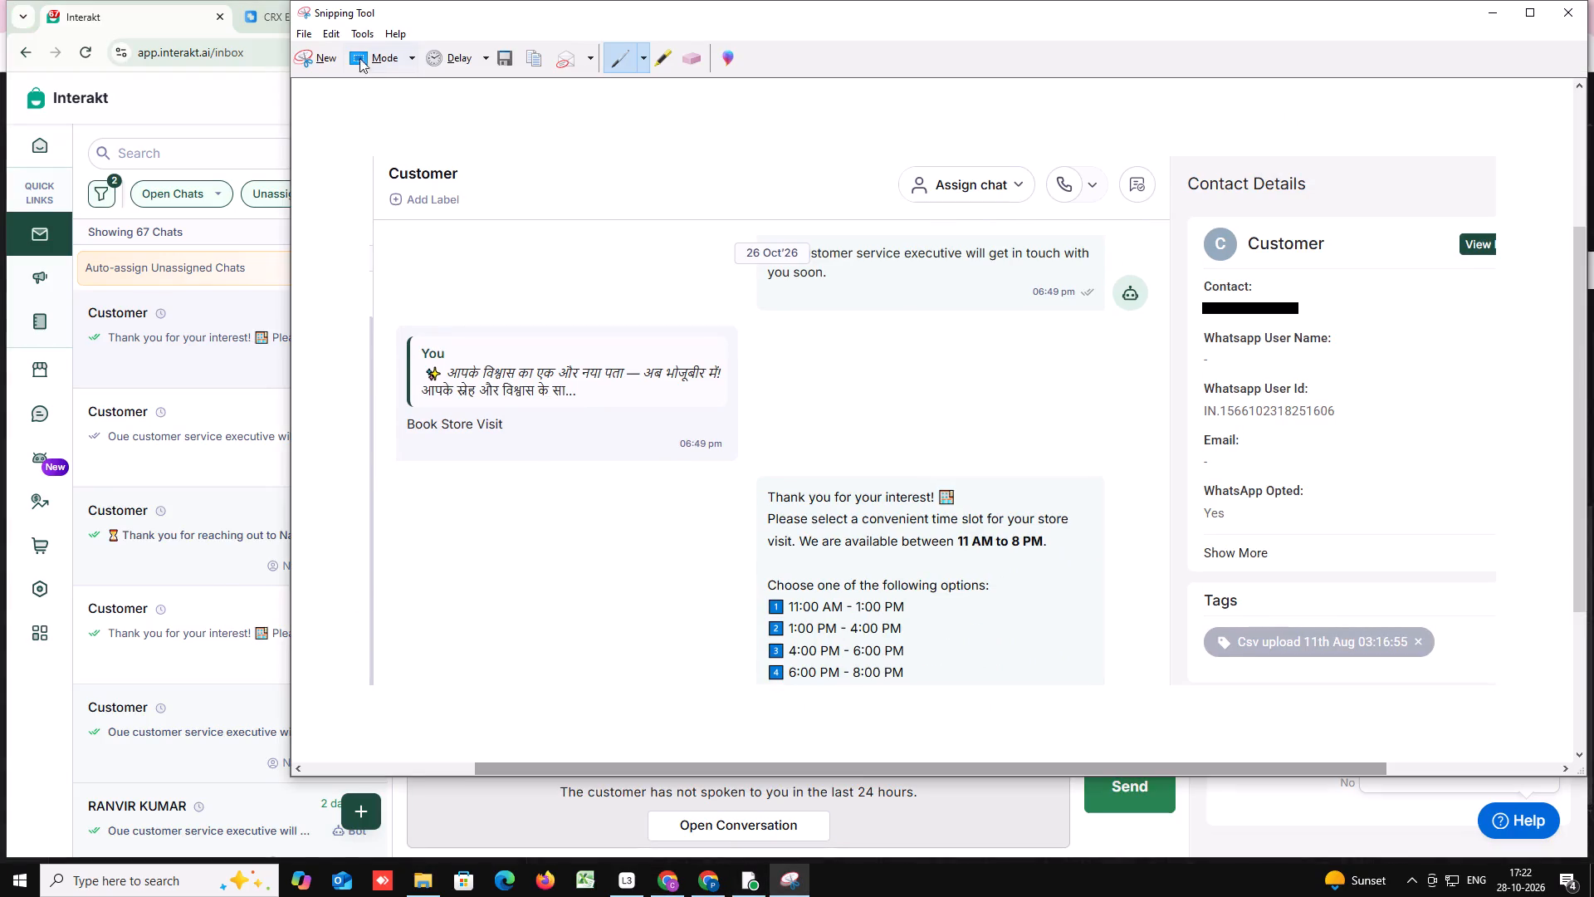
pyautogui.click(323, 52)
pyautogui.moveTo(386, 126); pyautogui.dragTo(1366, 631)
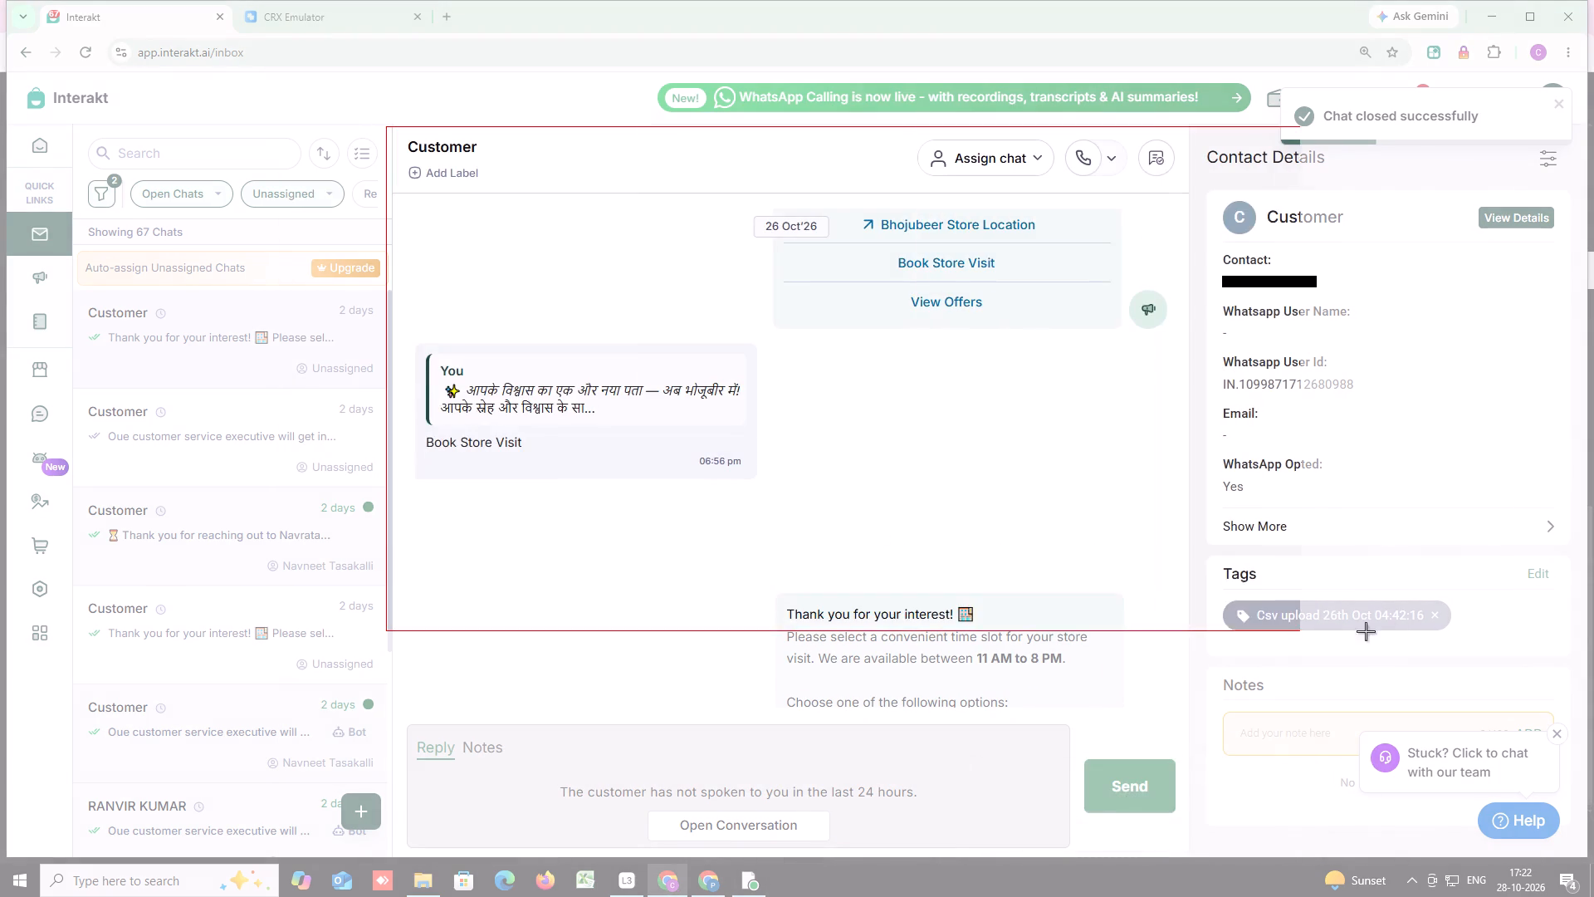
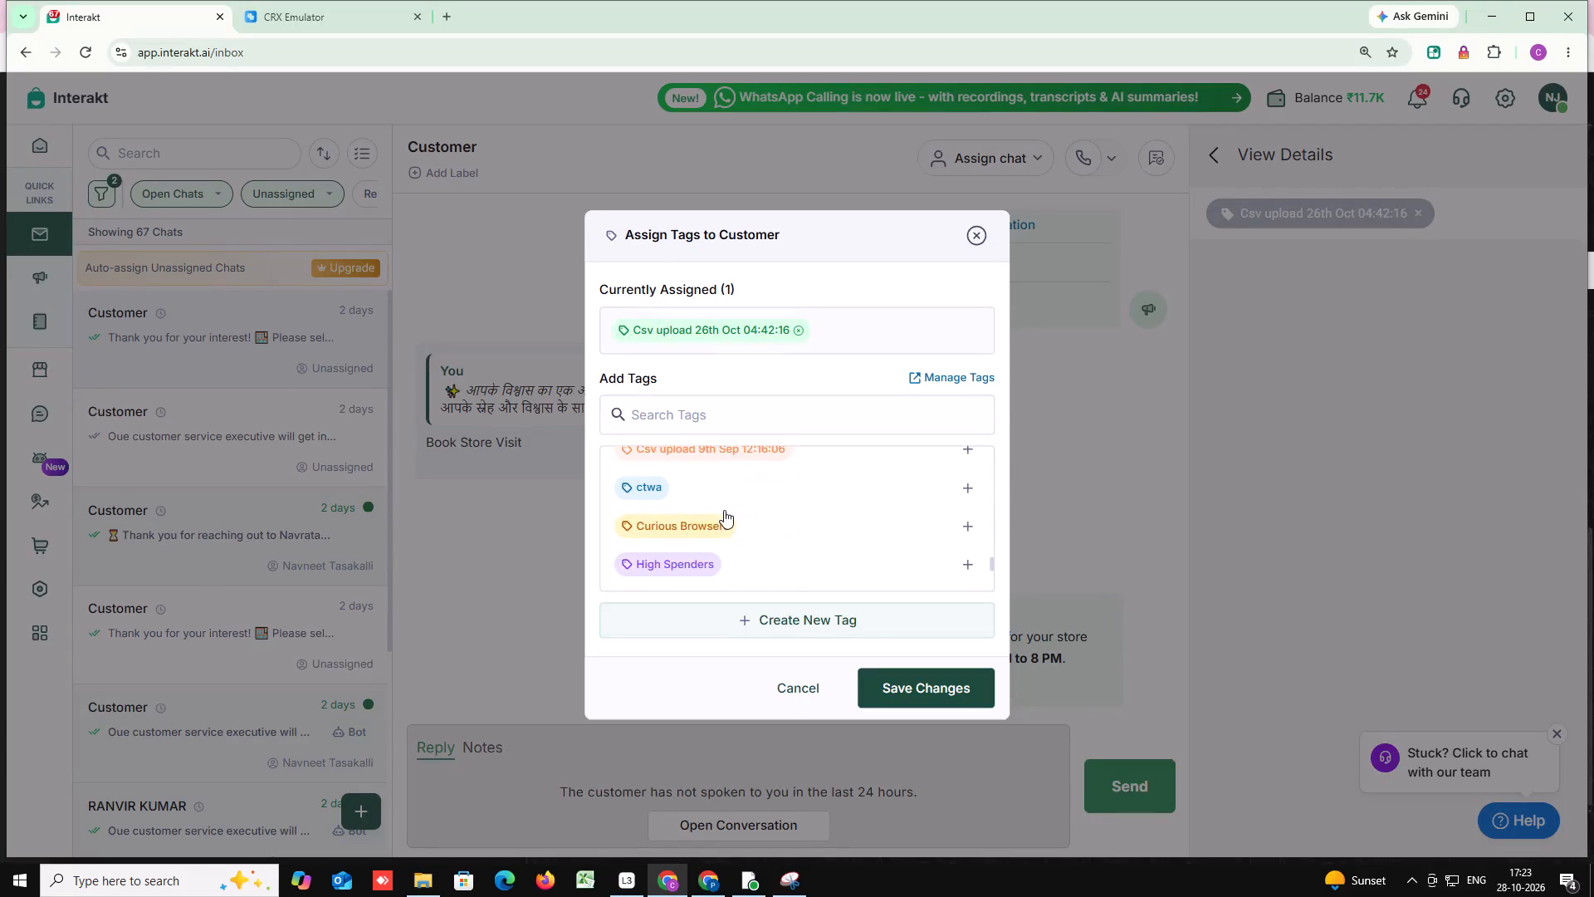
# Assign the "Curious Browsers" tag to the customer, remove the "Csv upload 26th Oct 04:42:16" tag and save the changes.
pyautogui.click(721, 517)
pyautogui.click(944, 331)
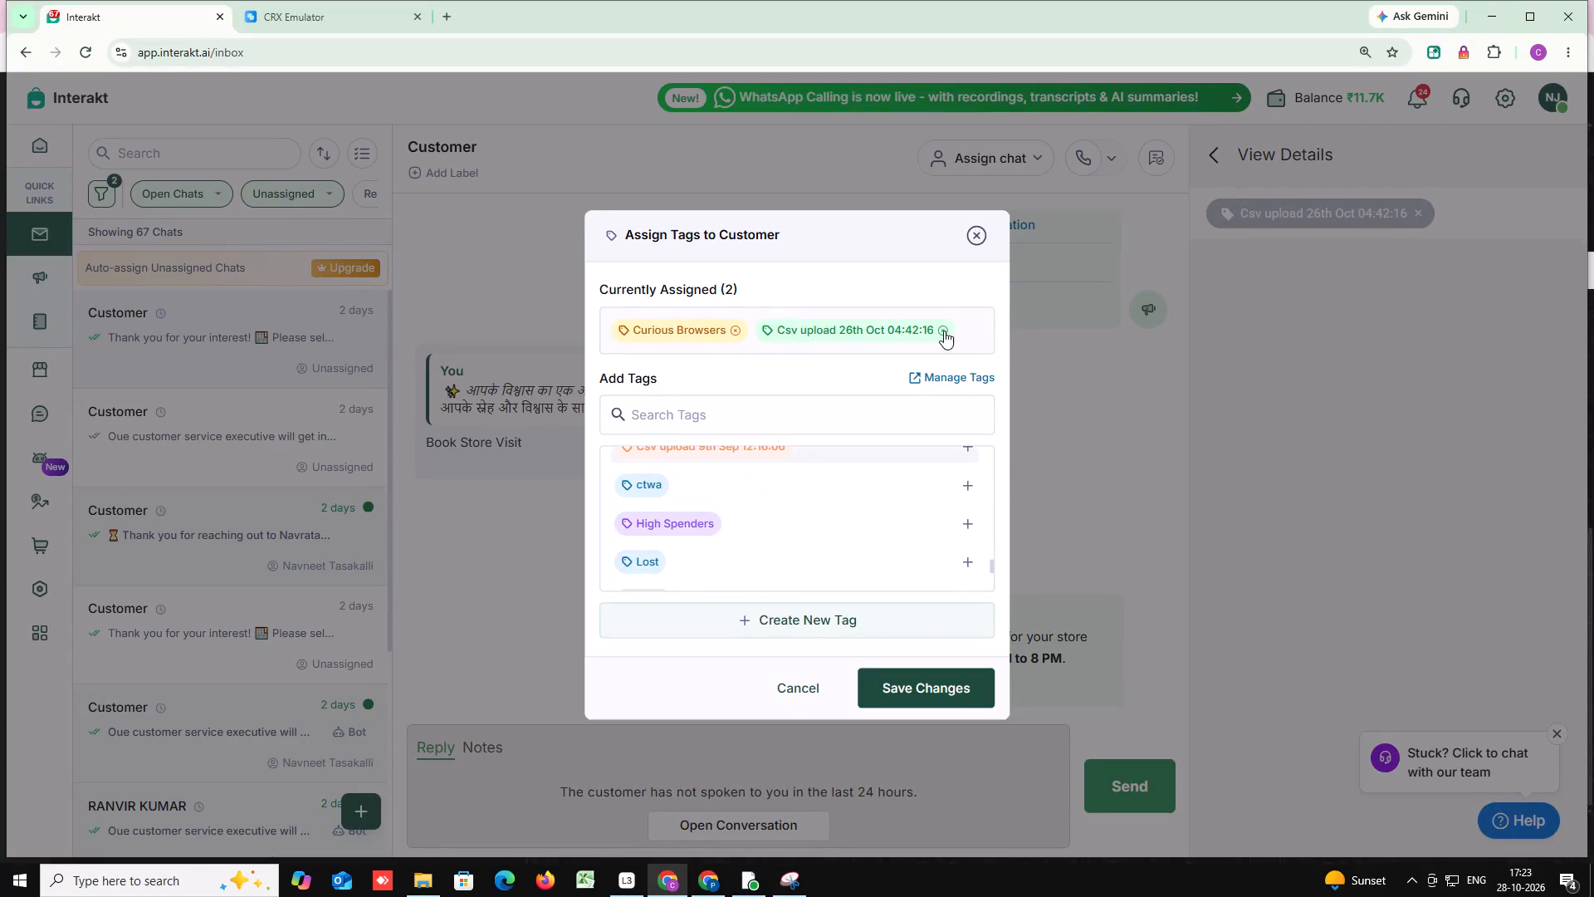
pyautogui.click(906, 676)
# Close the customer chat whose tags were just updated.
pyautogui.click(1147, 159)
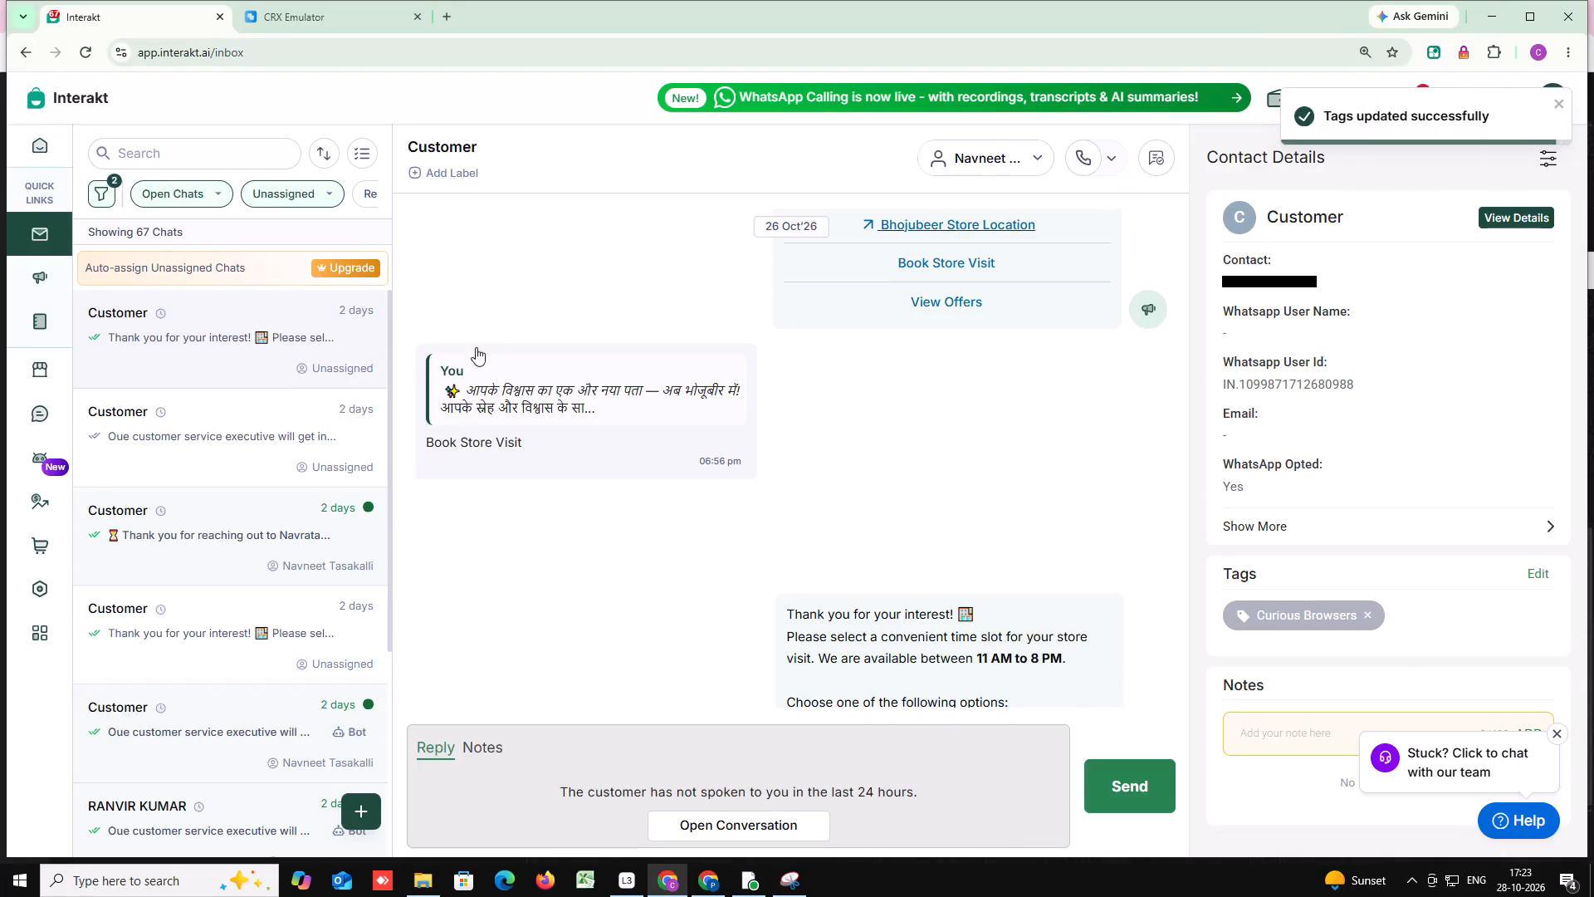
# Open the first remaining unassigned chat, check its messages for a customer reply and switch to Snipping Tool to capture it.
pyautogui.click(187, 337)
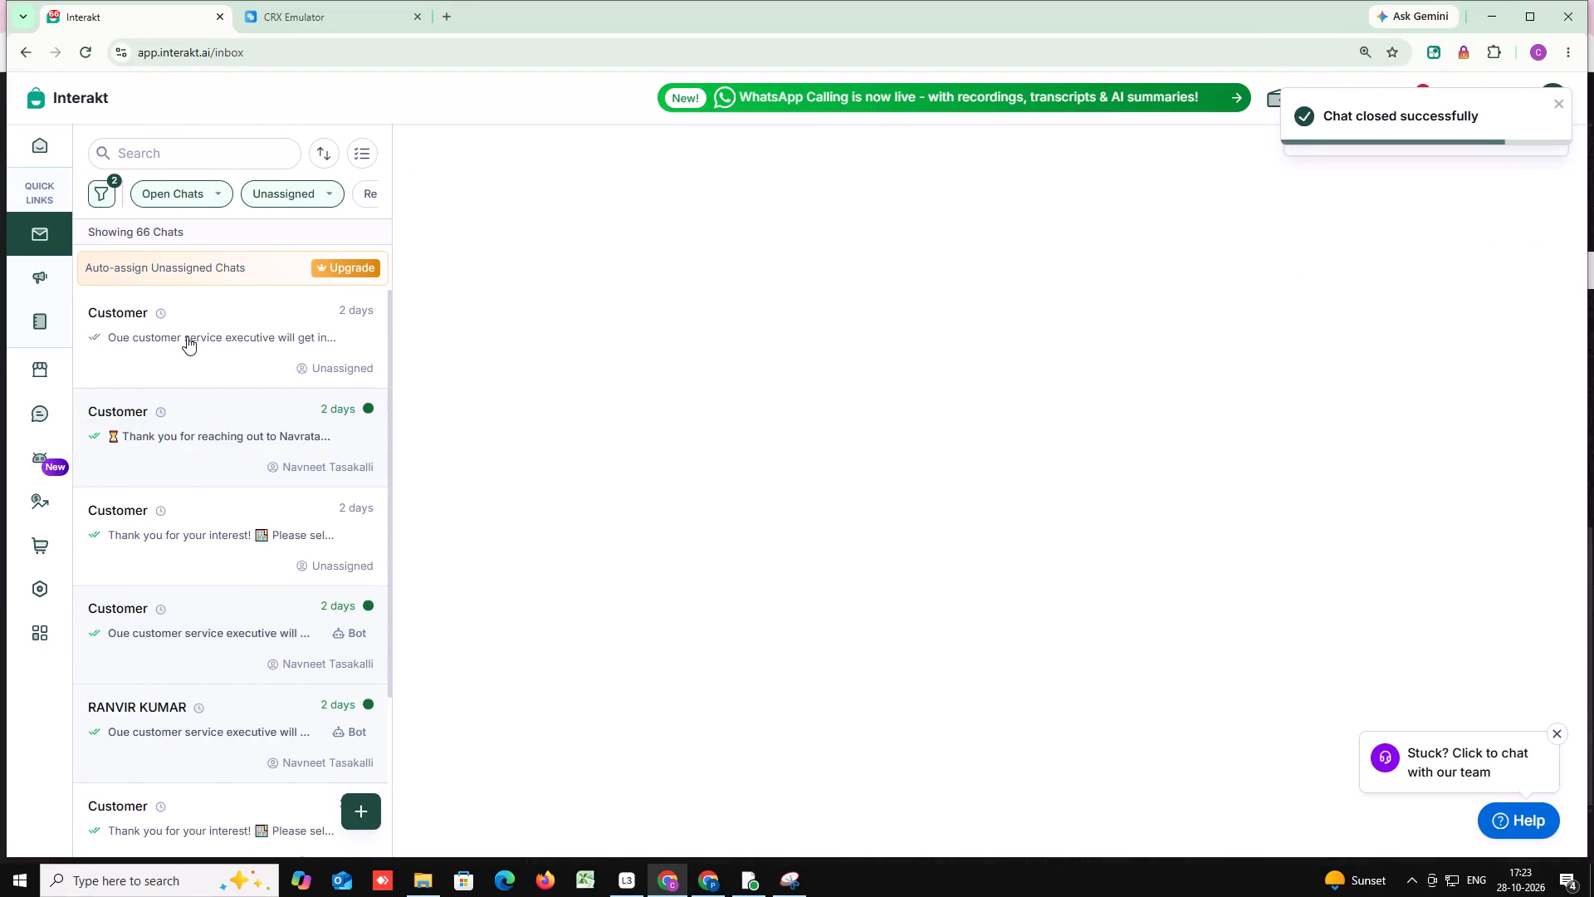
pyautogui.scroll(5, 607, 492)
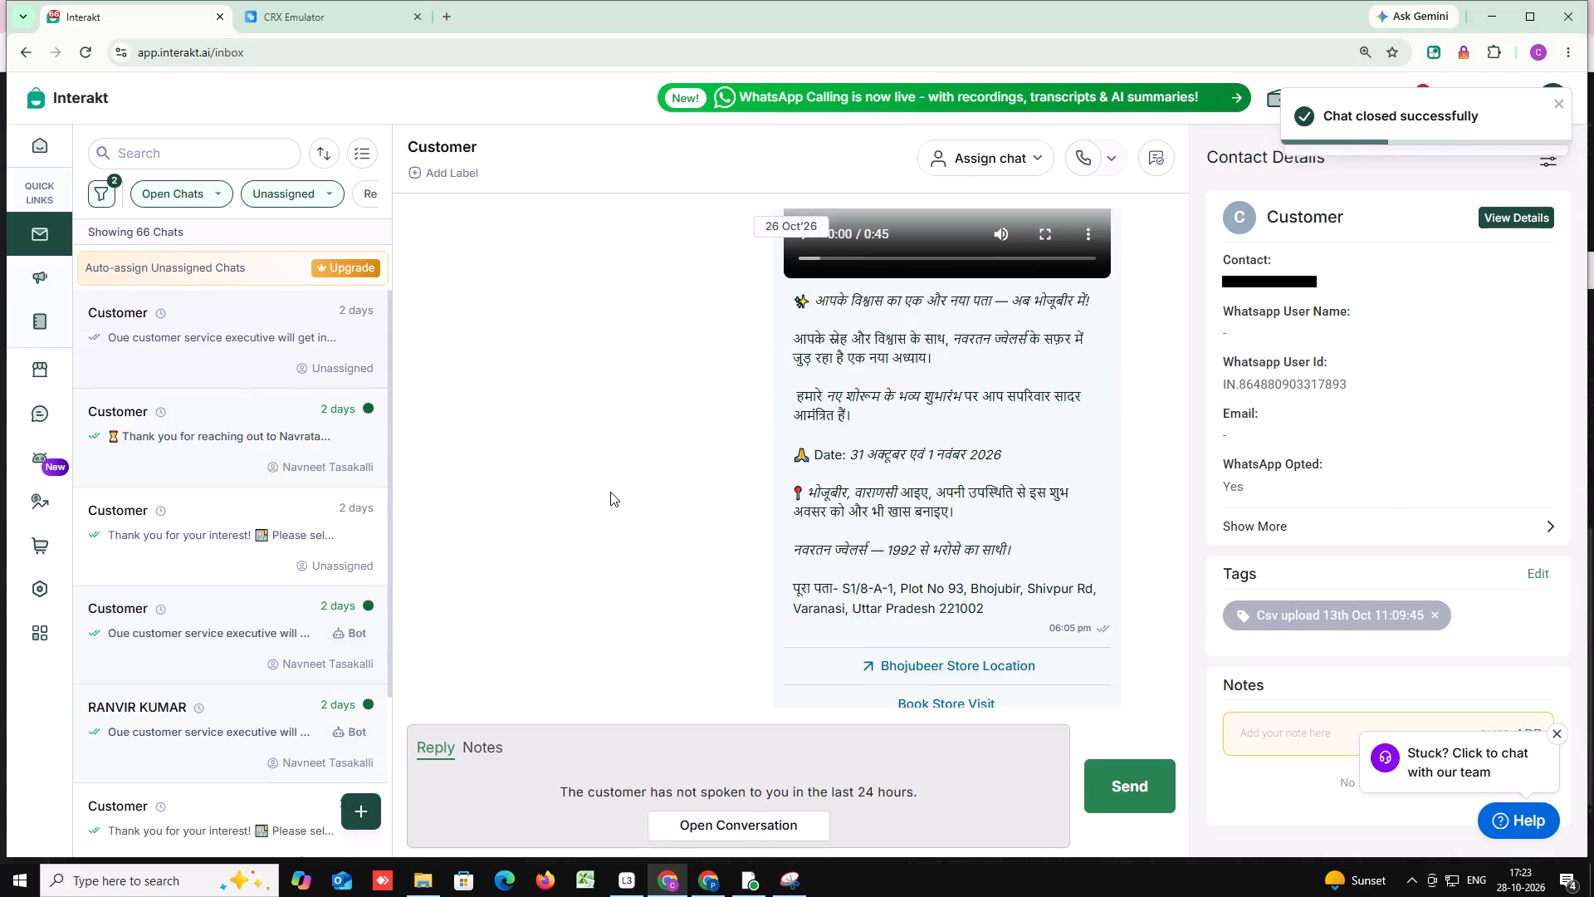
pyautogui.scroll(-4, 611, 492)
pyautogui.click(795, 882)
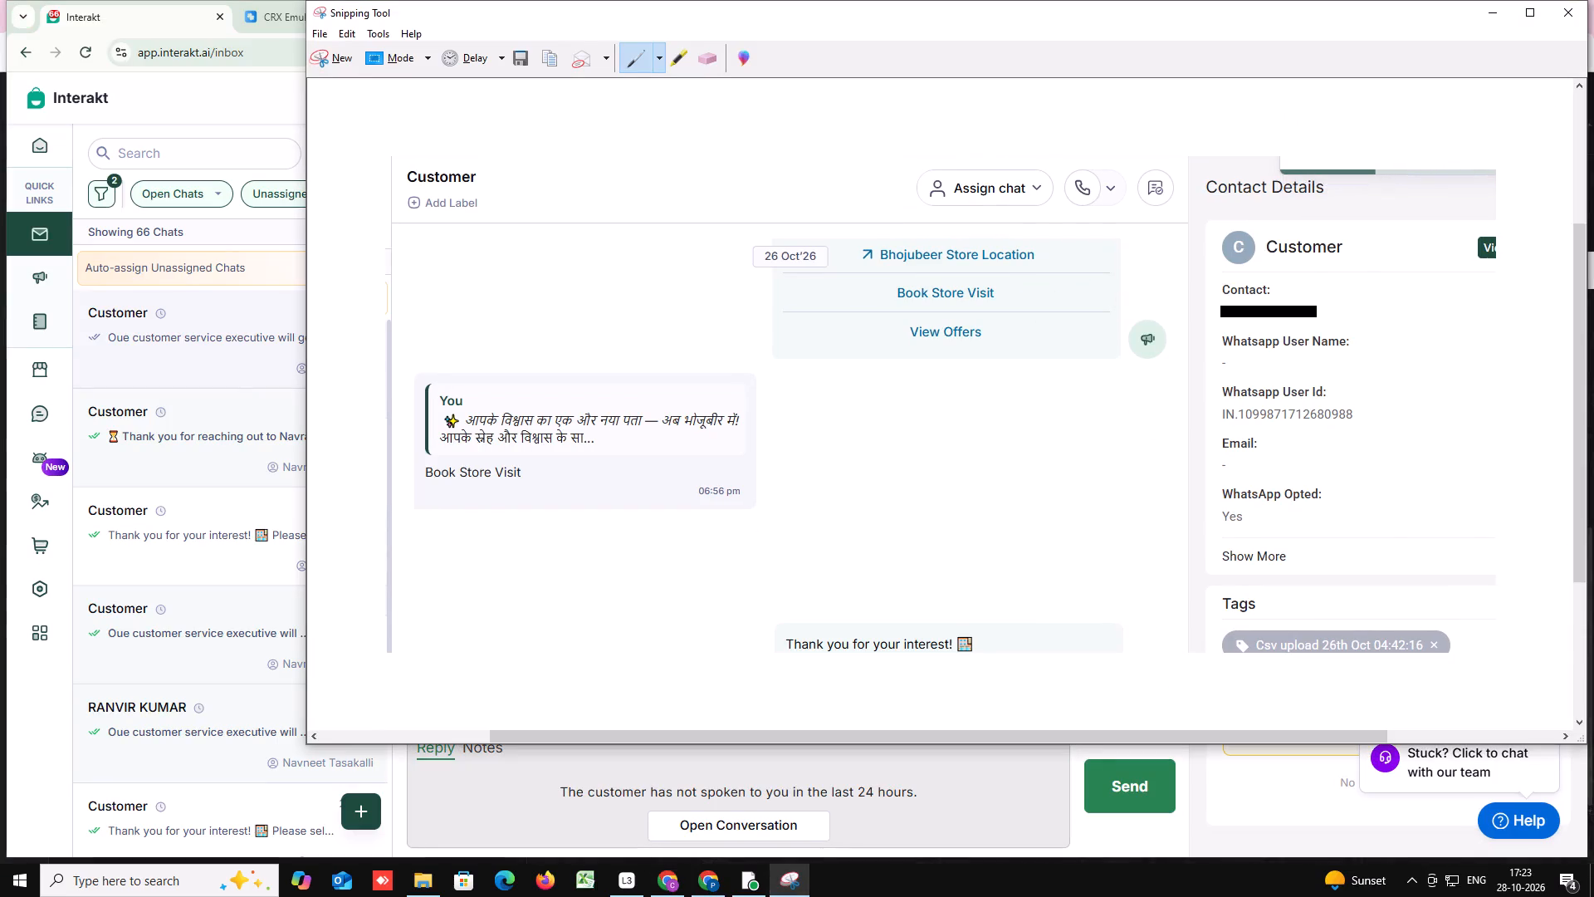
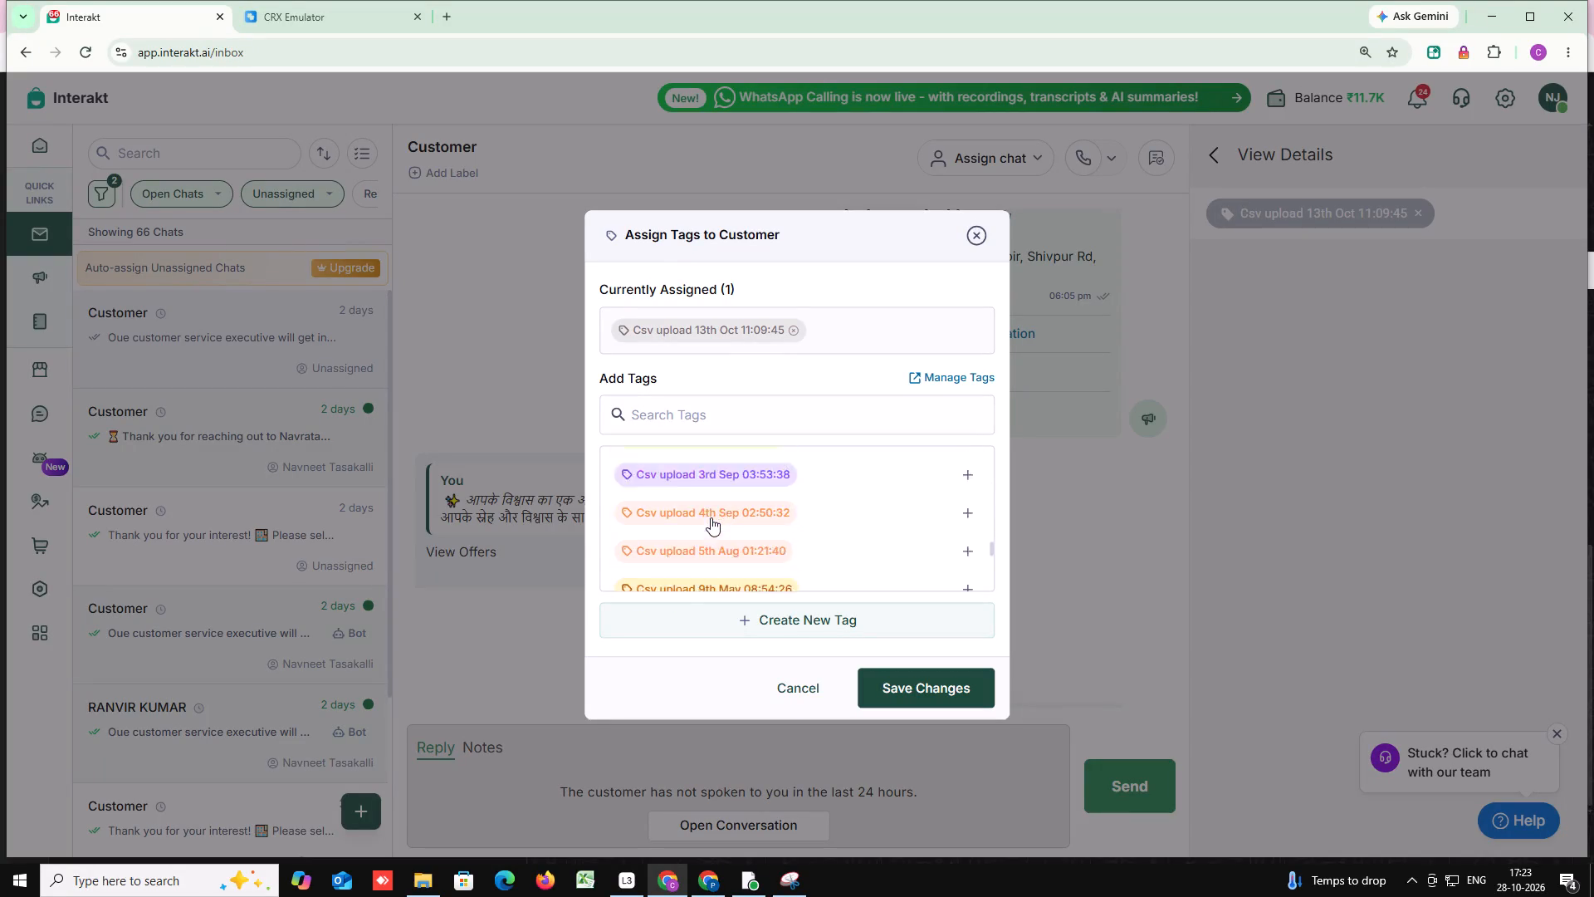
# Assign the "Curious Browsers" tag to the customer, remove the "Csv upload 13th Oct 11:09:45" tag and save the changes.
pyautogui.scroll(-2, 710, 516)
pyautogui.scroll(1, 698, 500)
pyautogui.click(697, 516)
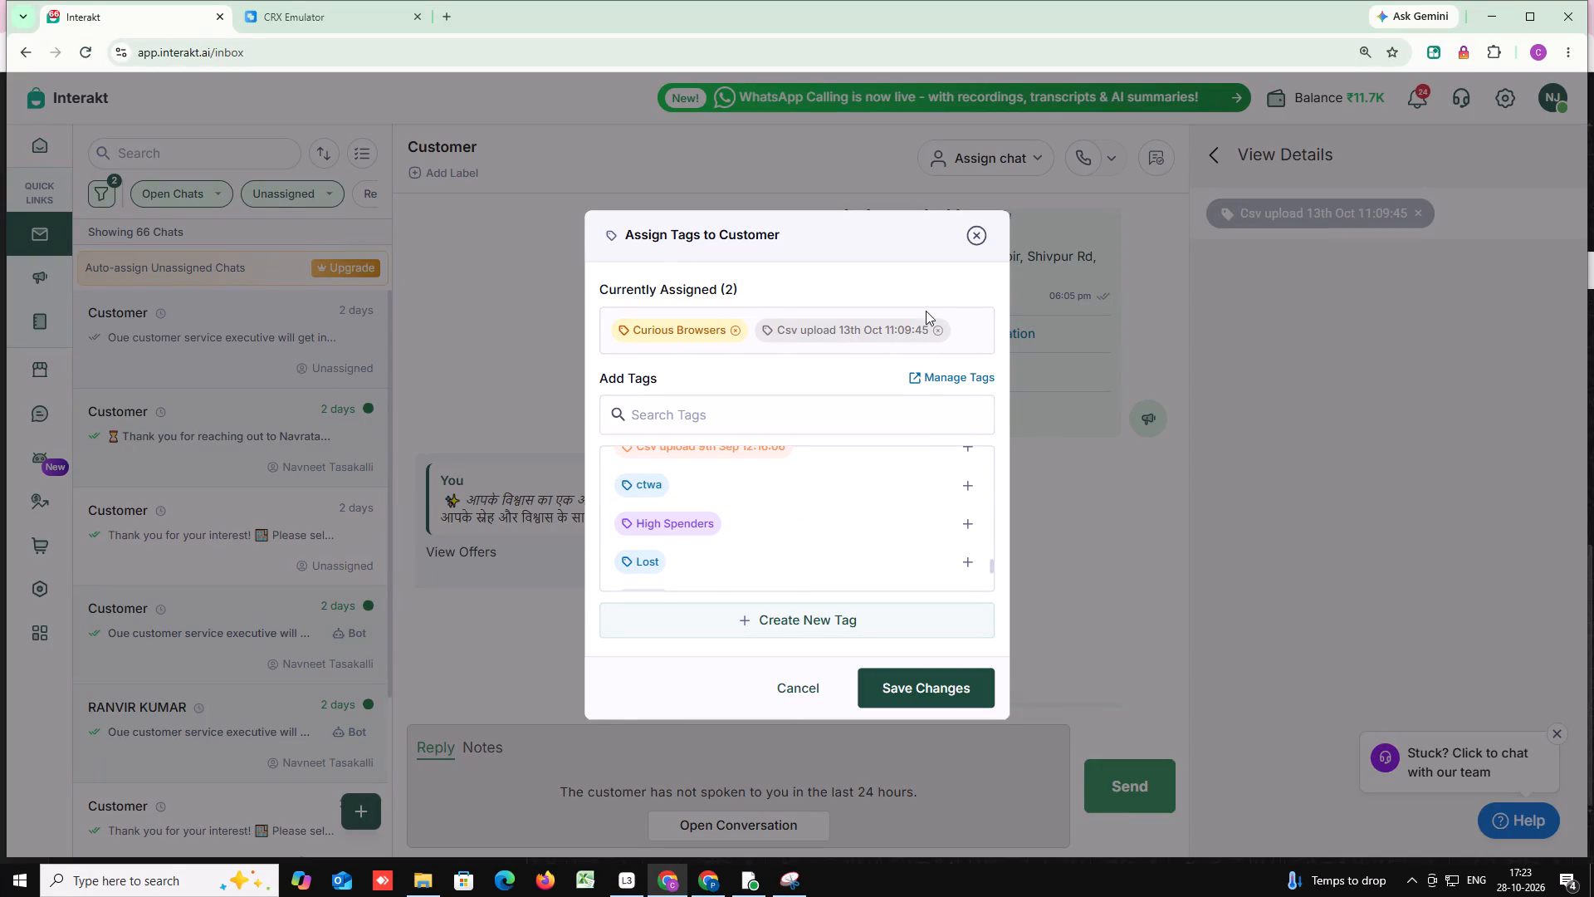
pyautogui.click(937, 325)
pyautogui.click(897, 680)
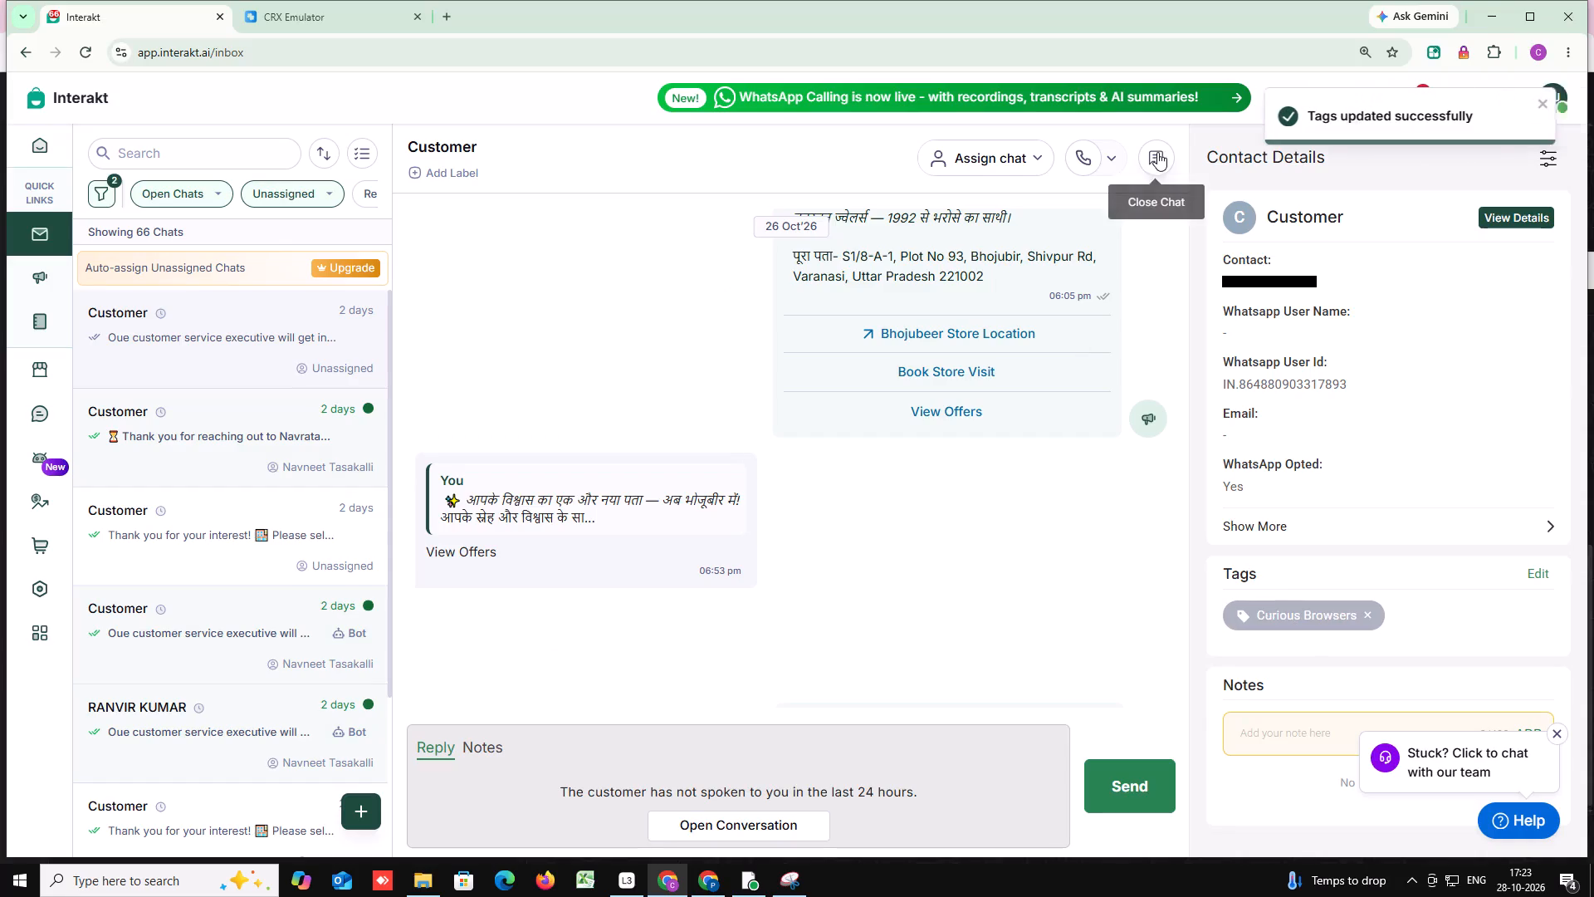
# Close the customer chat whose tags were just updated.
pyautogui.click(1157, 152)
# Open the first remaining chat, check its messages for a relevant customer reply and close the chat.
pyautogui.click(213, 327)
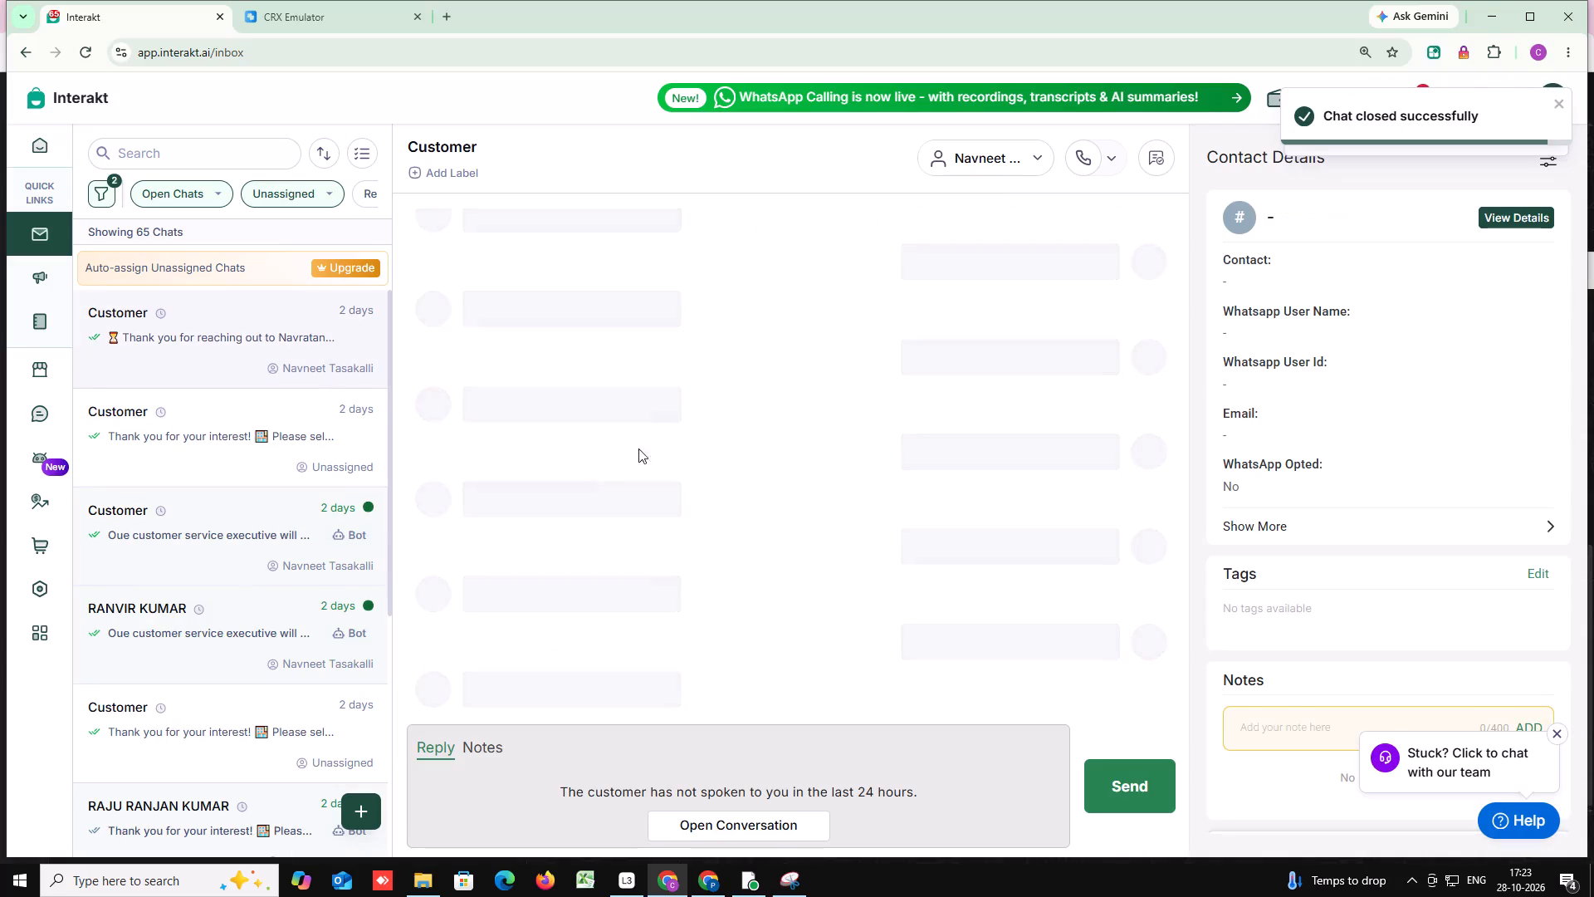
pyautogui.scroll(8, 568, 387)
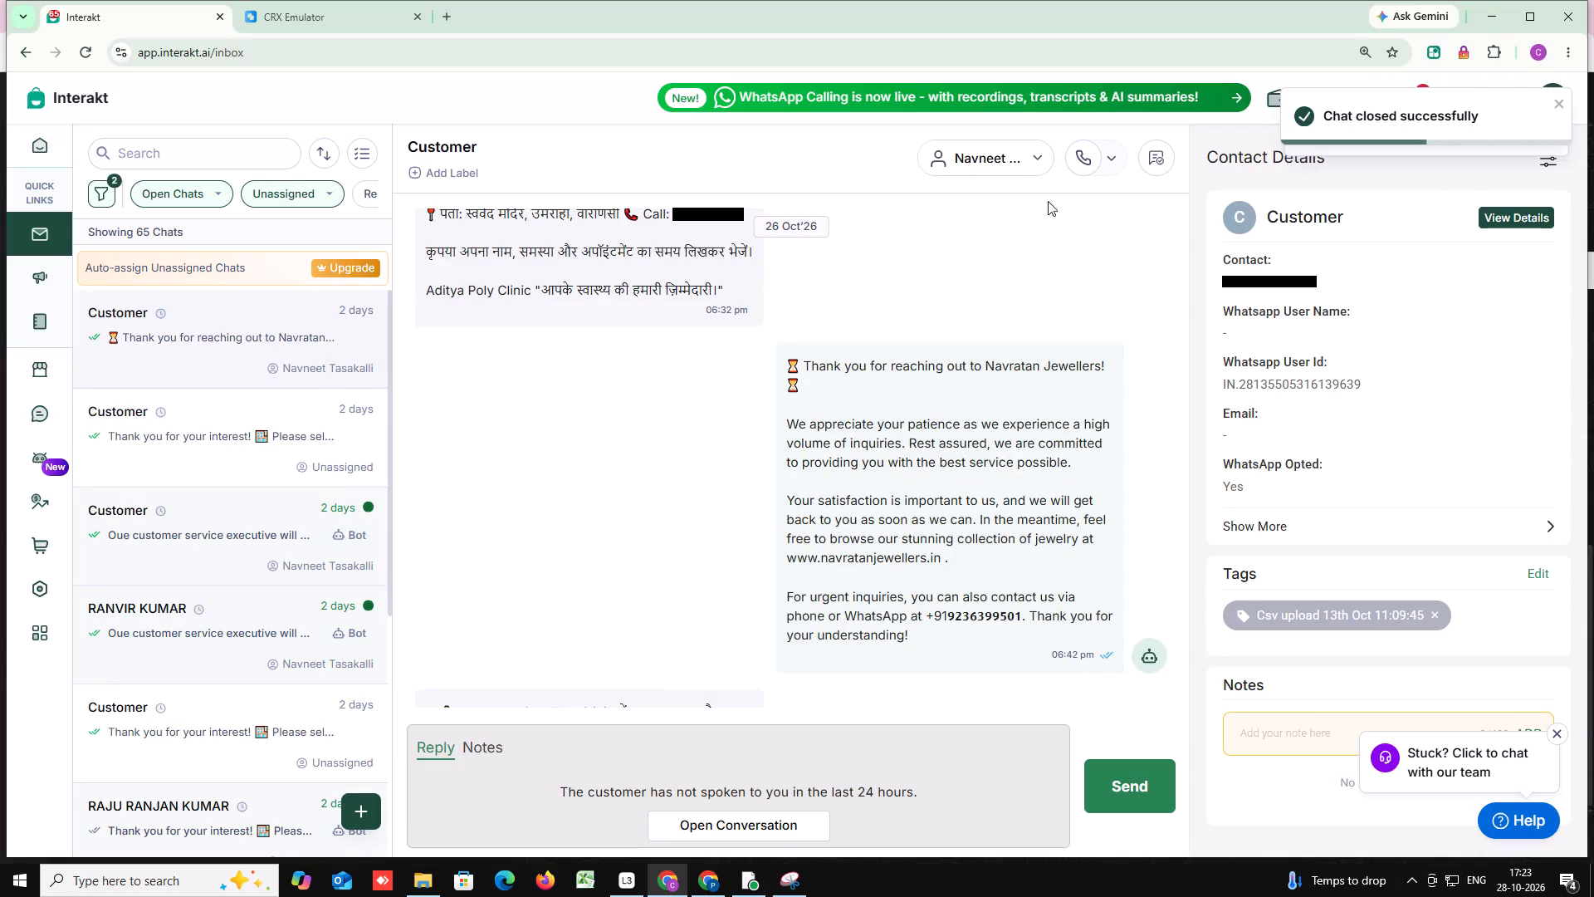
pyautogui.click(1152, 163)
# Open the first remaining unassigned chat, review its messages and remove the customer's "Csv upload 5th Aug 01:21:40" tag.
pyautogui.click(188, 346)
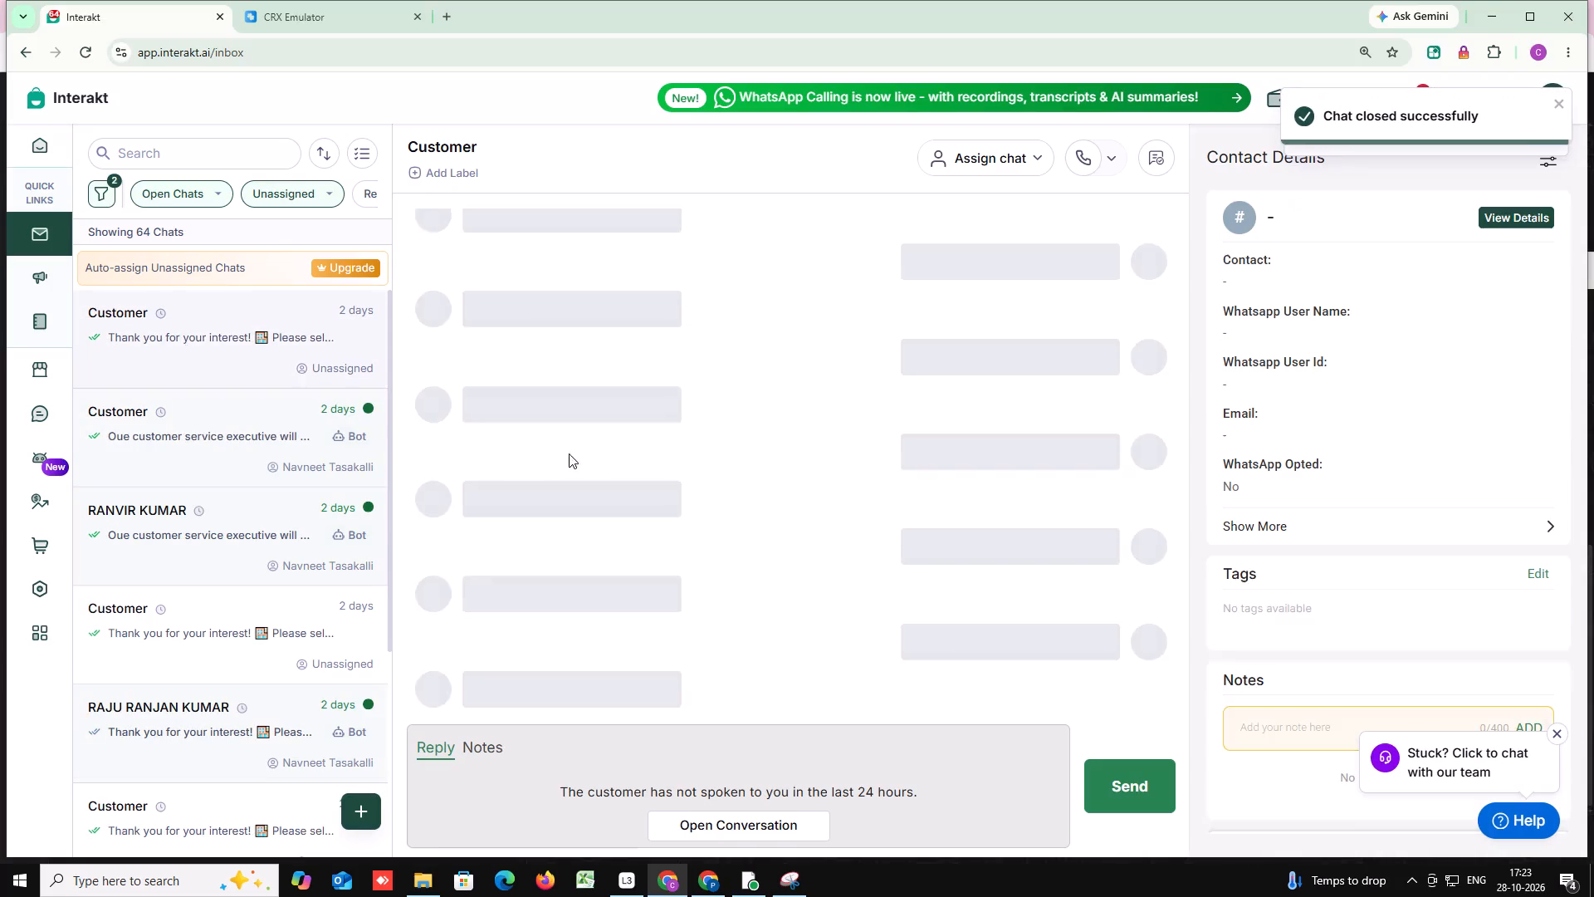
pyautogui.scroll(4, 559, 426)
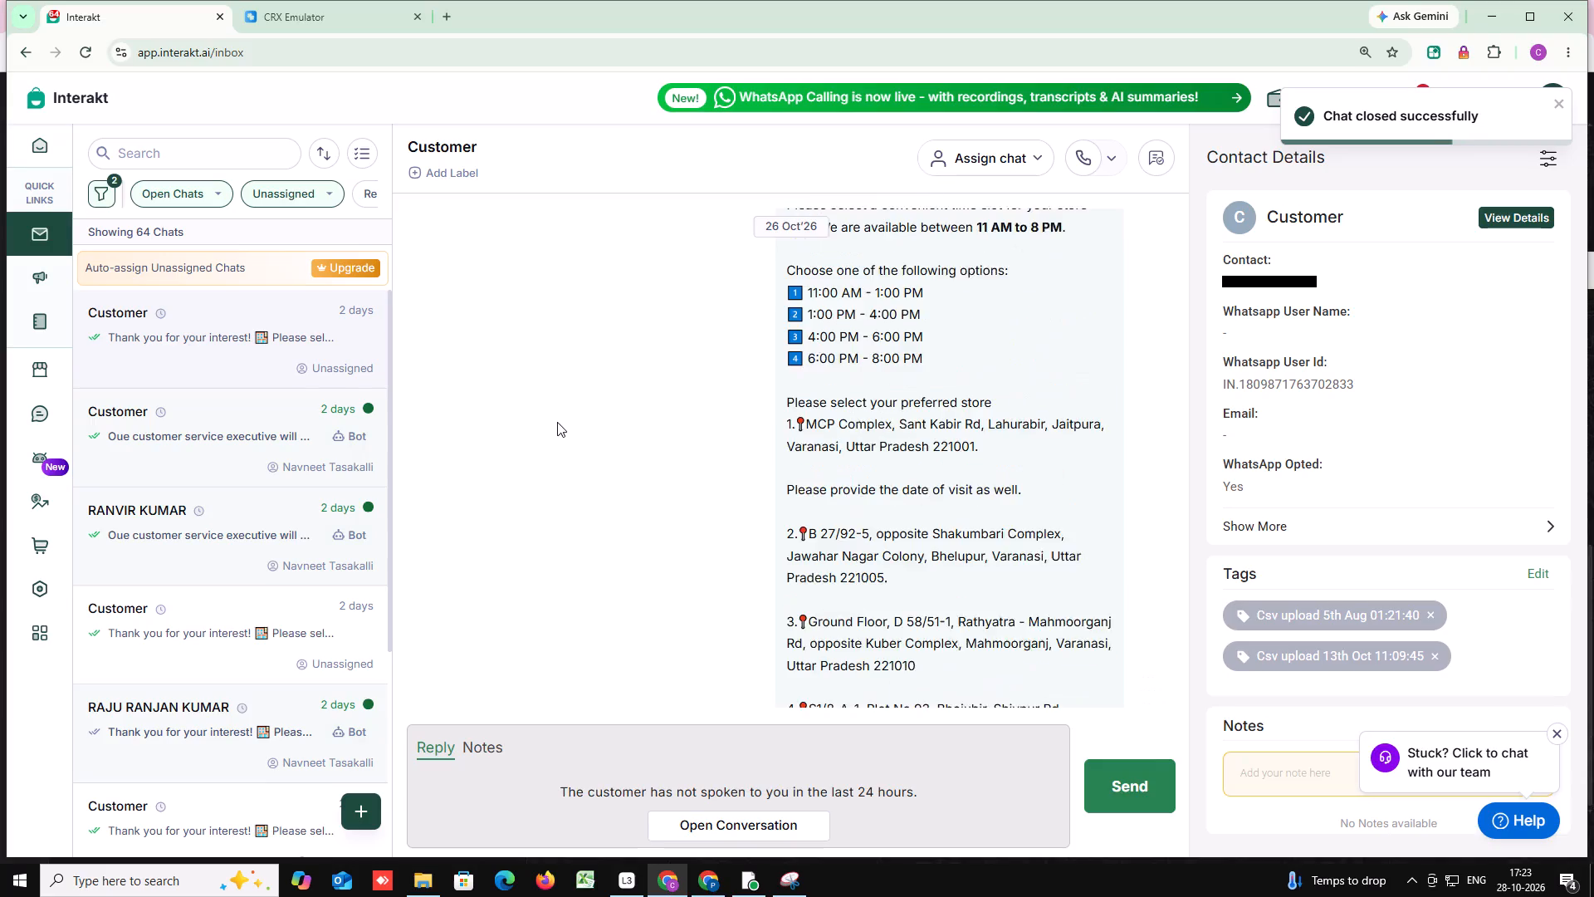
pyautogui.scroll(6, 556, 419)
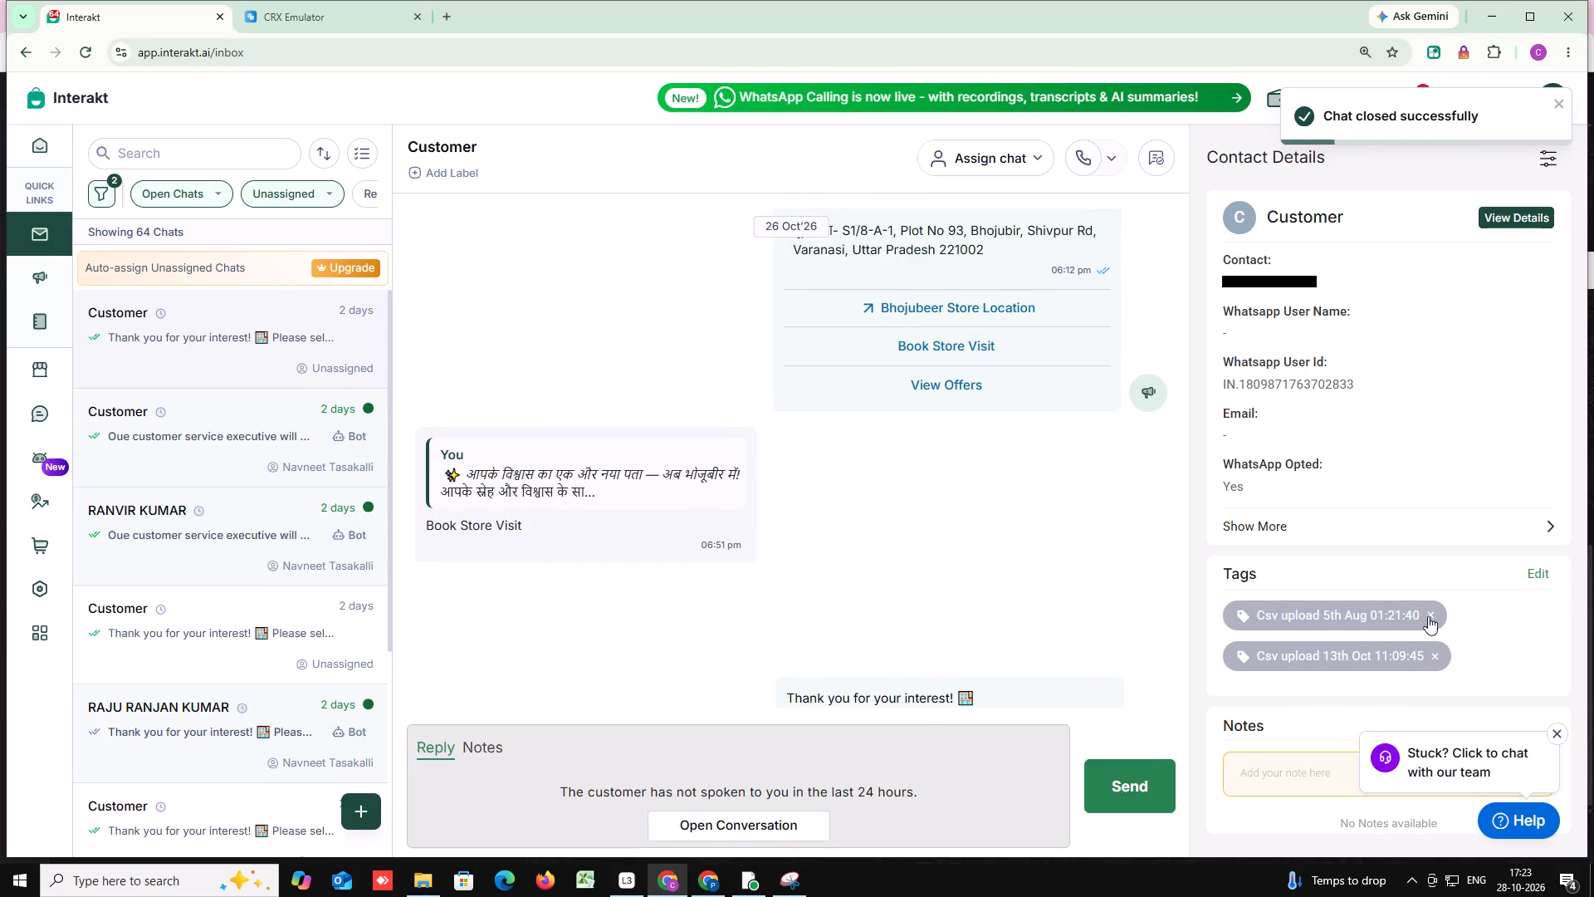
pyautogui.click(1430, 612)
# Switch to Snipping Tool and capture the chat area with the customer's "Book Store Visit" reply, contact details and tags.
pyautogui.scroll(-1, 609, 406)
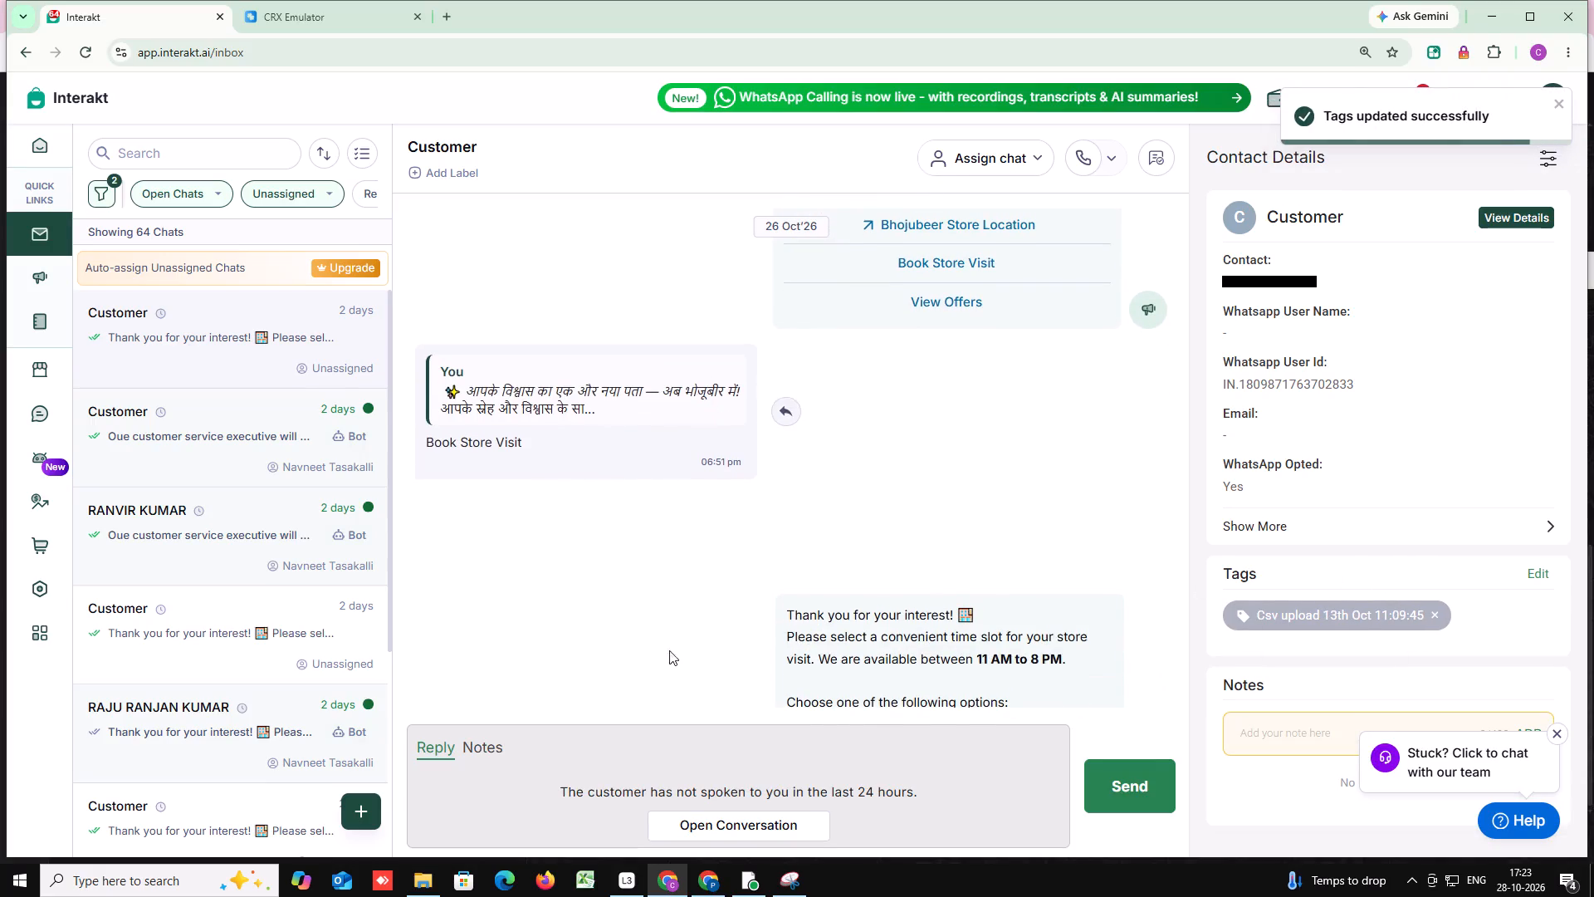
pyautogui.click(793, 885)
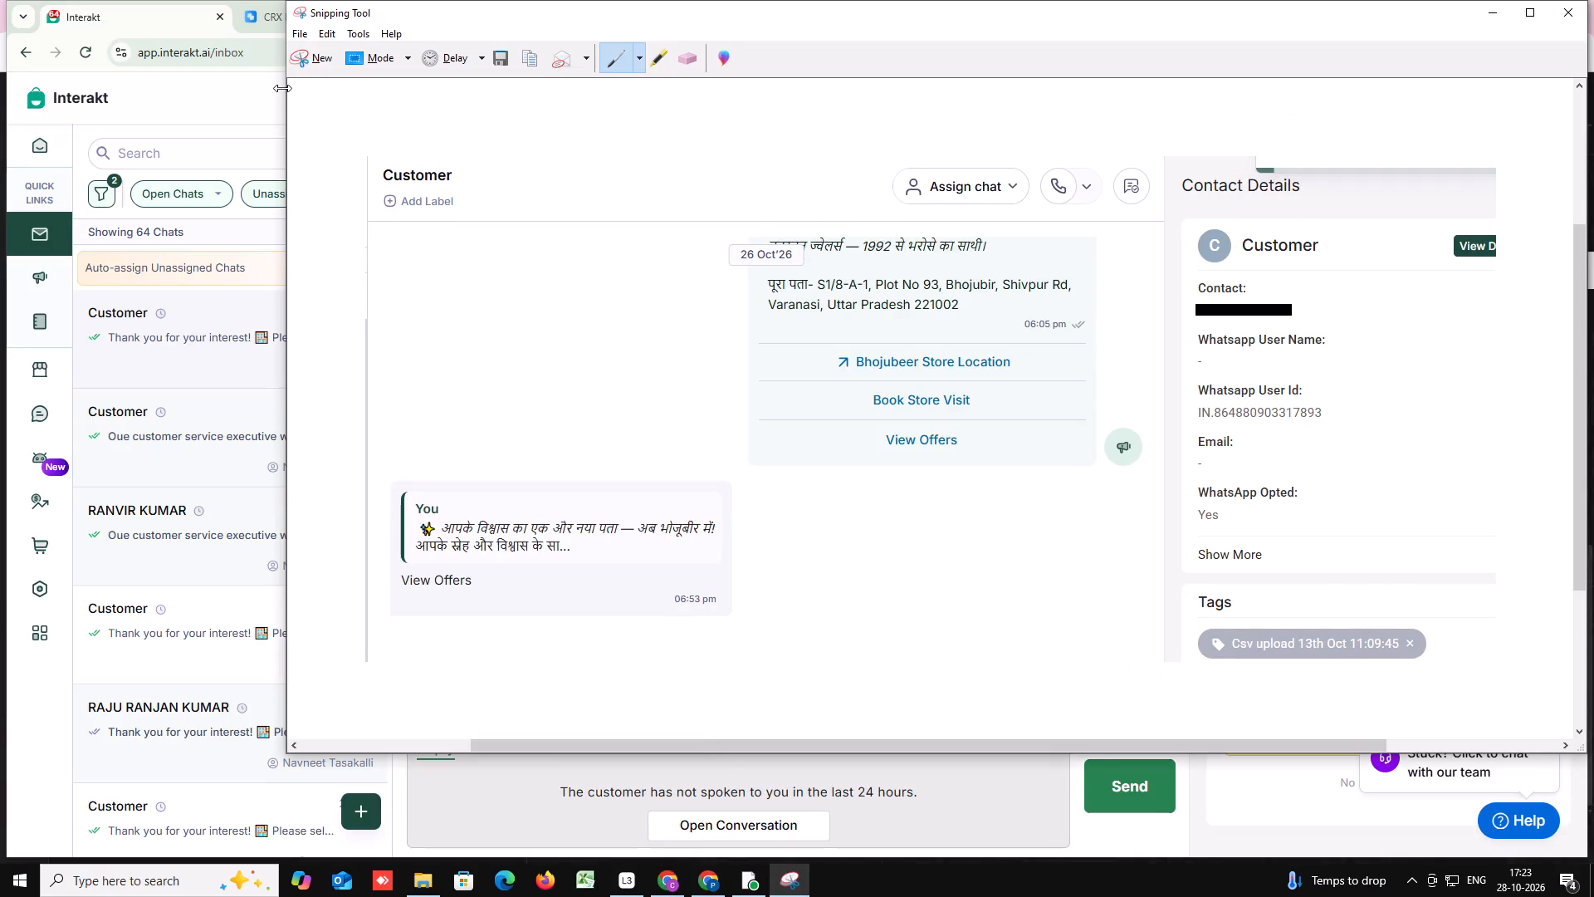
pyautogui.click(303, 55)
pyautogui.moveTo(397, 124); pyautogui.dragTo(472, 438)
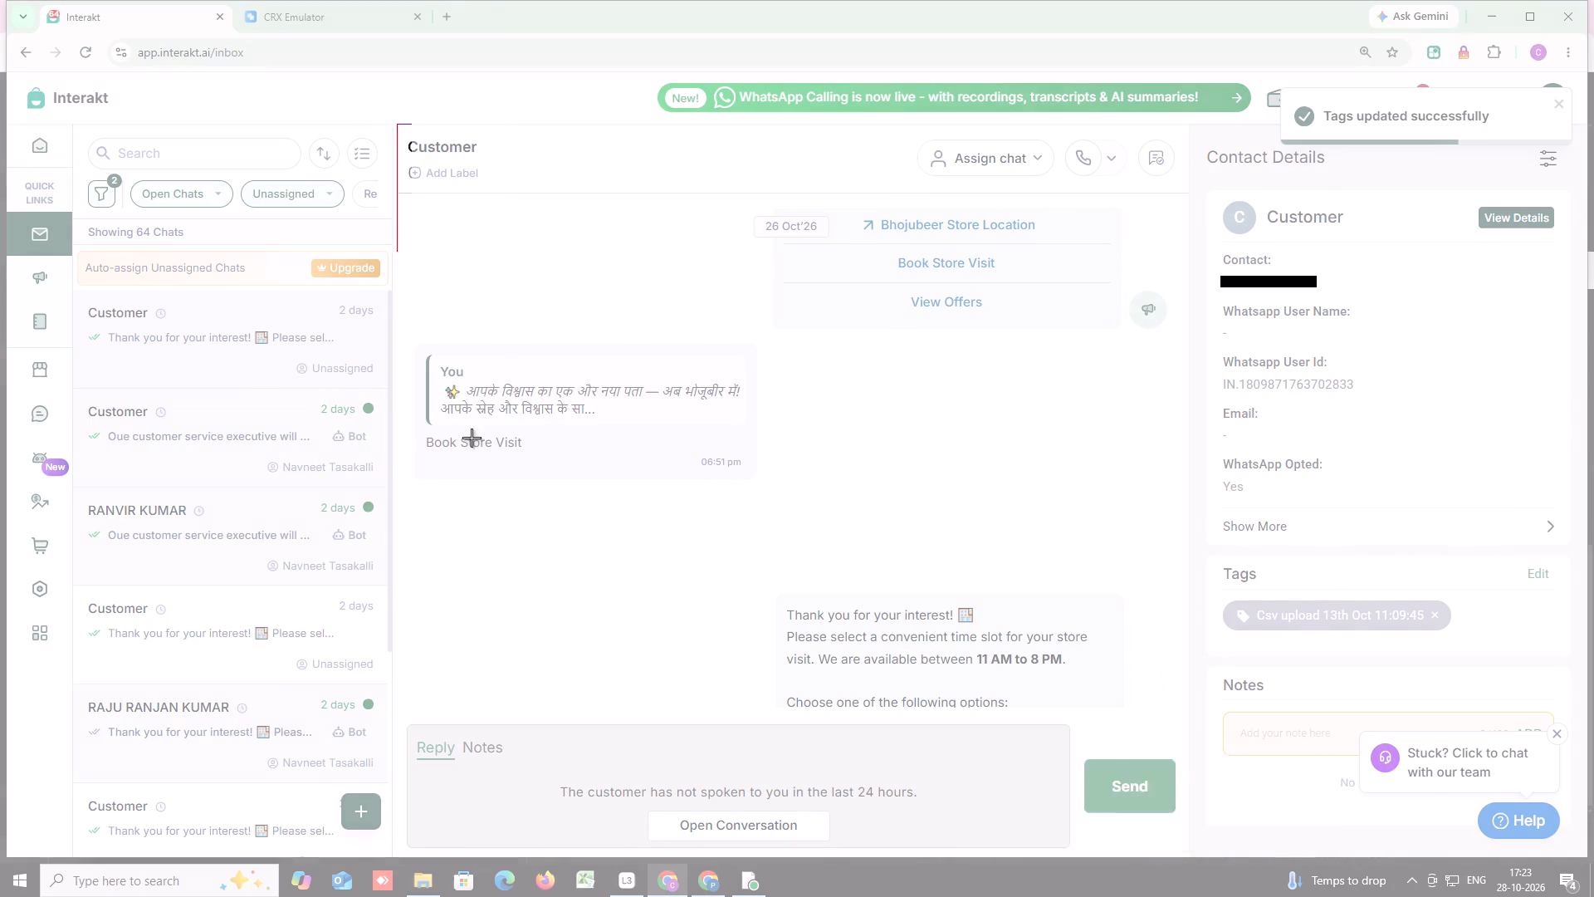
pyautogui.moveTo(472, 438); pyautogui.dragTo(1479, 648)
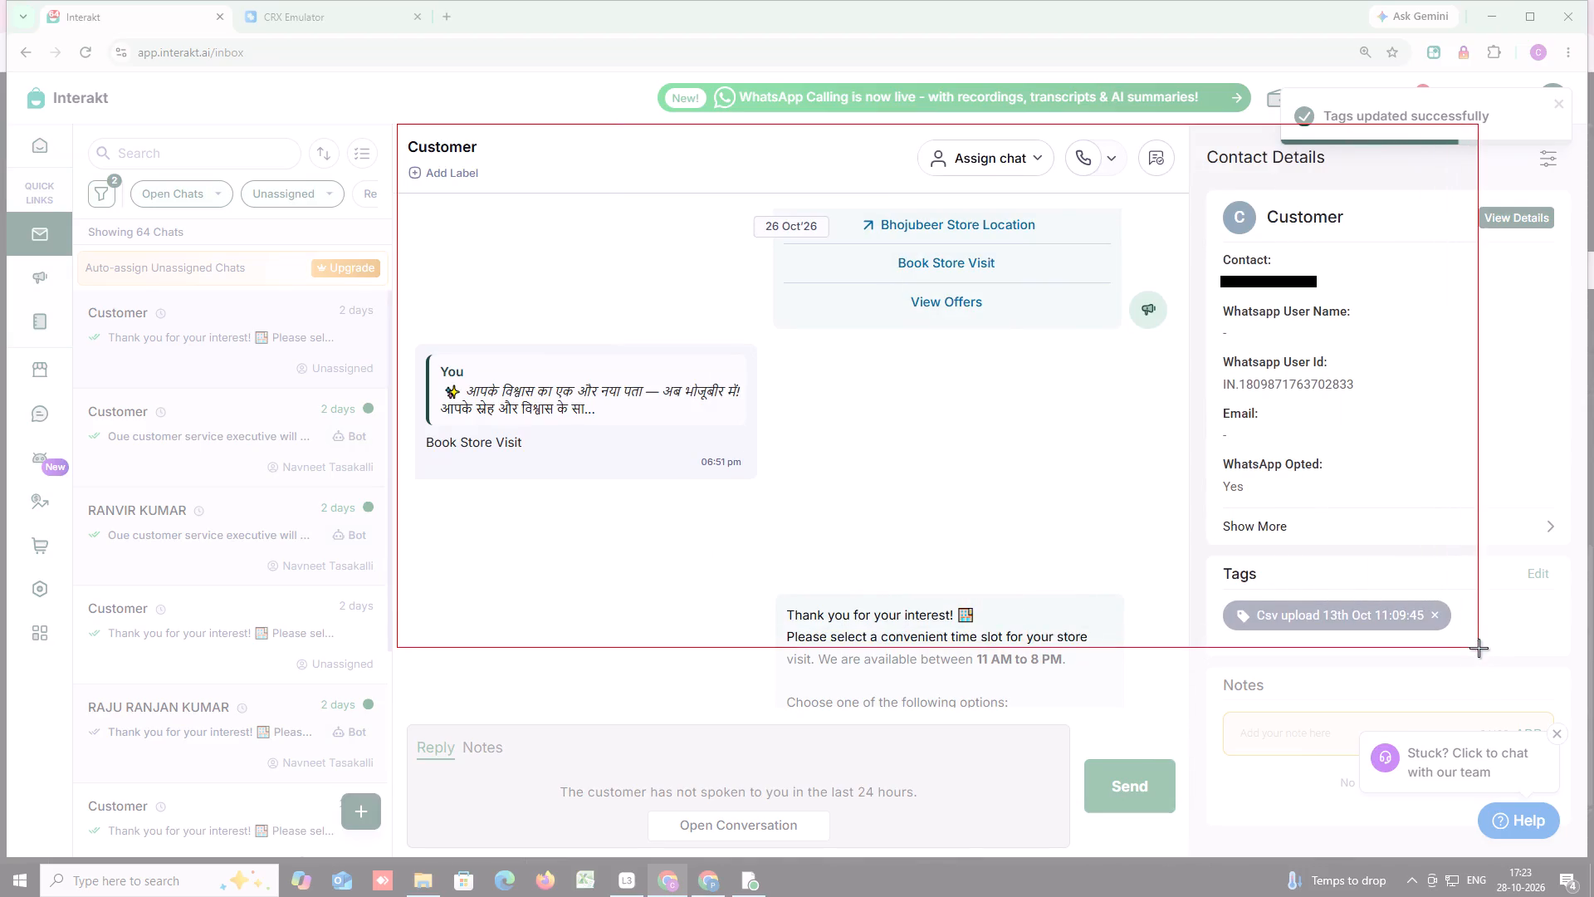
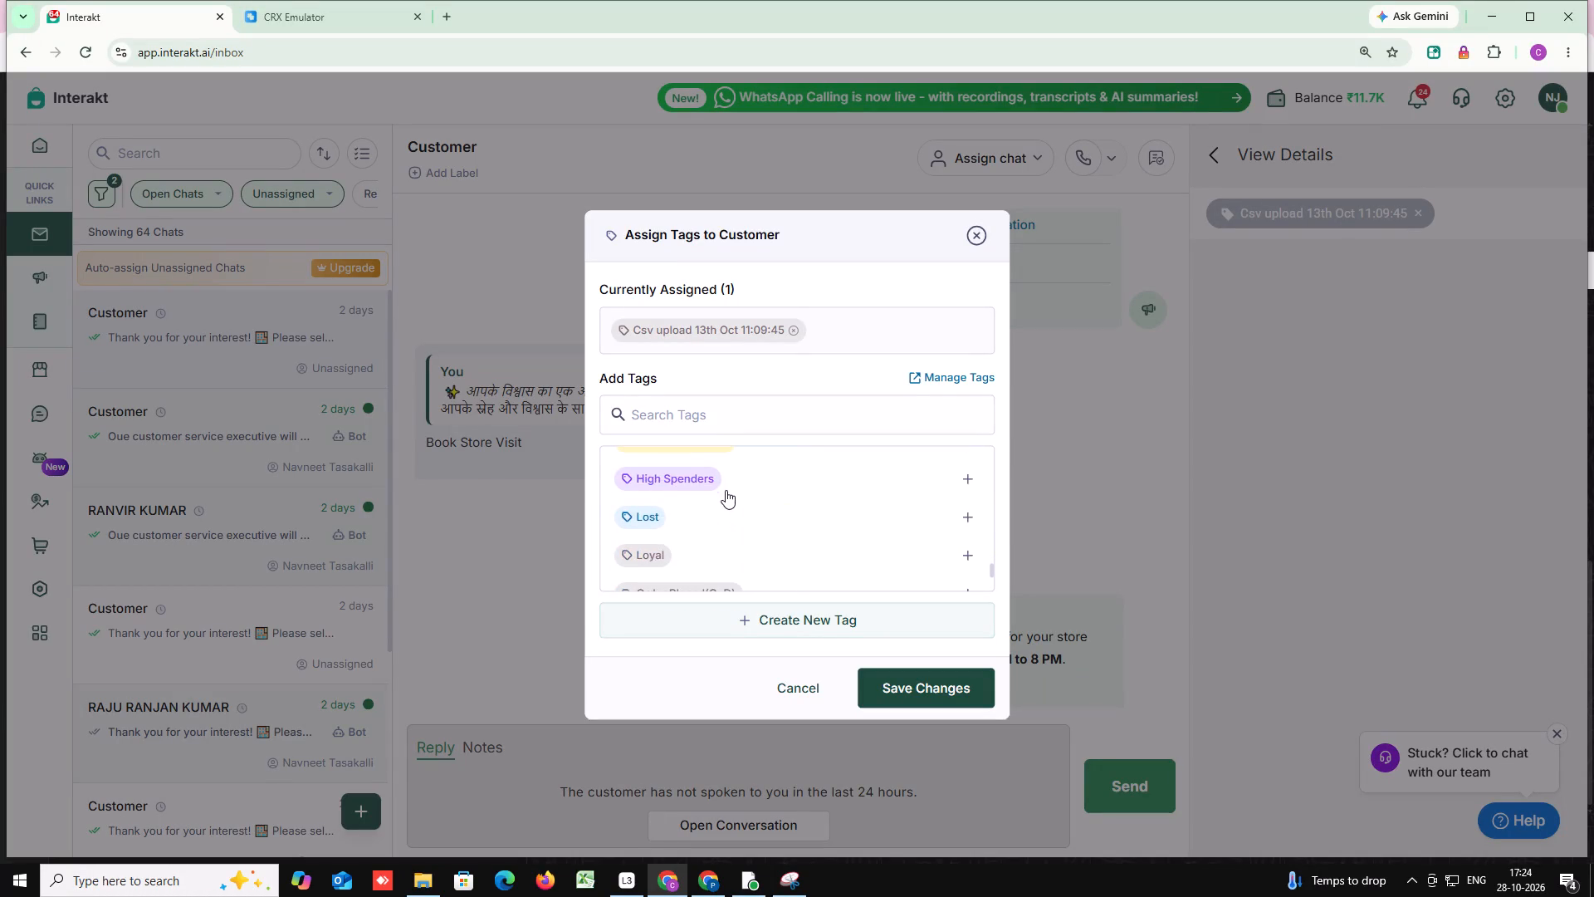
# Assign the "Curious Browsers" tag to the customer, remove "Csv upload 13th Oct 11:09:45" and save the tag changes.
pyautogui.scroll(1, 722, 483)
pyautogui.click(716, 519)
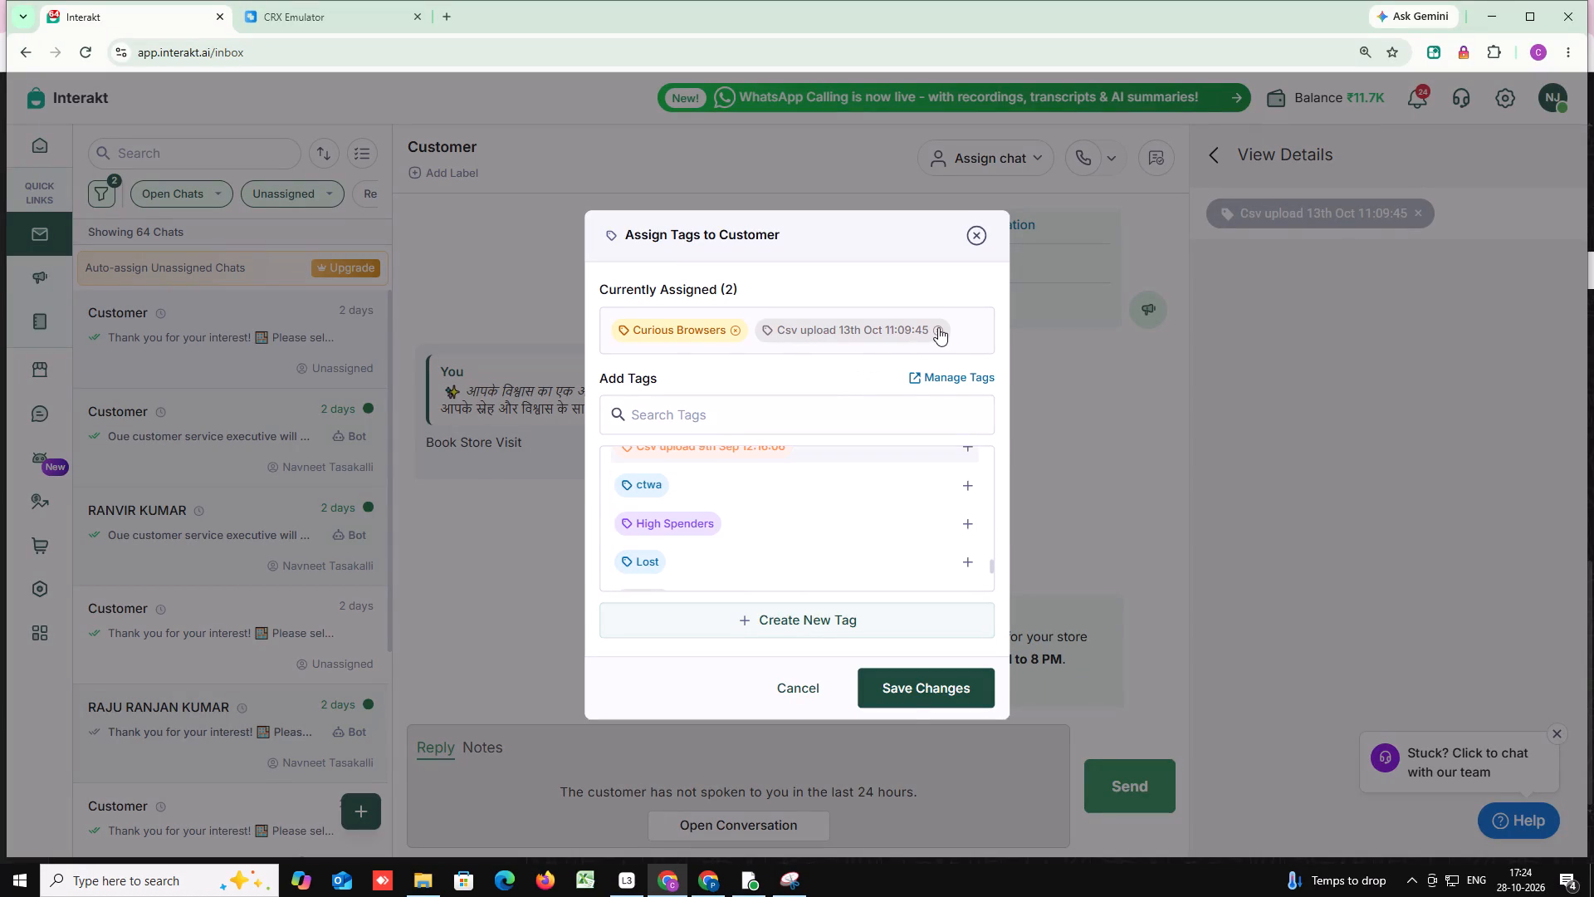
pyautogui.click(938, 327)
pyautogui.click(896, 679)
# Close the customer chat containing the "Book Store Visit" reply.
pyautogui.click(1160, 163)
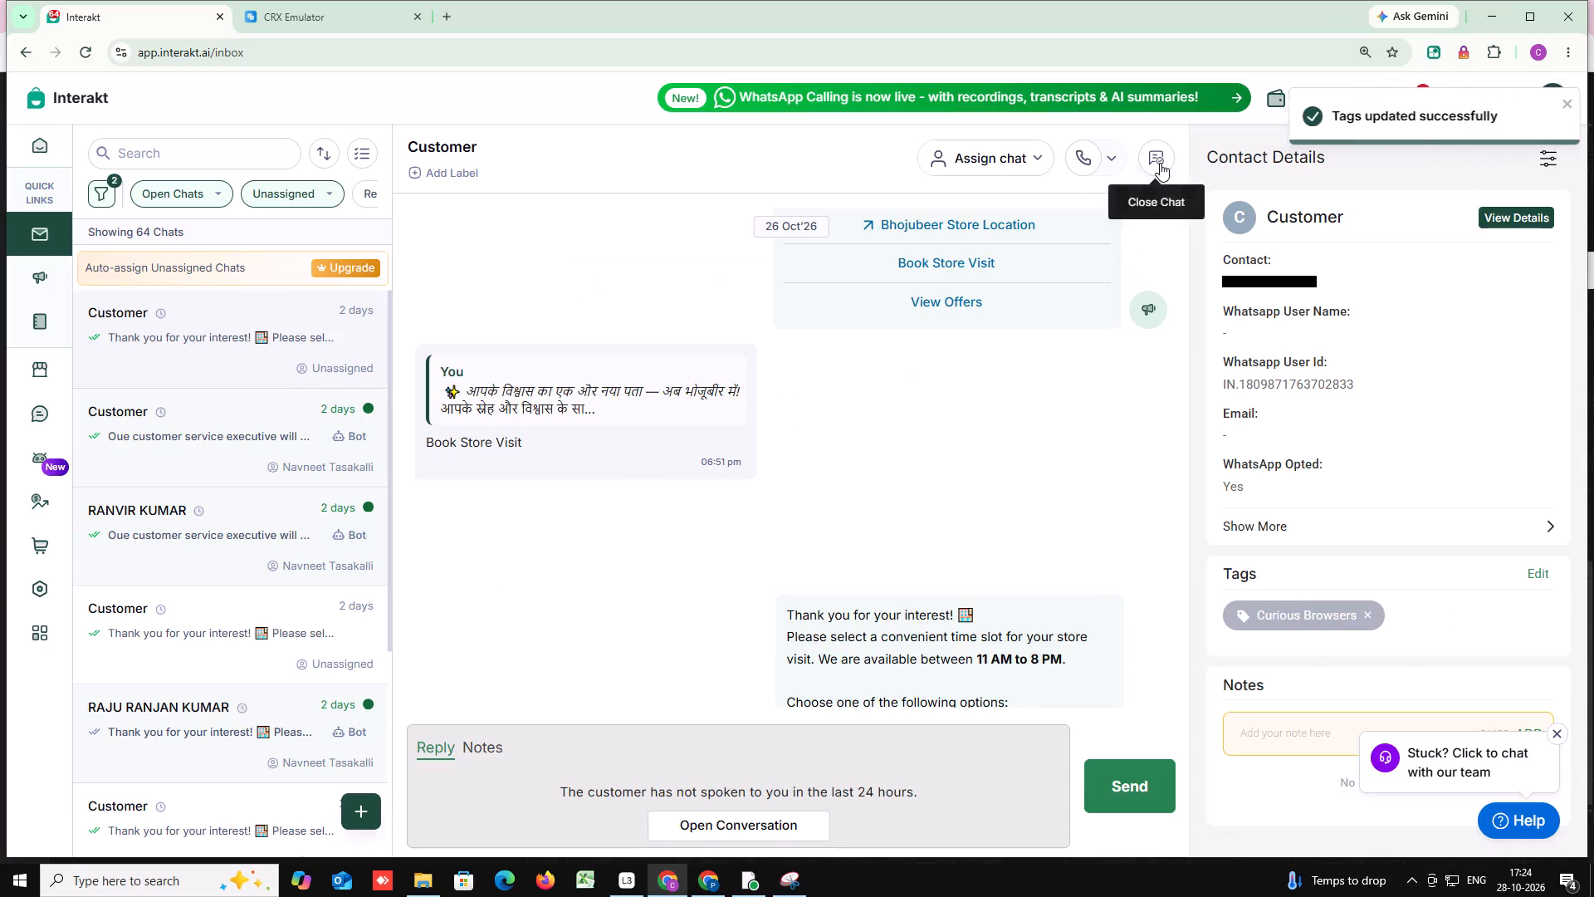
# Open the first remaining chat in the list and remove the customer's "Csv upload 13th Oct 11:09:45" tag.
pyautogui.click(142, 341)
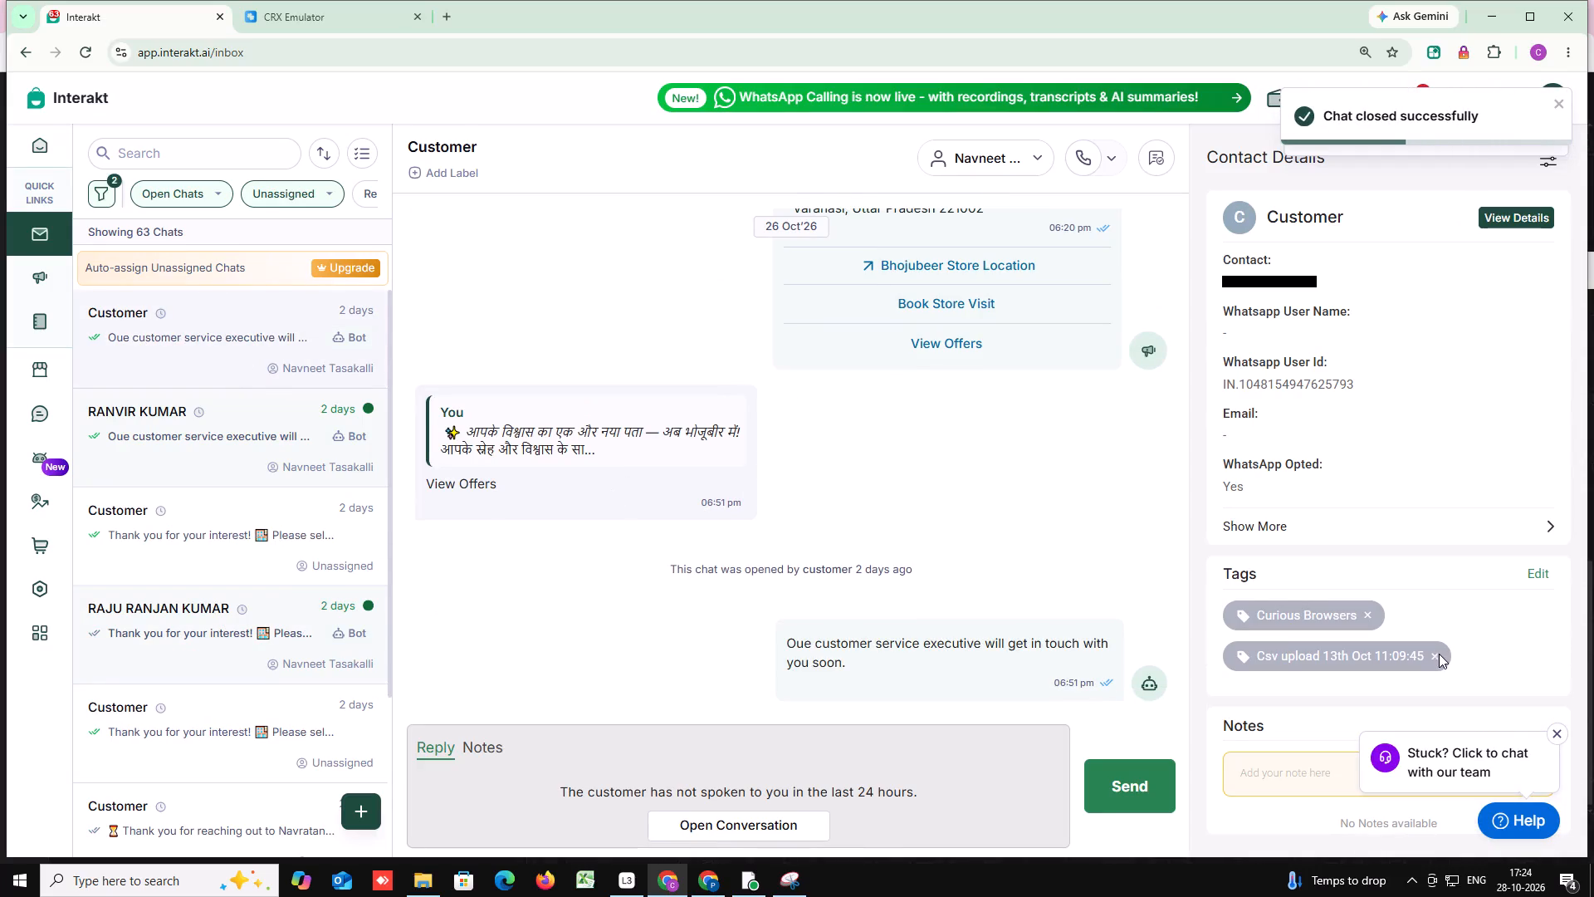
pyautogui.click(1437, 655)
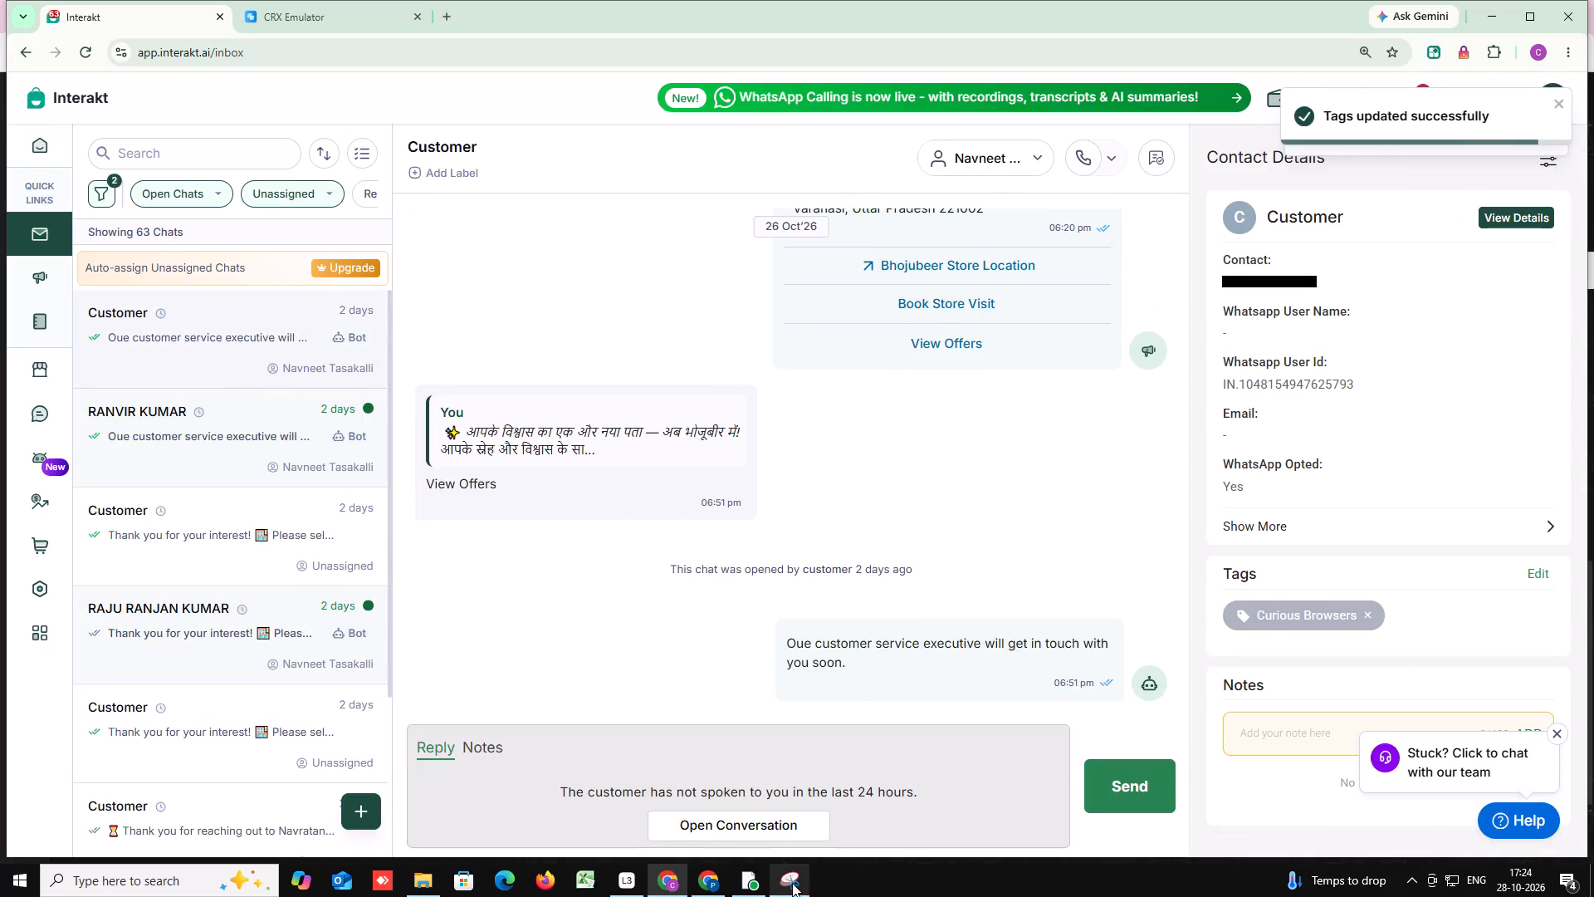
# Switch to Snipping Tool and start a new capture for the chat with the customer's "View Offers" reply.
pyautogui.click(792, 883)
pyautogui.click(327, 54)
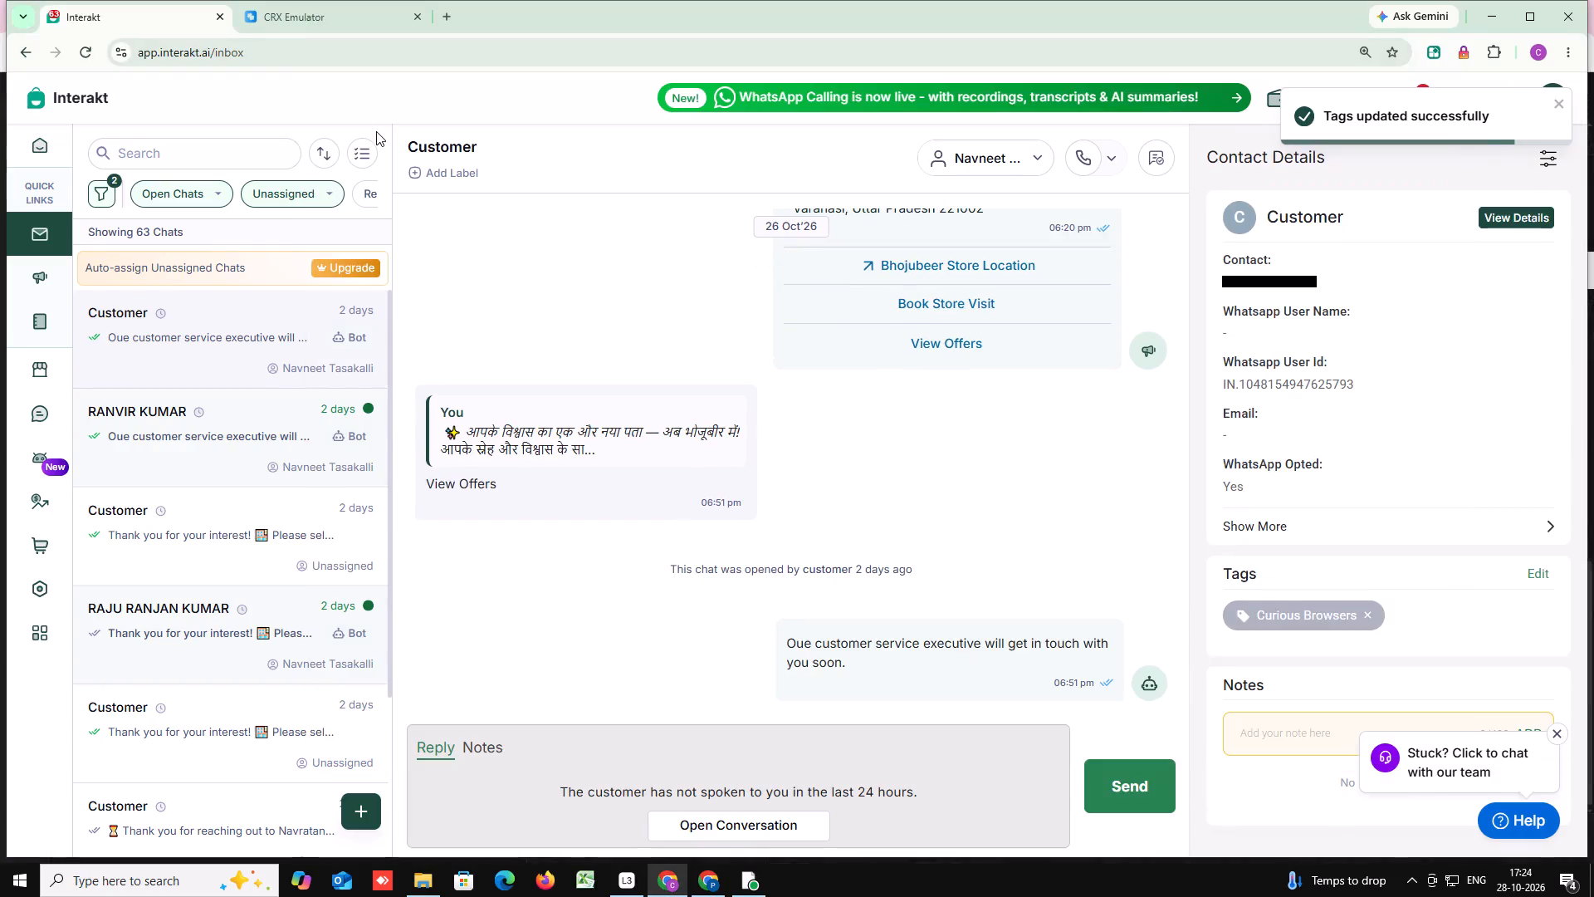
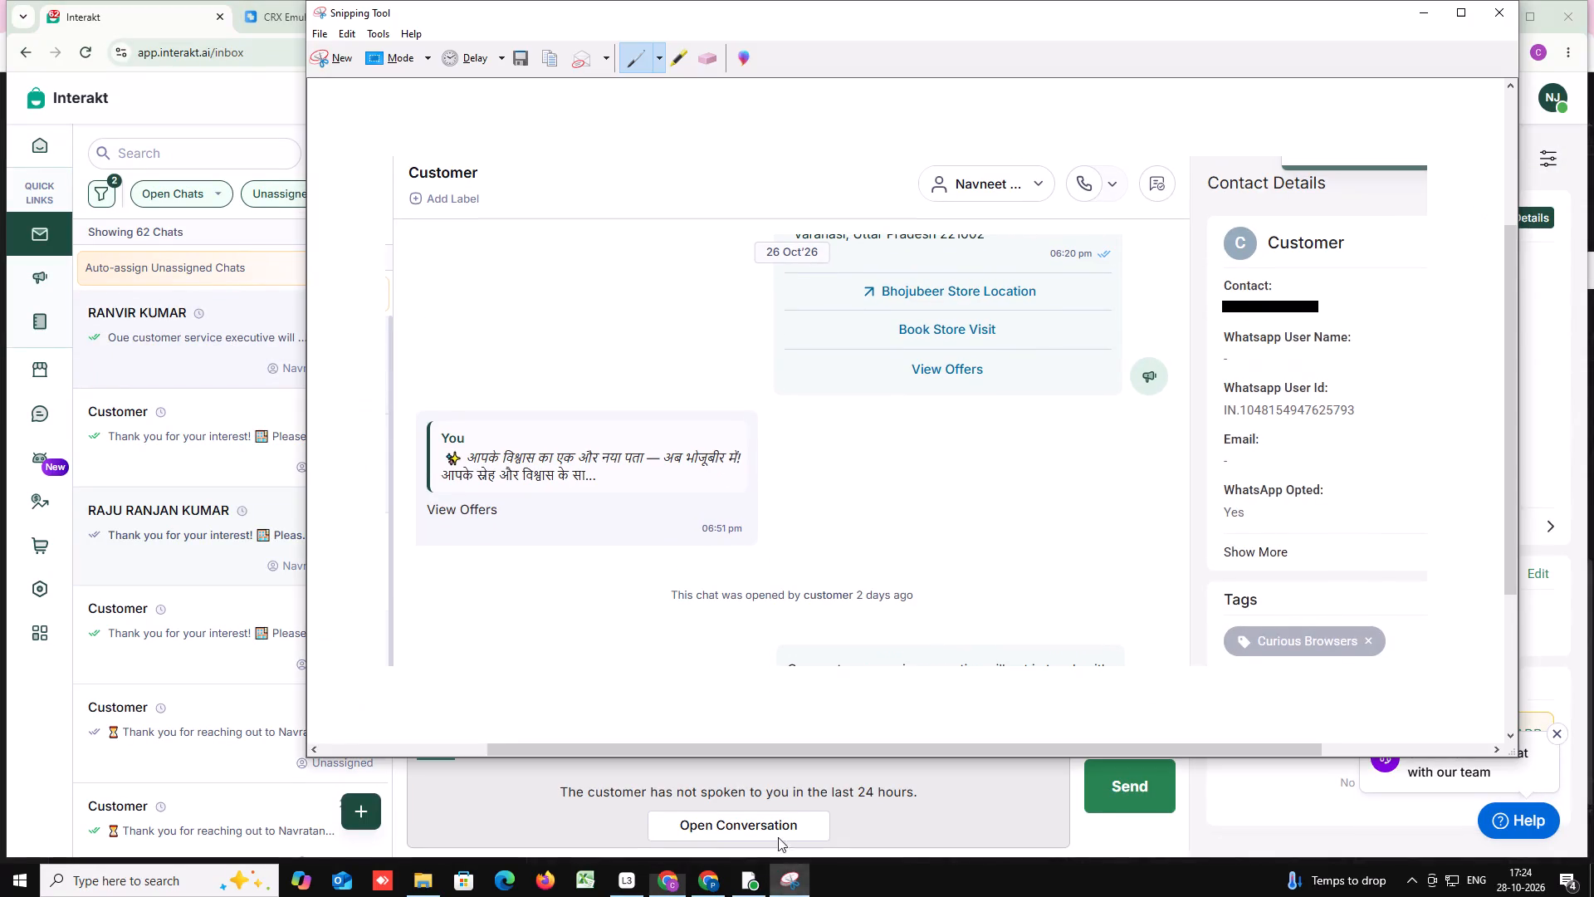
# Start a new snip of the open chat with the "View Offers" reply, beginning the capture area at the conversation header.
pyautogui.click(334, 50)
pyautogui.moveTo(389, 121); pyautogui.dragTo(403, 154)
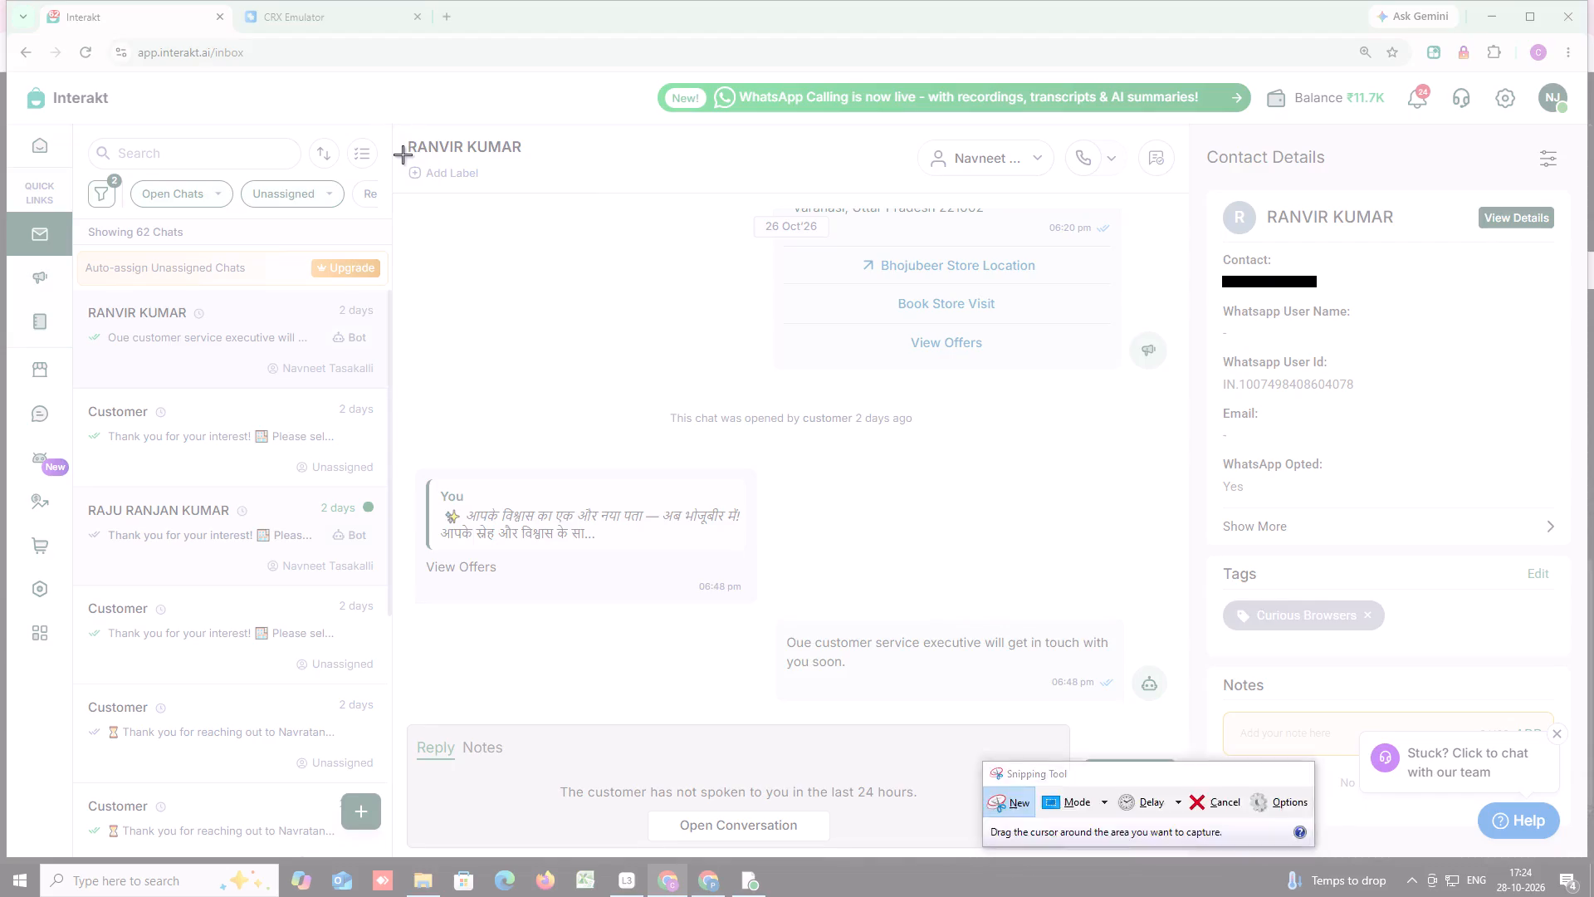
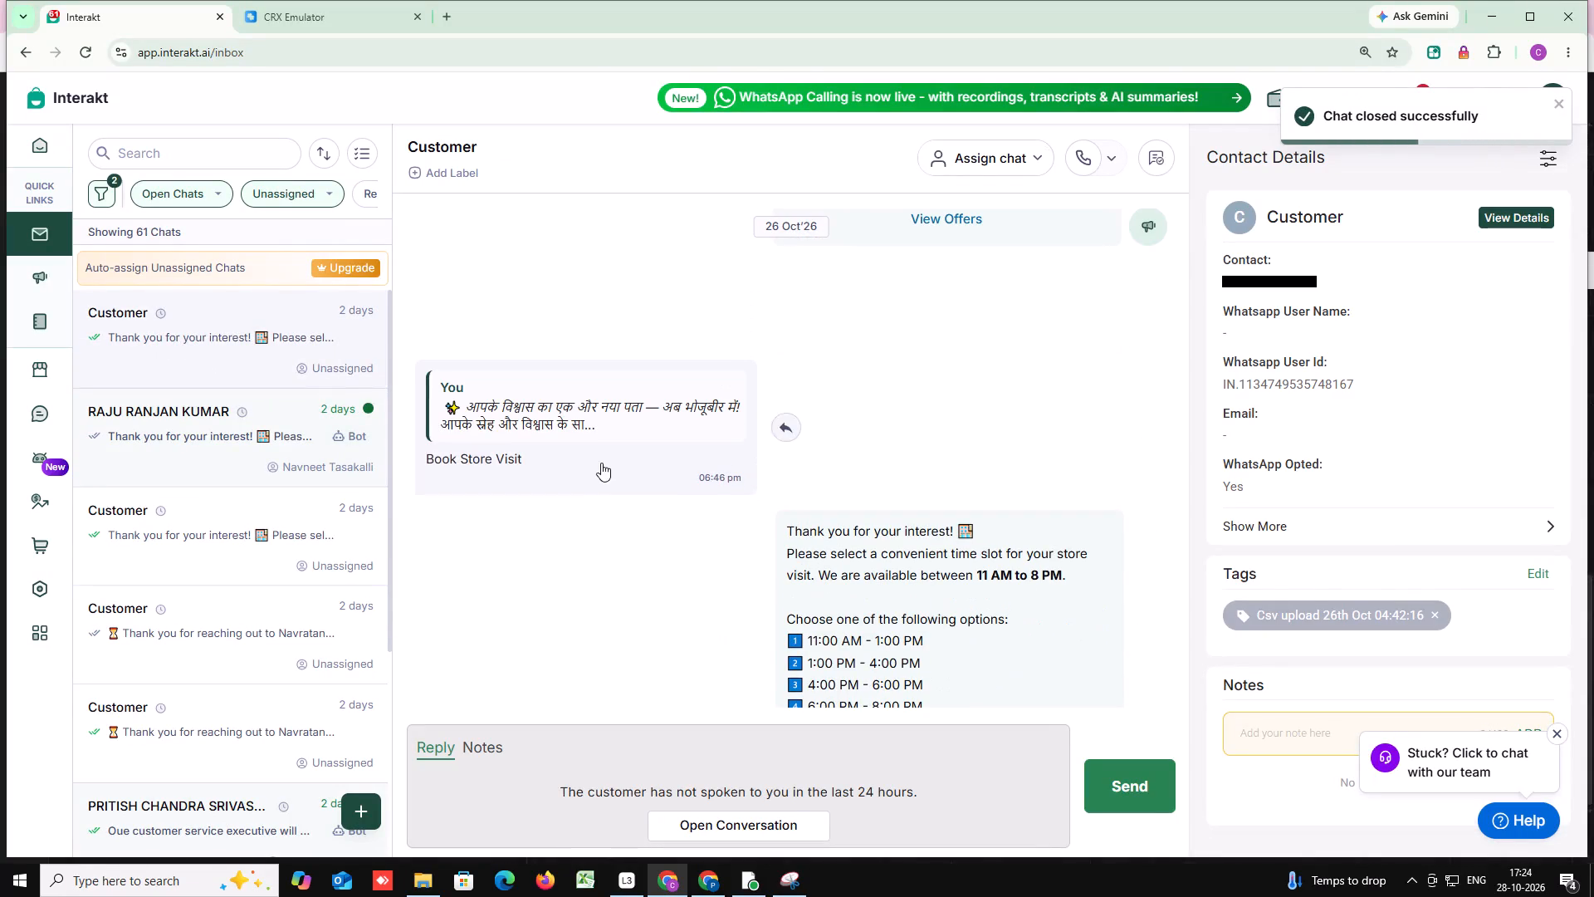
# Switch to Snipping Tool and take a new snip of the Customer chat's "Book Store Visit" reply, including its contact details and tag.
pyautogui.click(785, 877)
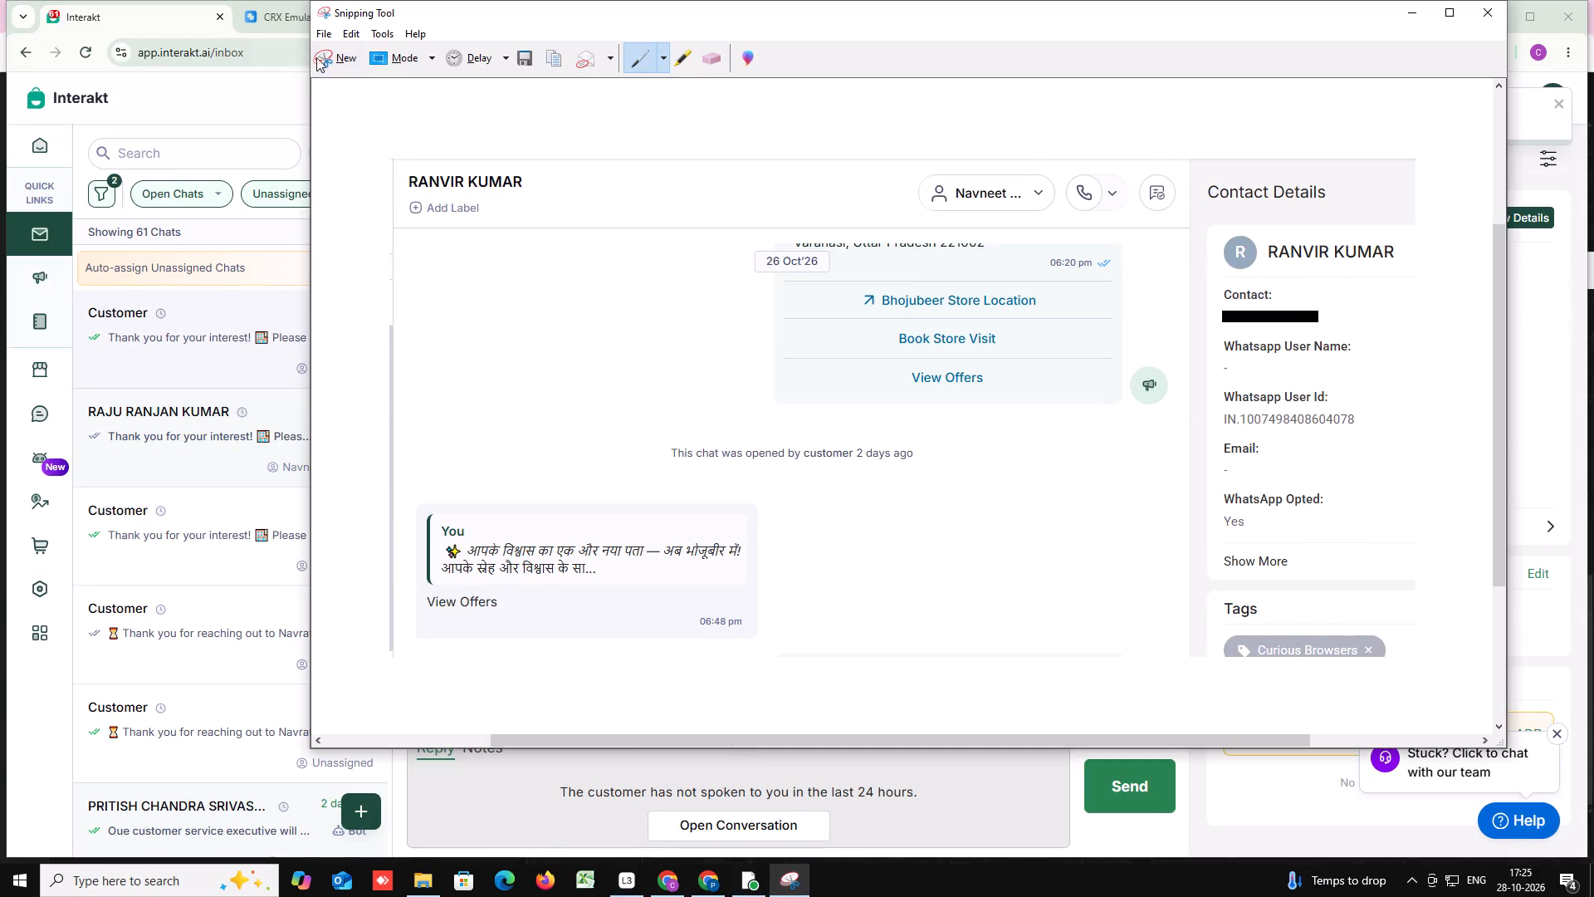
pyautogui.click(324, 57)
pyautogui.moveTo(396, 124); pyautogui.dragTo(1396, 667)
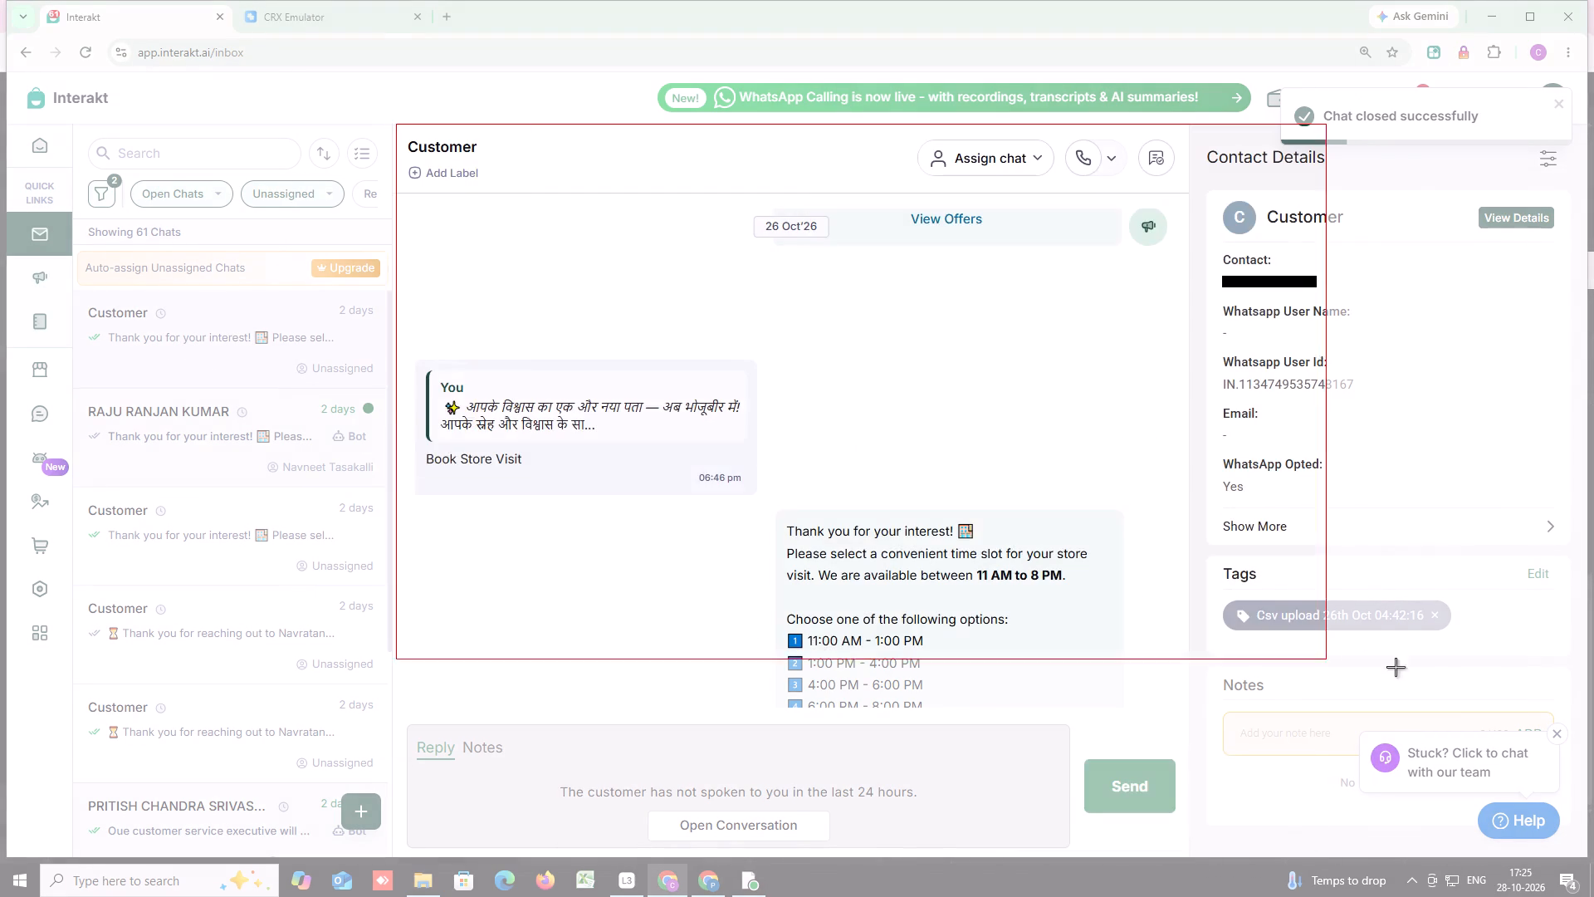
pyautogui.moveTo(1396, 667); pyautogui.dragTo(1468, 645)
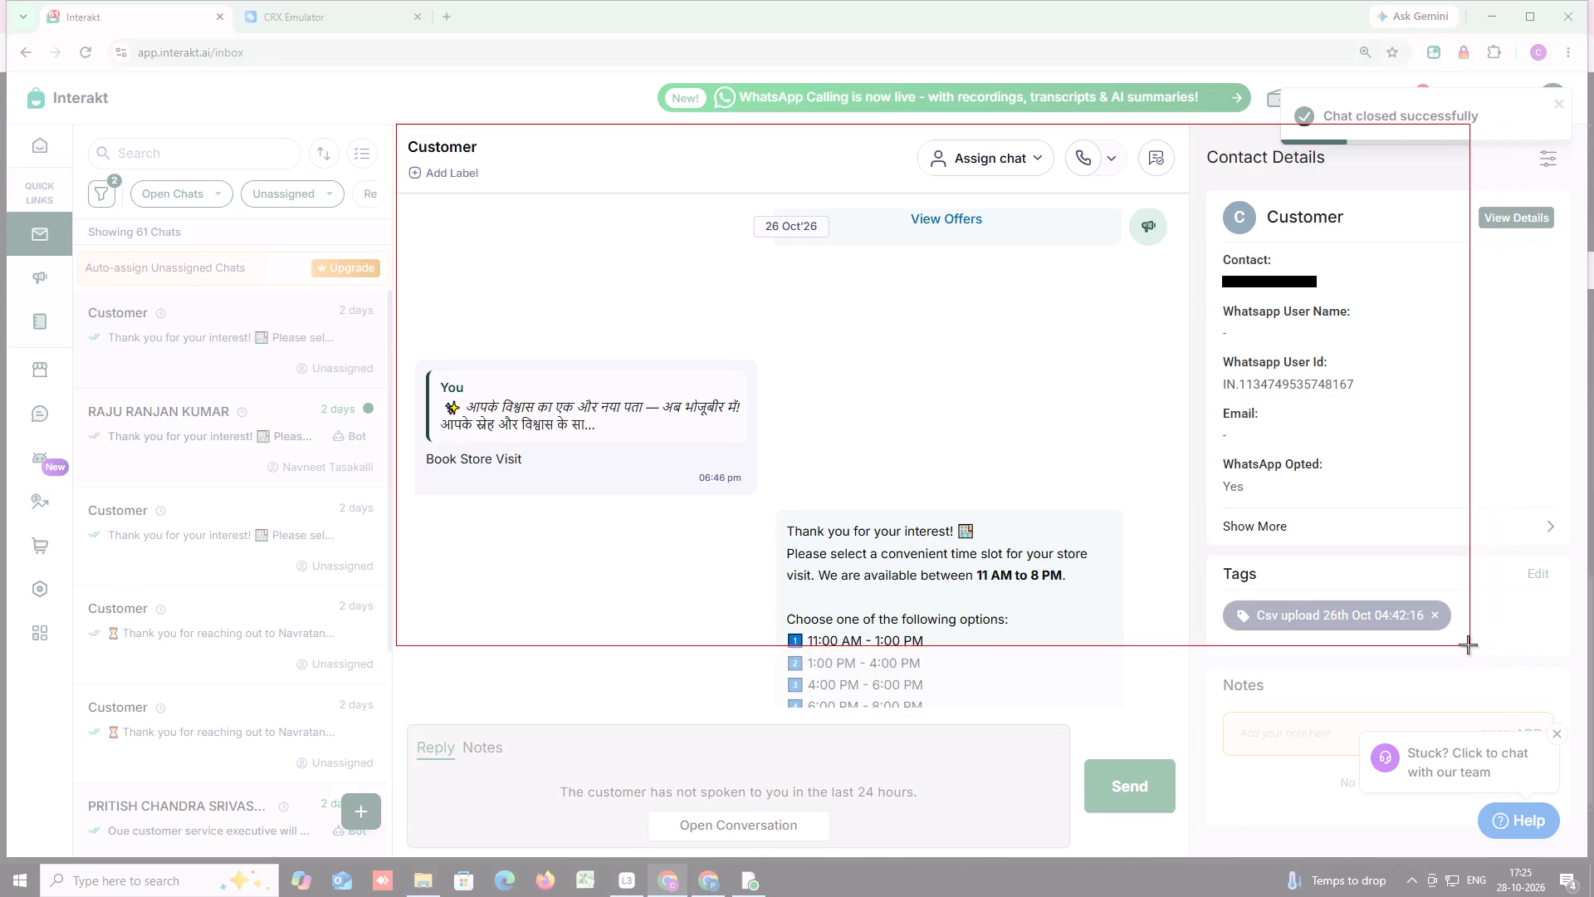
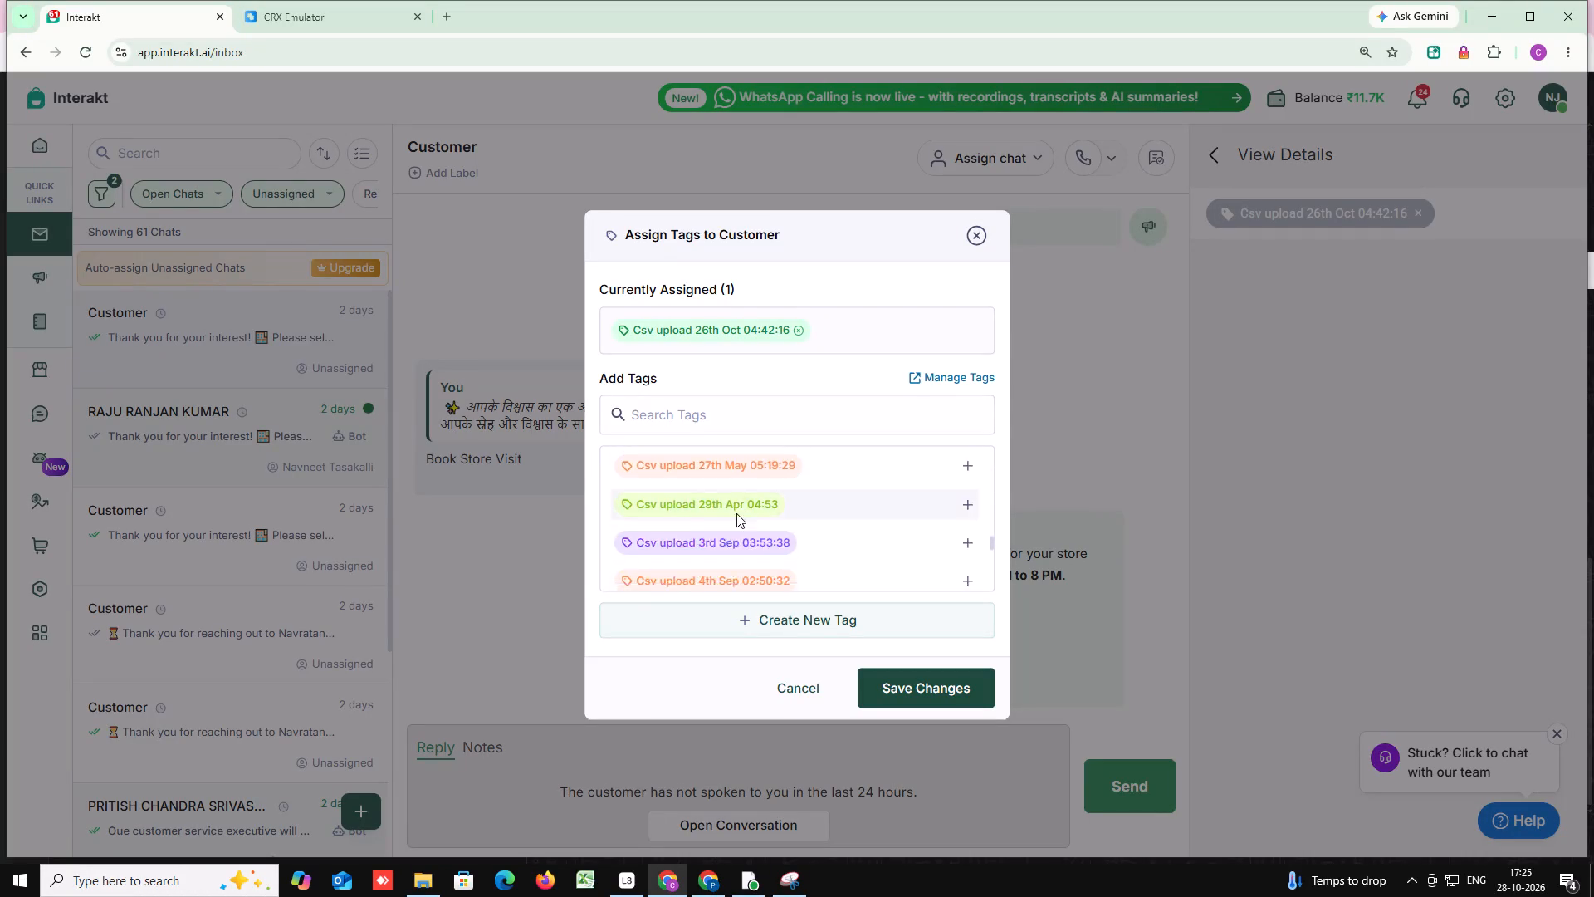
# Replace the Customer contact's tag Csv upload 26th Oct 04:42:16 with Curious Browsers and save the changes.
pyautogui.scroll(-3, 736, 513)
pyautogui.scroll(2, 734, 513)
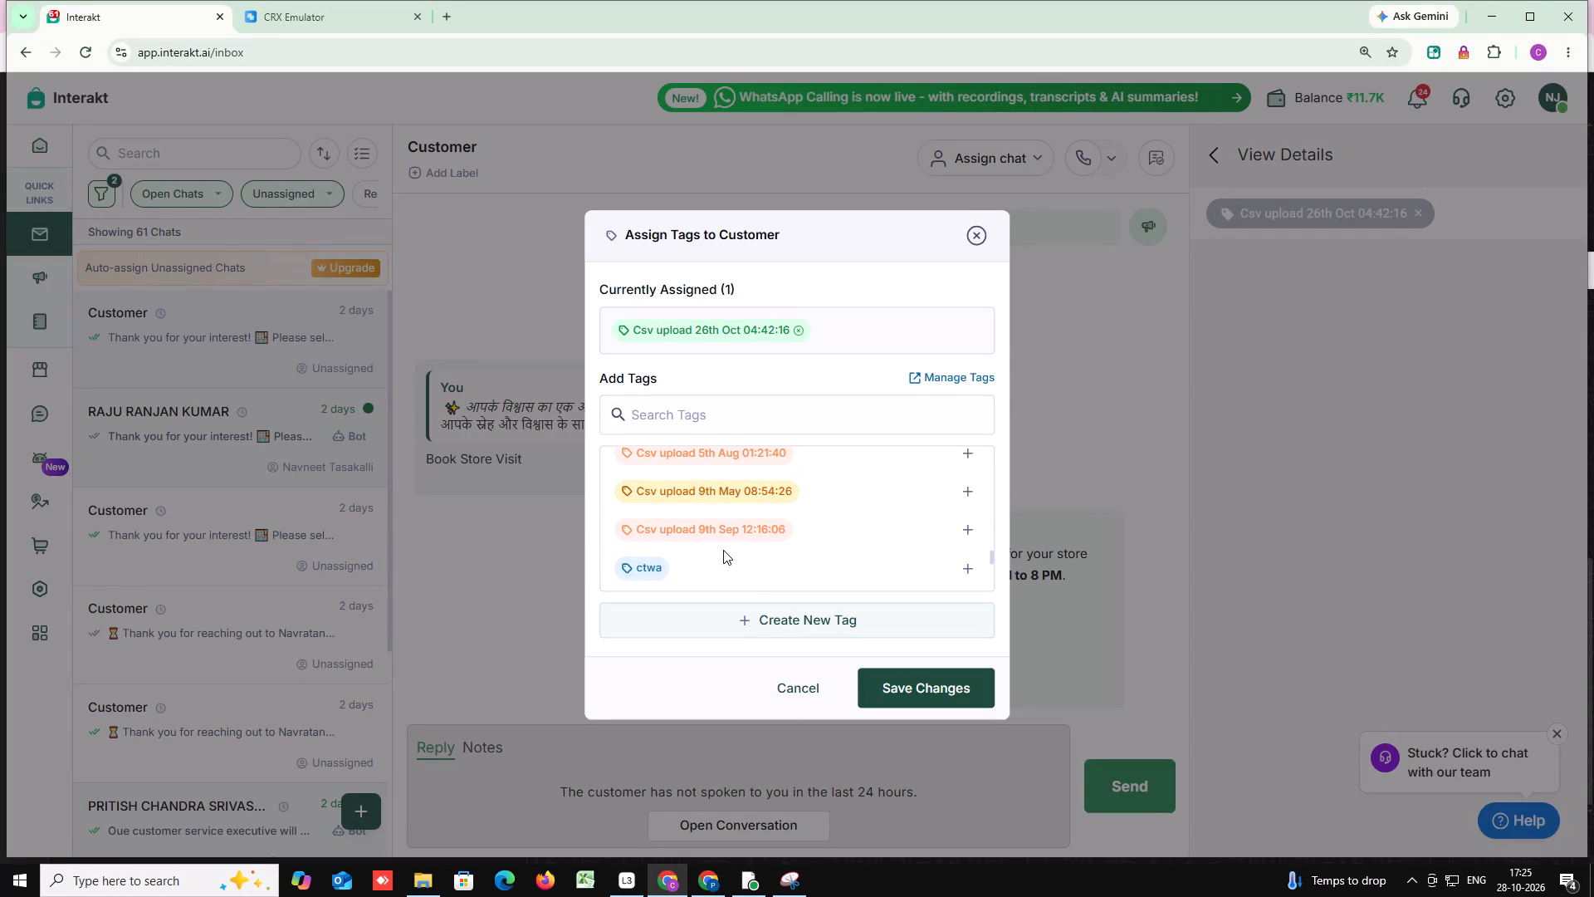
pyautogui.scroll(-1, 723, 550)
pyautogui.click(720, 525)
pyautogui.click(941, 328)
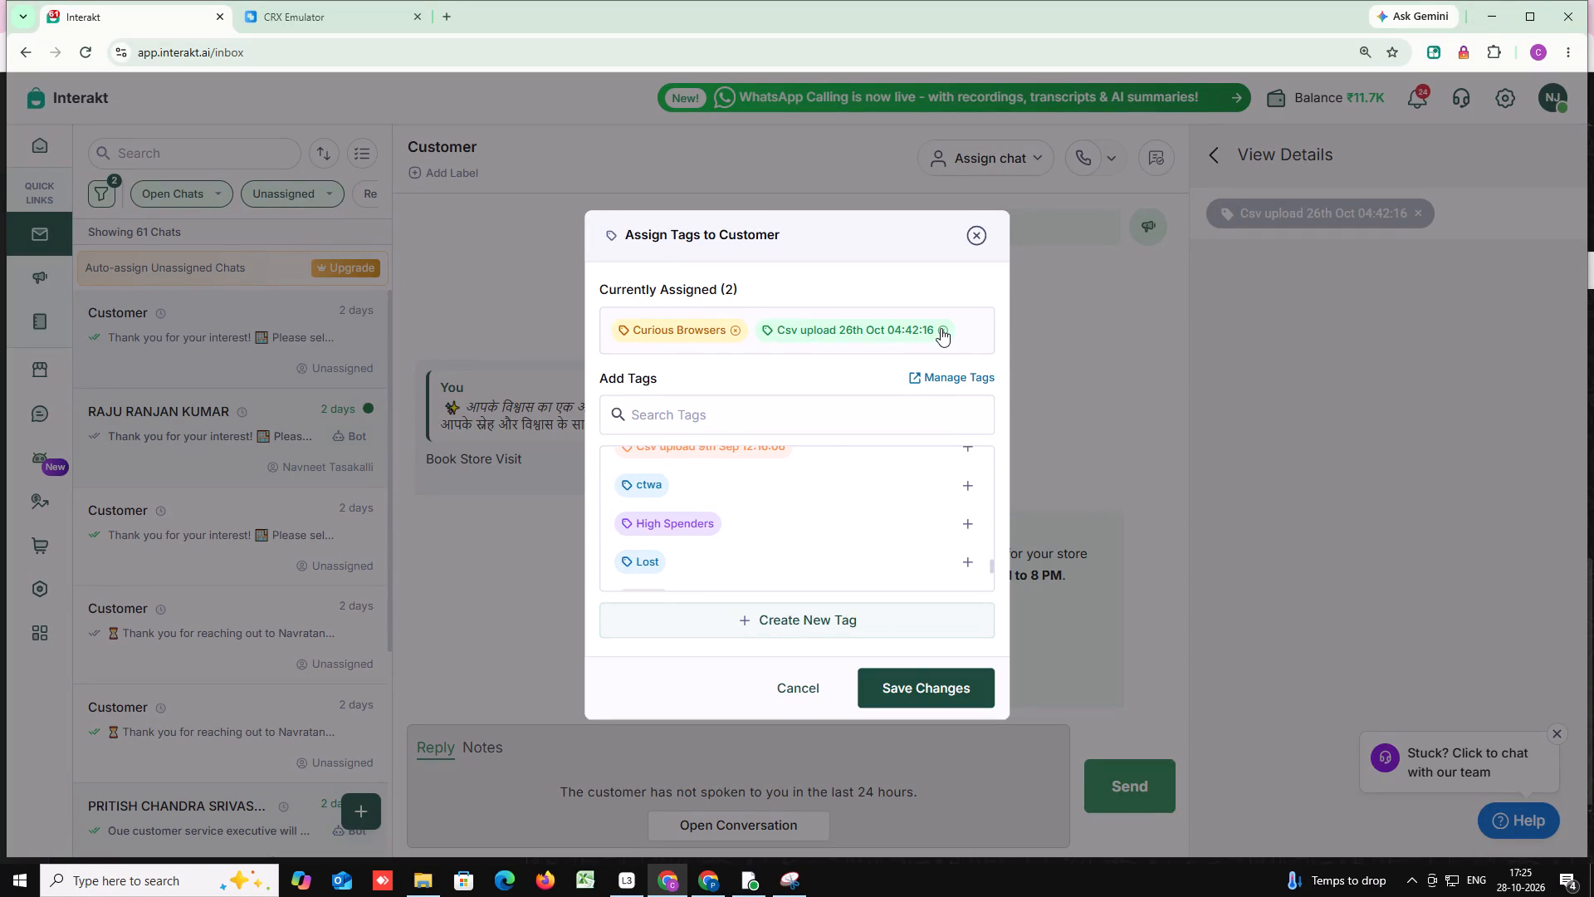
pyautogui.click(901, 681)
# Close the handled Customer chat.
pyautogui.click(1147, 159)
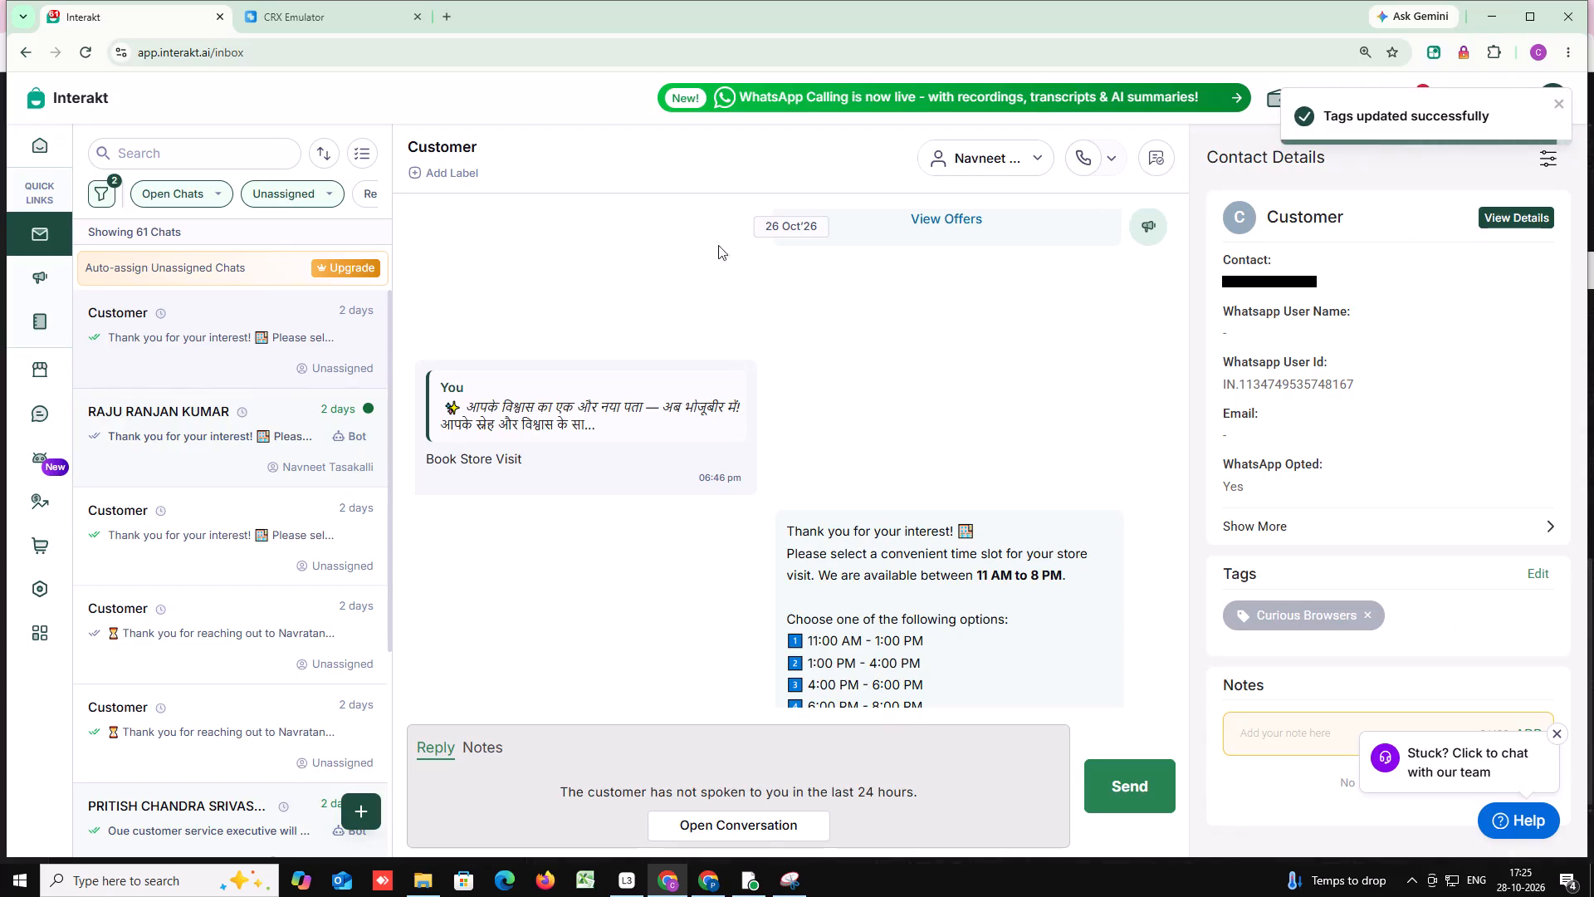
# Open the next chat at the top of the list, find its "Book Store Visit" reply, and start a new snip in Snipping Tool.
pyautogui.click(187, 362)
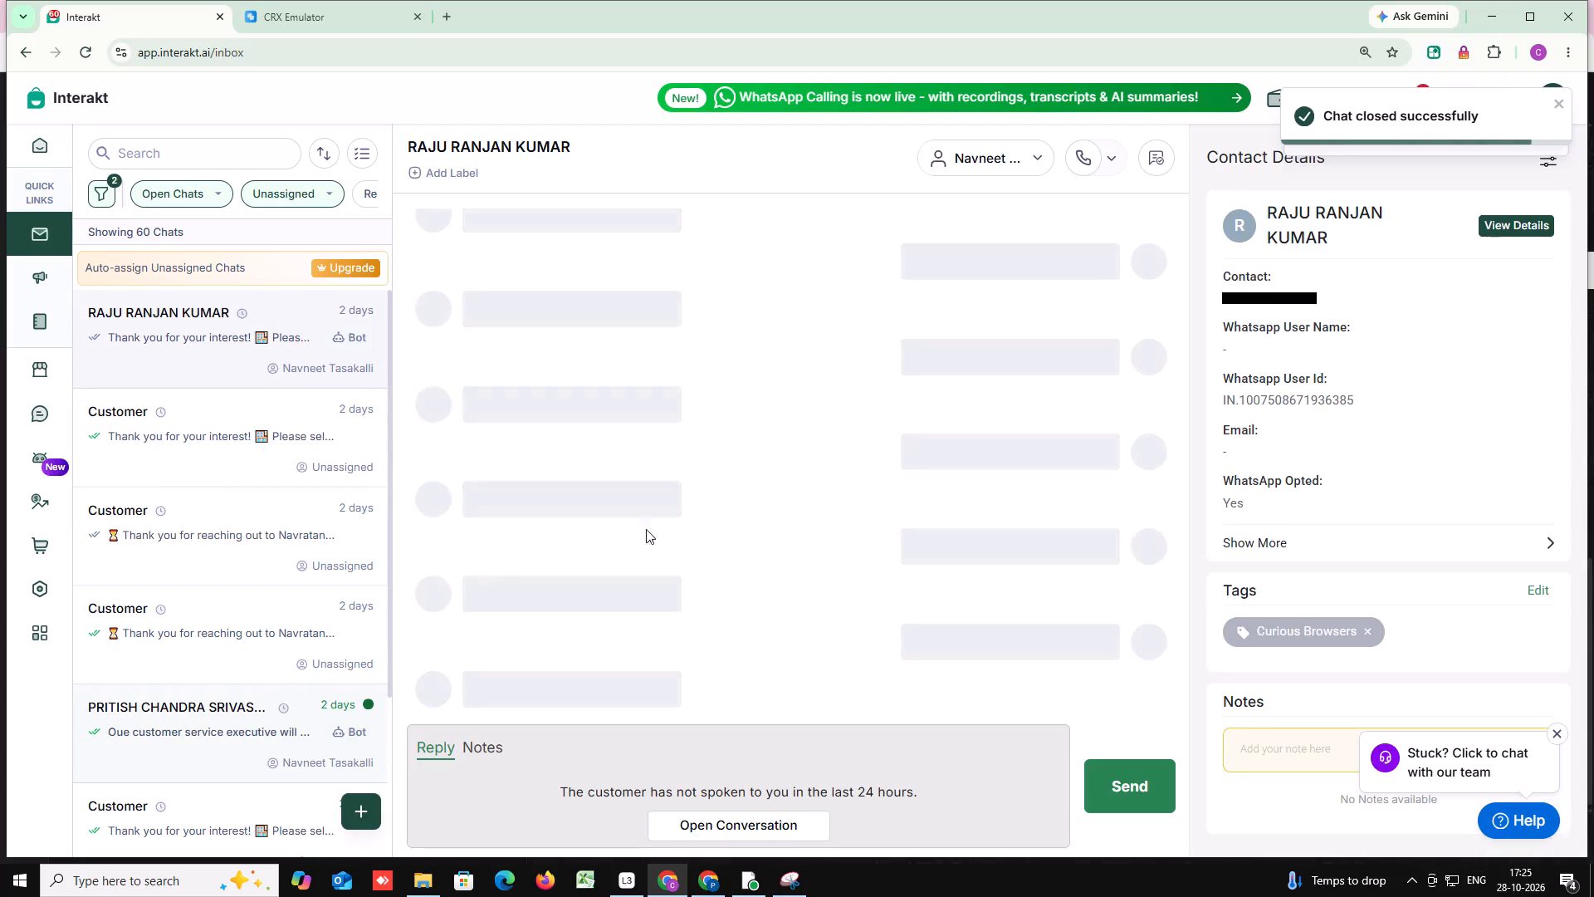
pyautogui.scroll(2, 620, 532)
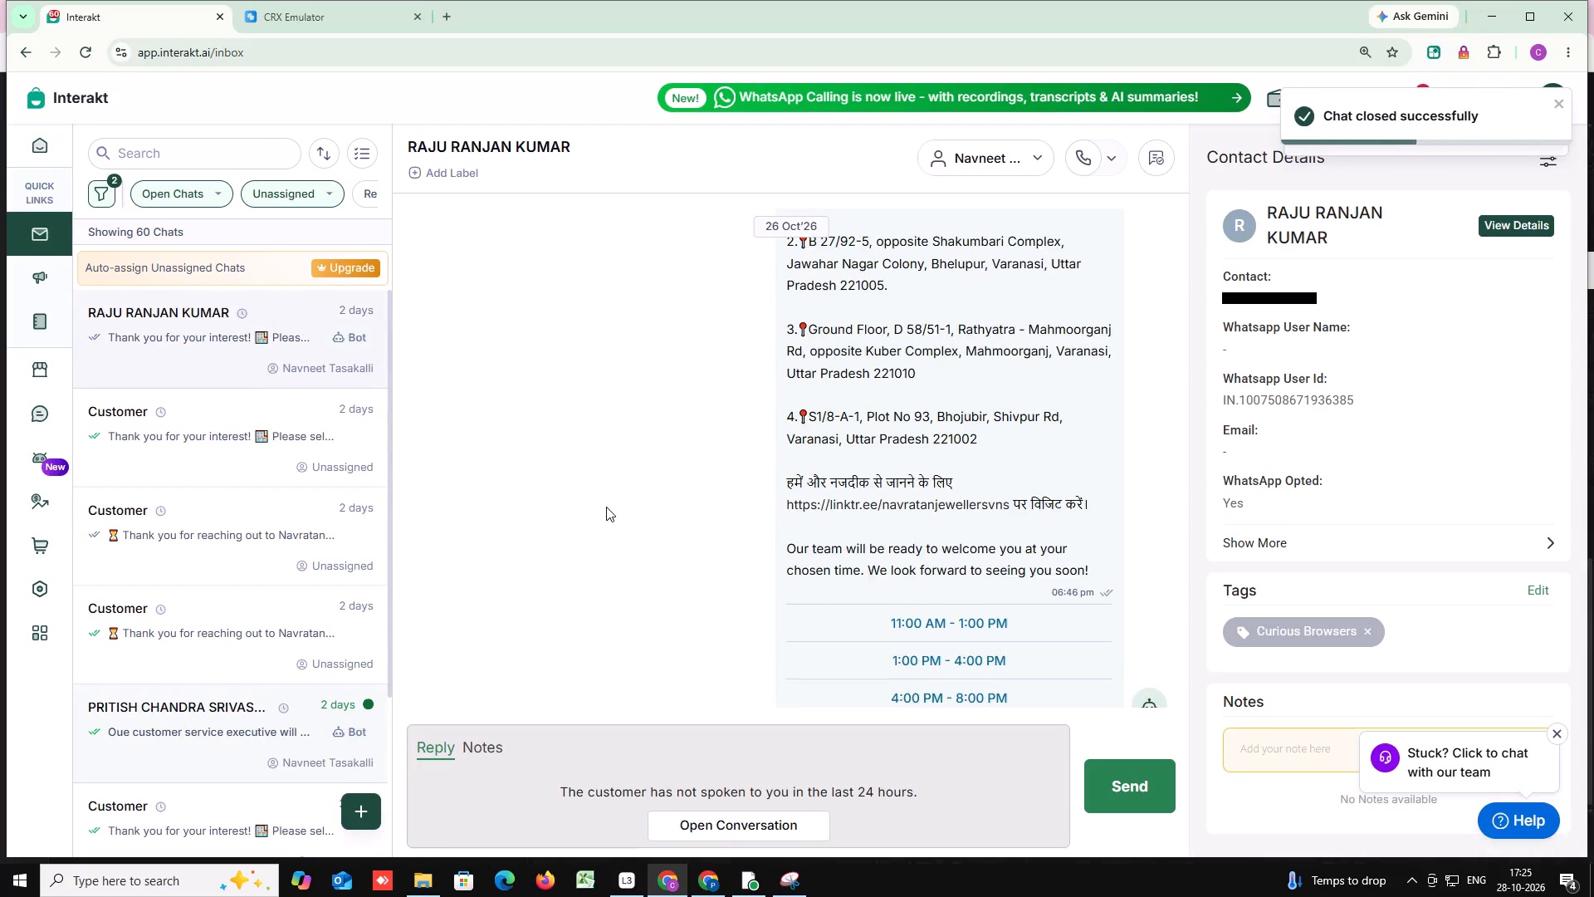
pyautogui.scroll(5, 606, 507)
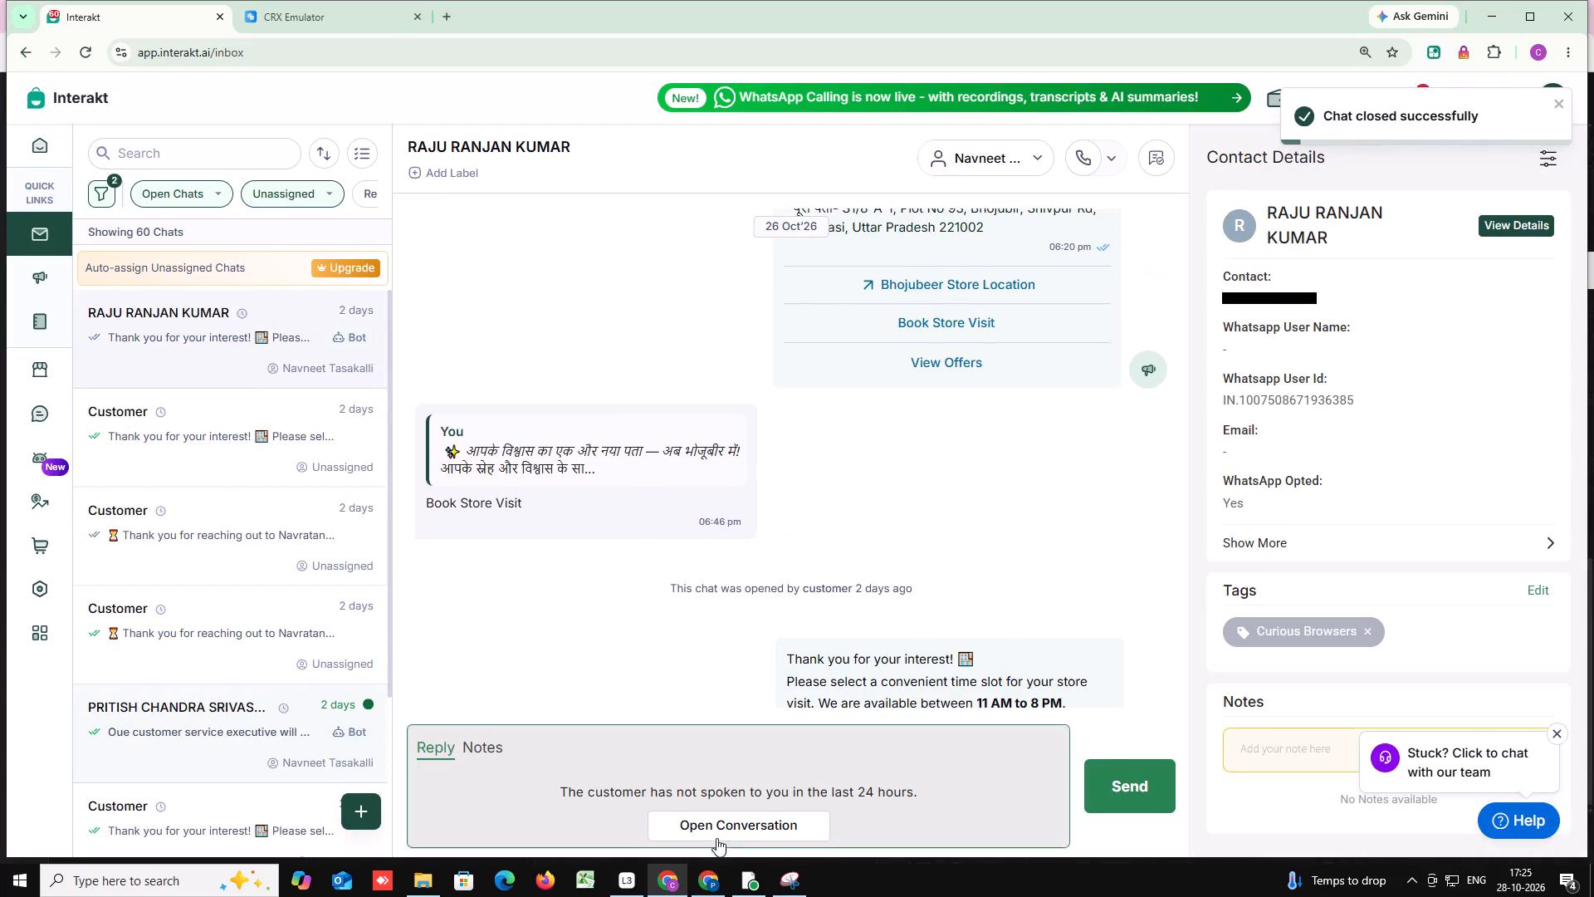
pyautogui.click(794, 879)
pyautogui.click(343, 57)
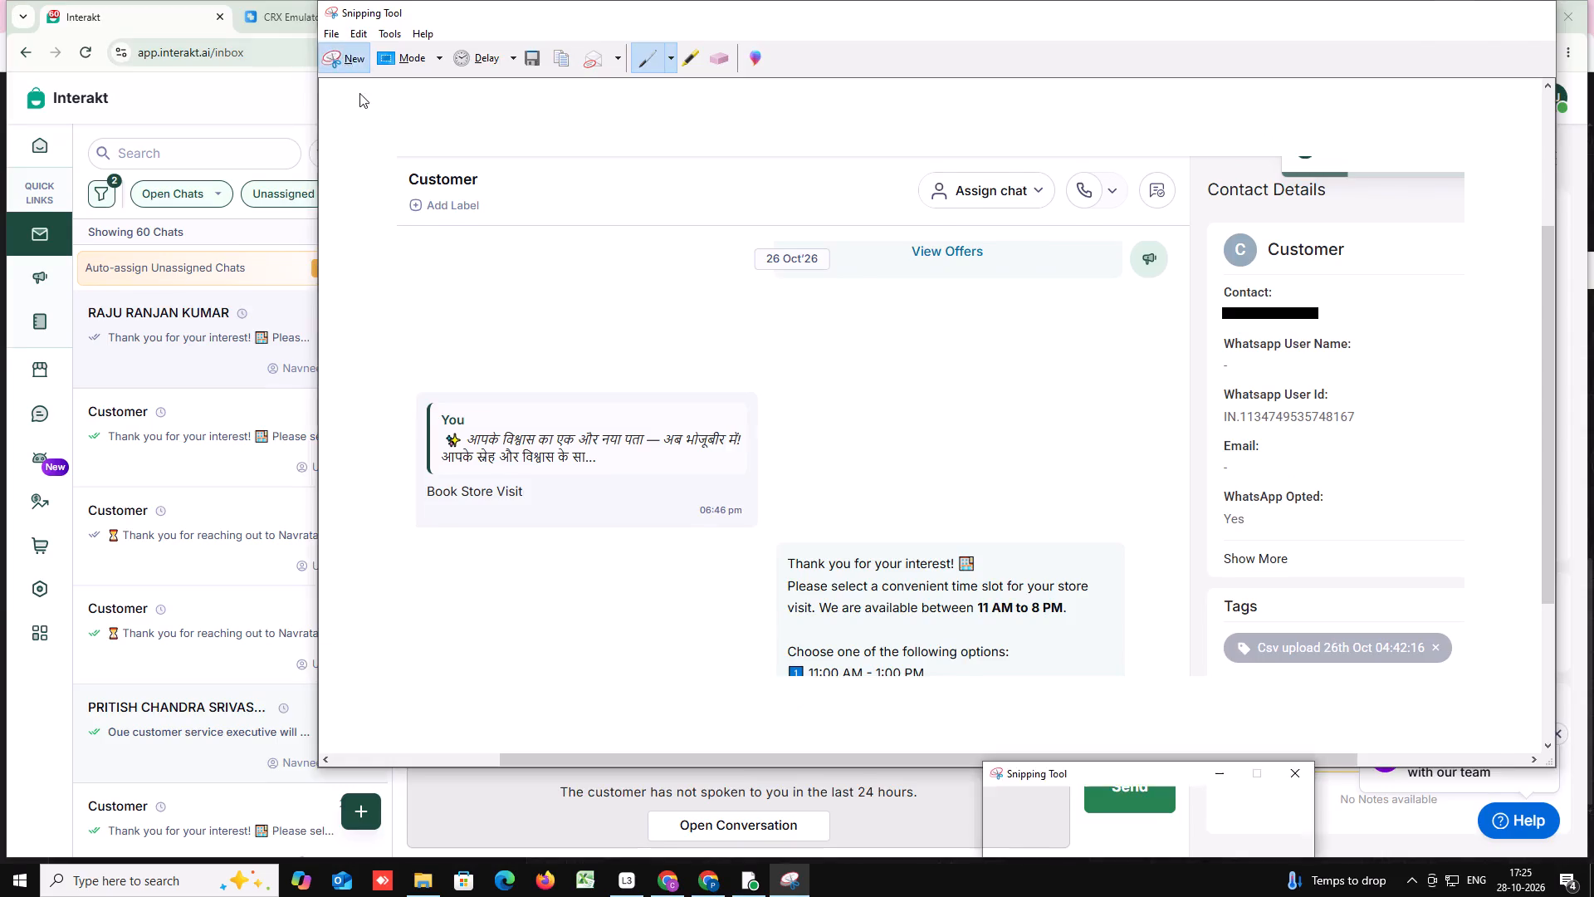
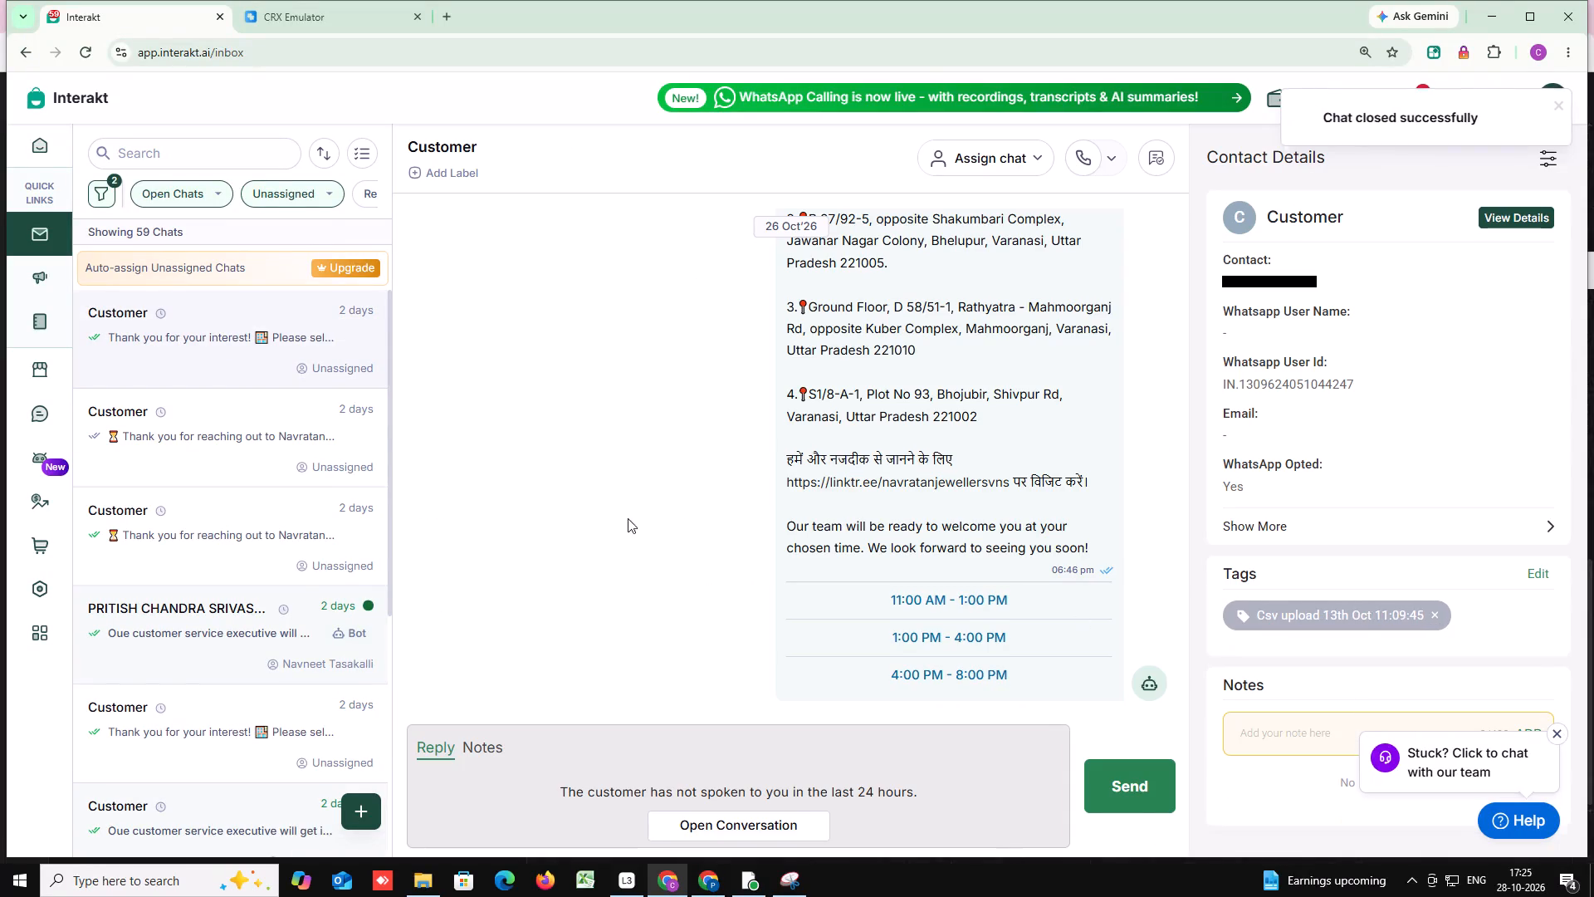
# Bring the "Book Store Visit" reply into view in the open Customer chat and start a new snip in Snipping Tool.
pyautogui.scroll(6, 616, 512)
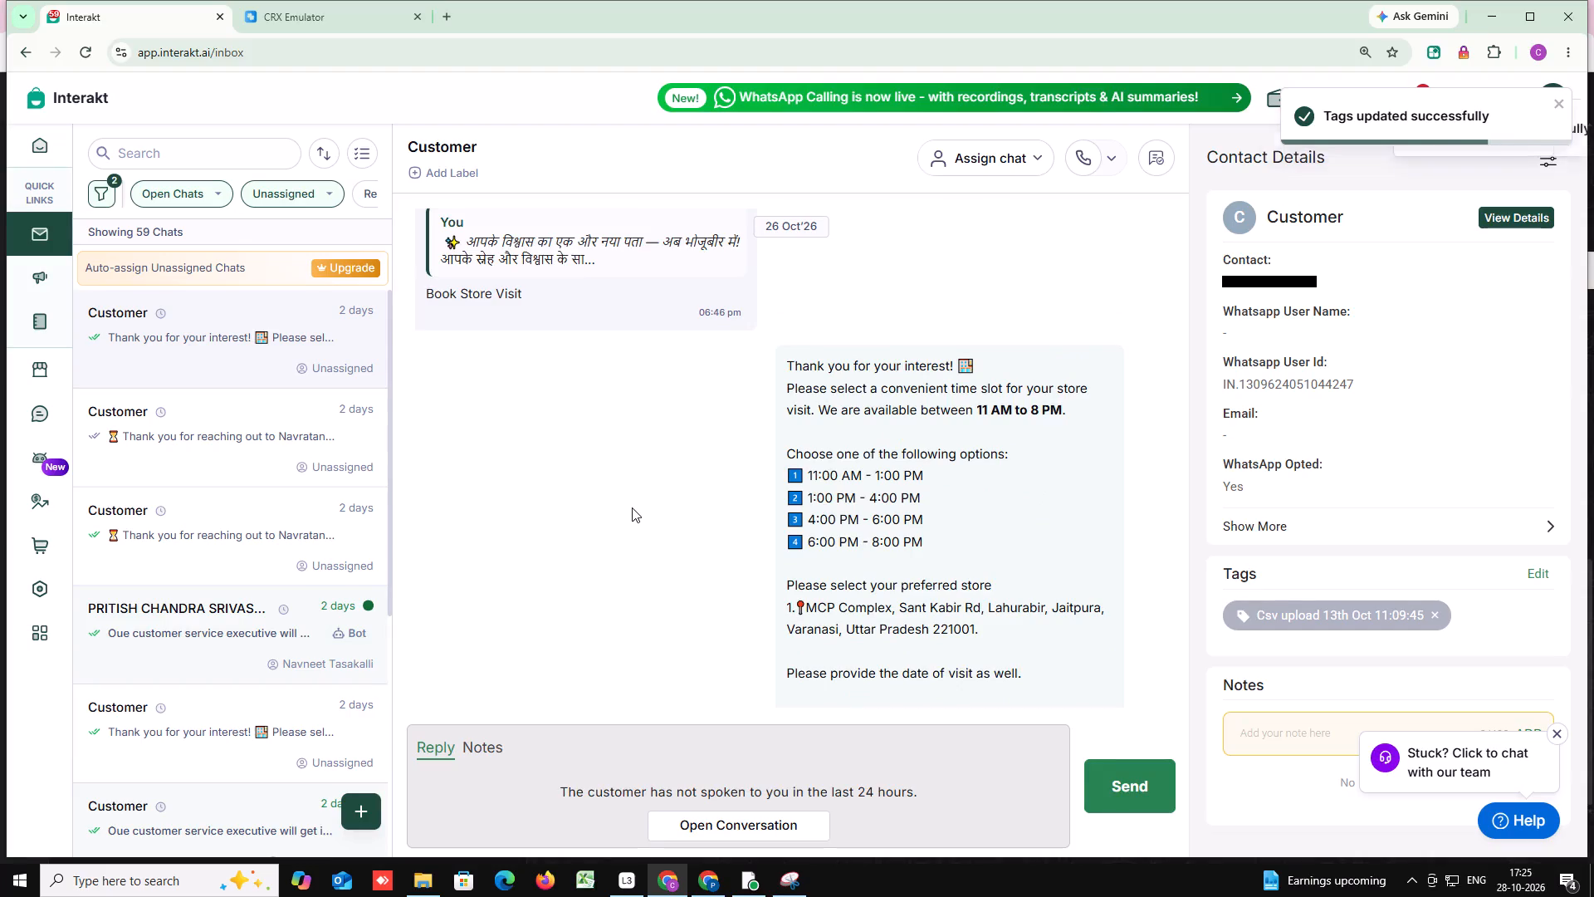
pyautogui.scroll(2, 608, 442)
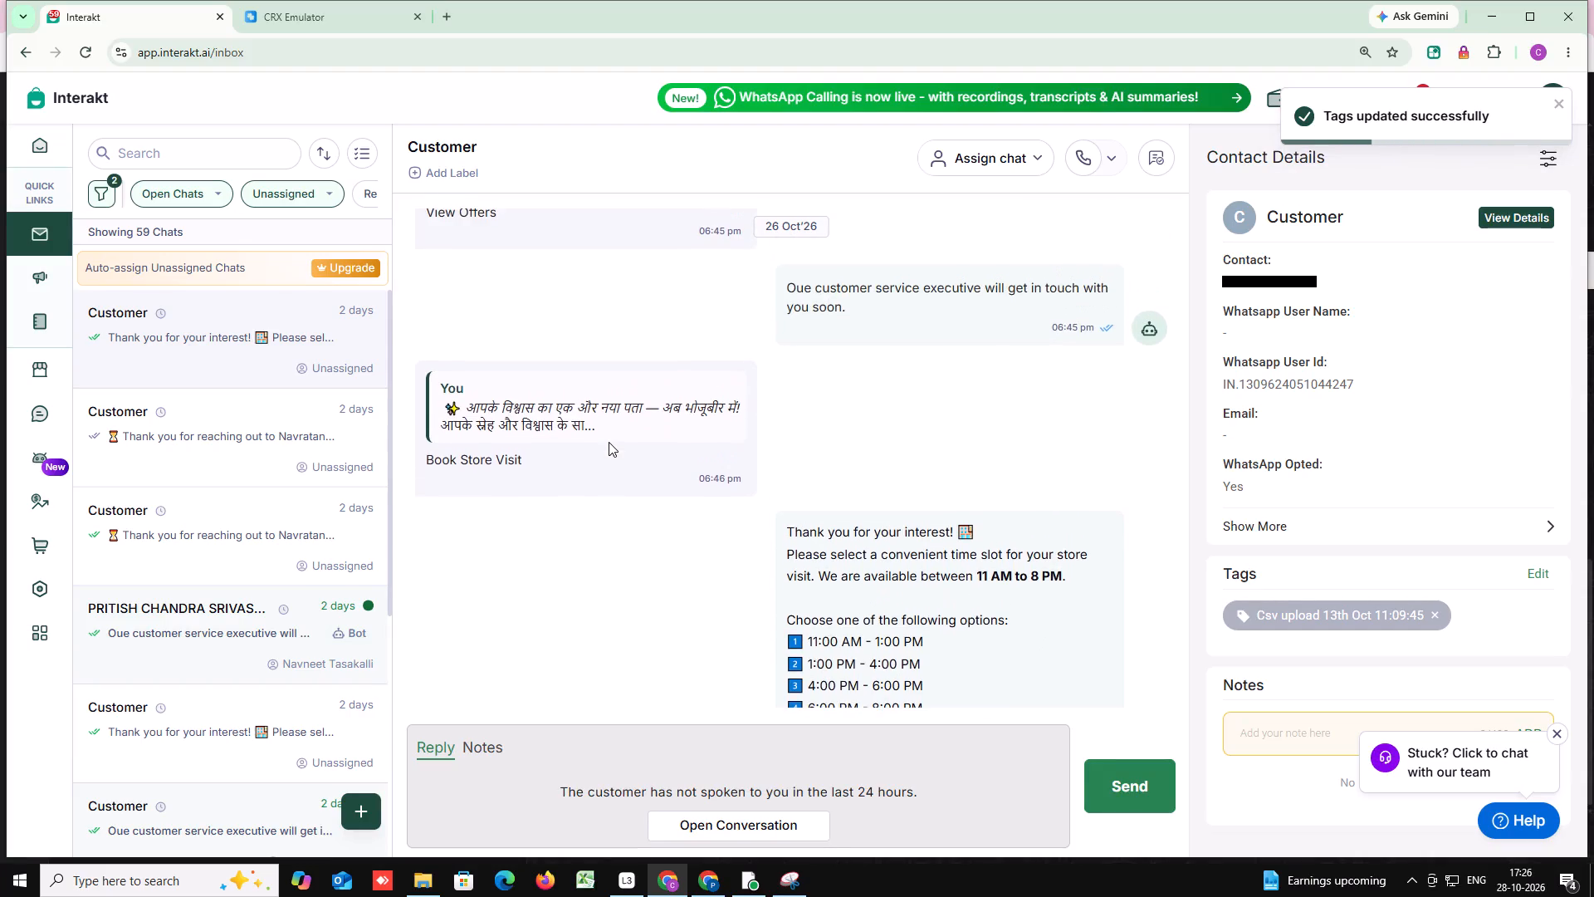
pyautogui.scroll(-1, 609, 442)
pyautogui.scroll(1, 609, 442)
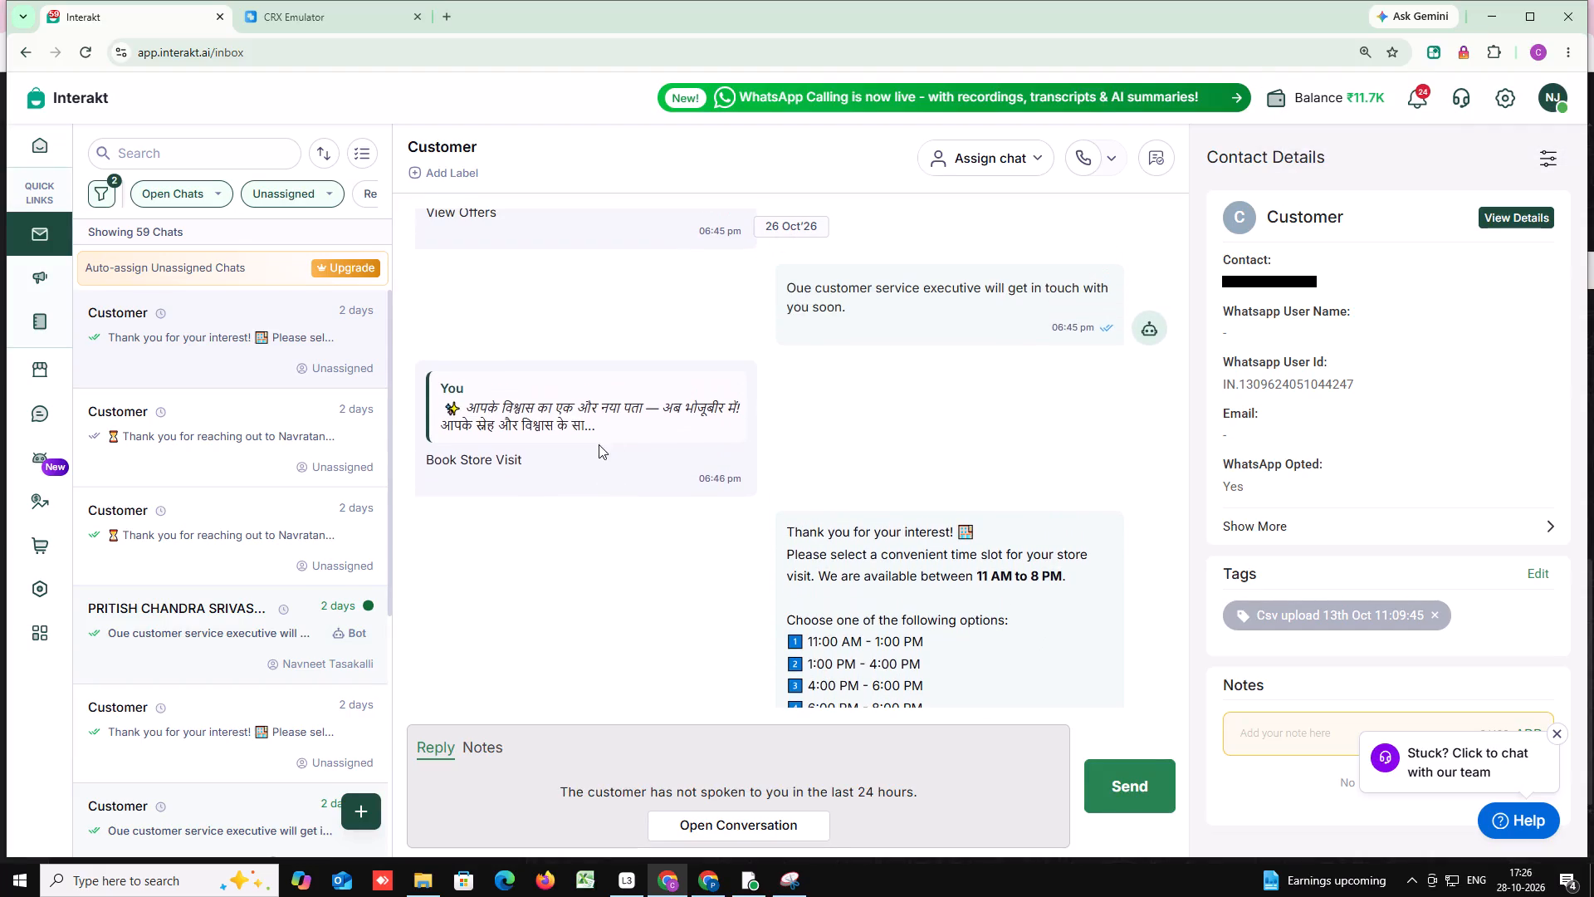
pyautogui.scroll(1, 599, 444)
pyautogui.scroll(-1, 599, 444)
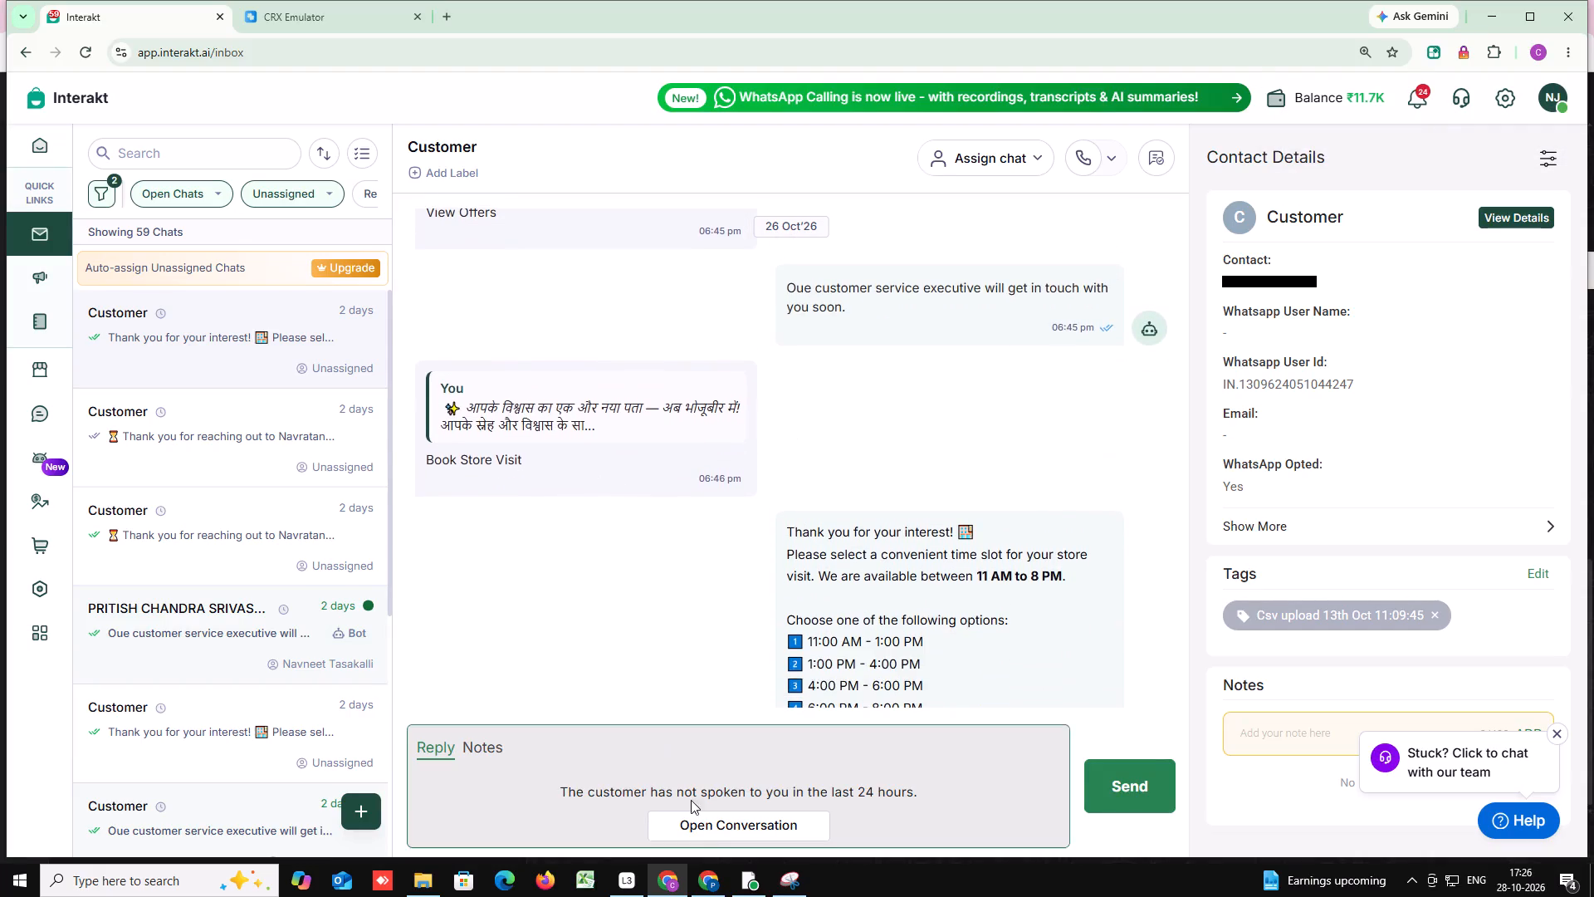
pyautogui.click(792, 889)
pyautogui.click(352, 56)
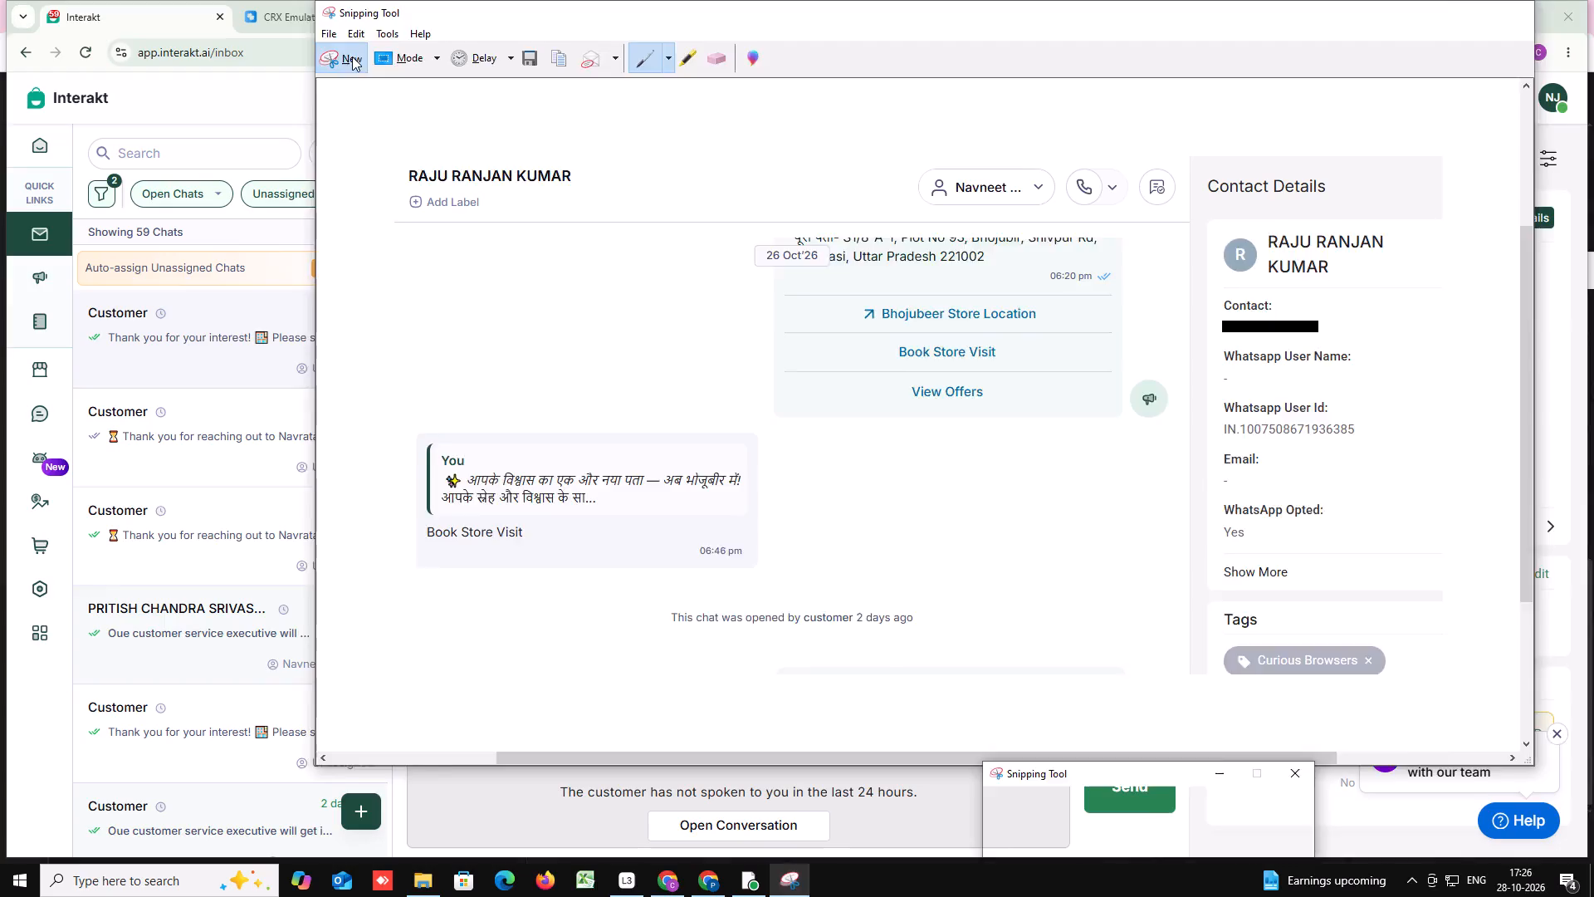
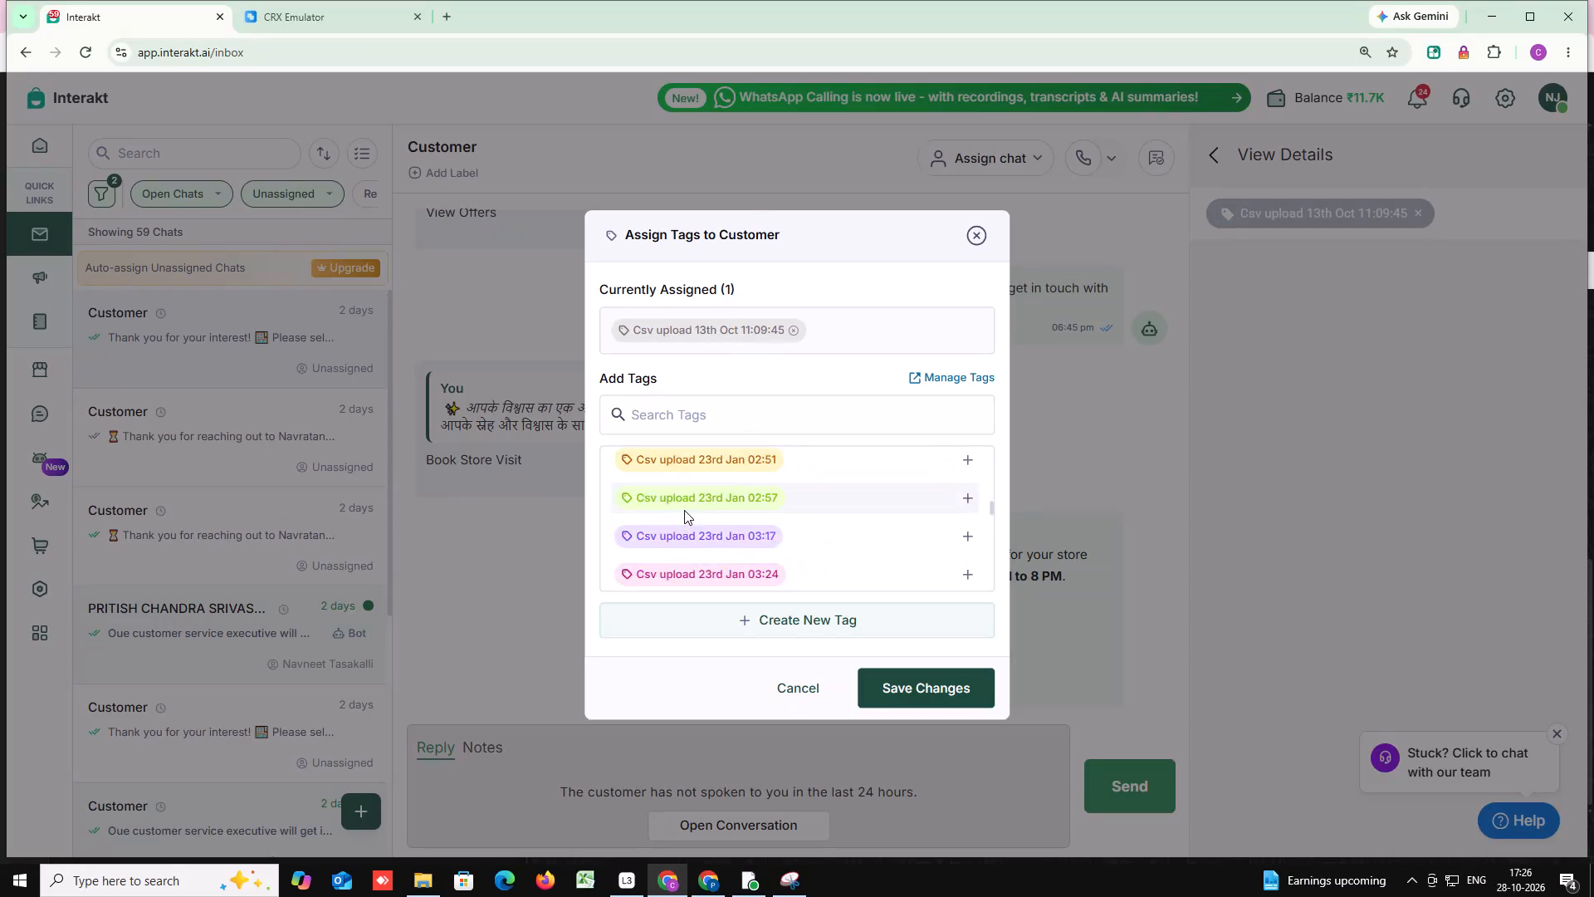
# Replace the customer's Csv upload 13th Oct 11:09:45 tag with the Curious Browsers tag and save the changes.
pyautogui.scroll(-8, 684, 510)
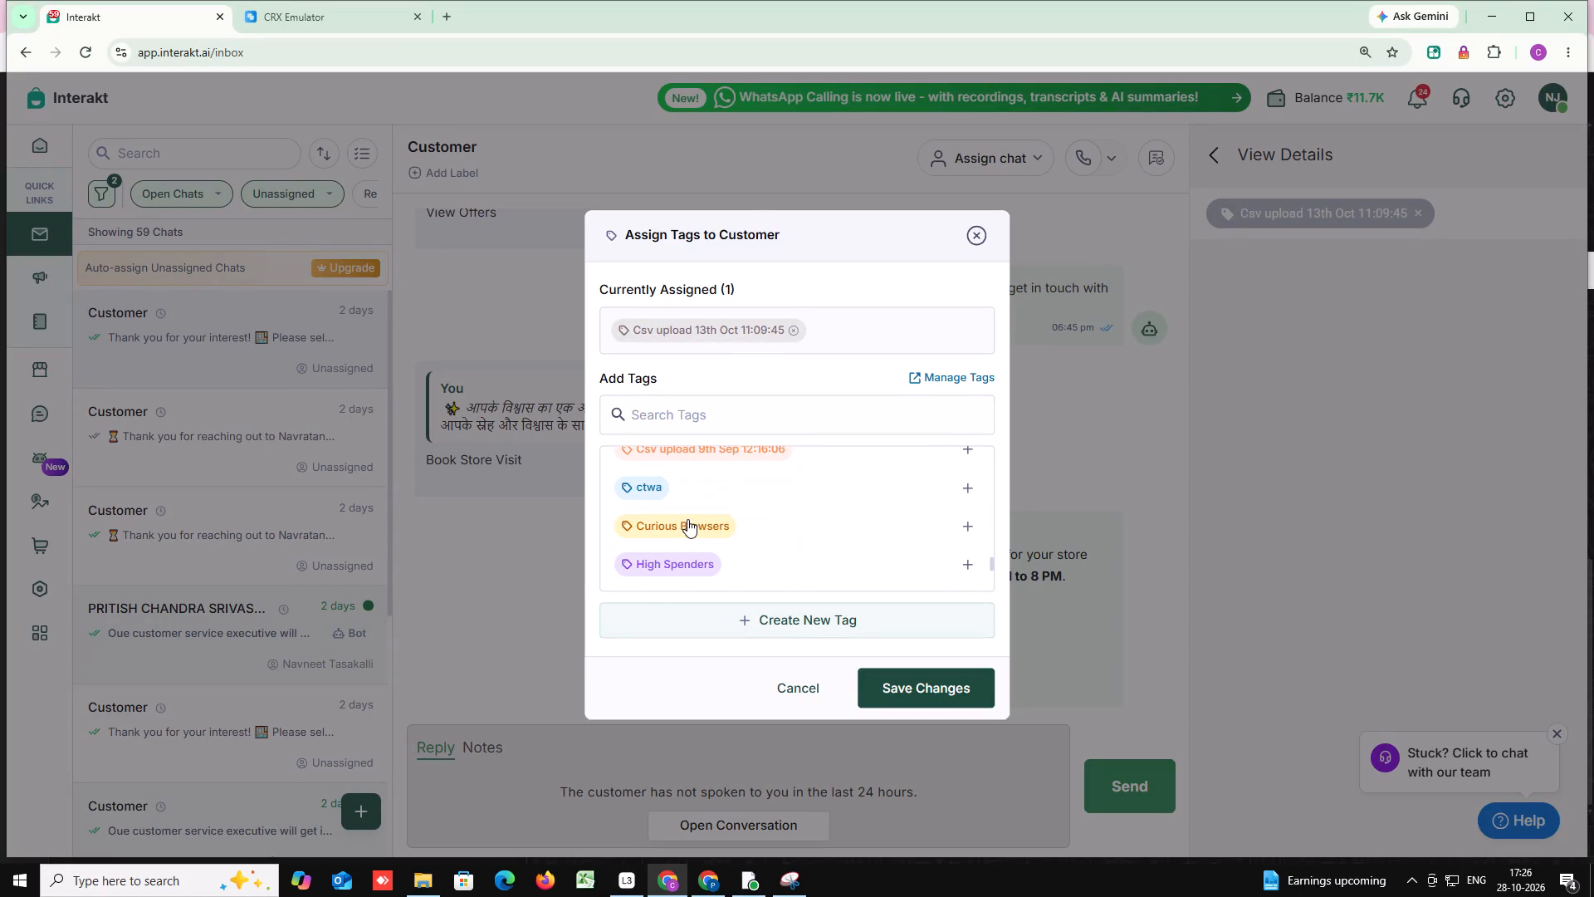
pyautogui.click(687, 519)
pyautogui.click(936, 331)
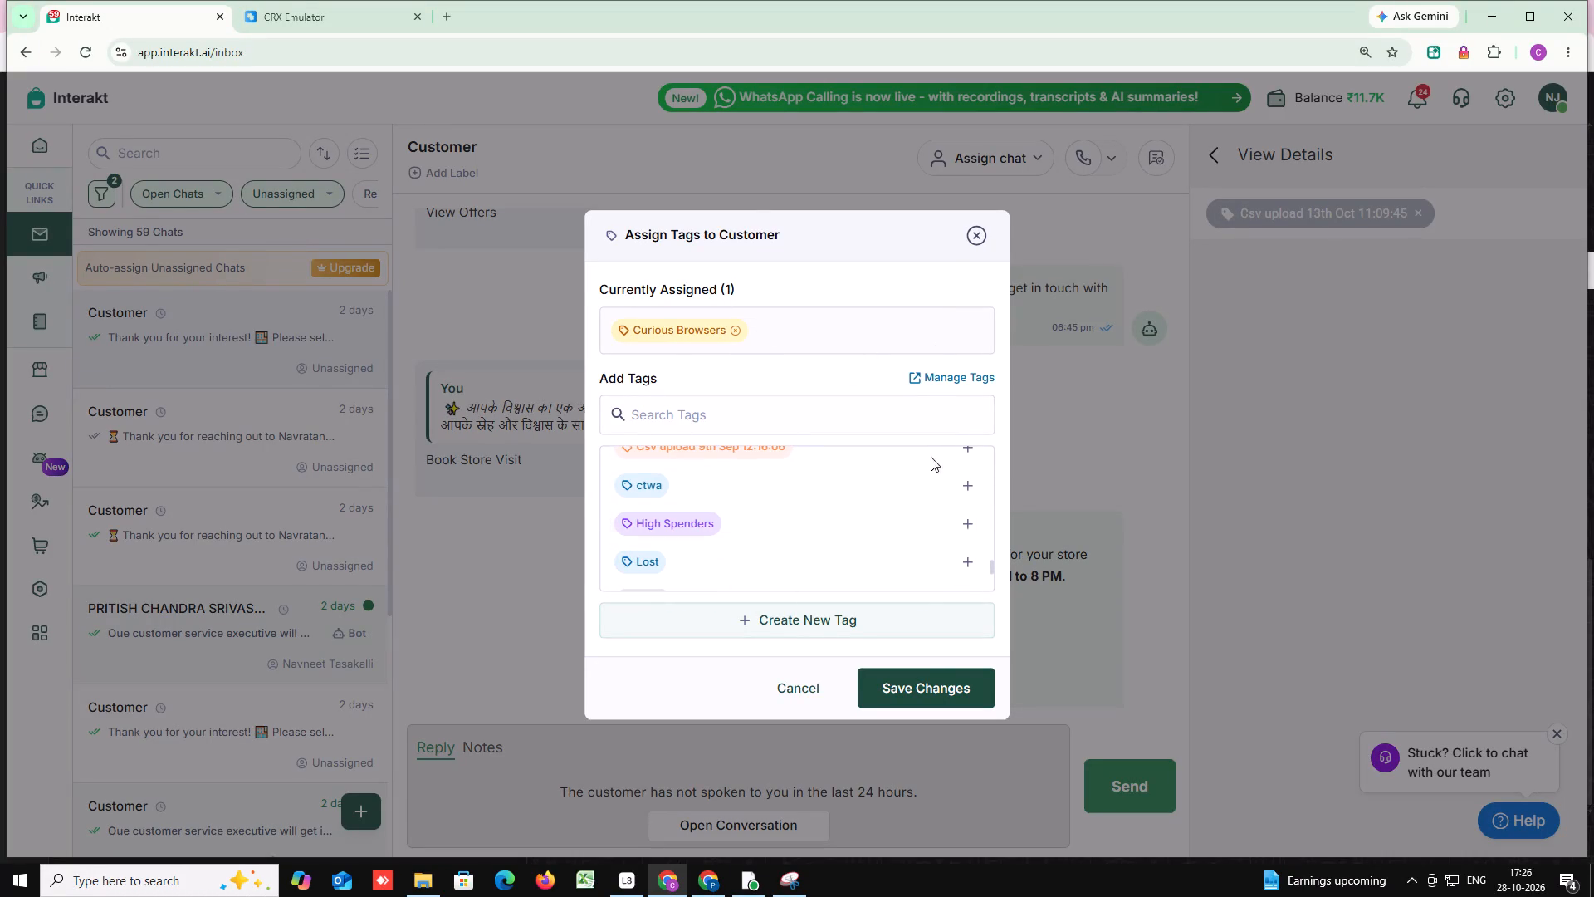
pyautogui.click(926, 680)
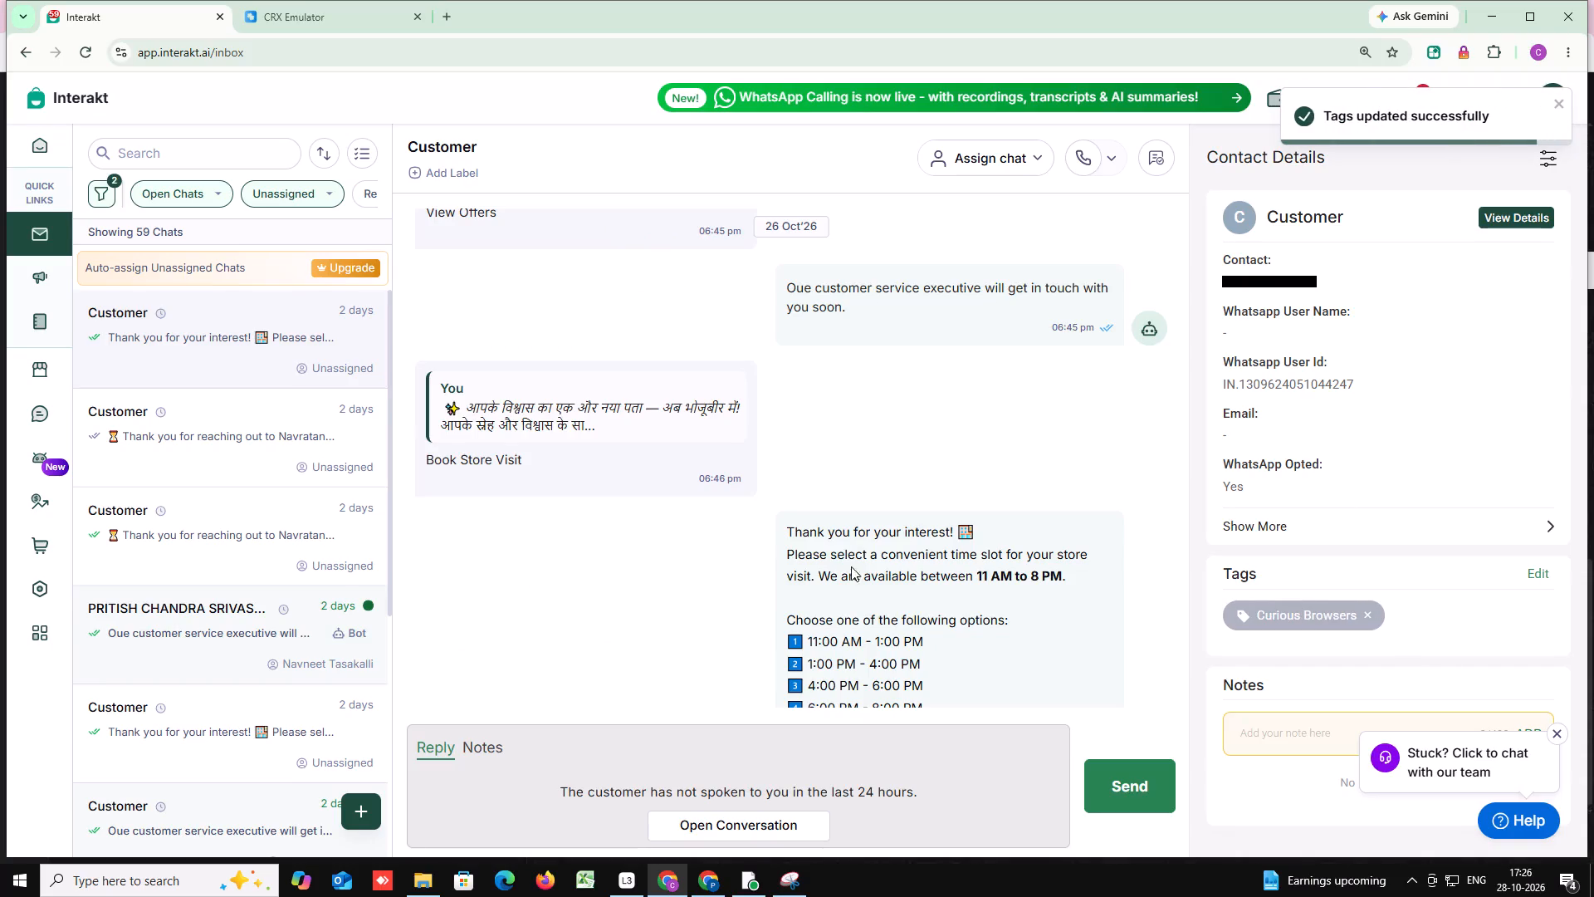
# Close the Customer chat containing the "Book Store Visit" reply.
pyautogui.click(1153, 153)
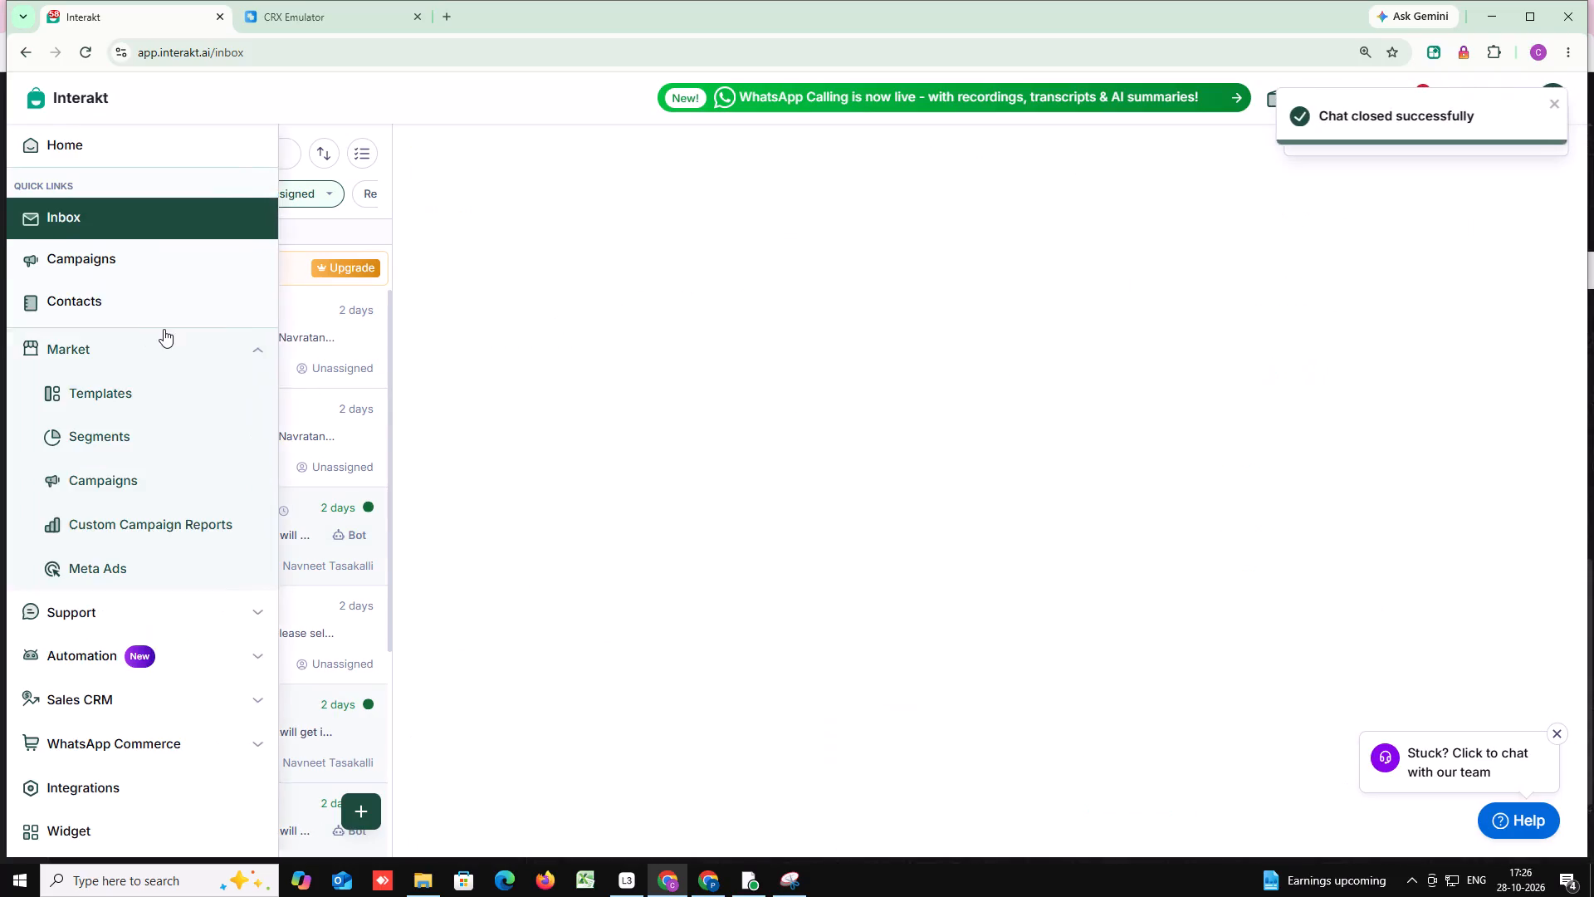
# Open the first Customer chat in the list, review its "Congratulations" reply and the campaign message, and close the chat.
pyautogui.click(258, 337)
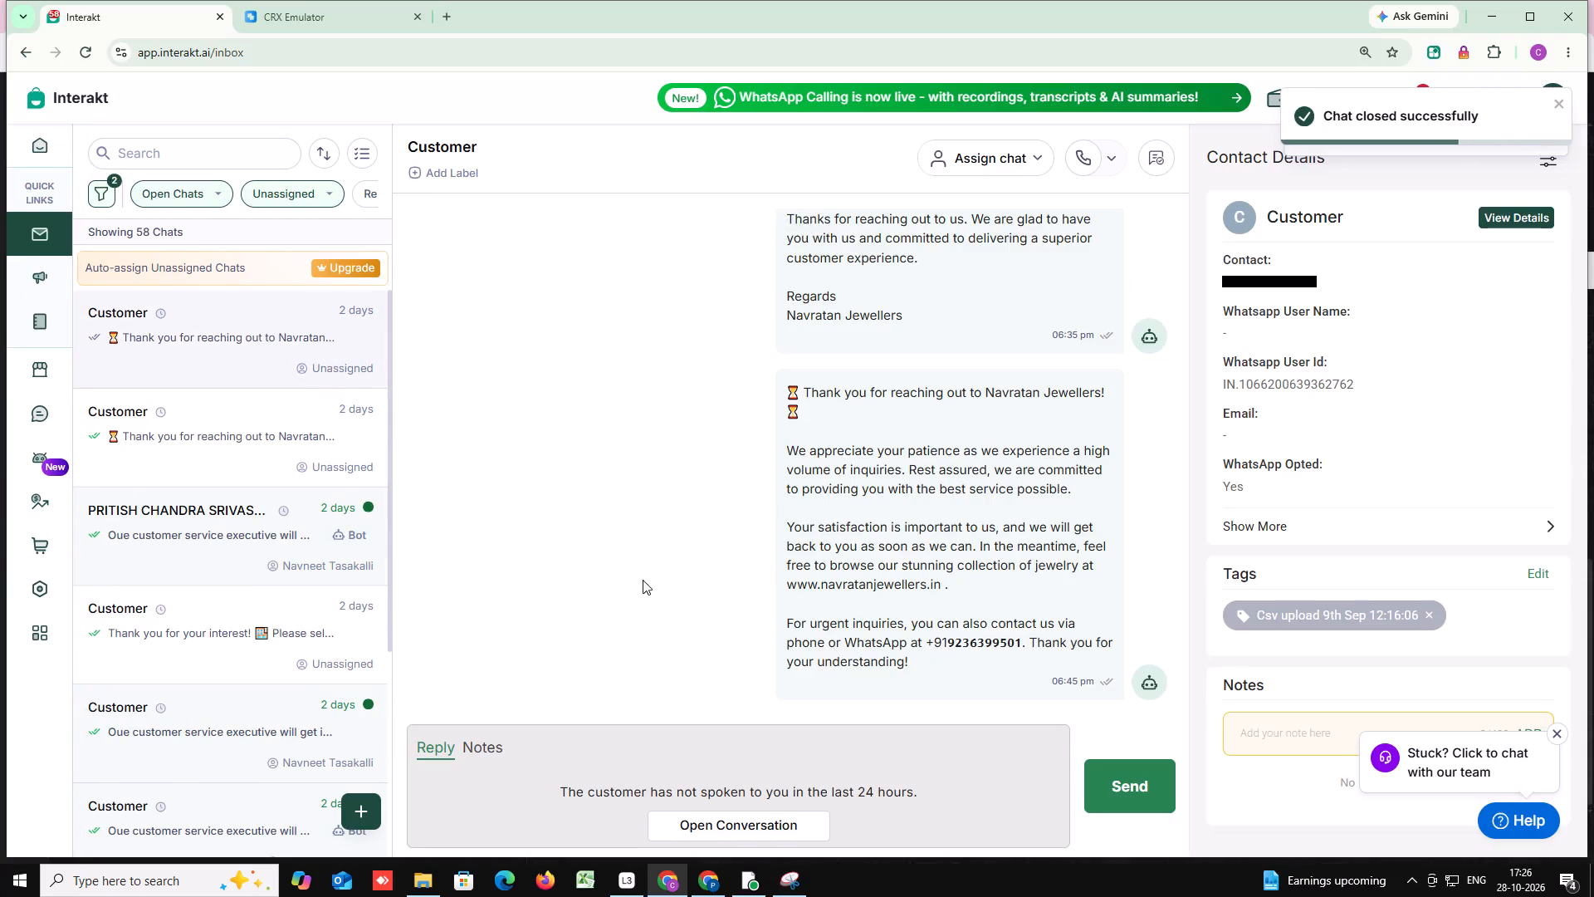
pyautogui.scroll(6, 618, 499)
pyautogui.scroll(3, 555, 551)
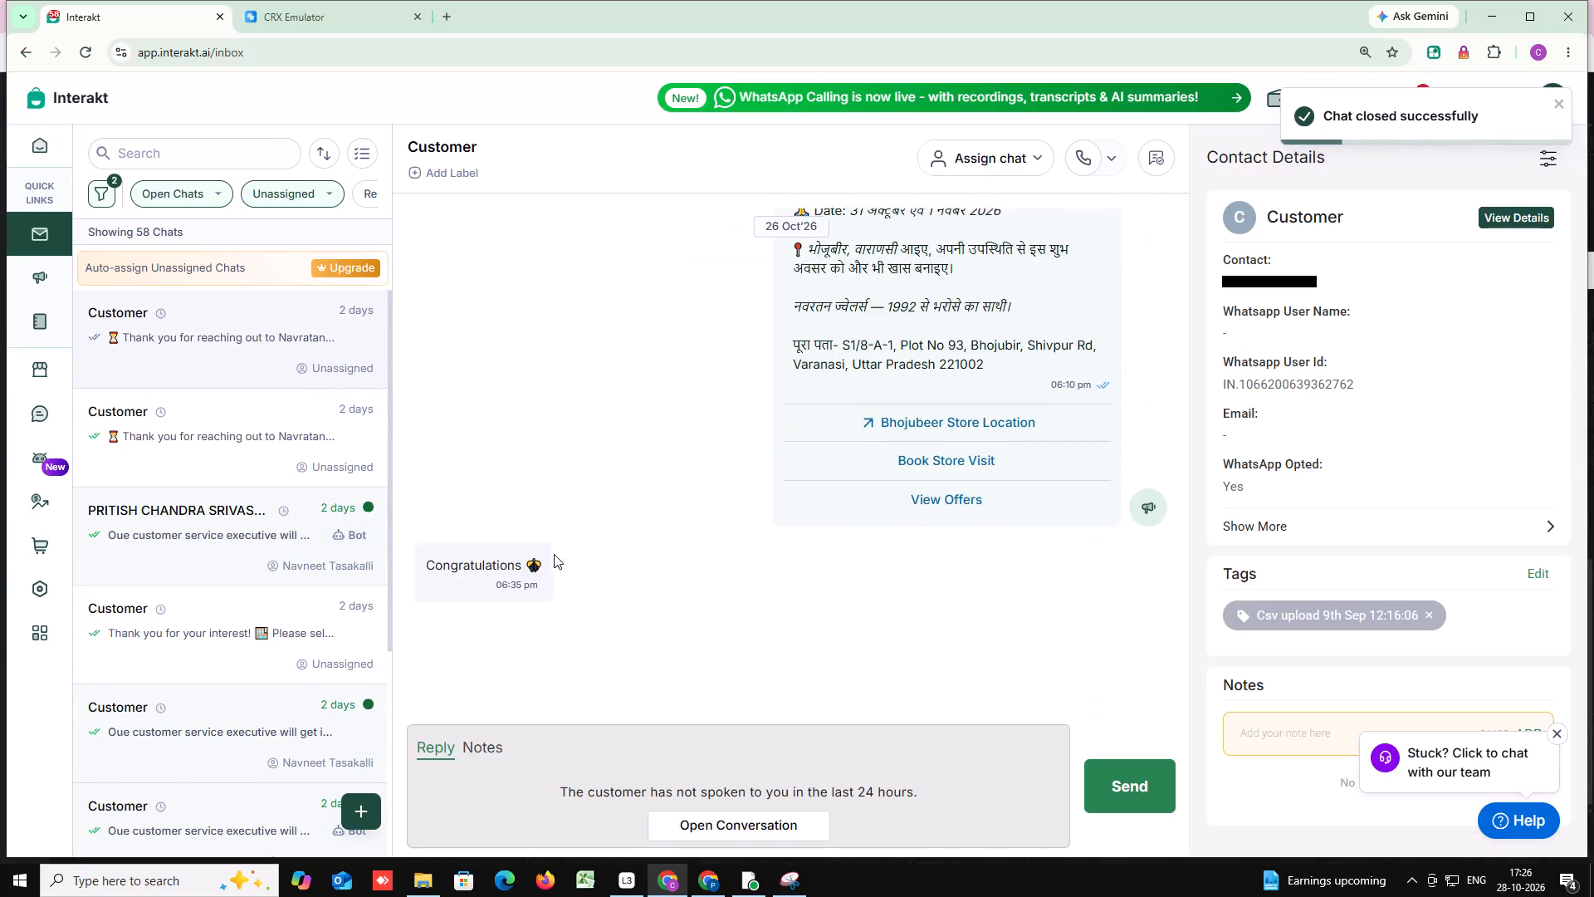
pyautogui.scroll(3, 1015, 361)
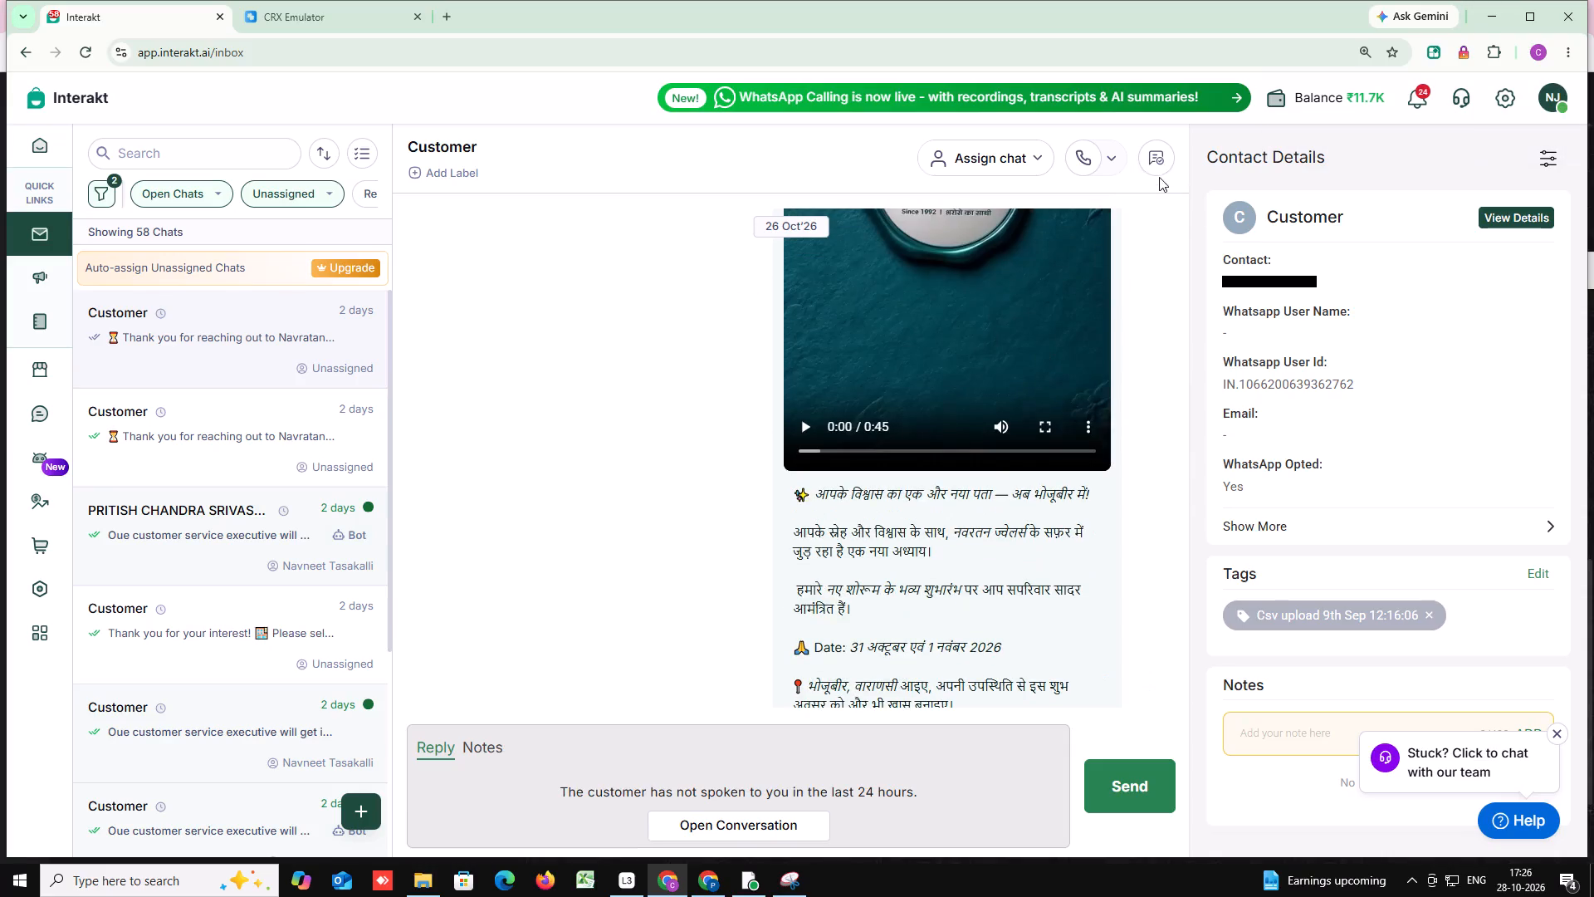
pyautogui.click(1155, 159)
# Open the first remaining Customer chat, review its clapping-hands emoji reply, and close the chat.
pyautogui.click(216, 342)
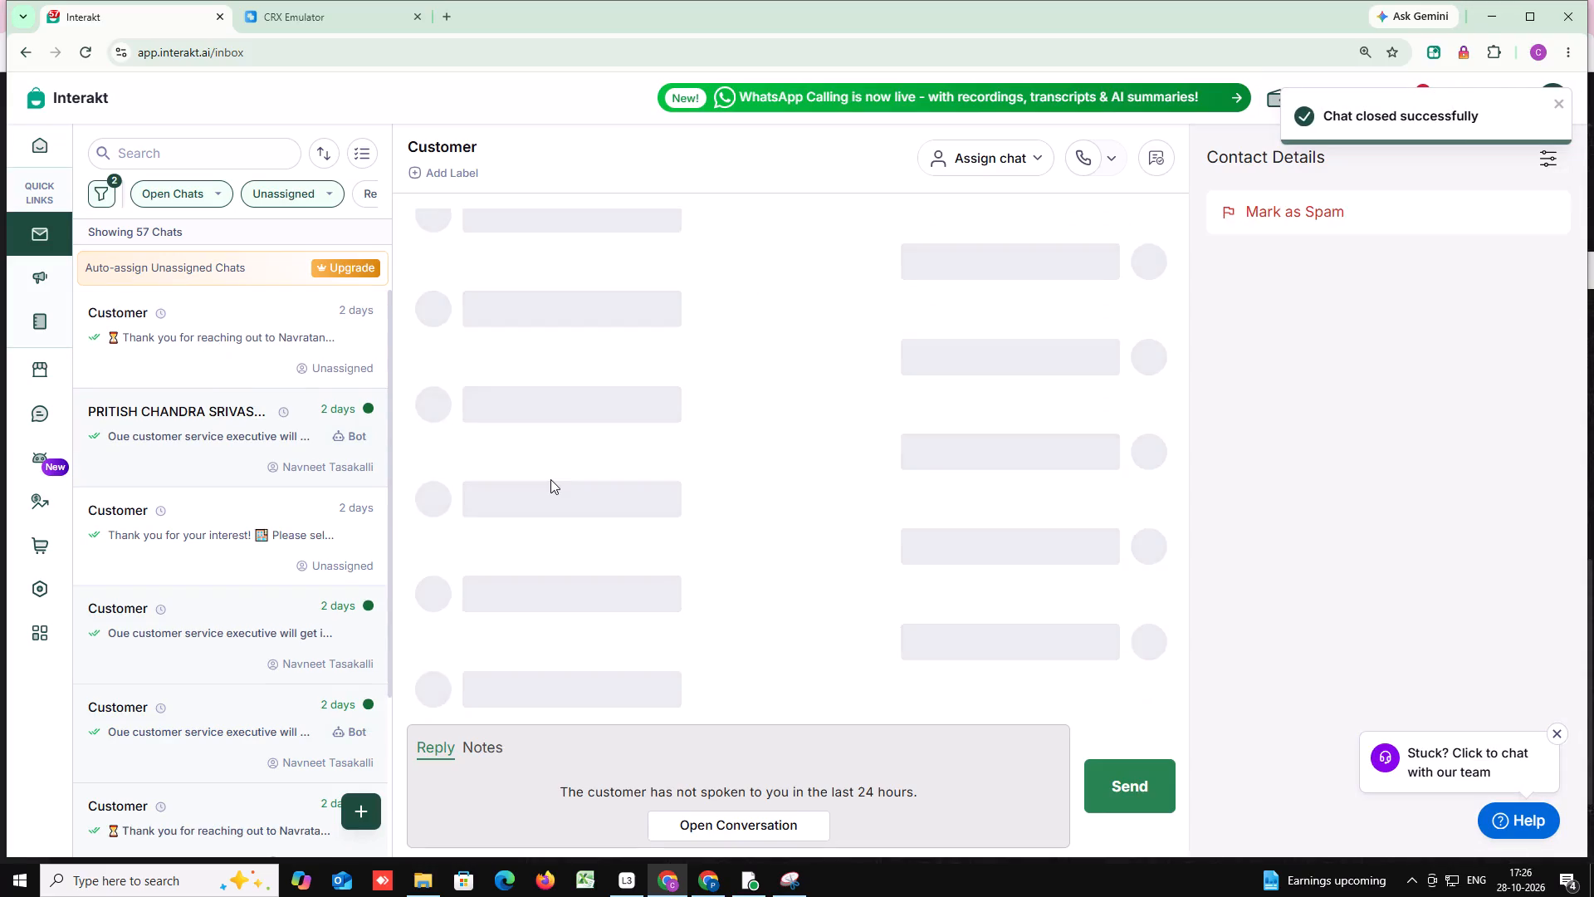
pyautogui.scroll(8, 611, 464)
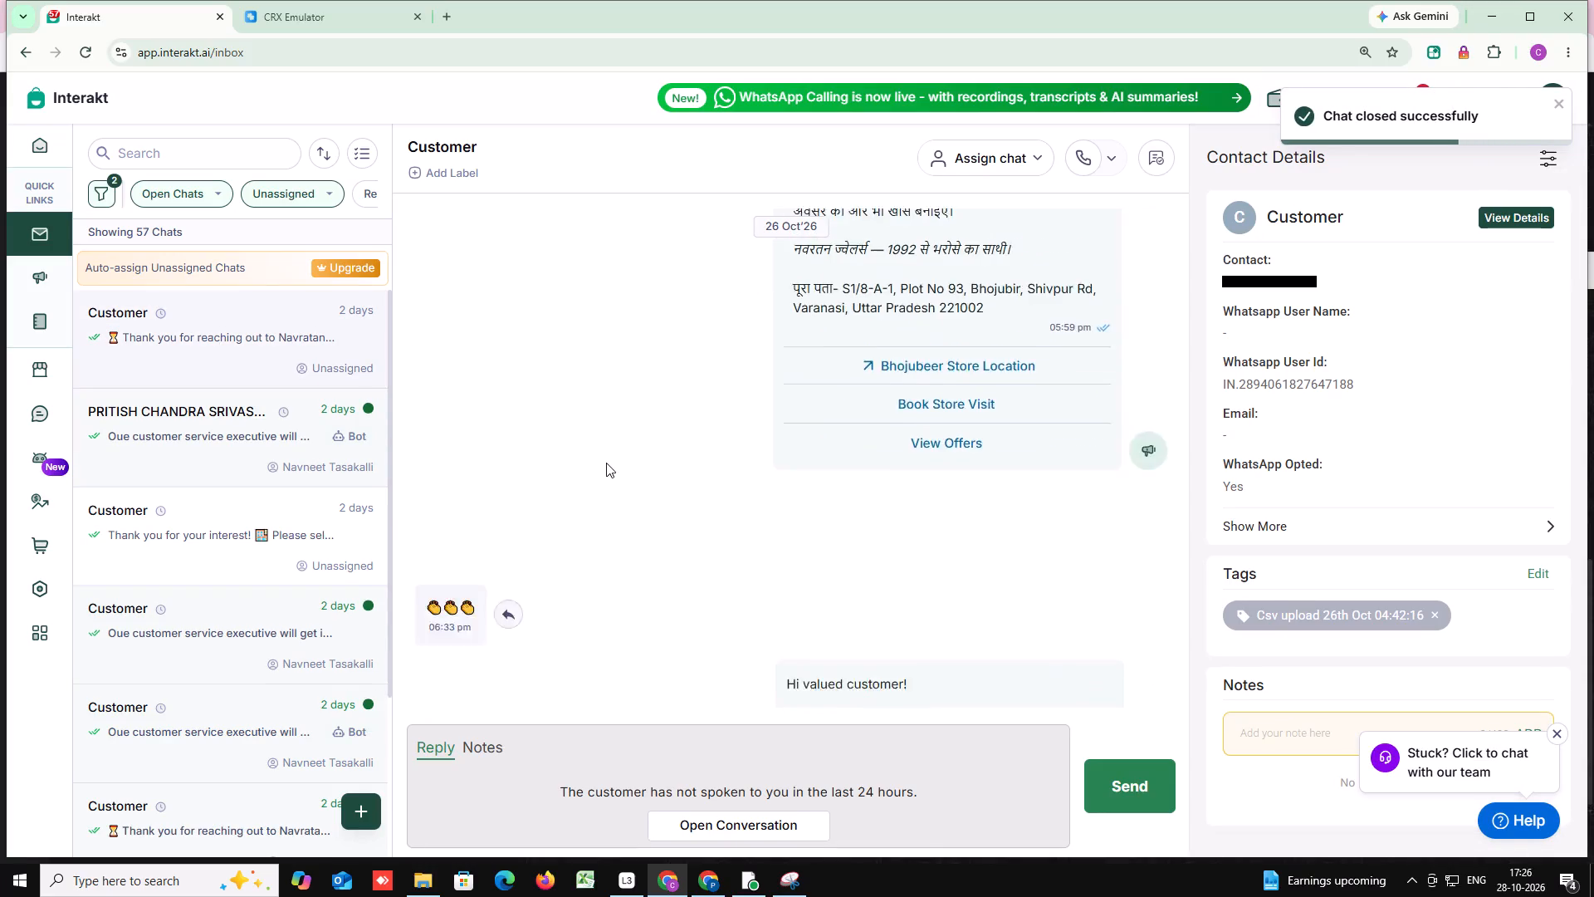
pyautogui.click(1153, 164)
# Open the named customer's chat heading the list, bring its "View Offers" reply into view and start a new snip in Snipping Tool.
pyautogui.click(200, 340)
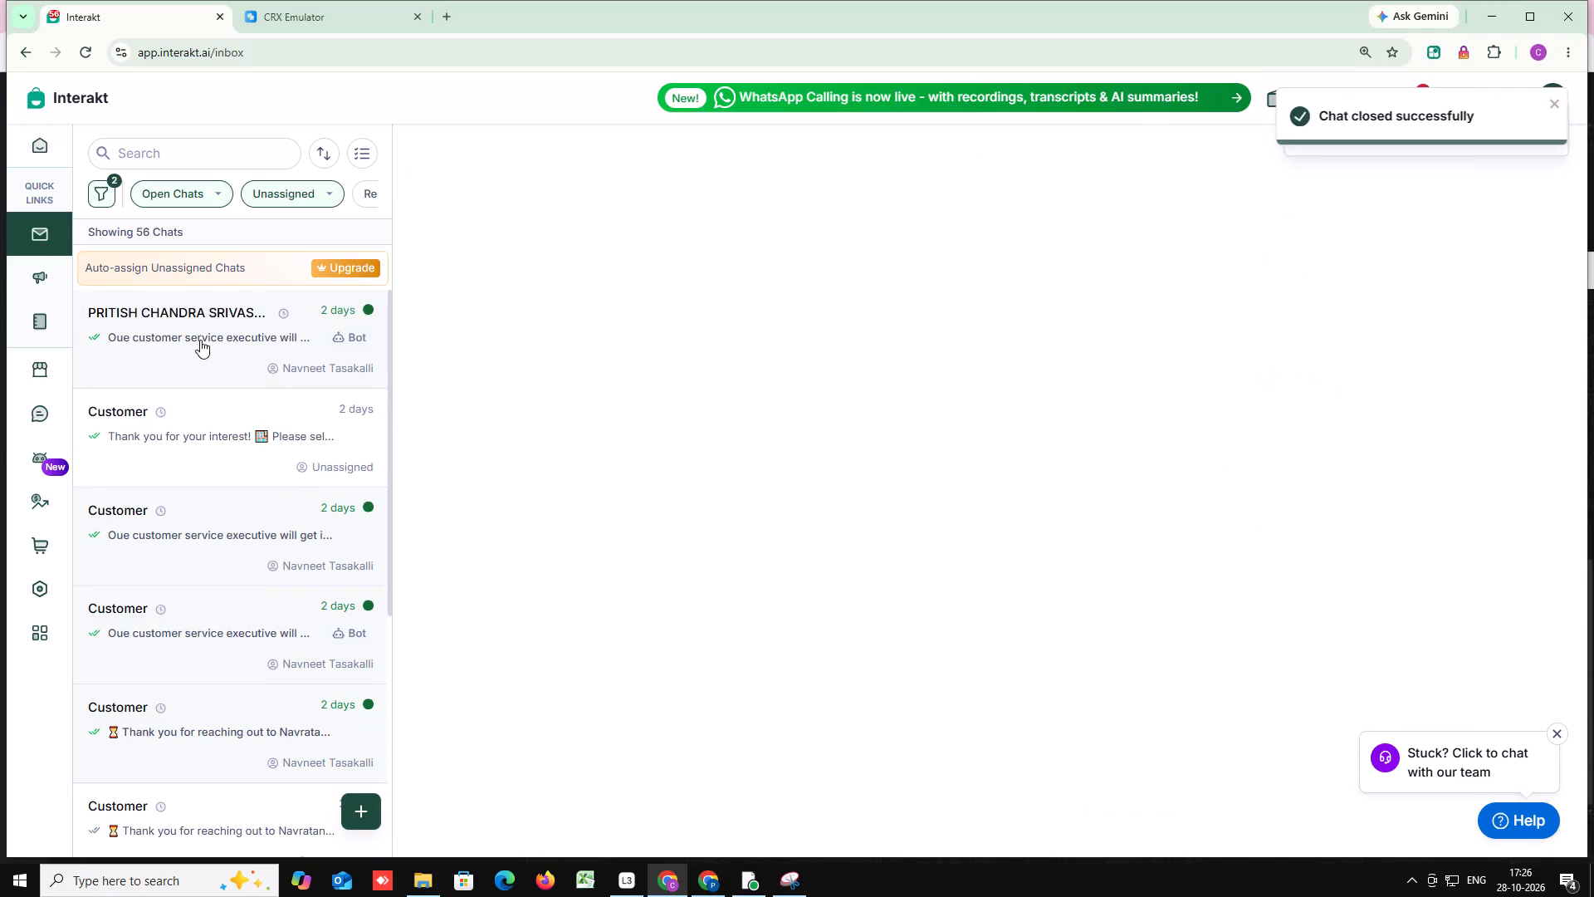
pyautogui.scroll(1, 696, 446)
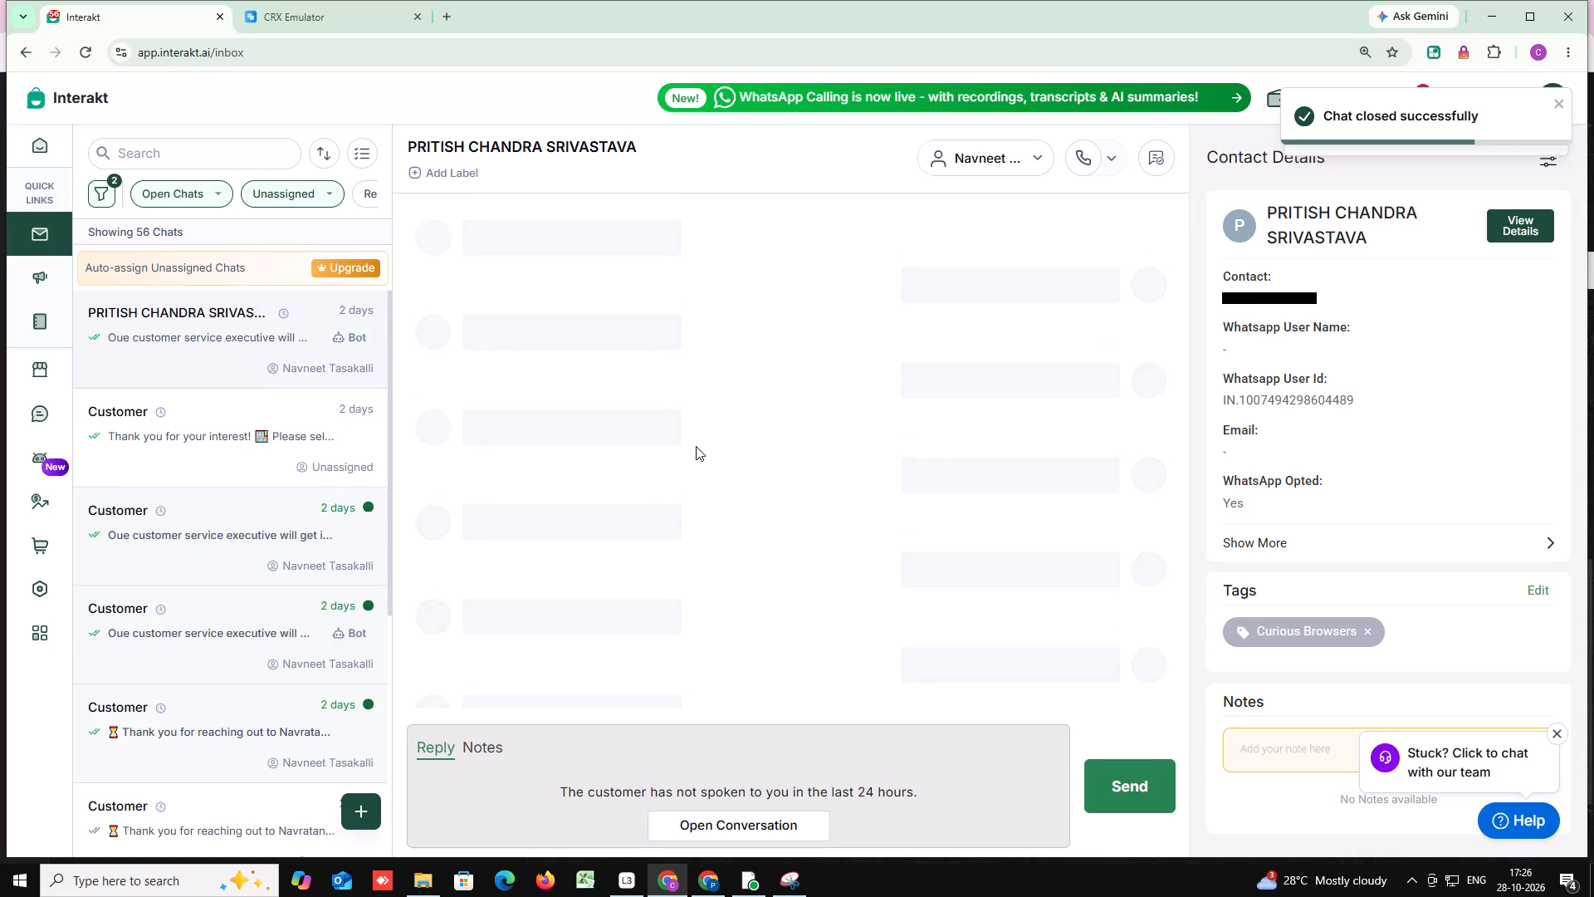
pyautogui.scroll(2, 683, 439)
pyautogui.scroll(-2, 667, 421)
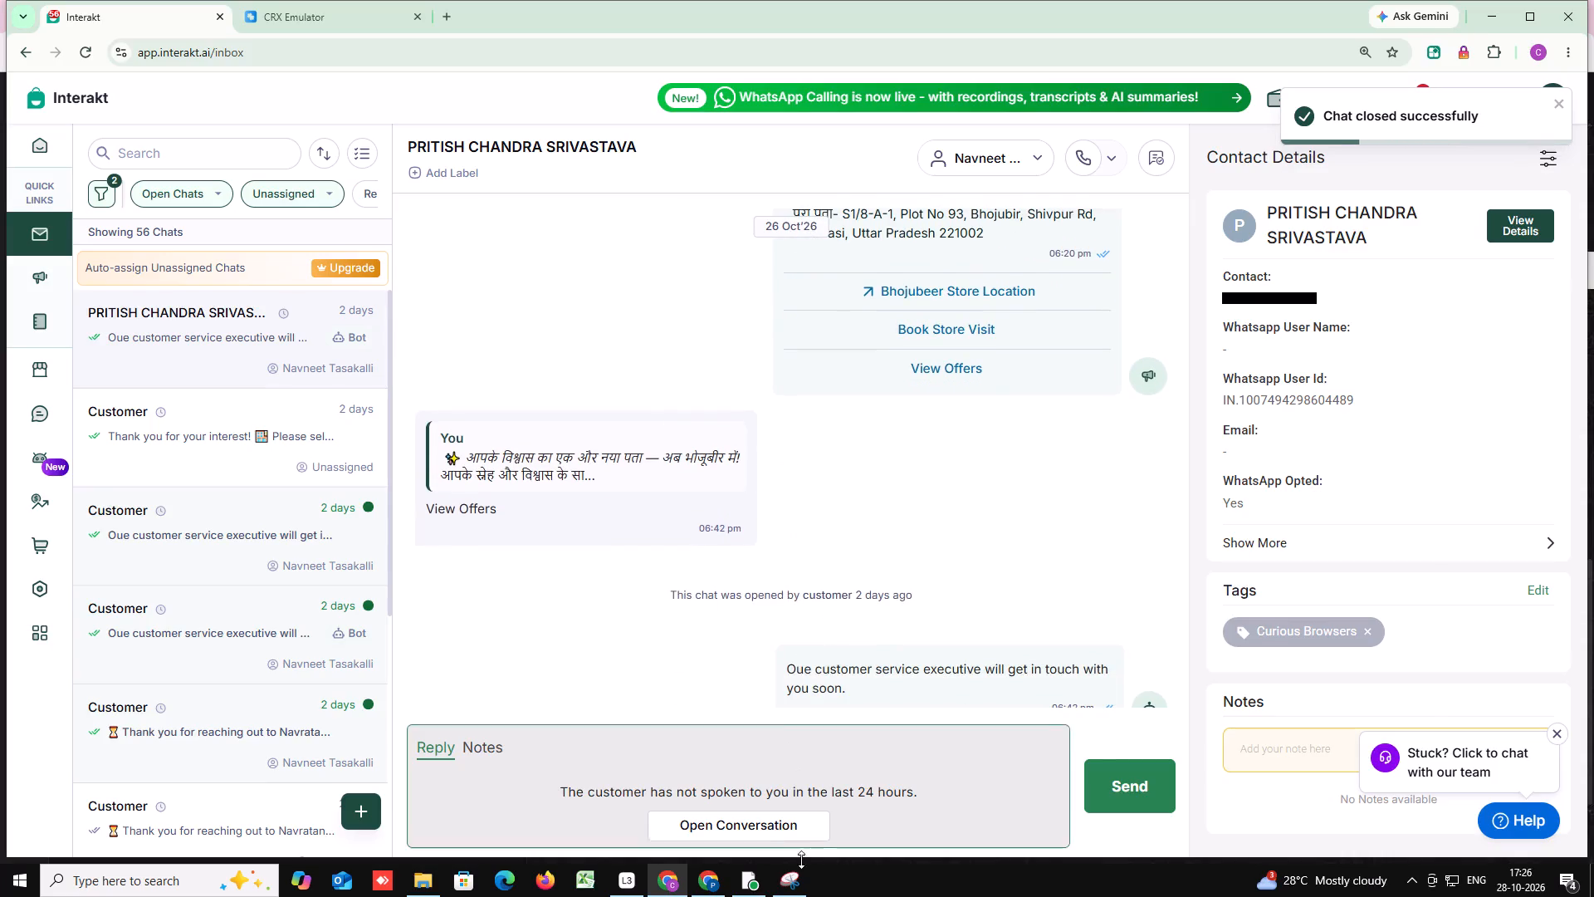
pyautogui.click(795, 891)
pyautogui.click(340, 54)
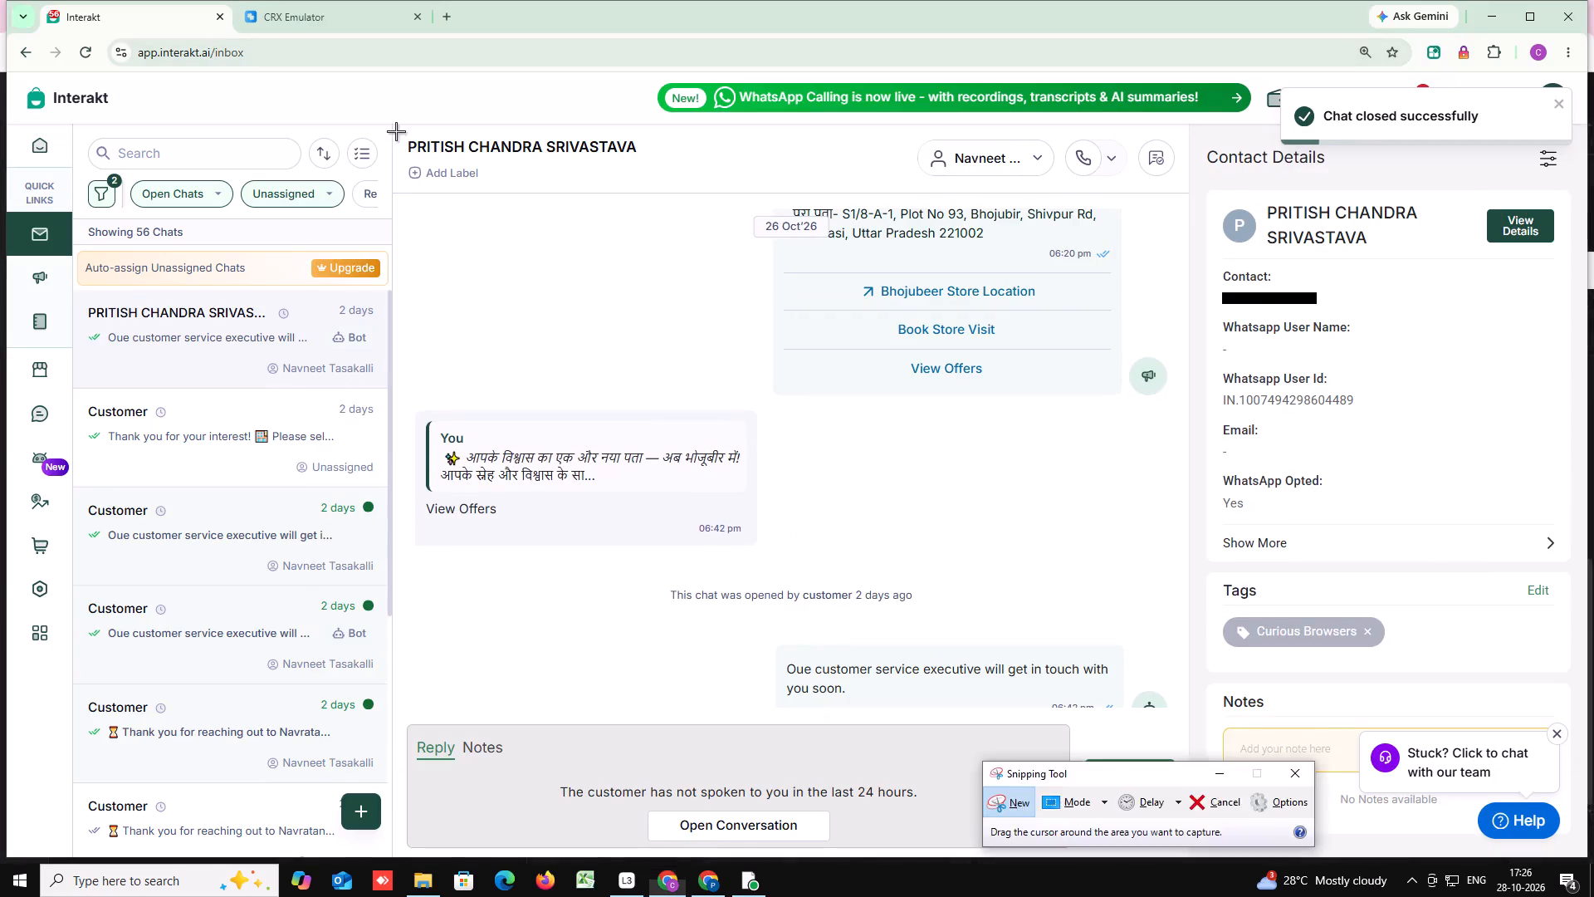
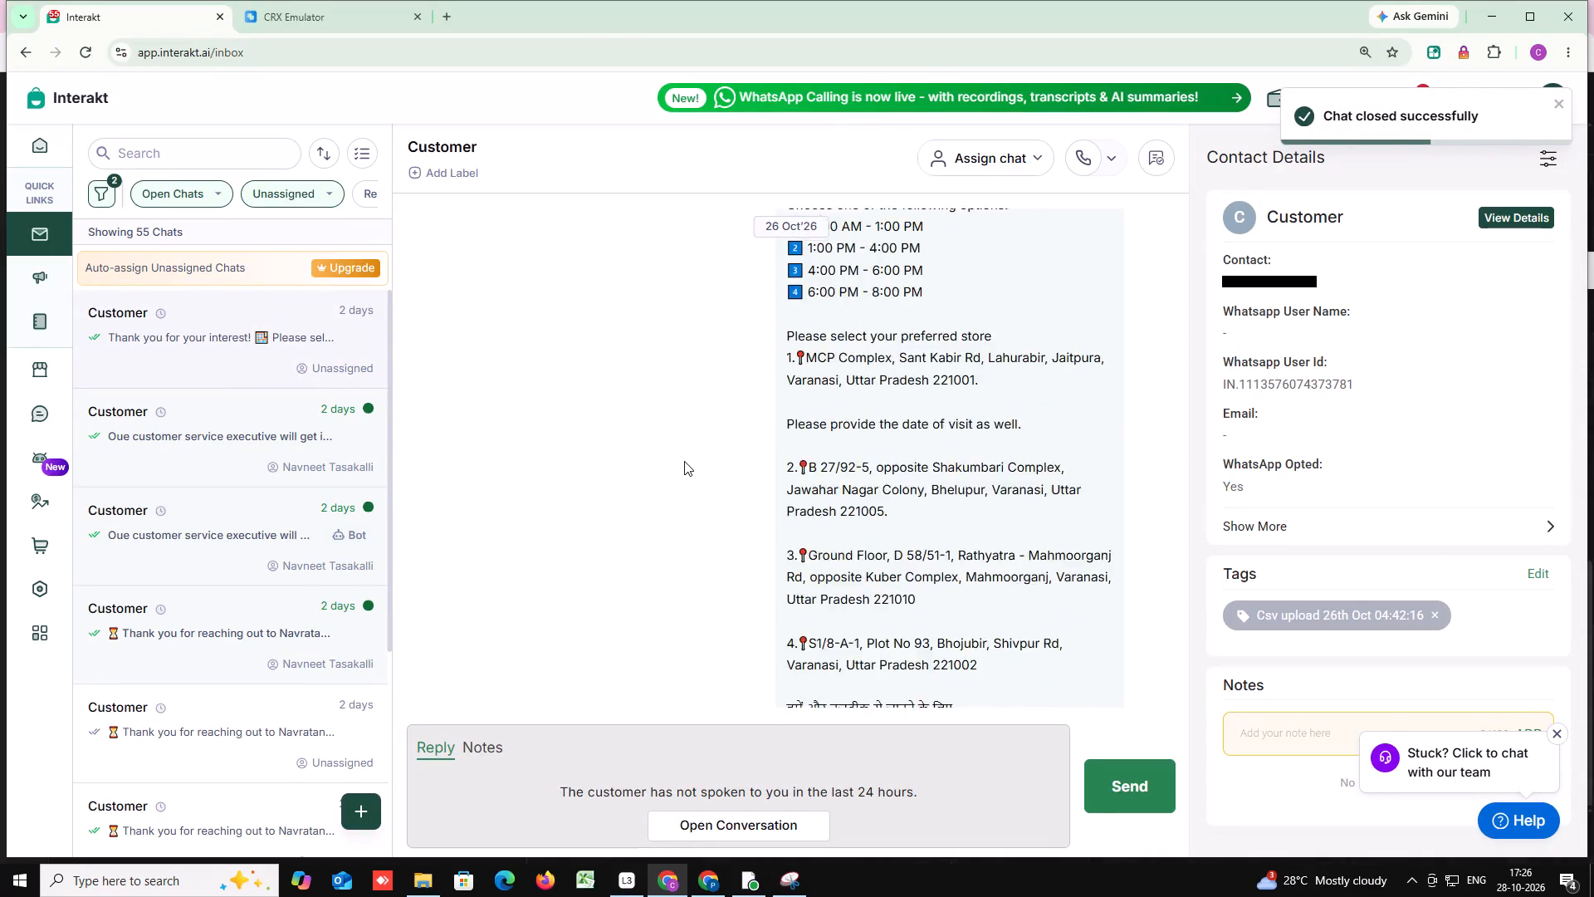
# Start a new snip in Snipping Tool to capture the open Customer chat with its "Book Store Visit" reply.
pyautogui.scroll(6, 684, 461)
pyautogui.scroll(-1, 684, 461)
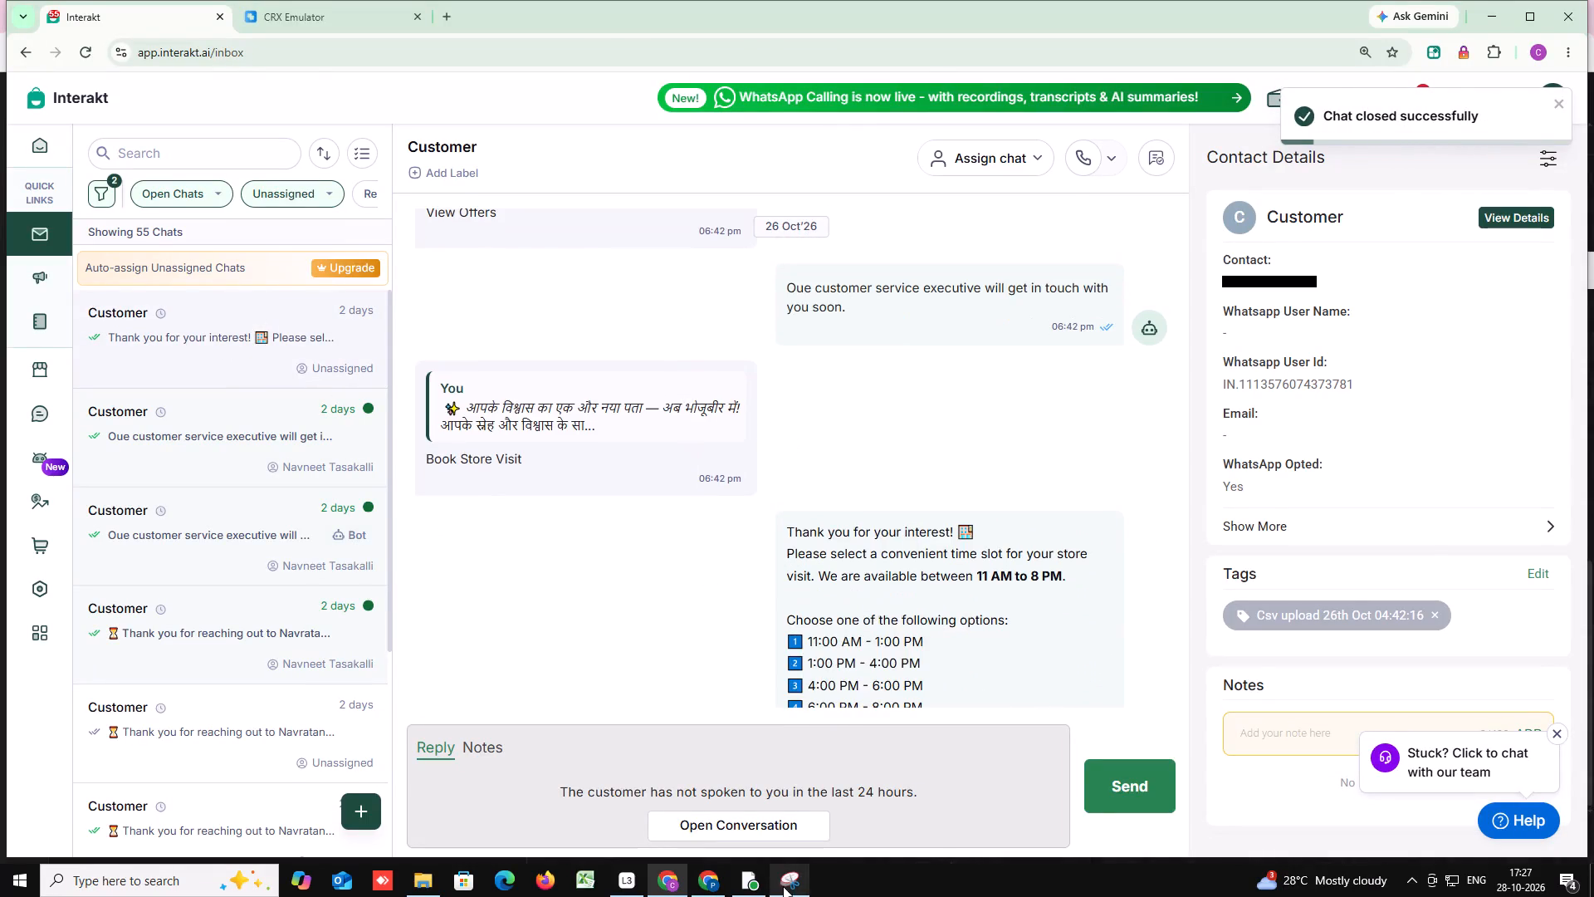
pyautogui.click(784, 887)
pyautogui.click(332, 48)
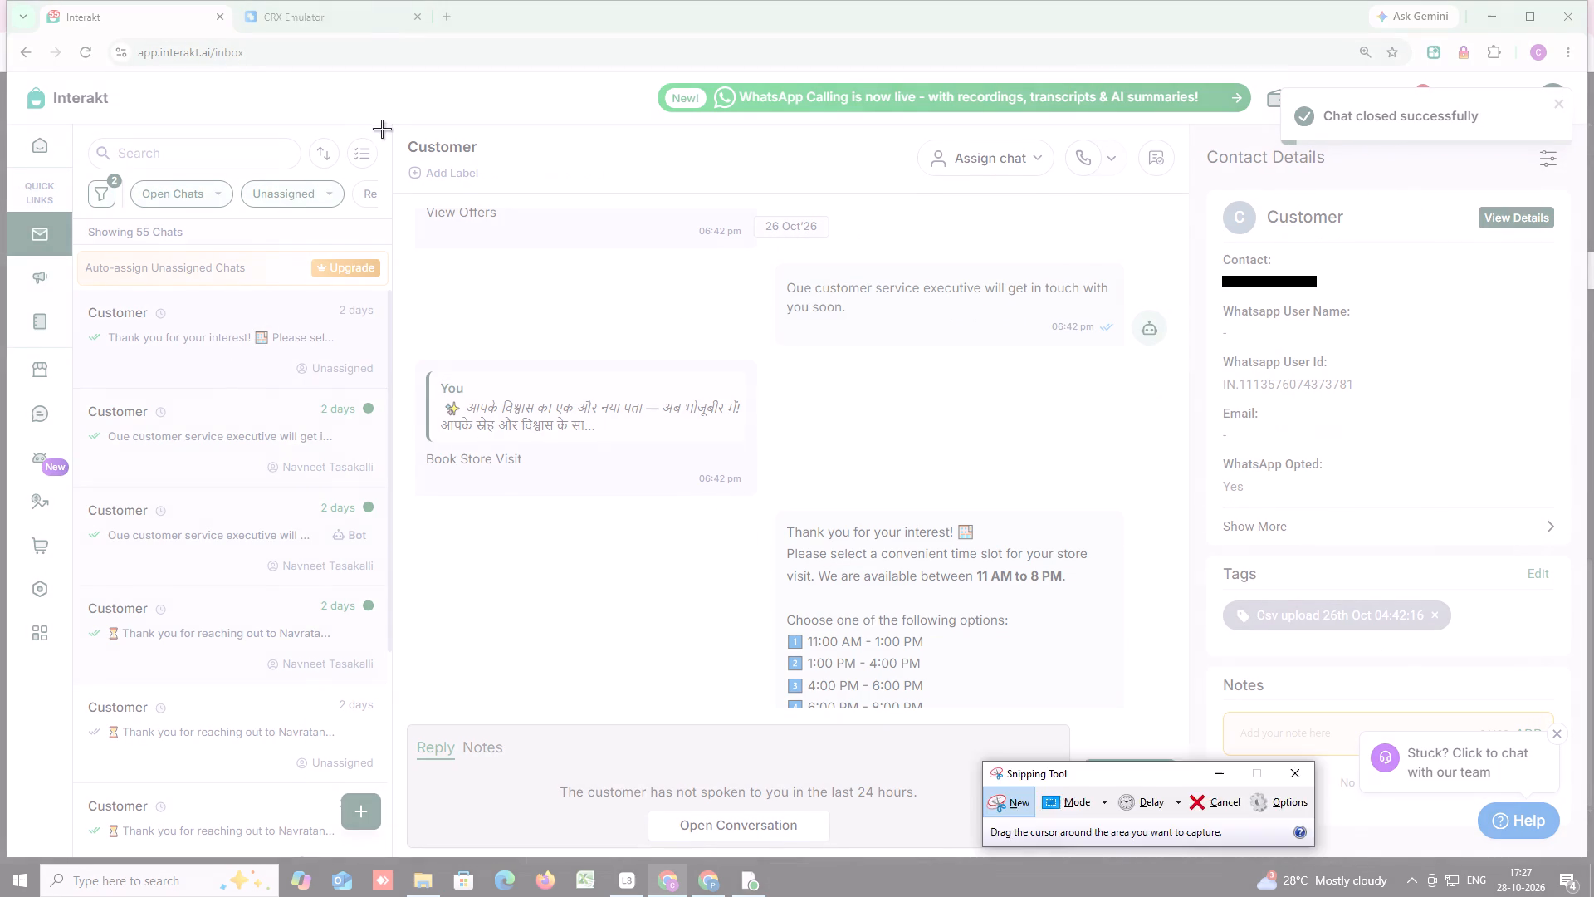
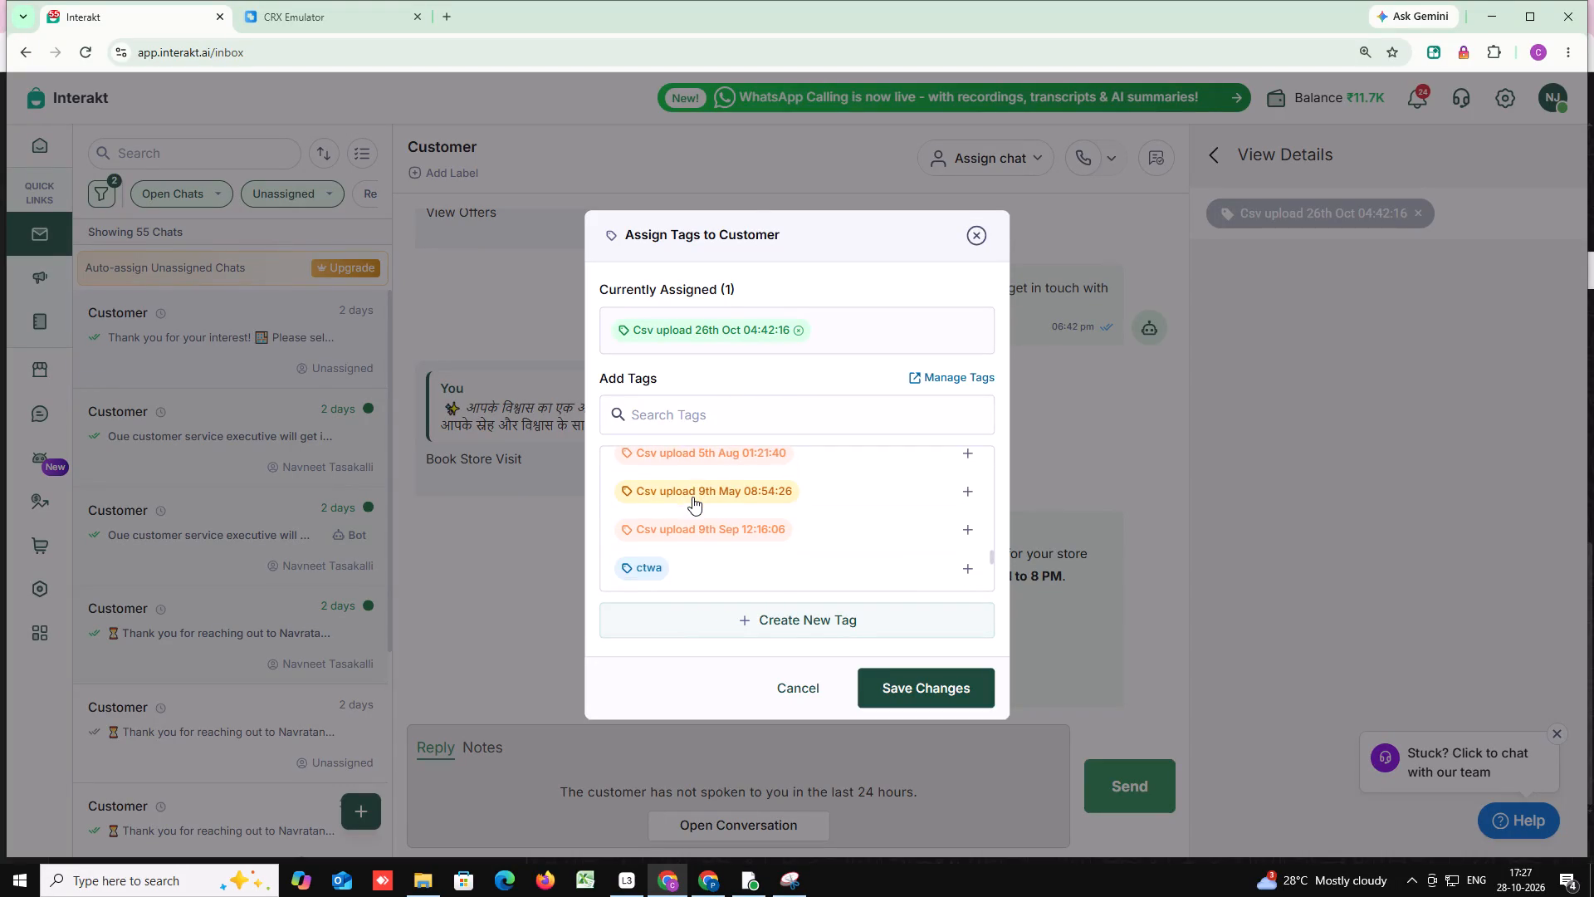
# Replace the open chat's Csv upload 26th Oct 04:42:16 tag with the Curious Browsers tag and save the changes.
pyautogui.scroll(-1, 692, 497)
pyautogui.click(685, 525)
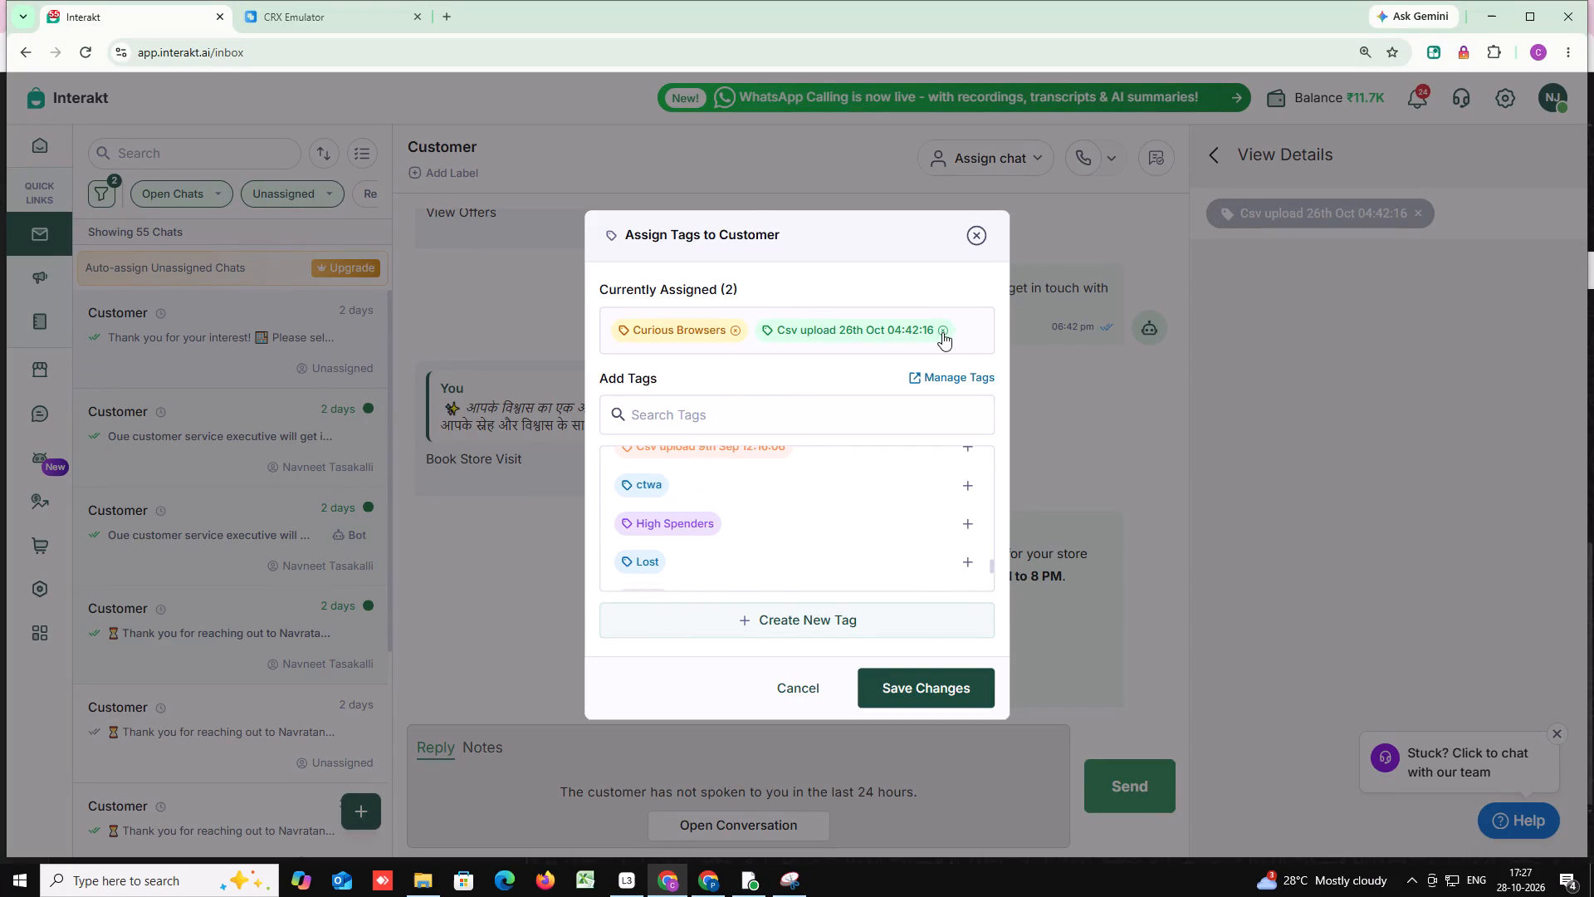
pyautogui.click(942, 332)
pyautogui.click(915, 676)
# Close the Customer chat containing the "Book Store Visit" reply.
pyautogui.click(1159, 168)
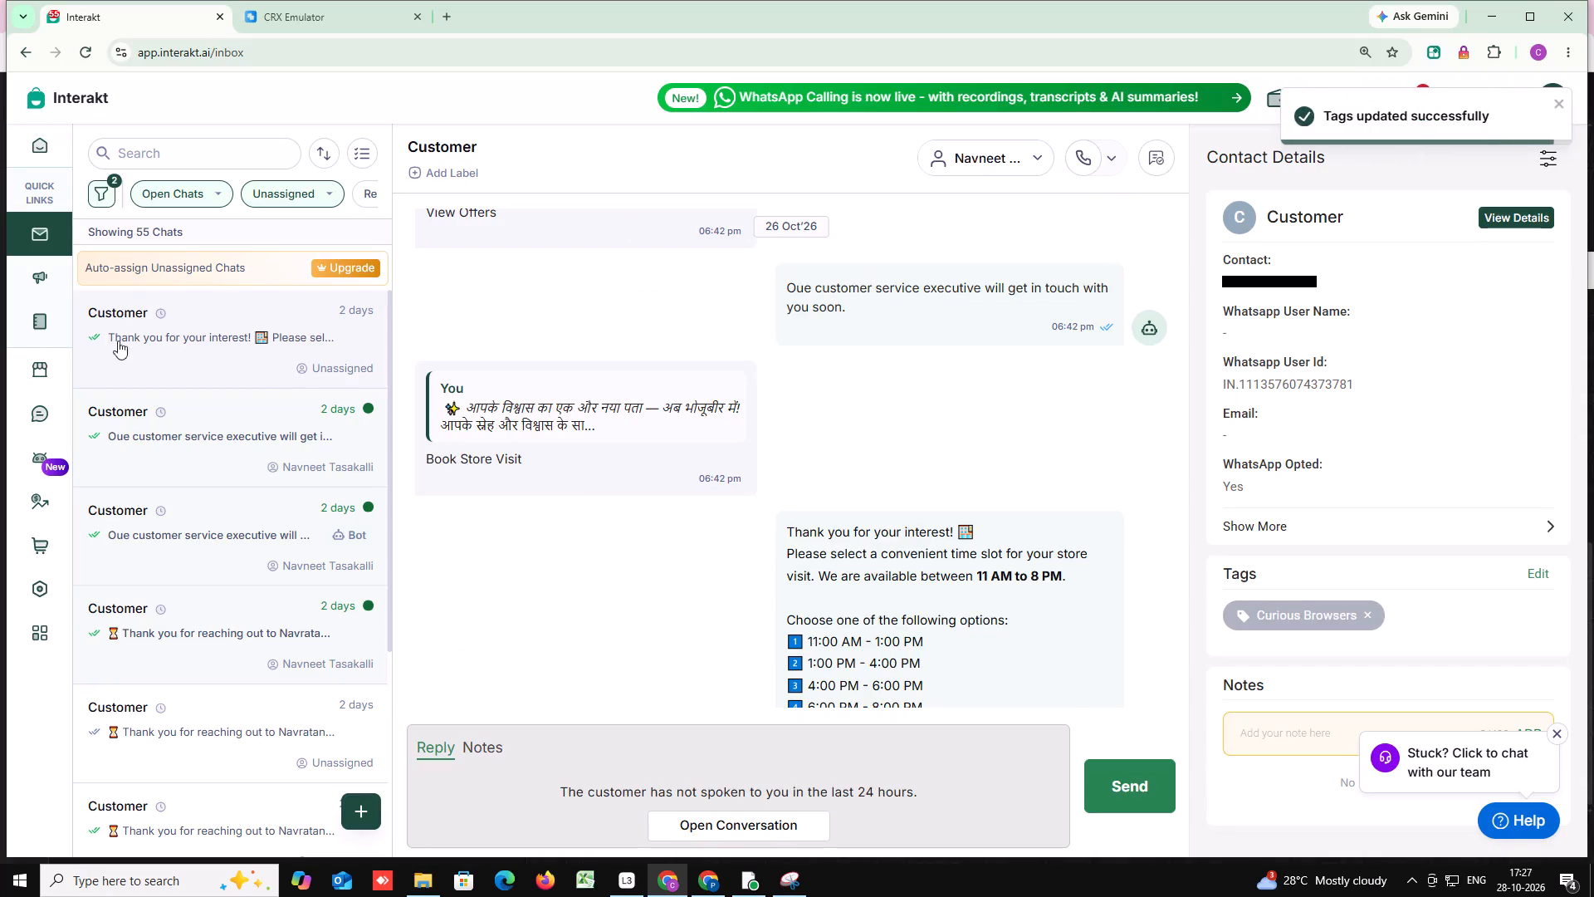
# Open the first Customer chat in the list and capture its "View Offers" reply with the contact details in Snipping Tool.
pyautogui.click(196, 346)
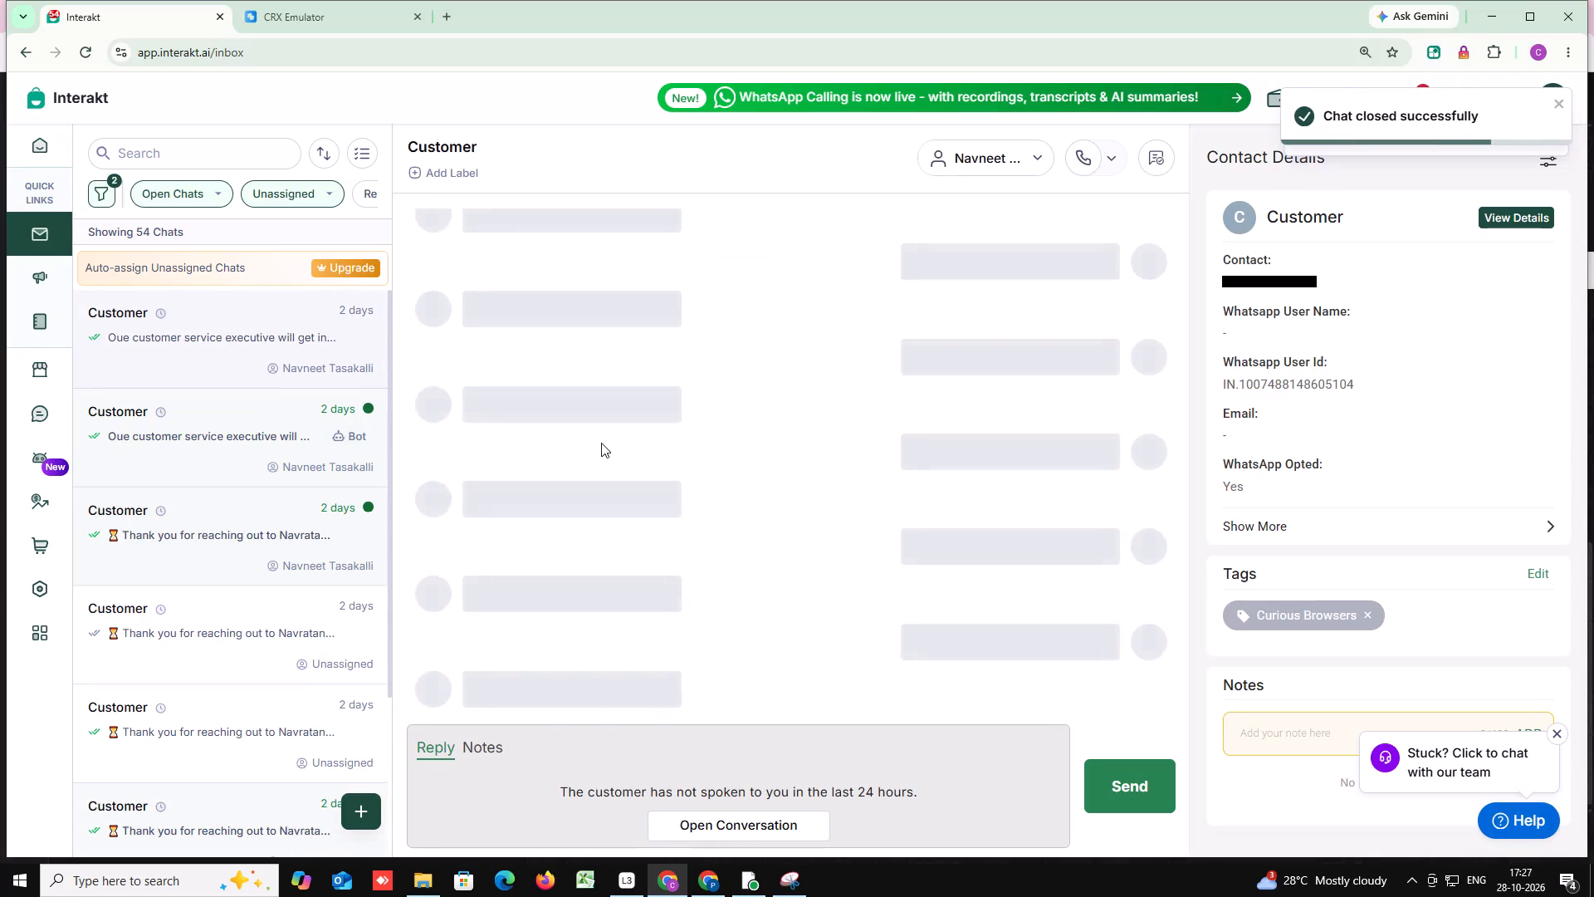
pyautogui.scroll(3, 602, 440)
pyautogui.scroll(-1, 603, 438)
pyautogui.scroll(1, 603, 438)
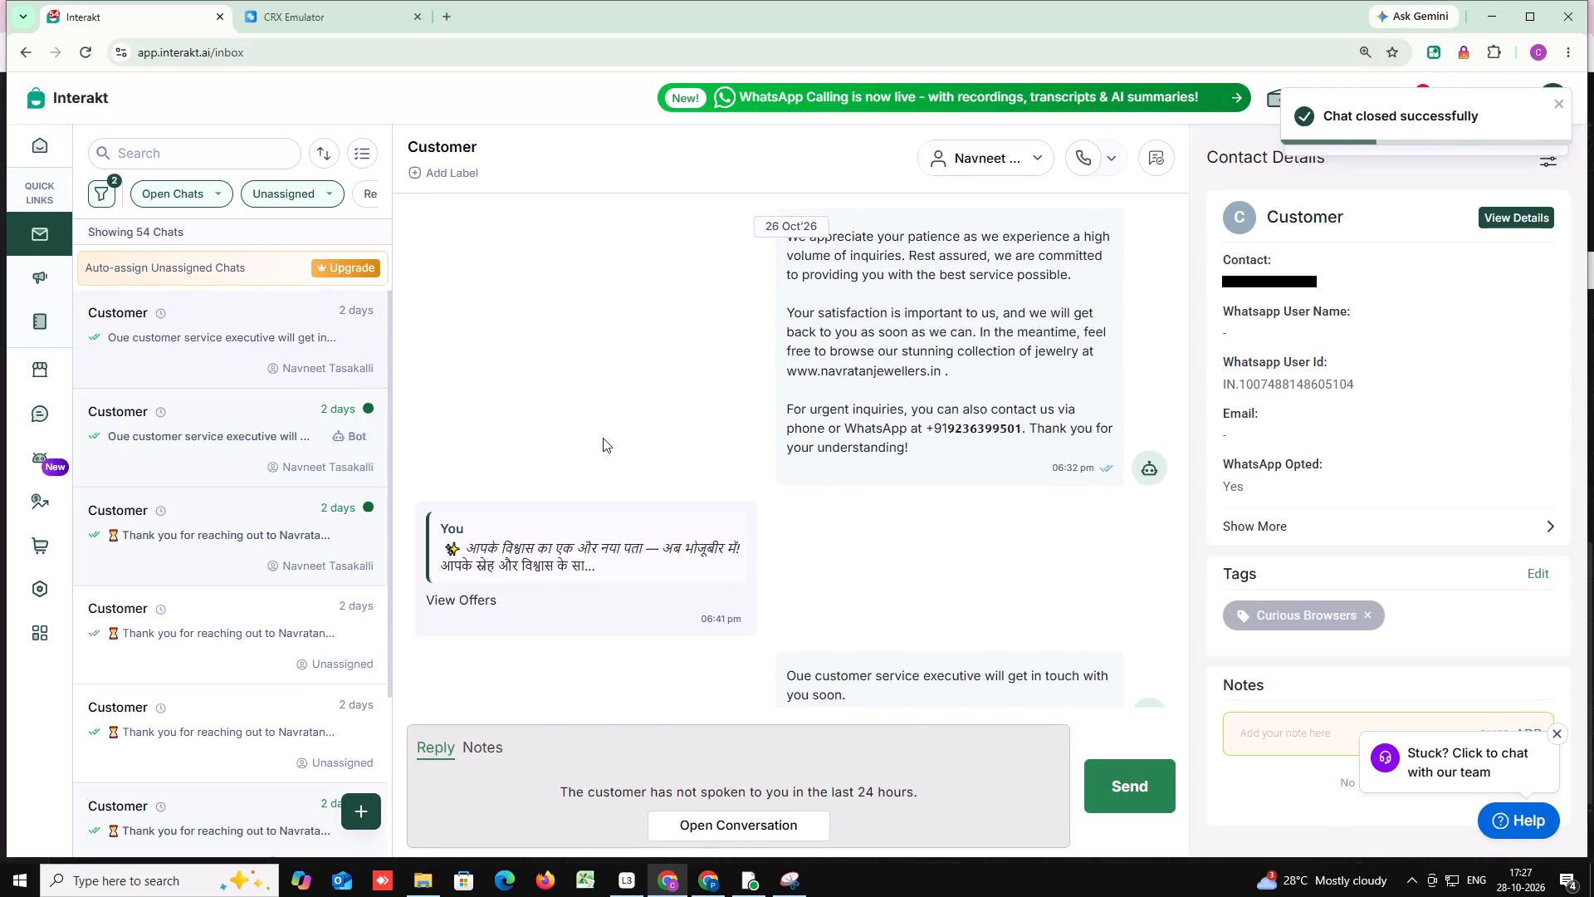
pyautogui.scroll(-2, 603, 438)
pyautogui.click(790, 876)
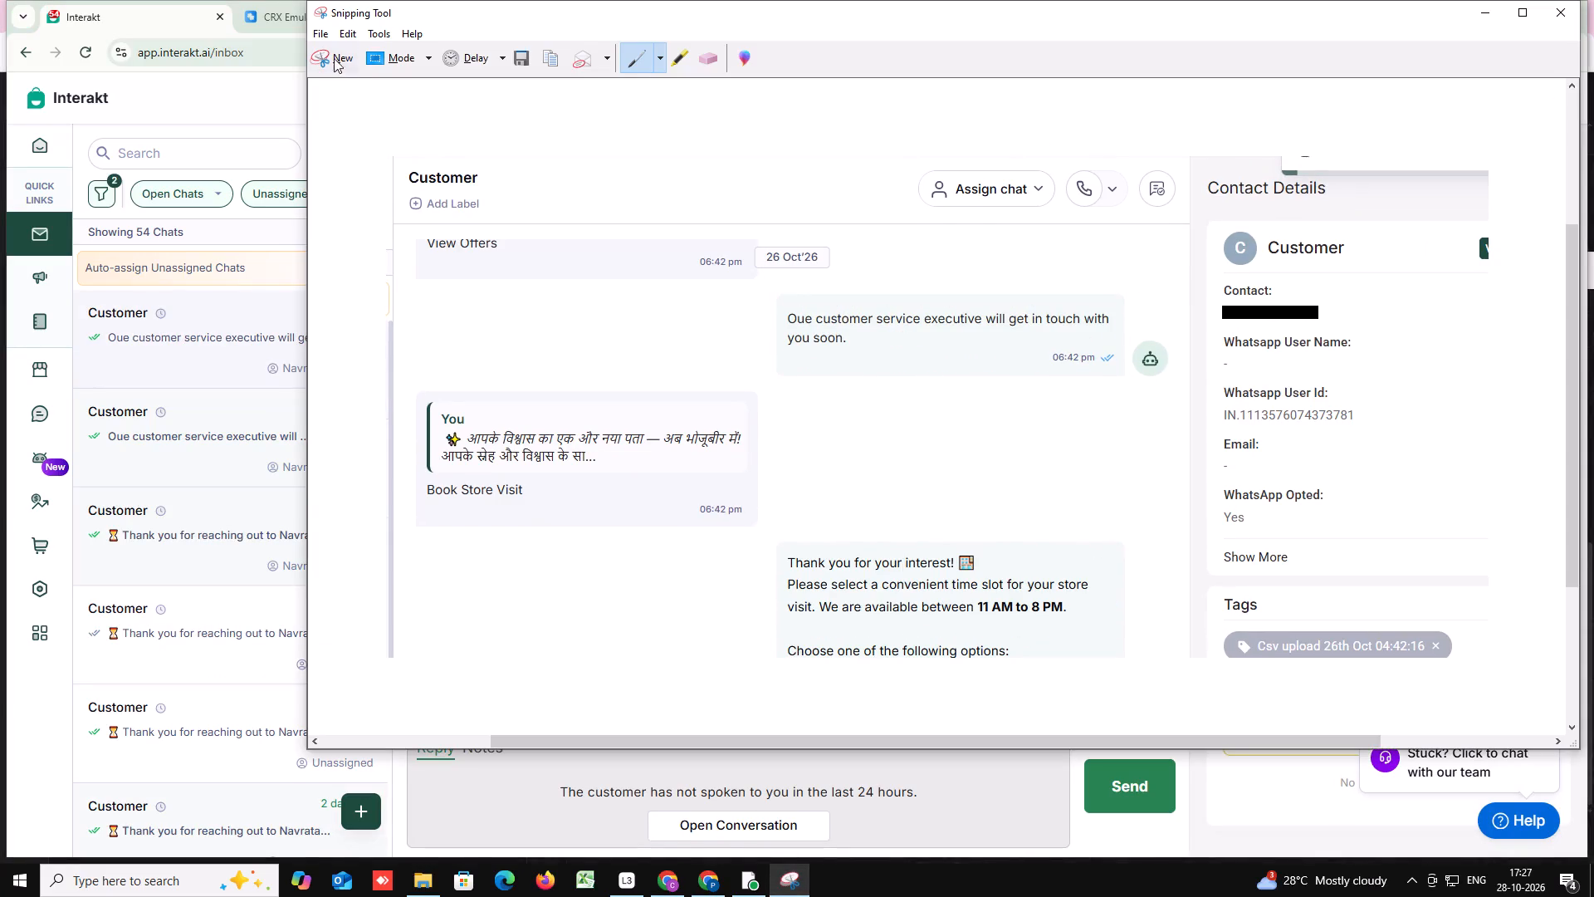
pyautogui.click(334, 55)
pyautogui.moveTo(398, 128); pyautogui.dragTo(1445, 665)
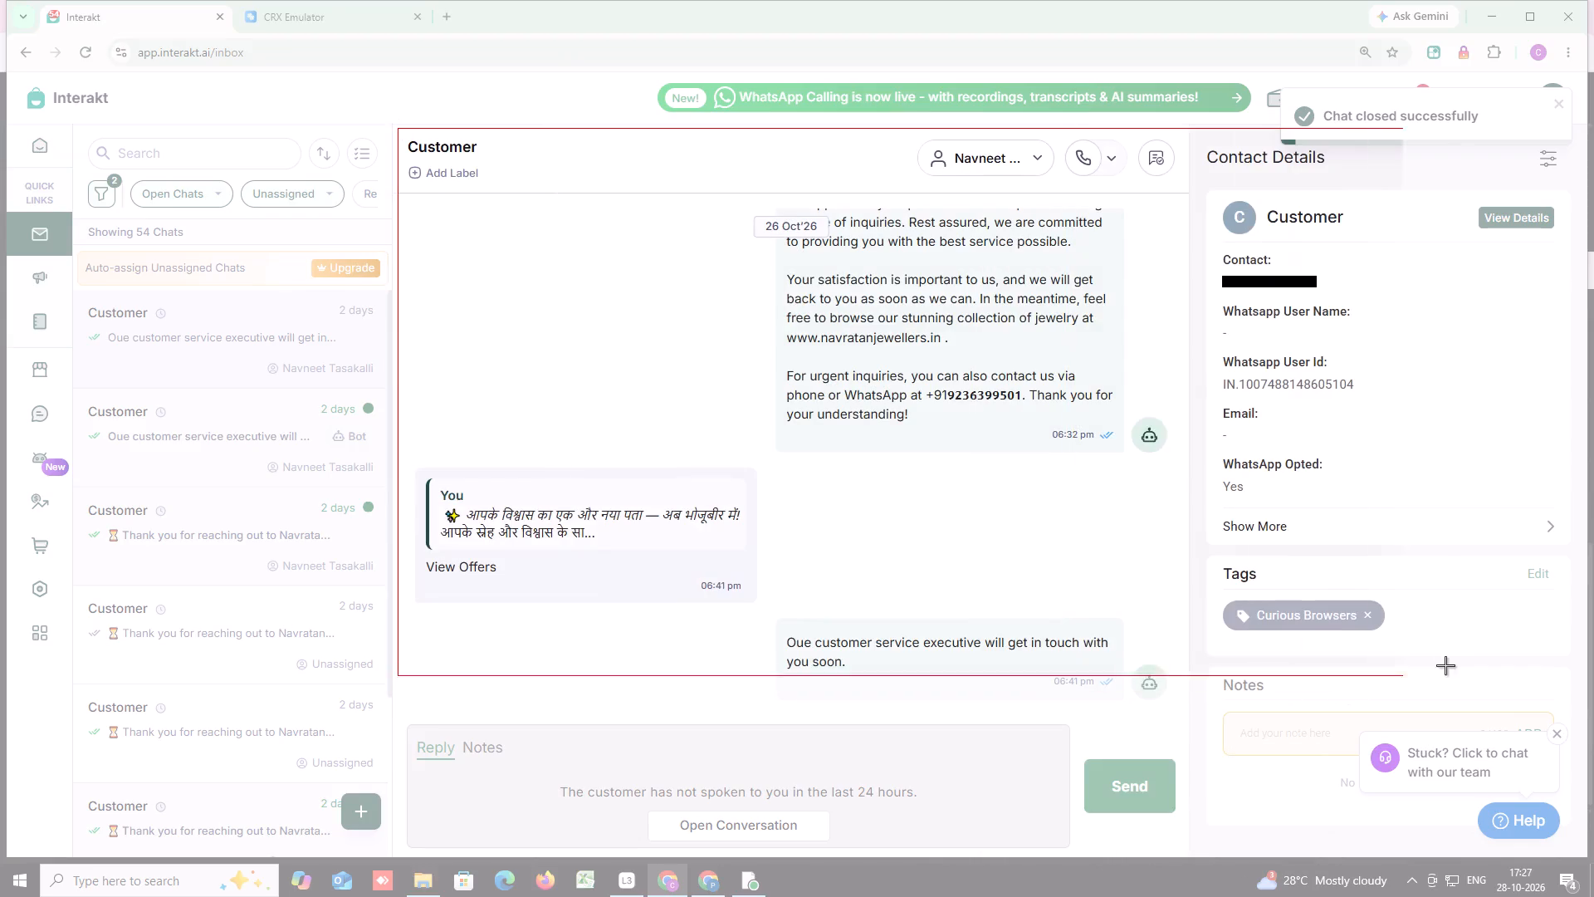
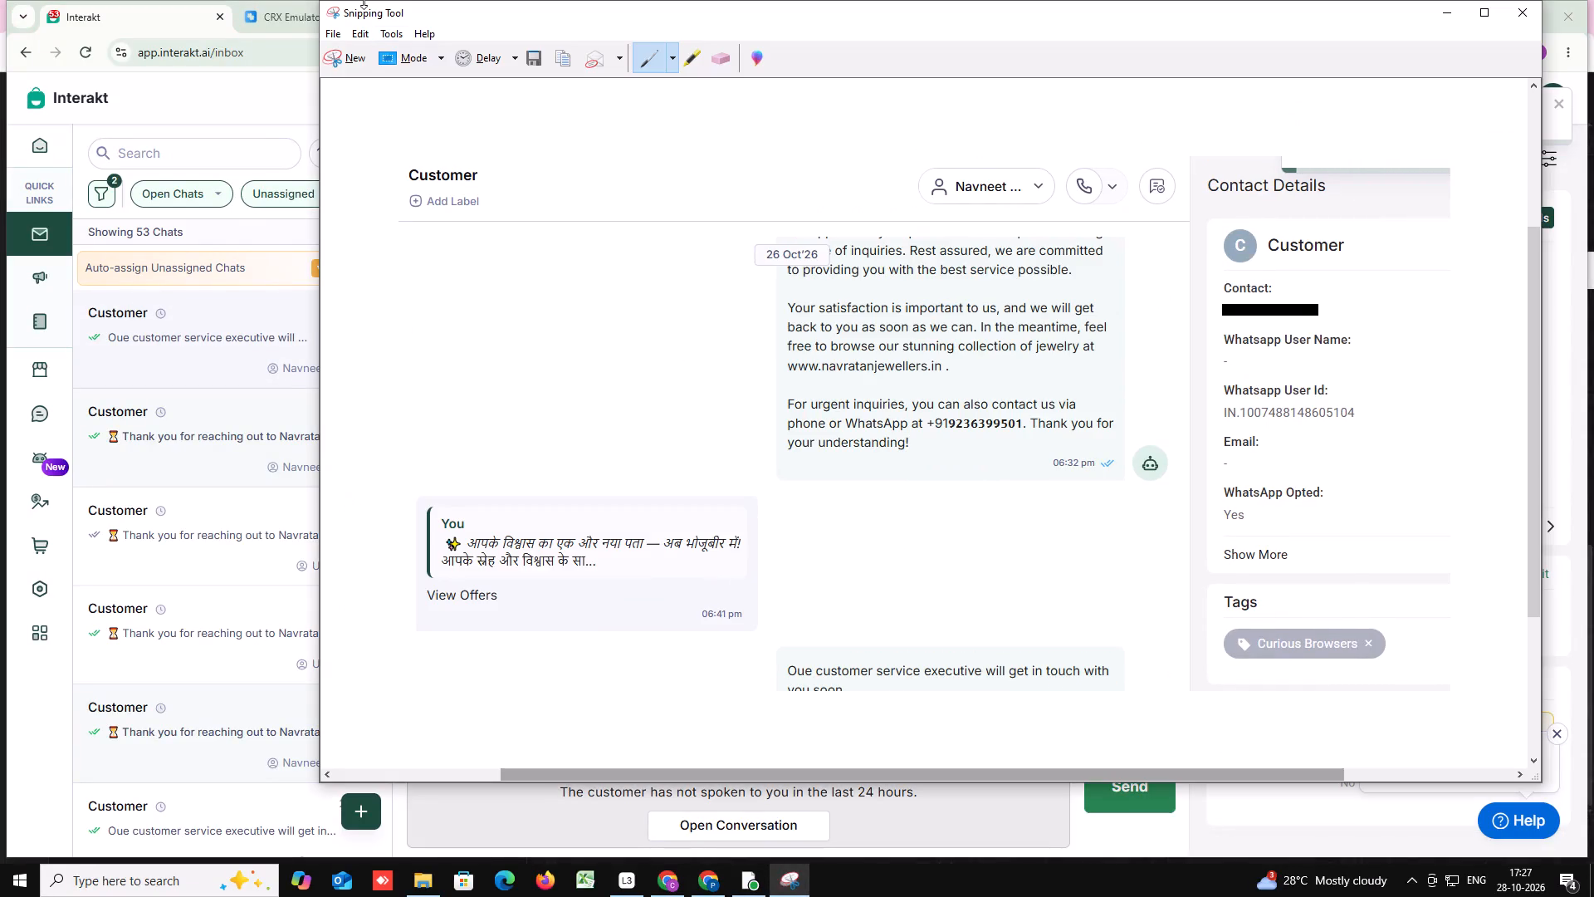
# Take a new snip of the open Customer chat covering its 06:35 pm "View Offers" reply, the contact details and the Curious Browsers tag.
pyautogui.click(358, 53)
pyautogui.moveTo(401, 125); pyautogui.dragTo(792, 606)
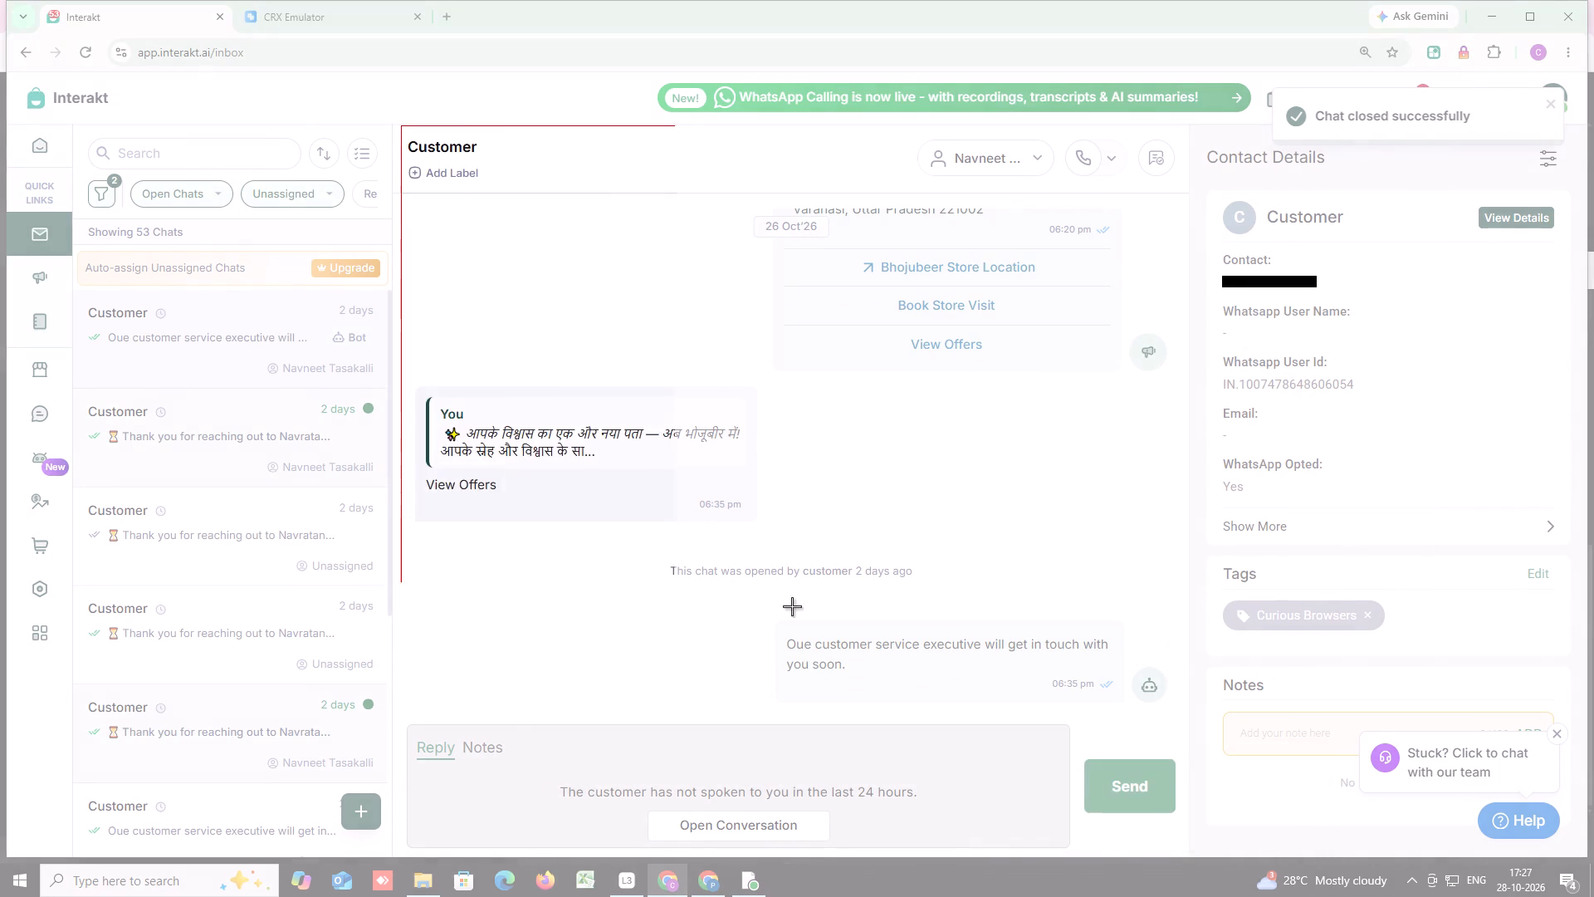
pyautogui.moveTo(792, 606); pyautogui.dragTo(1422, 636)
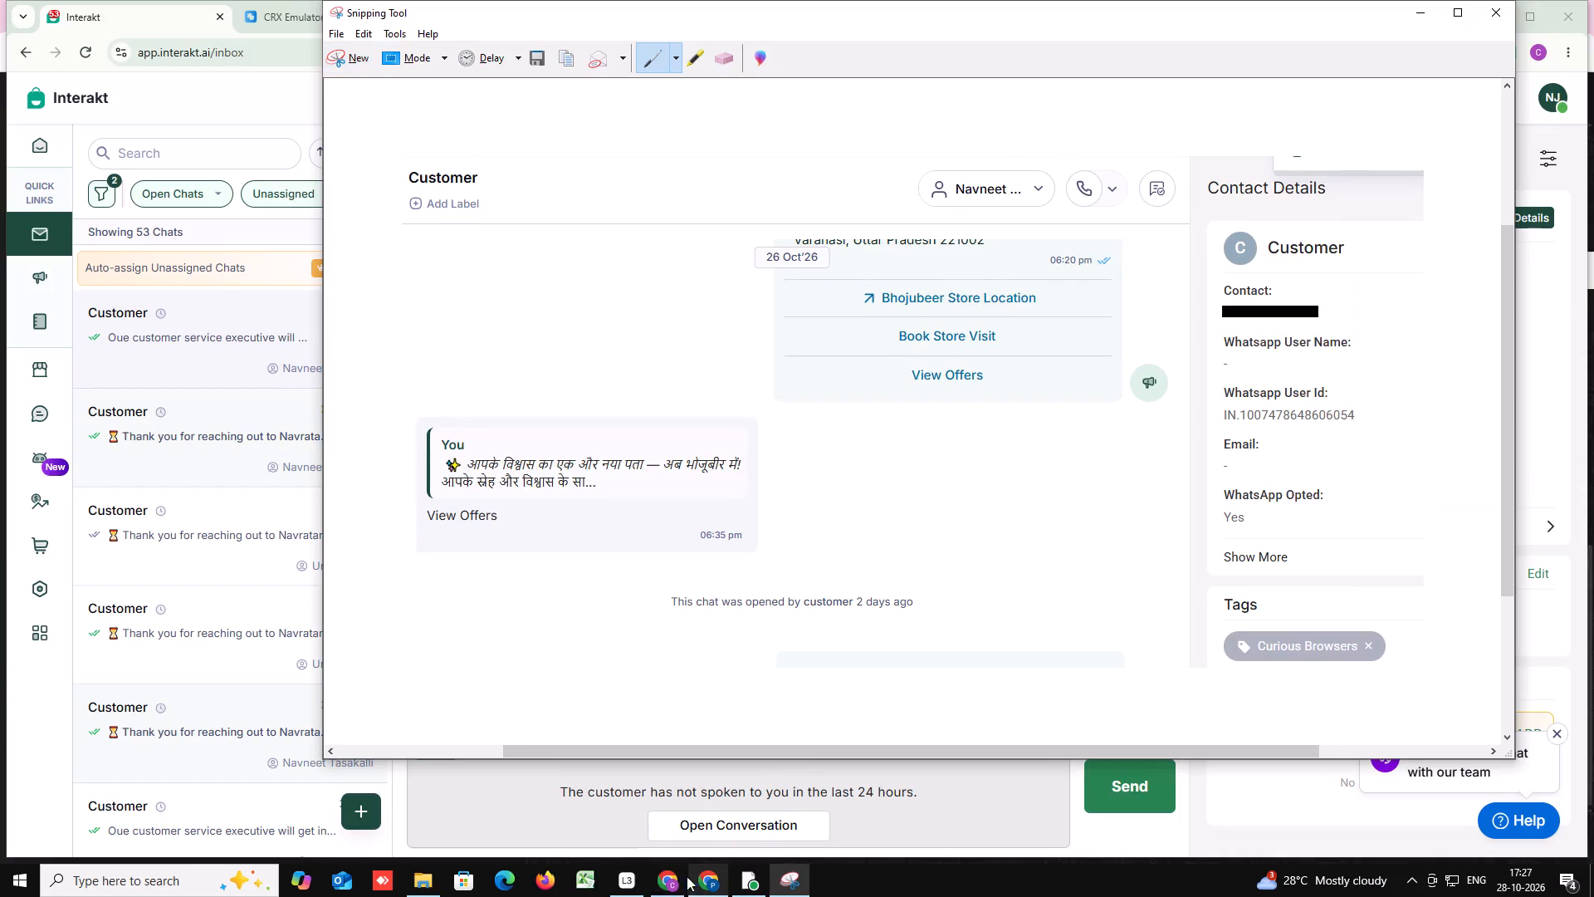
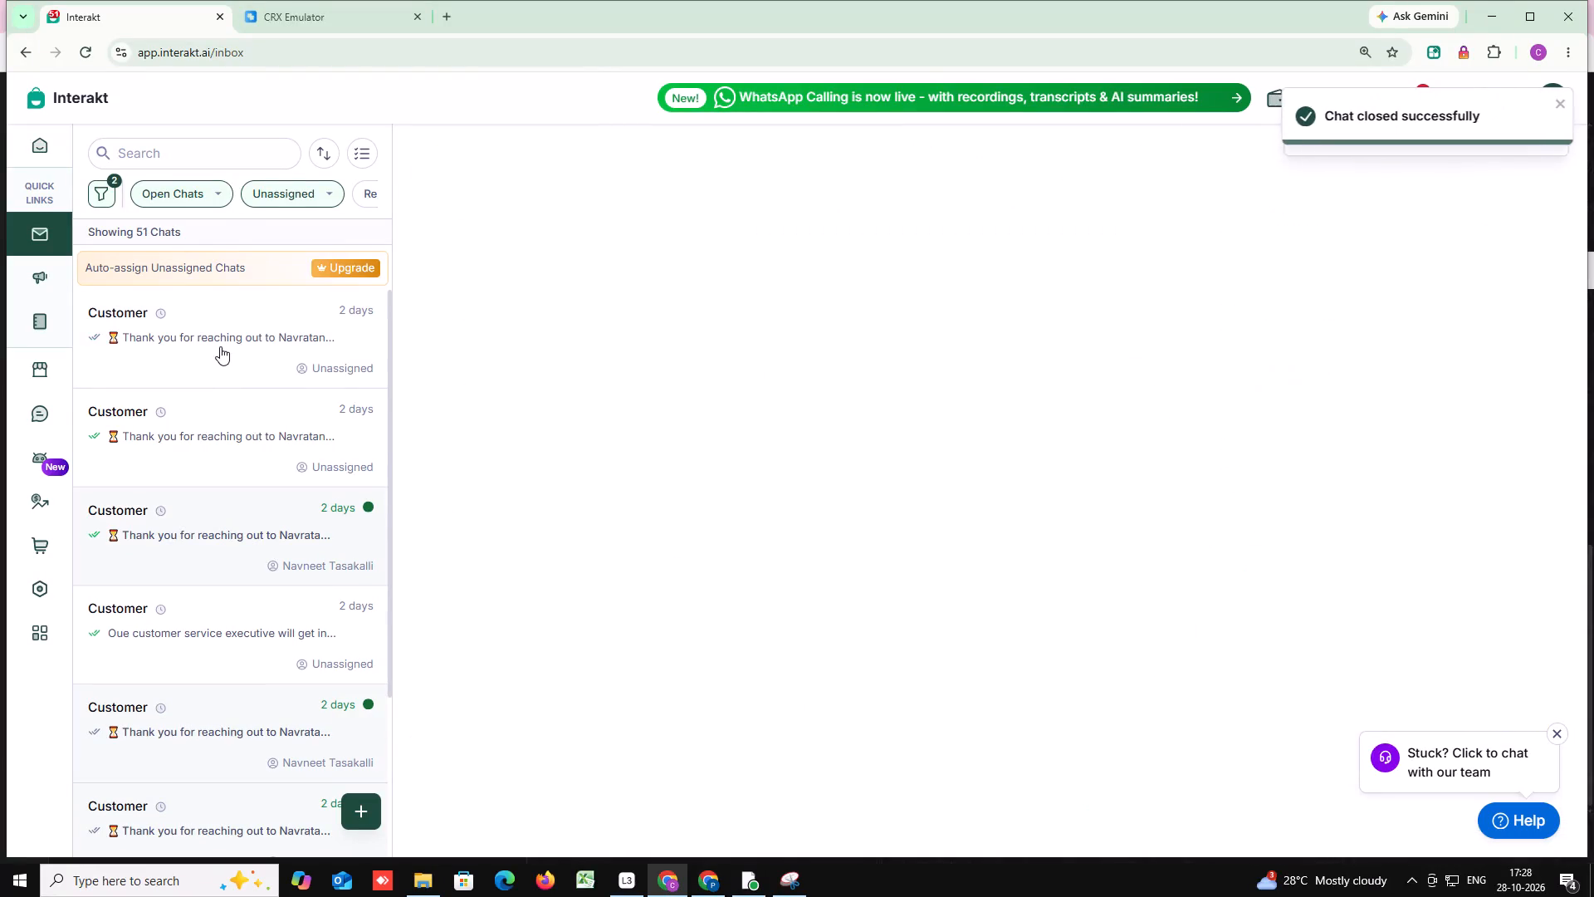
# Check the customer's side of the open Customer chat with the KATAN'Z BY NADEEM auto-reply, and close the chat.
pyautogui.scroll(7, 642, 430)
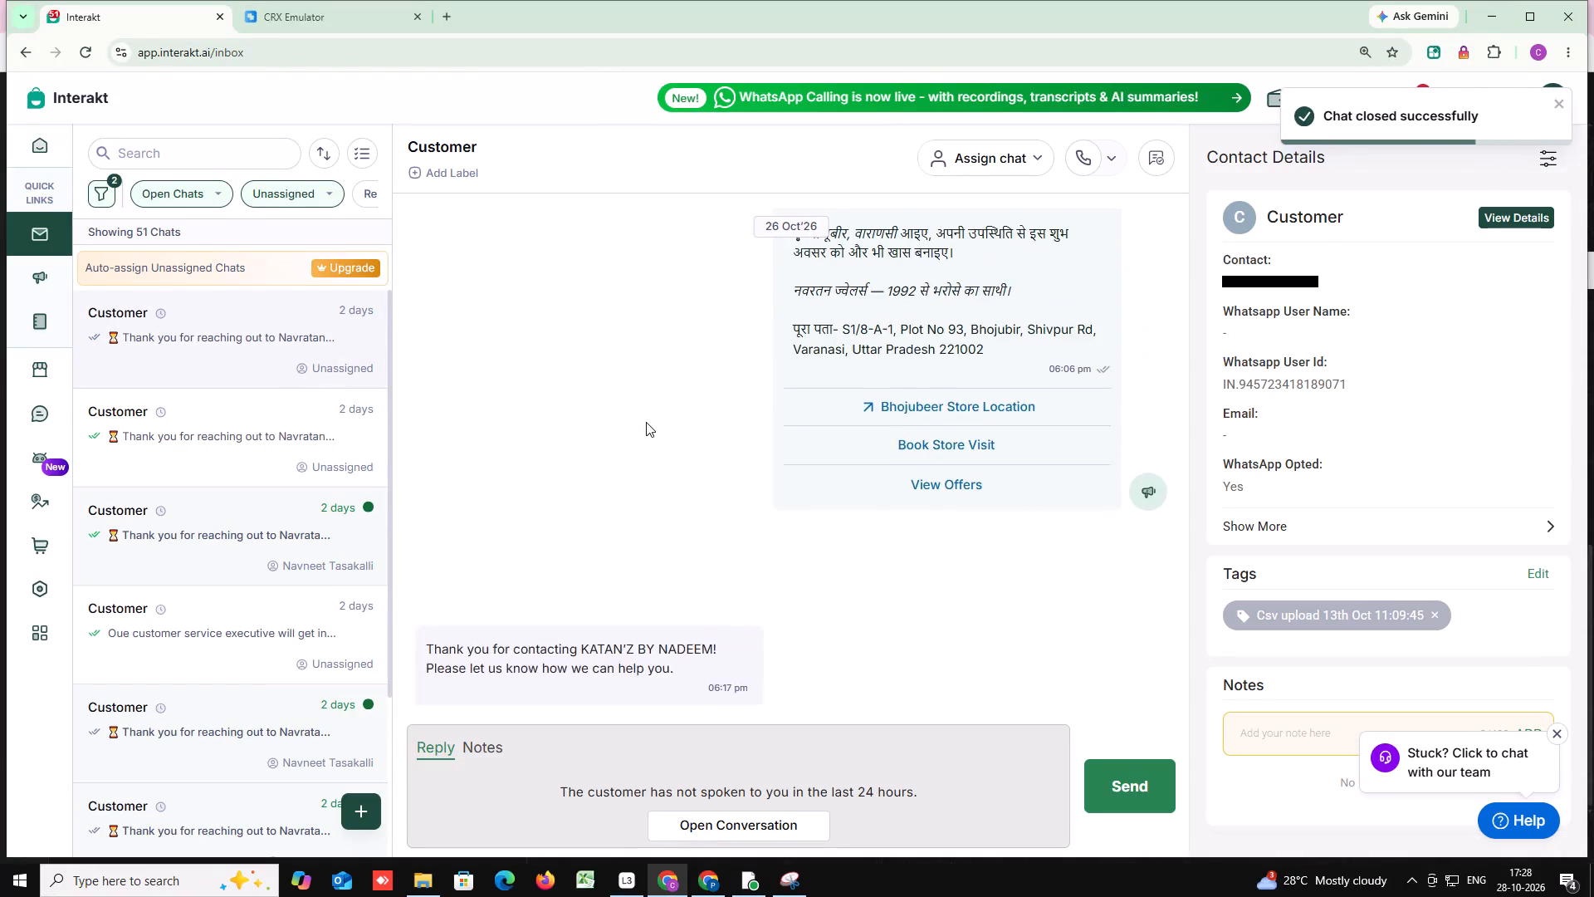
pyautogui.click(1152, 153)
# In the first Customer chat listed, remove the Csv upload 5th Aug 01:21:40 tag and close the chat.
pyautogui.click(242, 336)
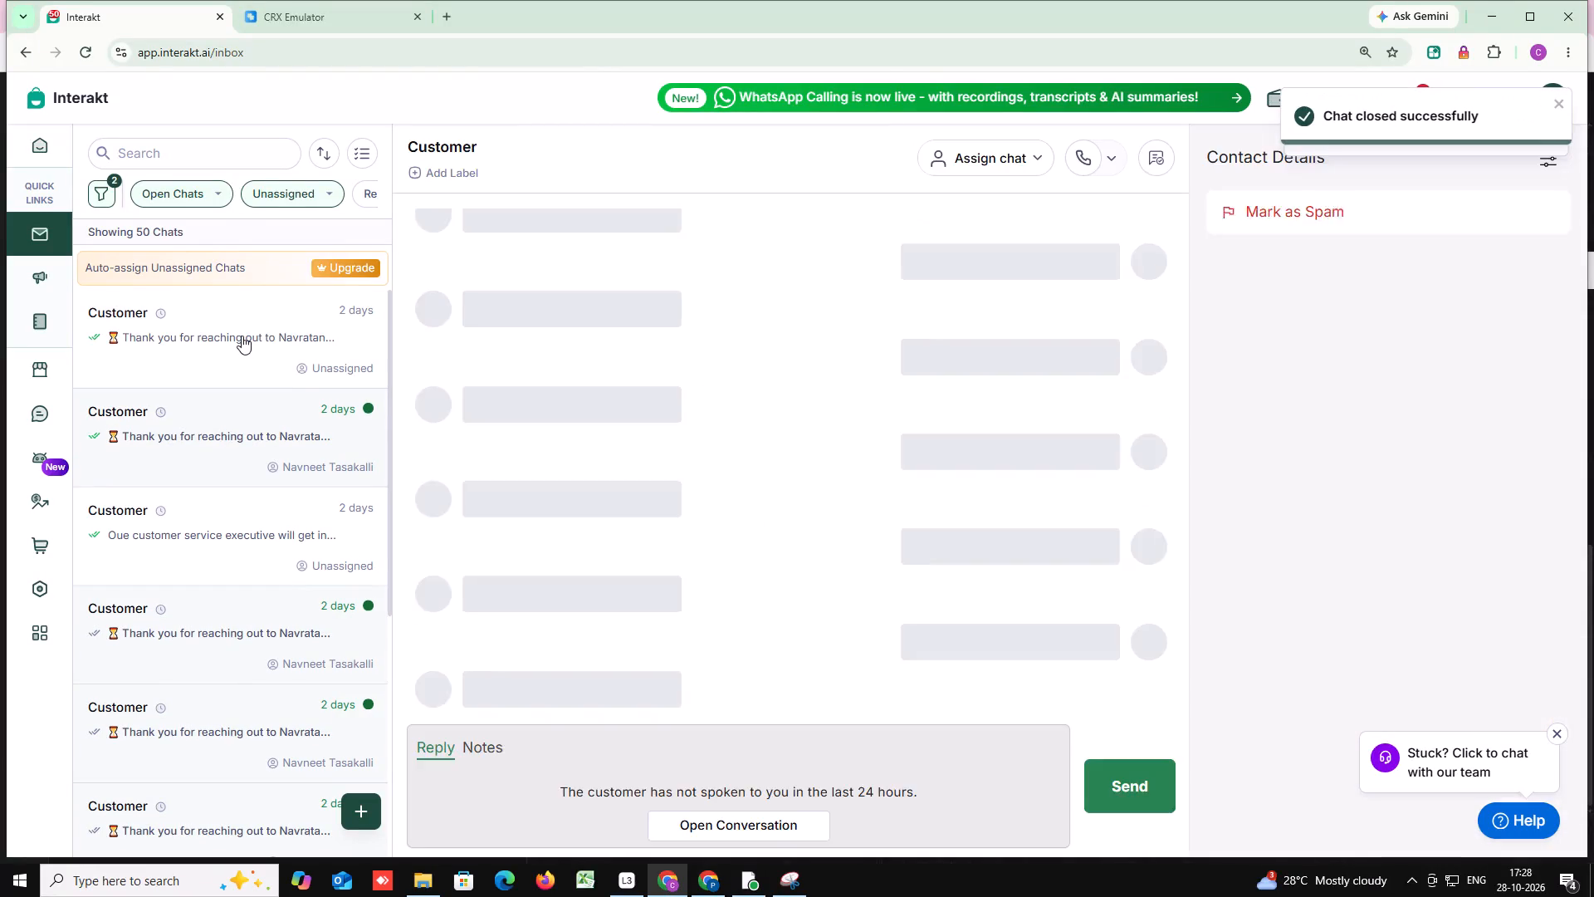
pyautogui.scroll(2, 683, 422)
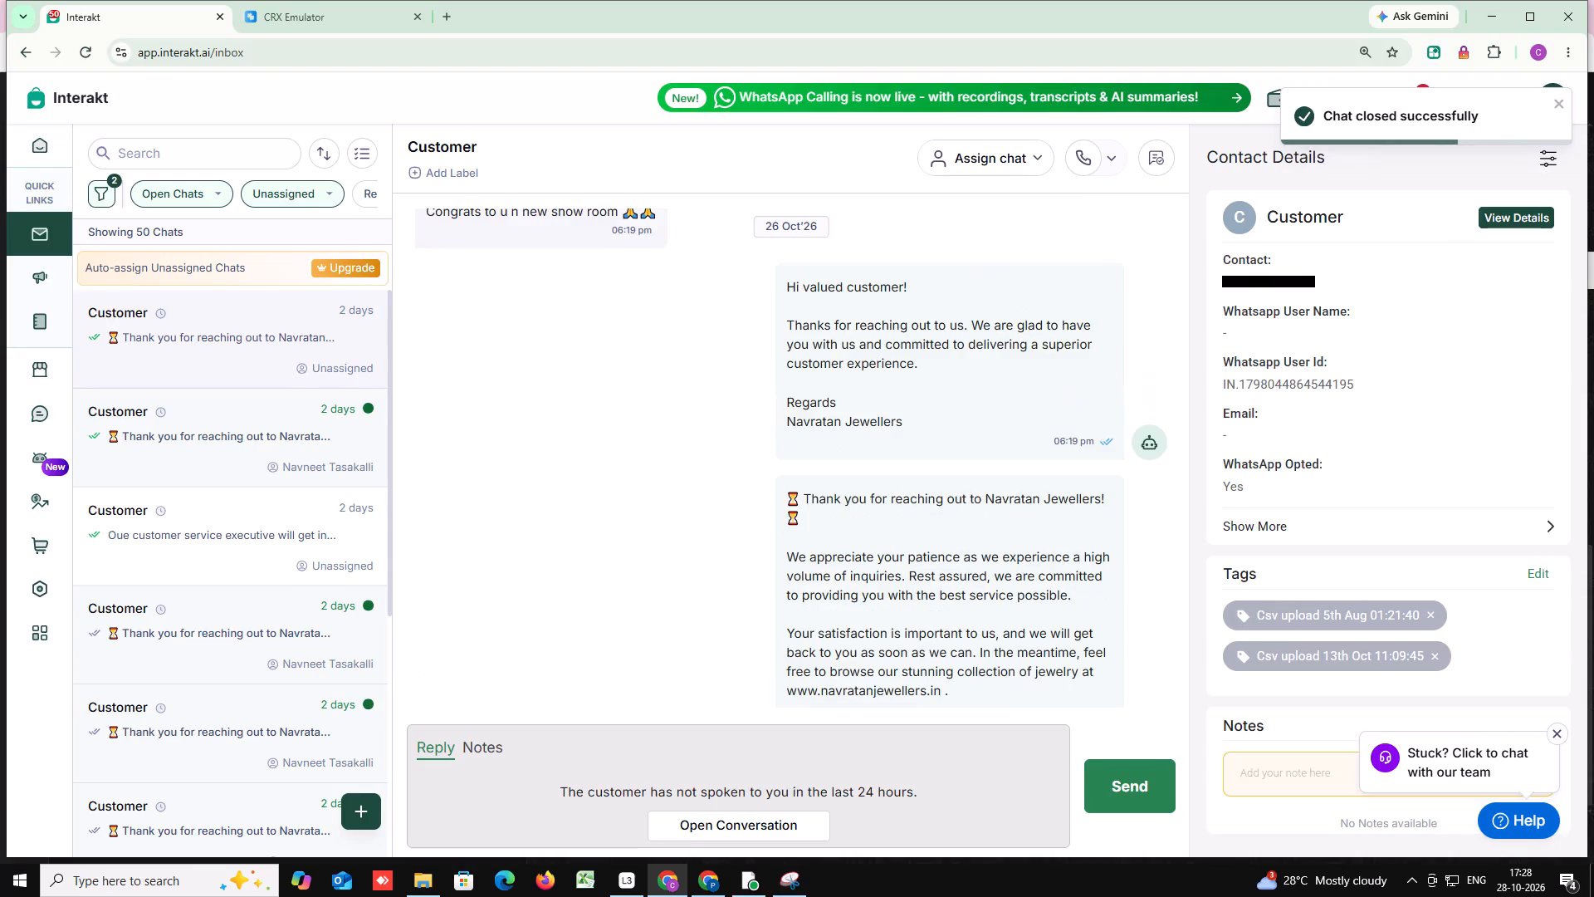
pyautogui.click(1431, 611)
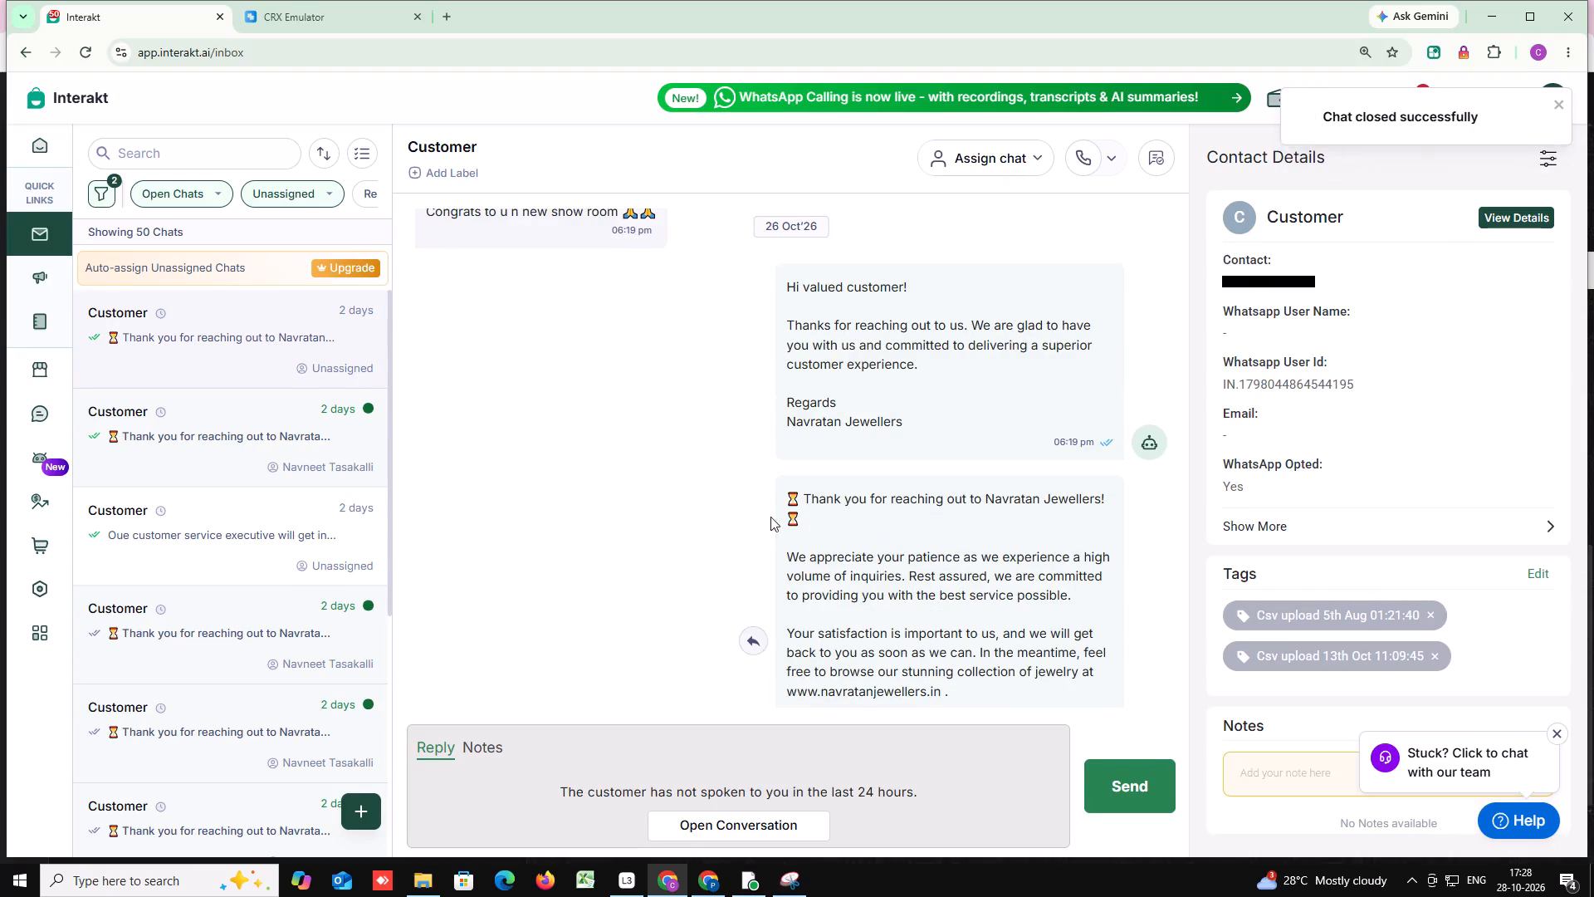
pyautogui.scroll(7, 601, 461)
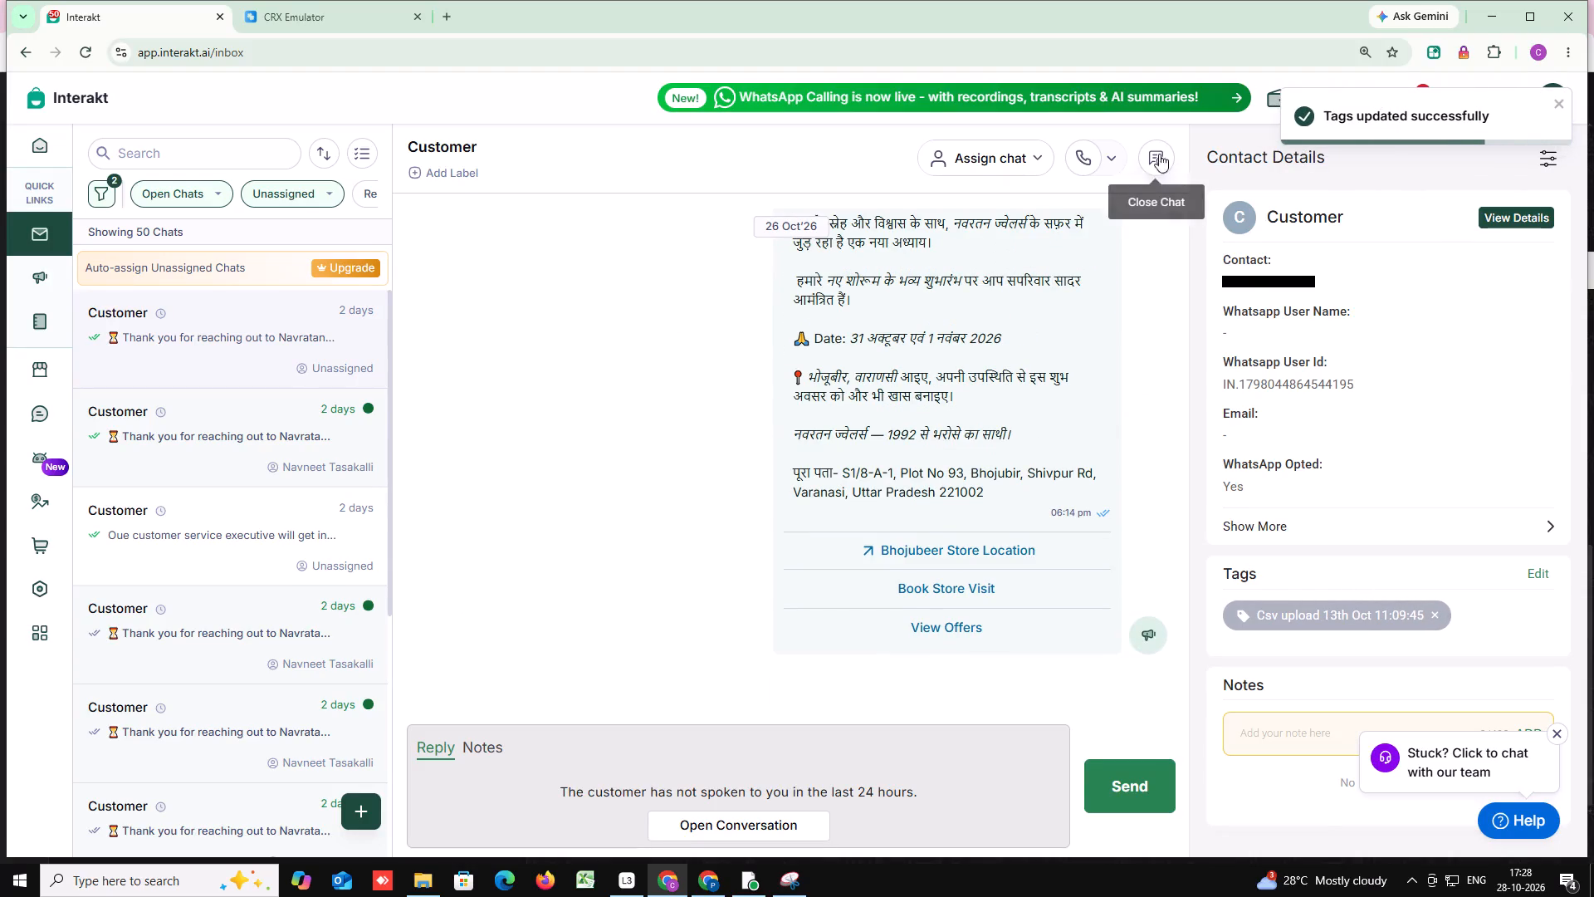
pyautogui.click(1159, 154)
# Open the first Customer chat listed, assigned to Navneet, check its replies and close it.
pyautogui.click(227, 323)
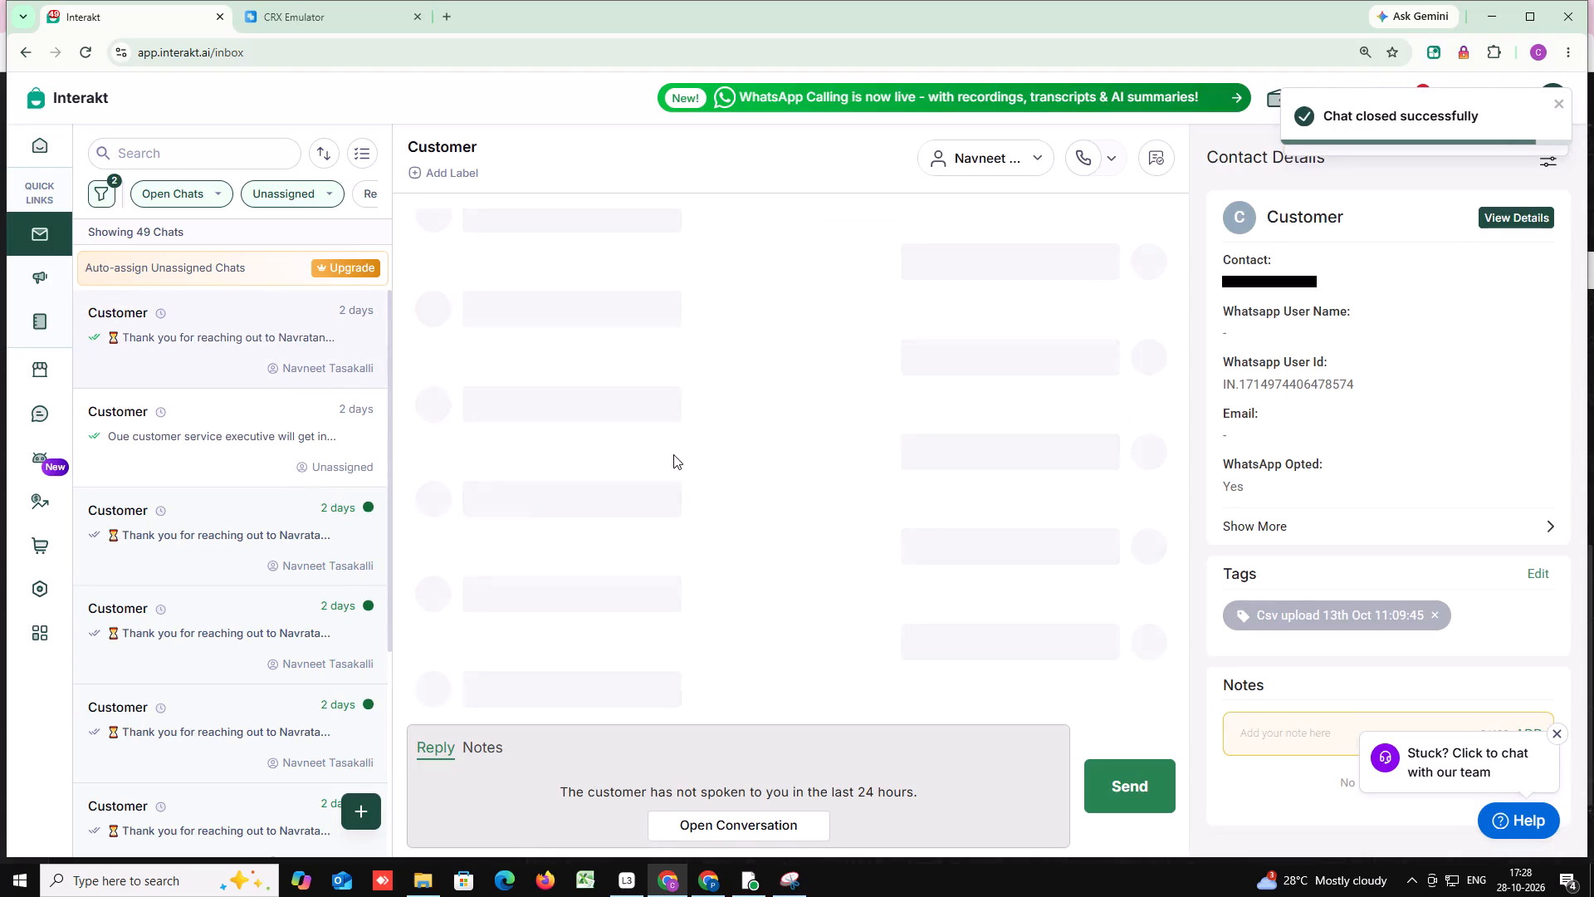
pyautogui.scroll(10, 673, 454)
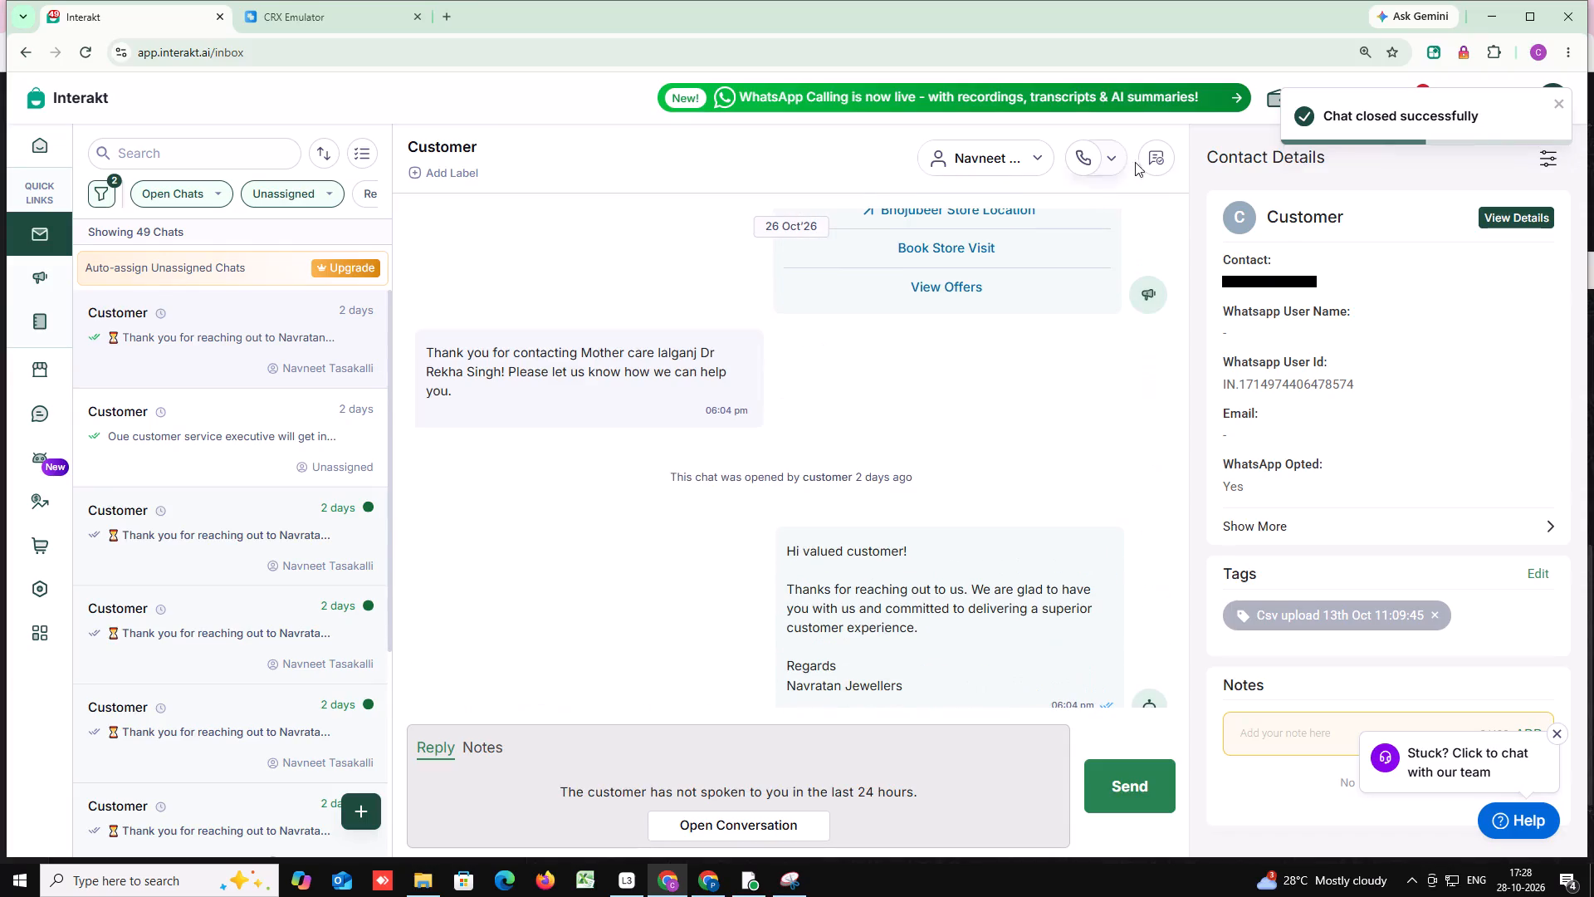
pyautogui.click(1152, 155)
# Open the first Customer chat listed and take a new snip covering its 06:22 pm "View Offers" reply in Snipping Tool.
pyautogui.click(183, 334)
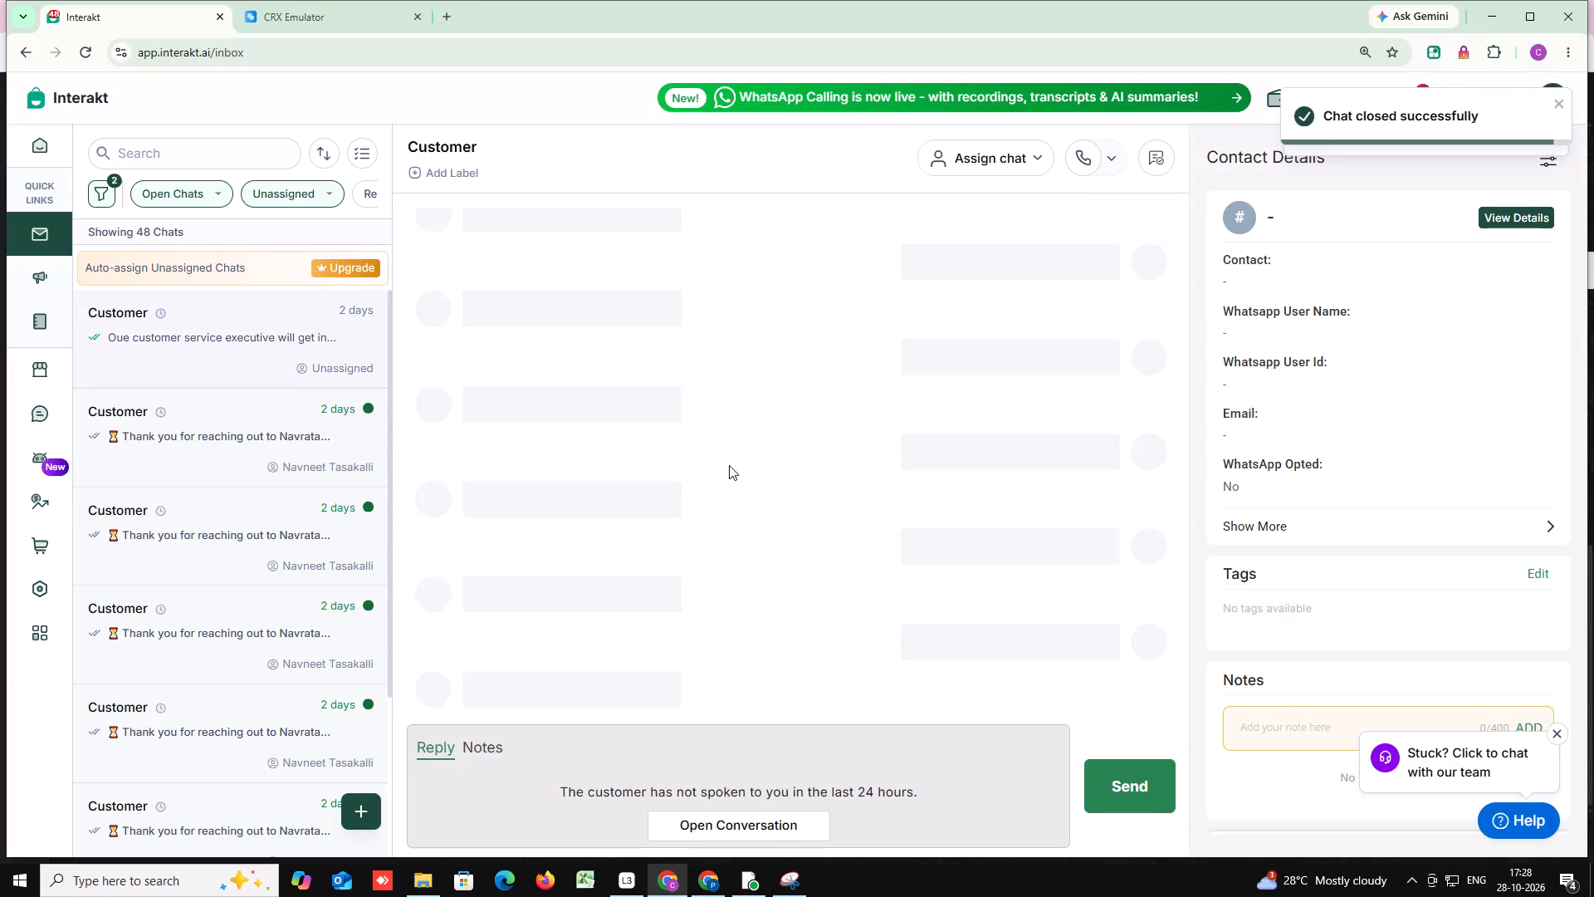
pyautogui.click(795, 896)
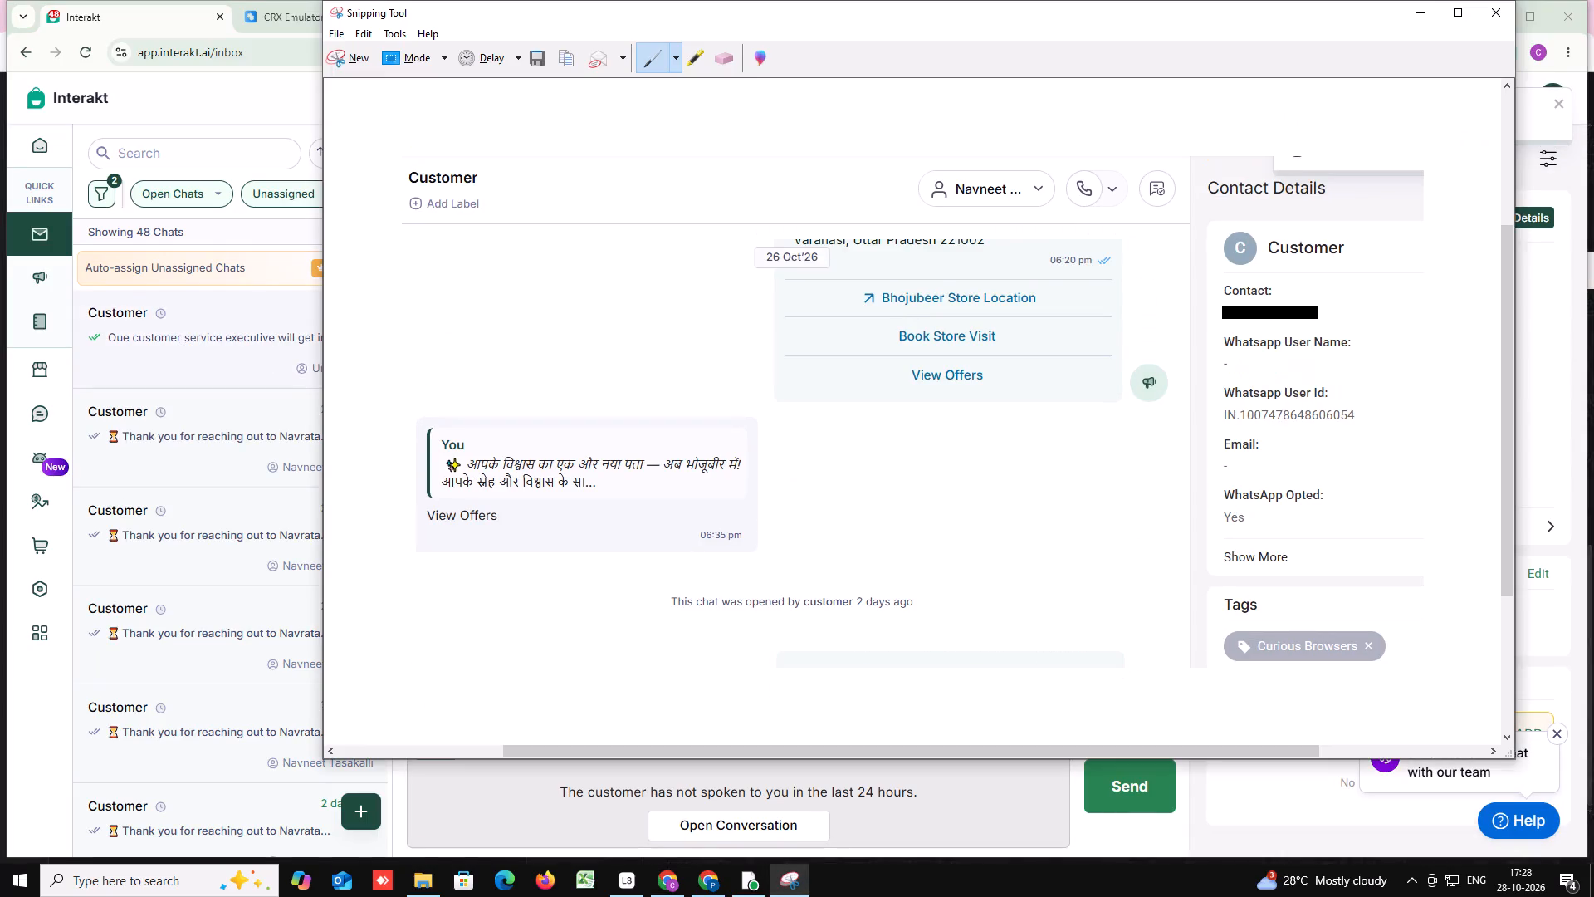
pyautogui.click(354, 56)
pyautogui.moveTo(389, 128); pyautogui.dragTo(535, 525)
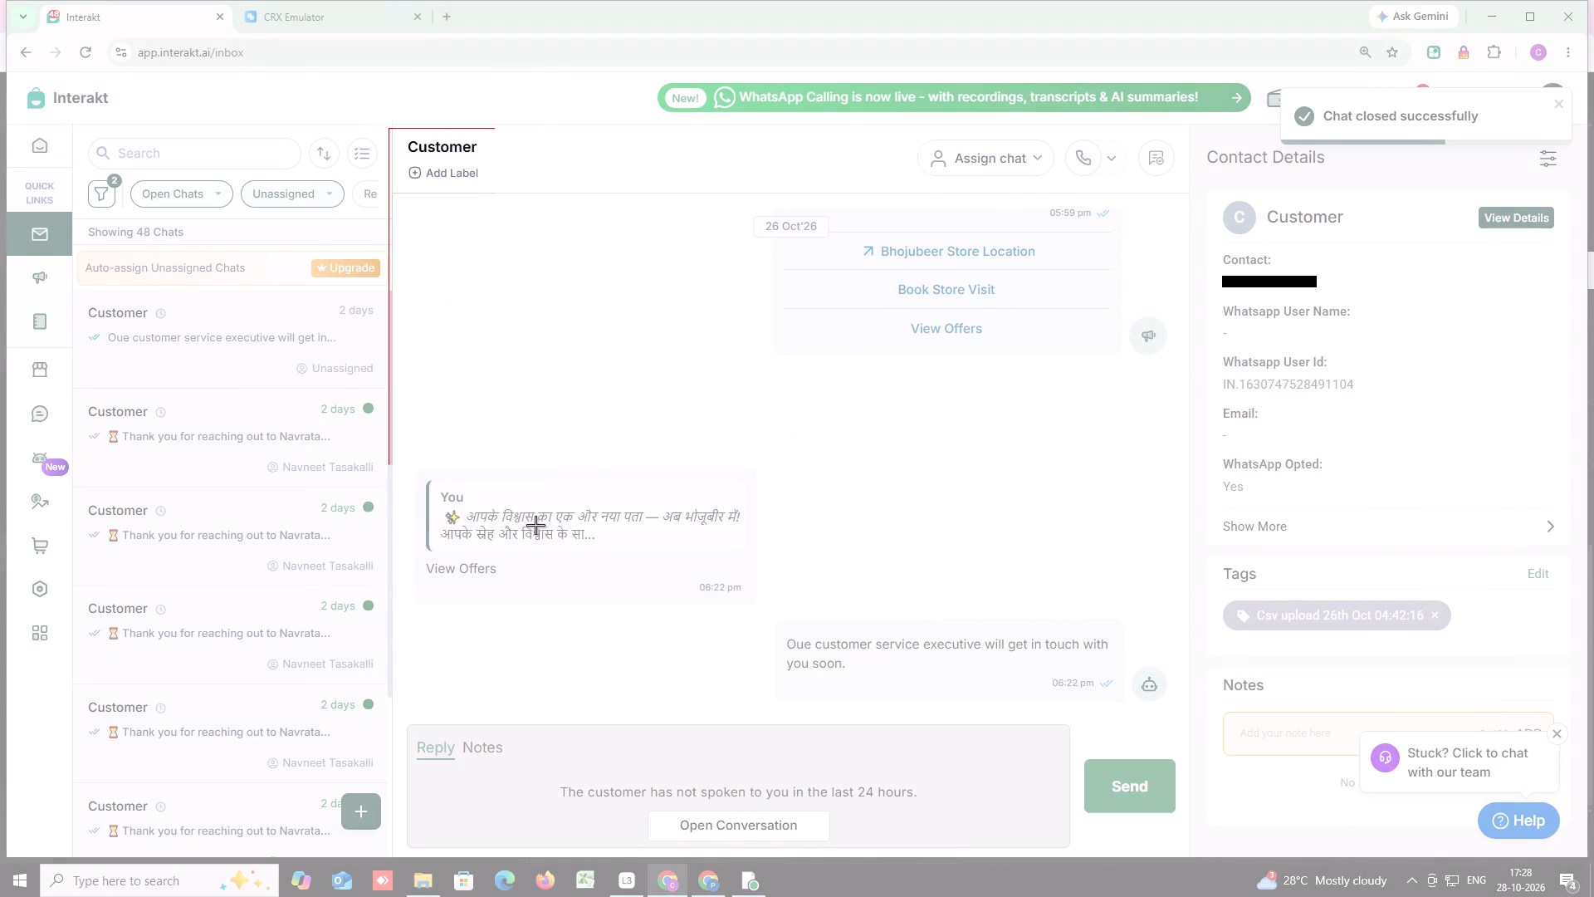
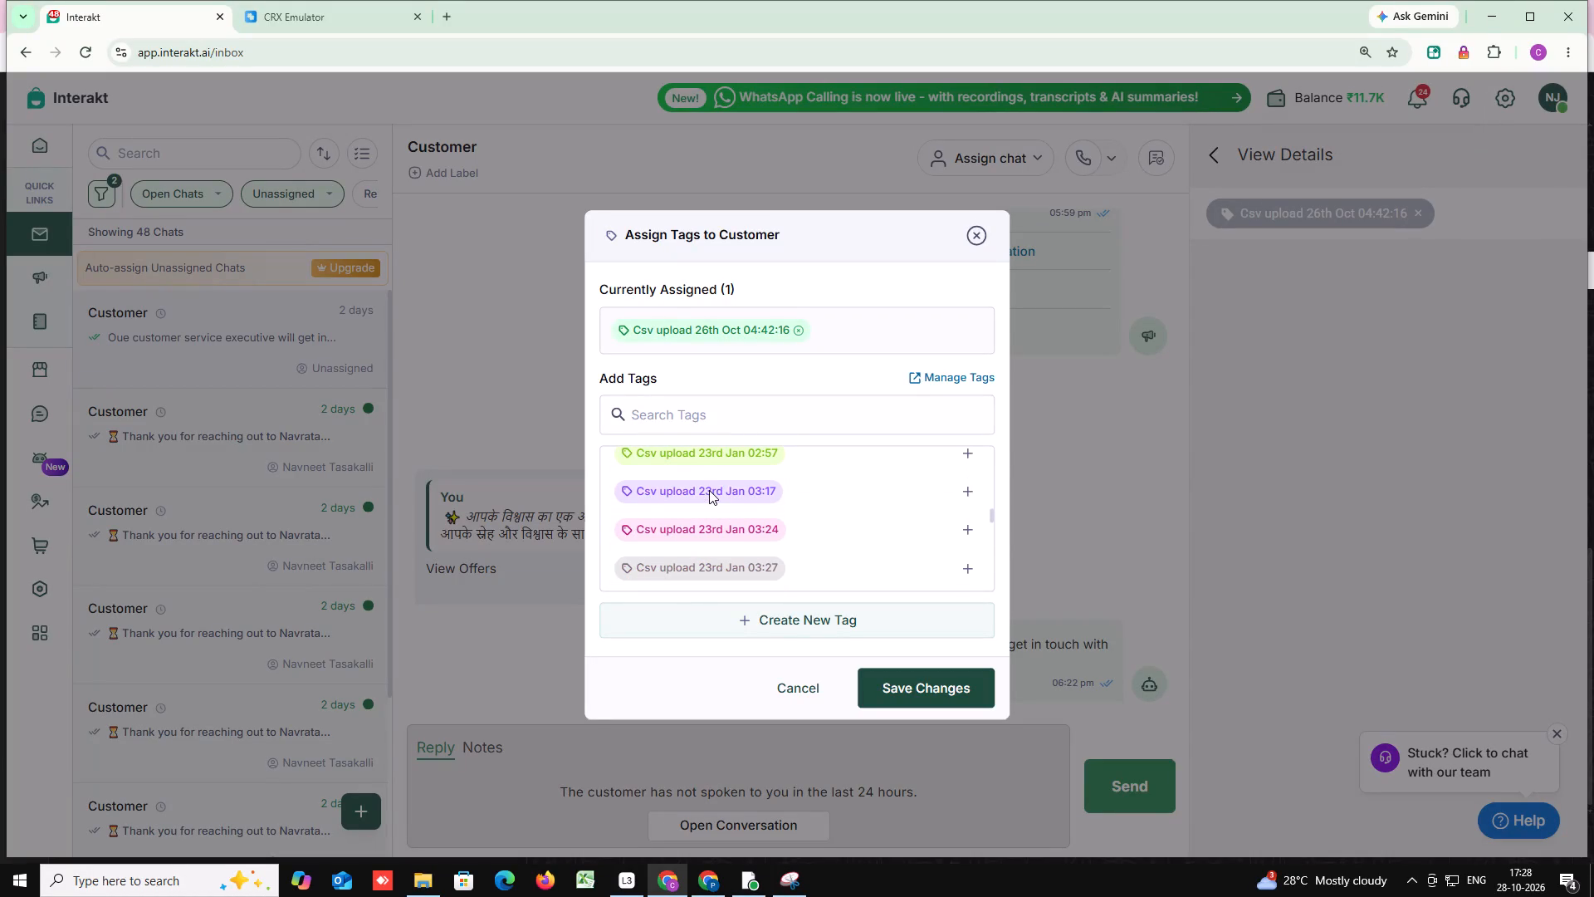
# Assign the Curious Browsers tag to the customer of the open "View Offers" chat, save the changes and close the chat.
pyautogui.scroll(-5, 709, 490)
pyautogui.click(702, 526)
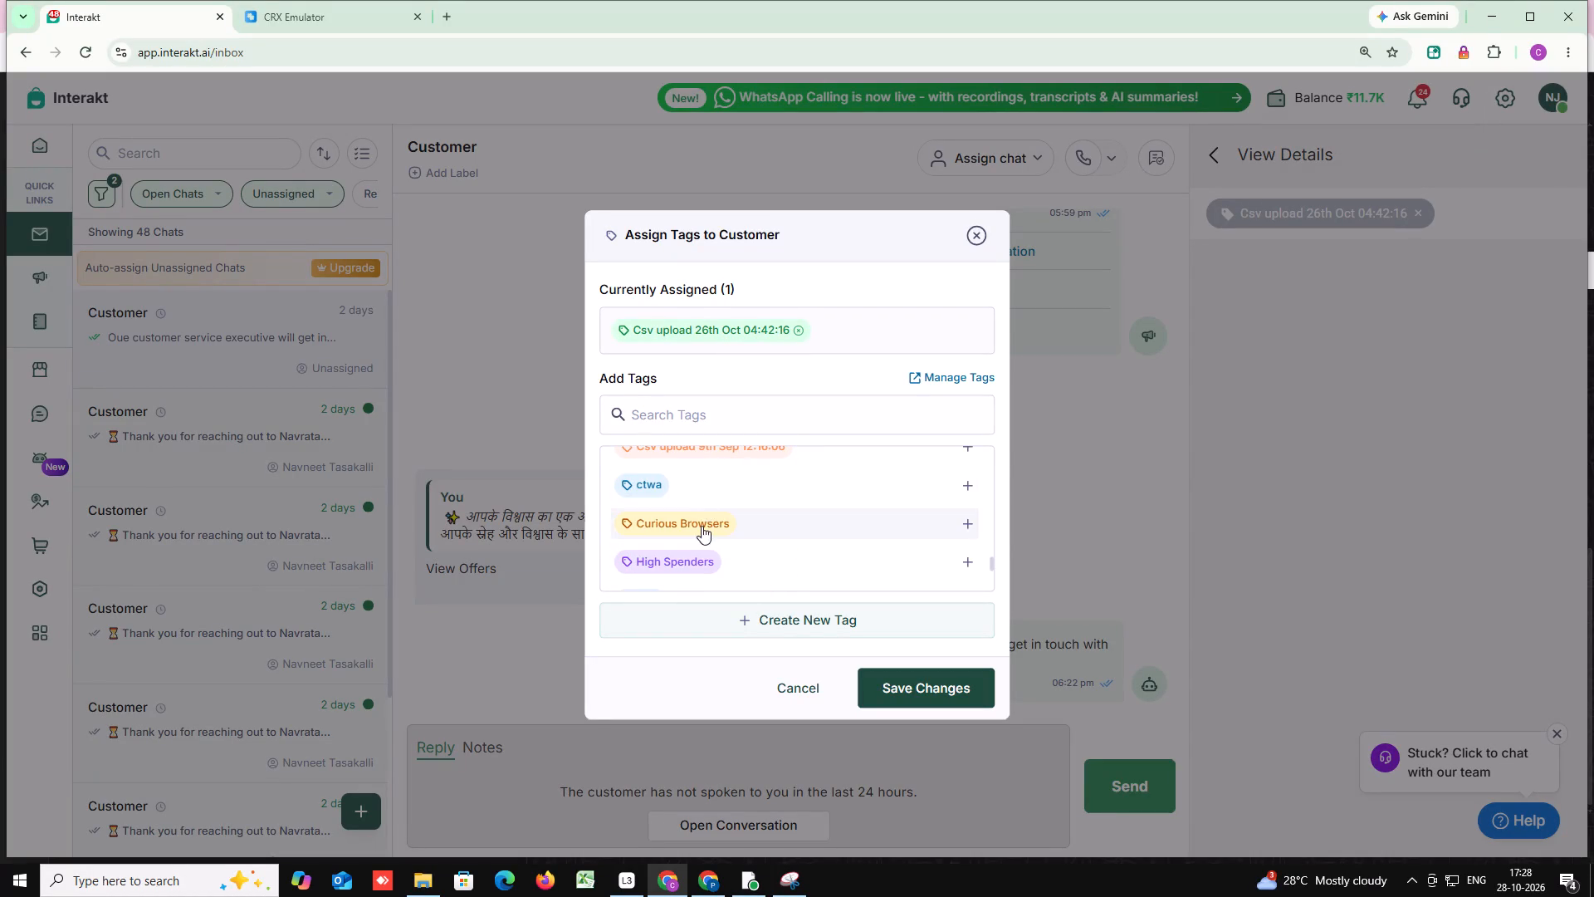
pyautogui.click(939, 331)
pyautogui.click(885, 684)
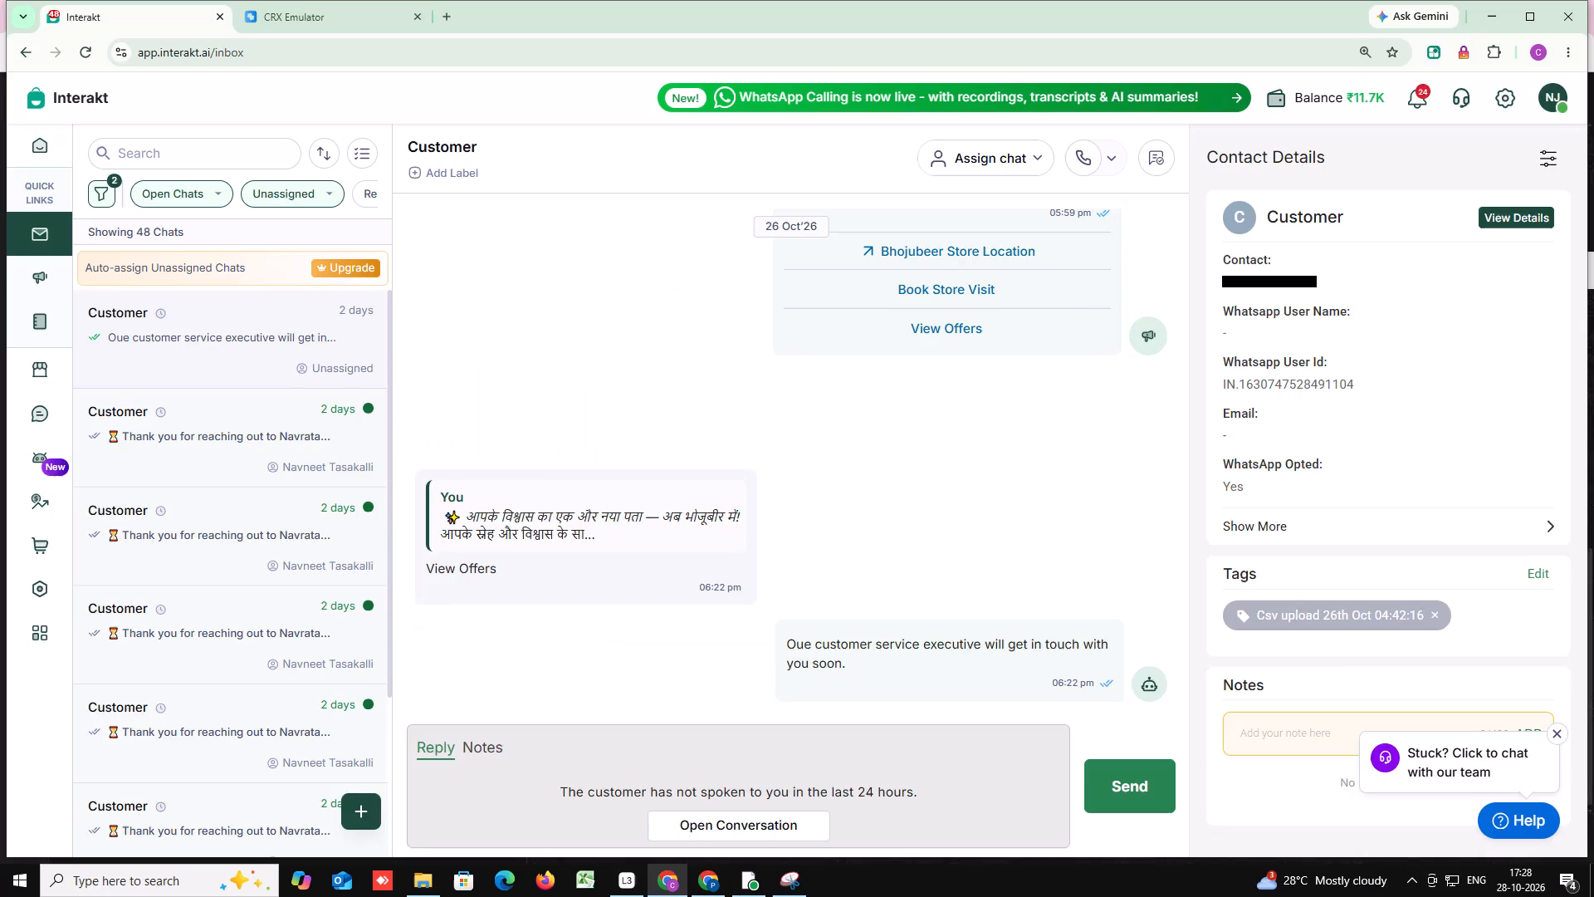
pyautogui.click(1147, 161)
# In the first Customer chat listed, remove the Csv upload 23rd Mar 02:21 tag, check the customer's reply and close the chat.
pyautogui.click(187, 345)
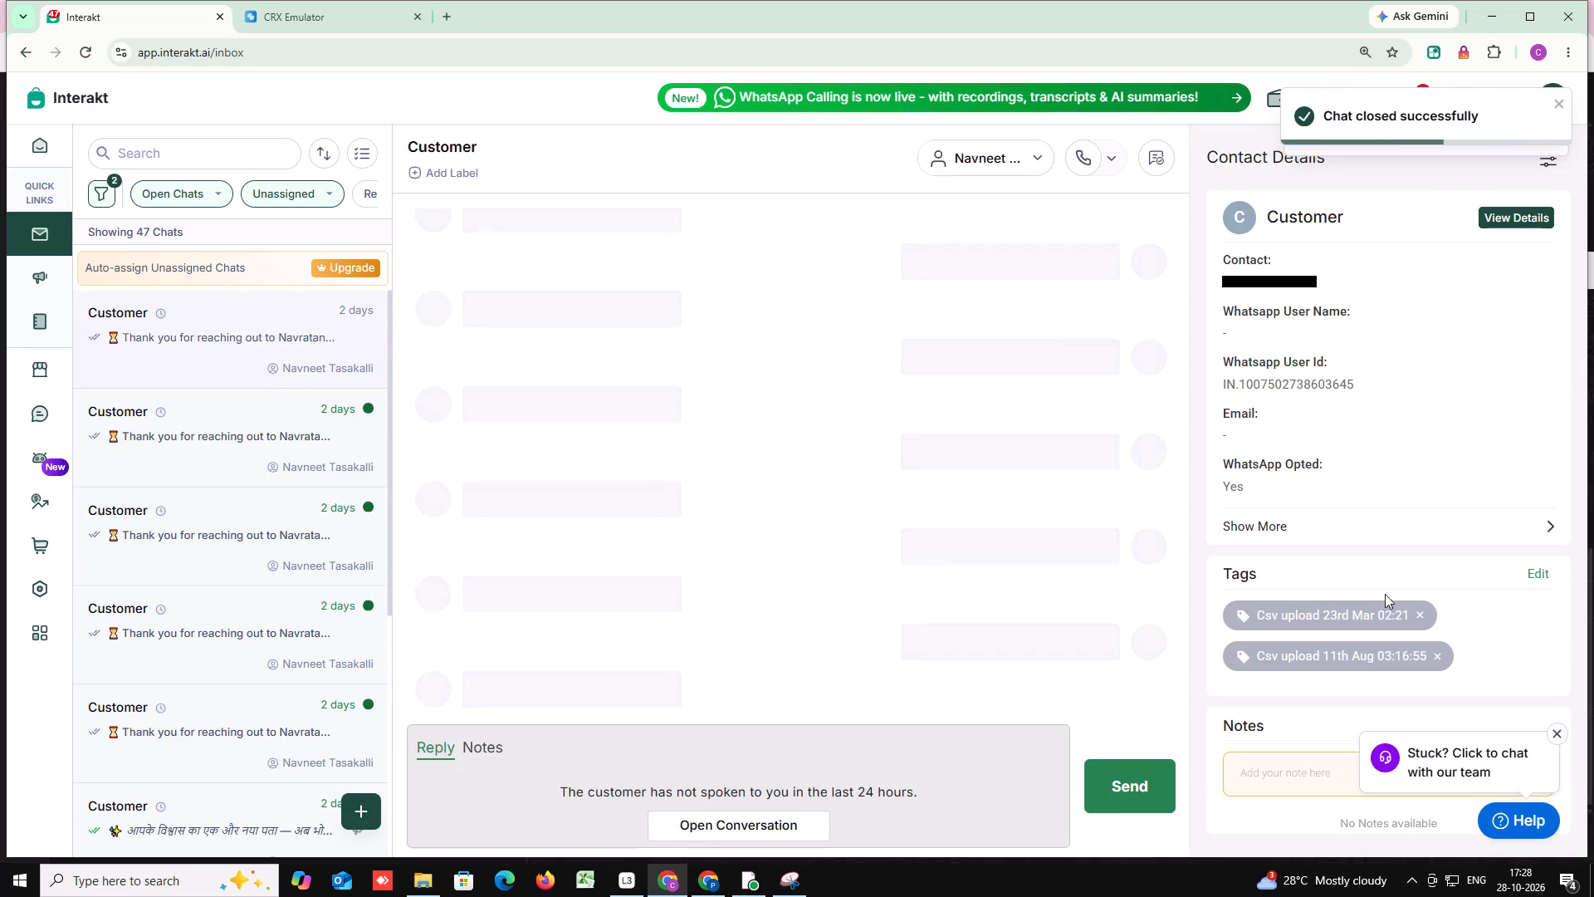
pyautogui.click(1420, 616)
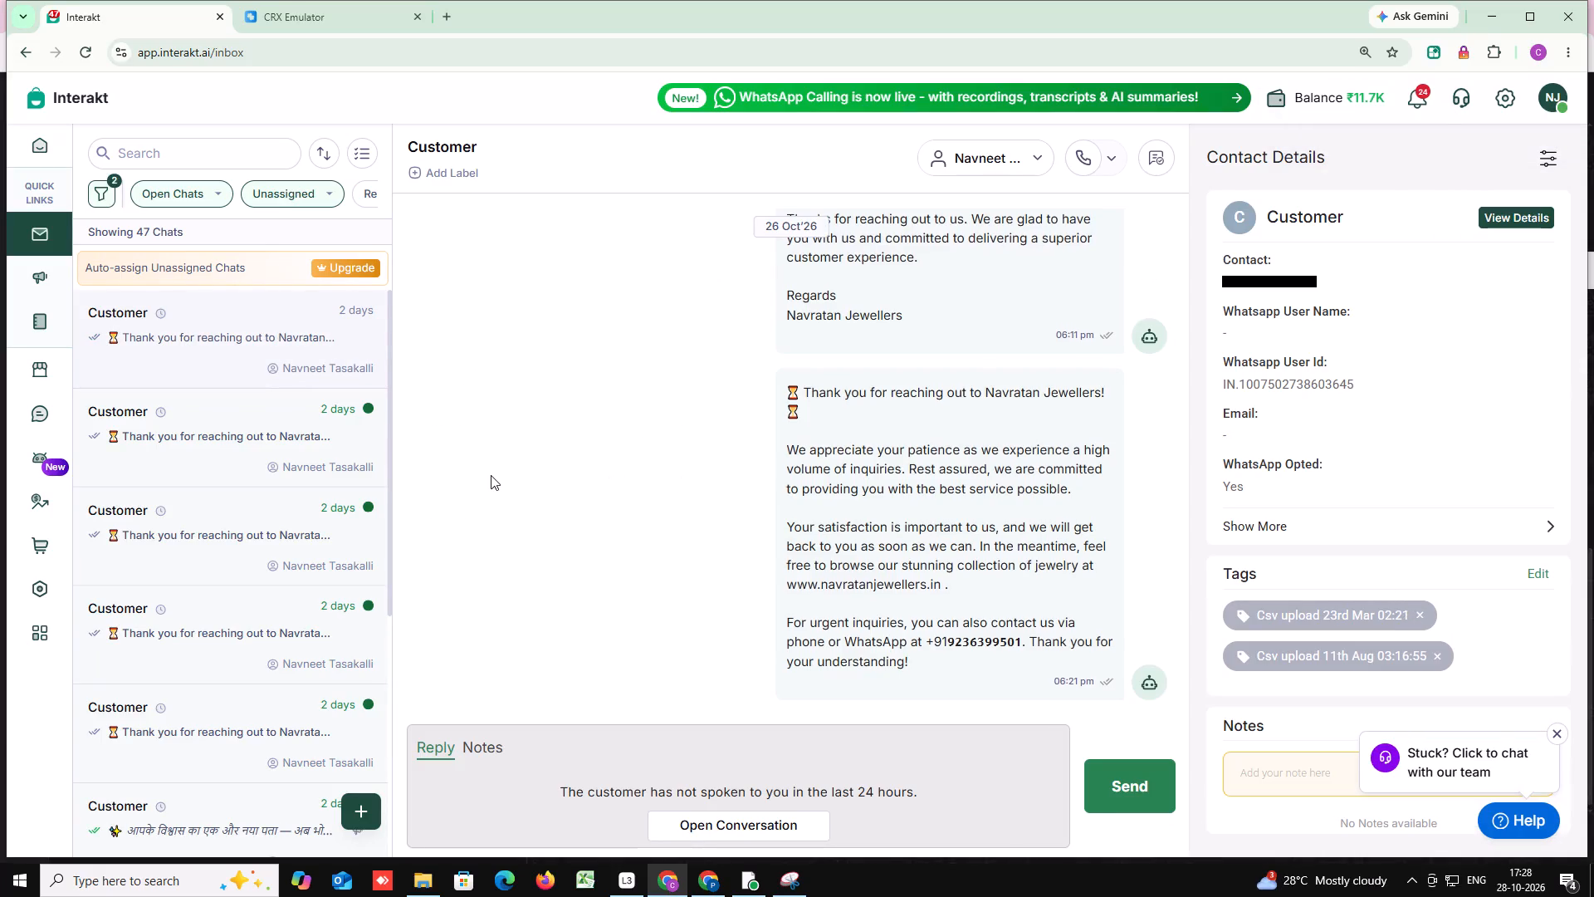
pyautogui.scroll(6, 491, 469)
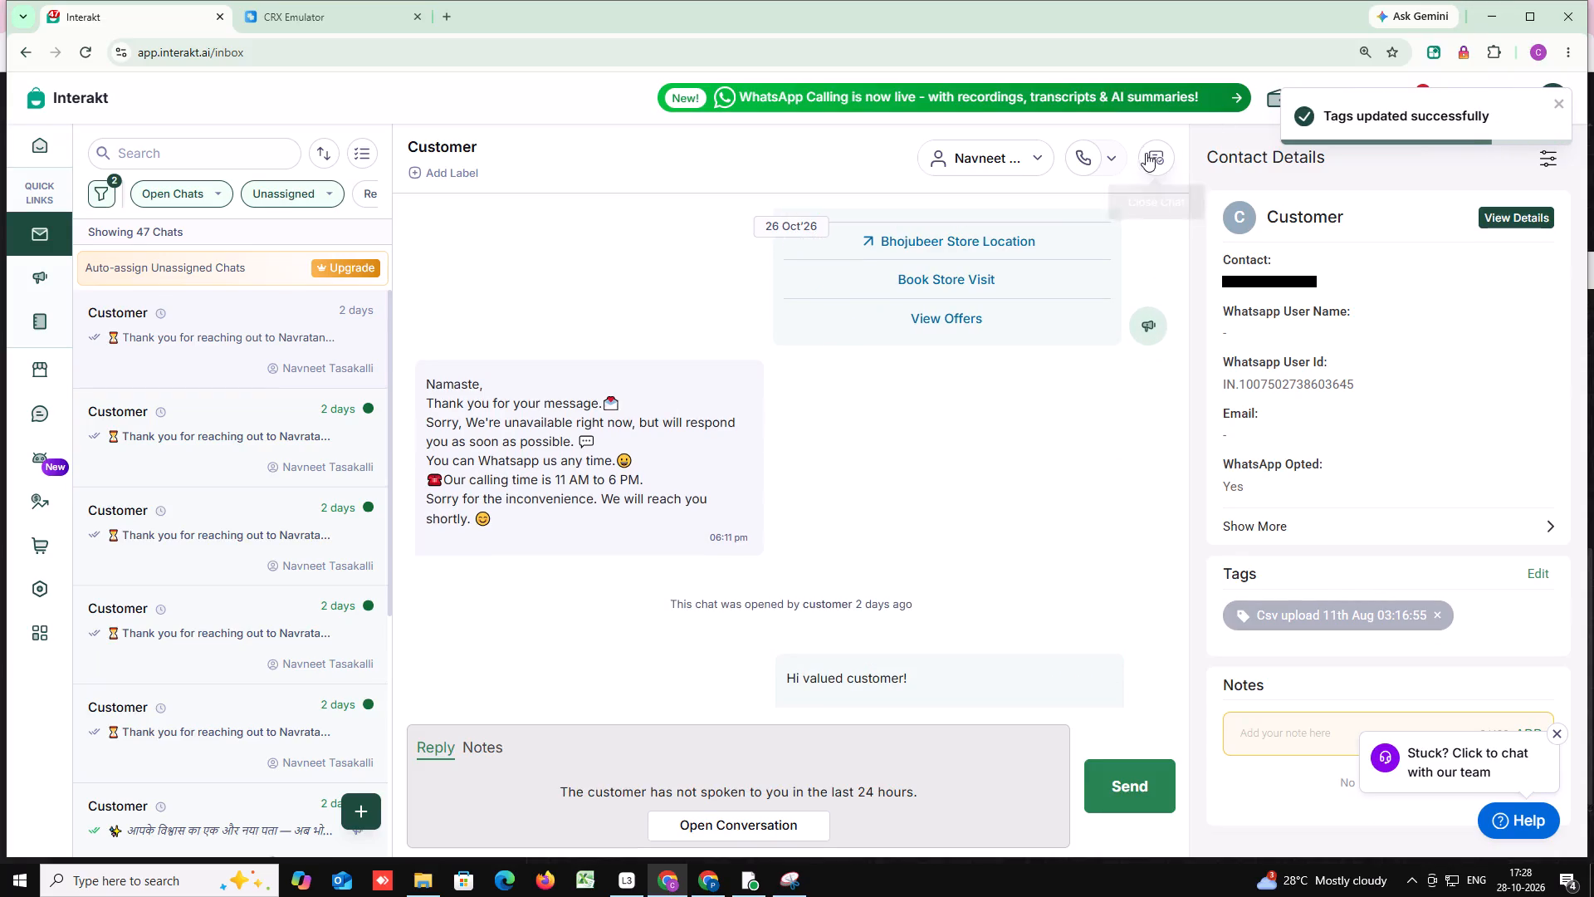
pyautogui.click(1144, 154)
# In the first Customer chat listed, remove the Csv upload 4th Sep 02:50:32 tag, check the customer's reply and close the chat.
pyautogui.click(150, 345)
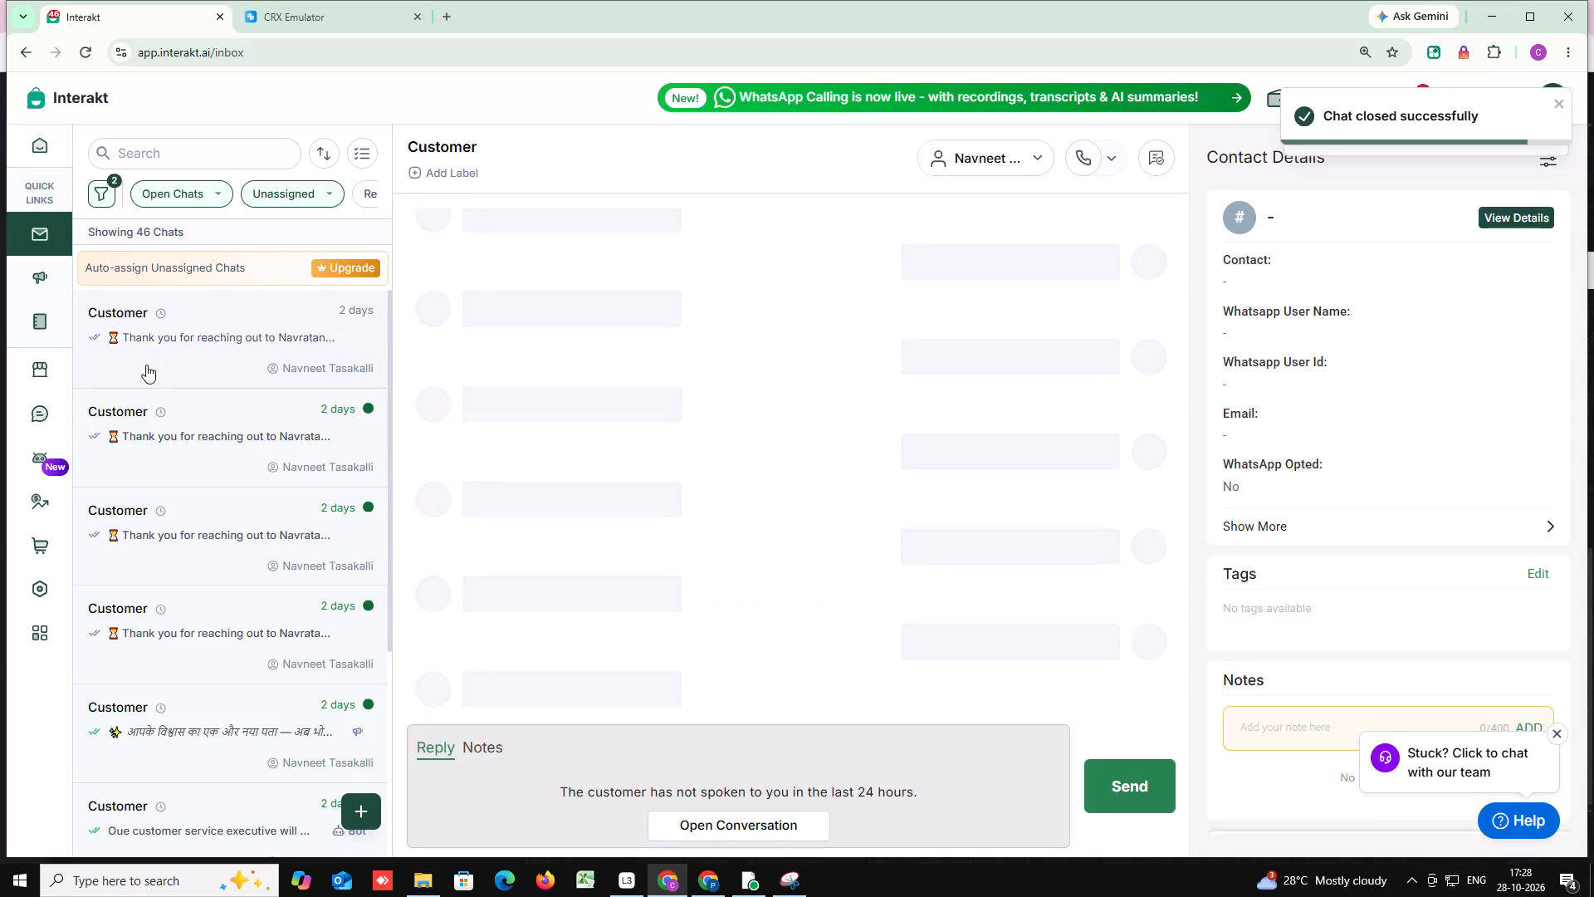
pyautogui.click(1426, 615)
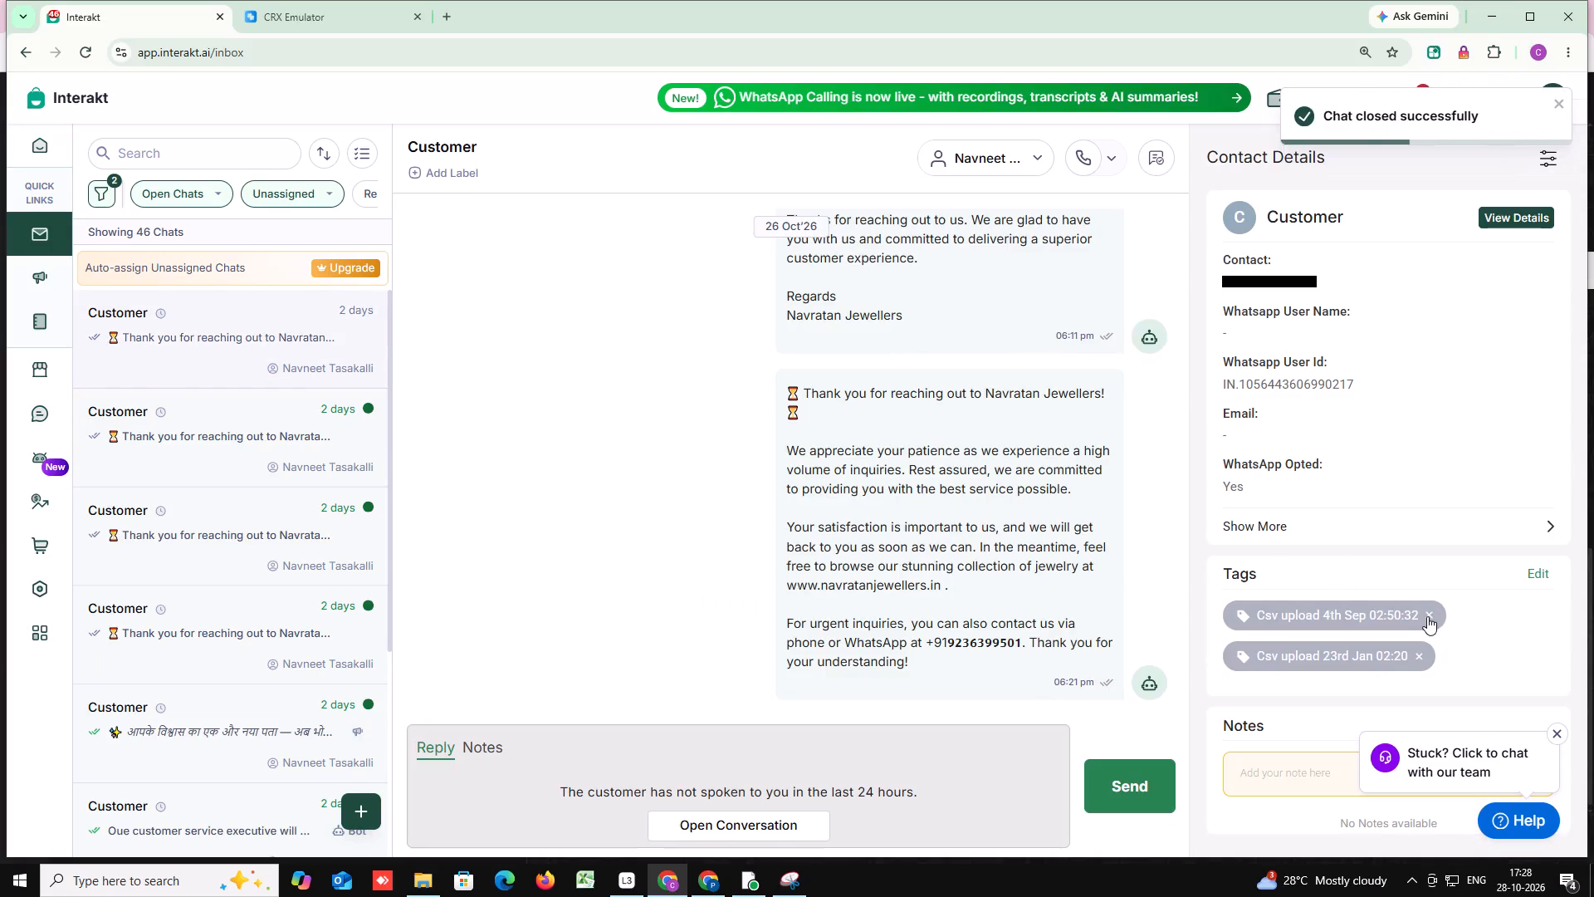
pyautogui.scroll(6, 620, 454)
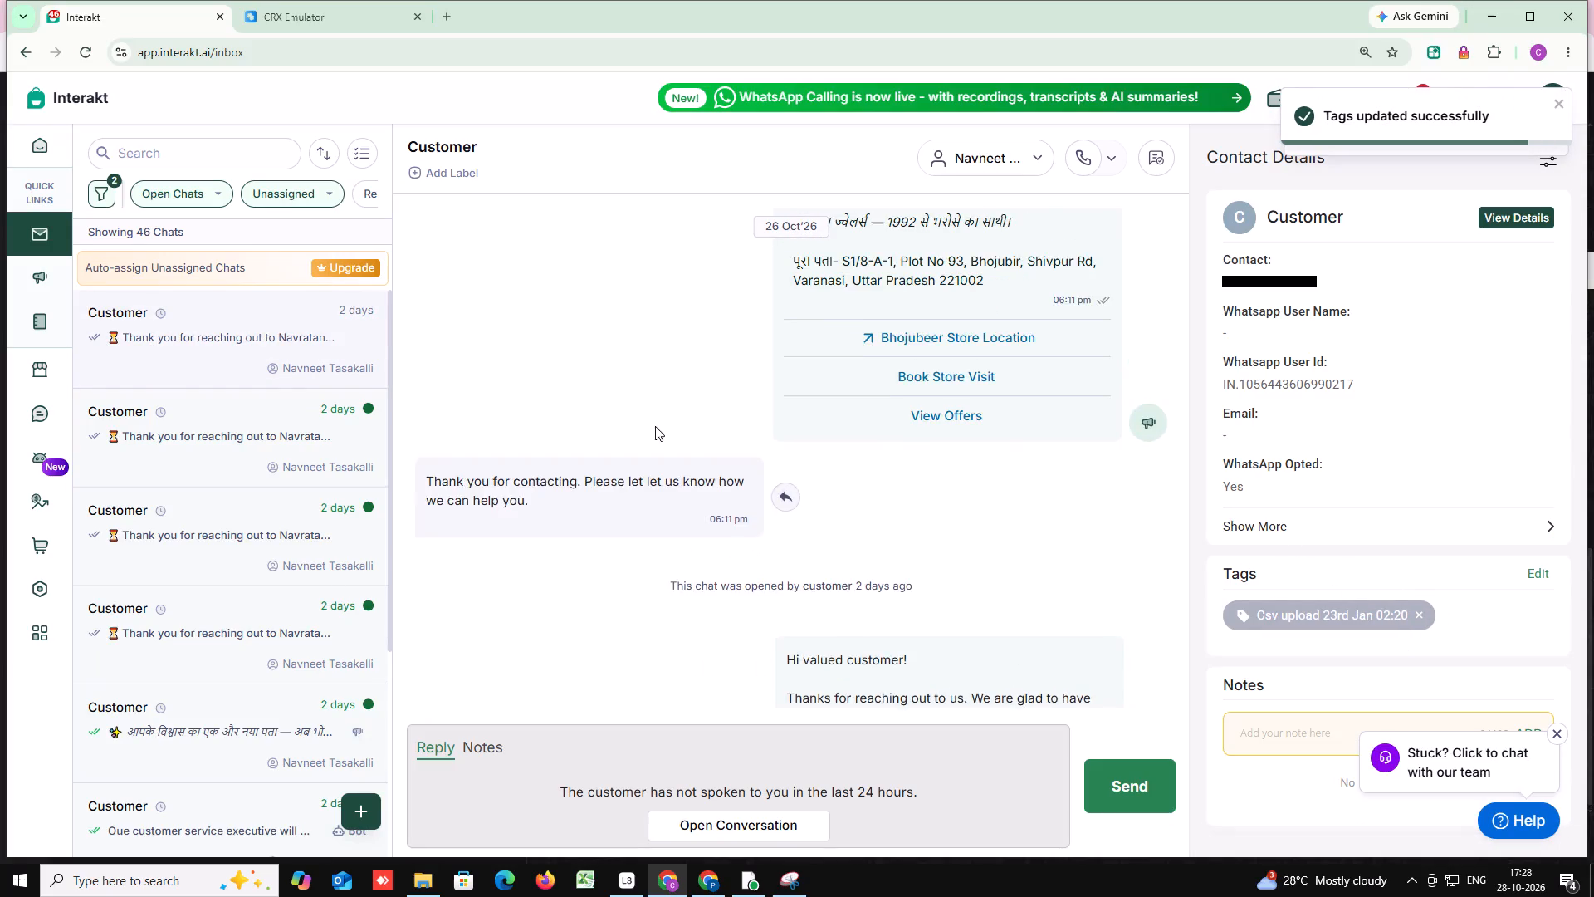
pyautogui.click(1160, 156)
# Open the first Customer chat listed, check the advocate's 06:10 pm auto-reply and close the chat.
pyautogui.click(192, 335)
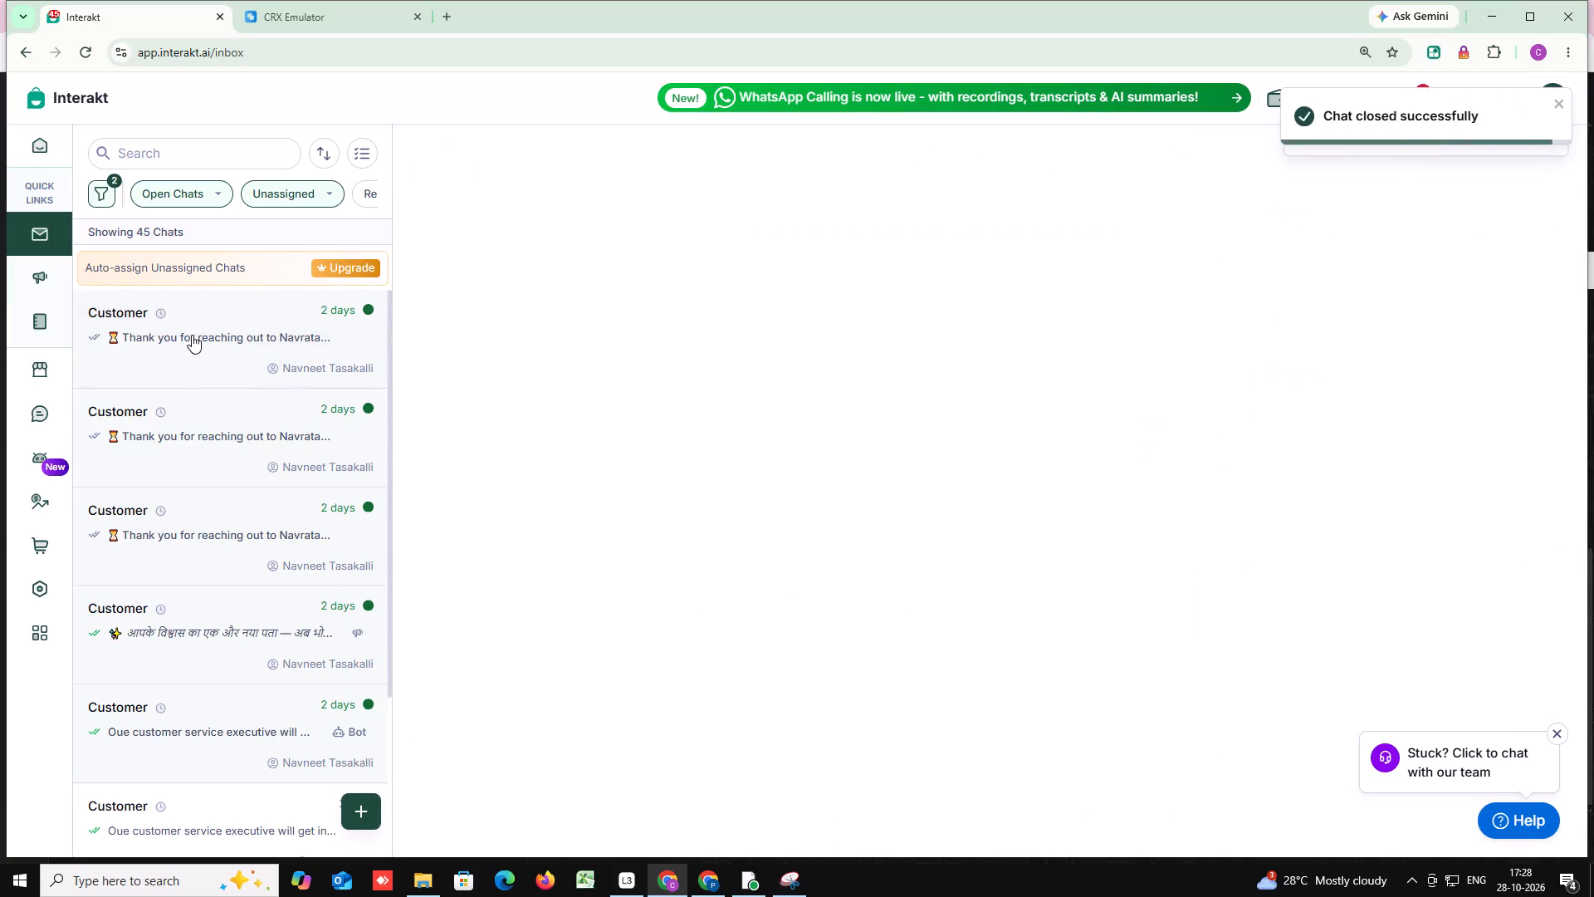
pyautogui.scroll(5, 531, 478)
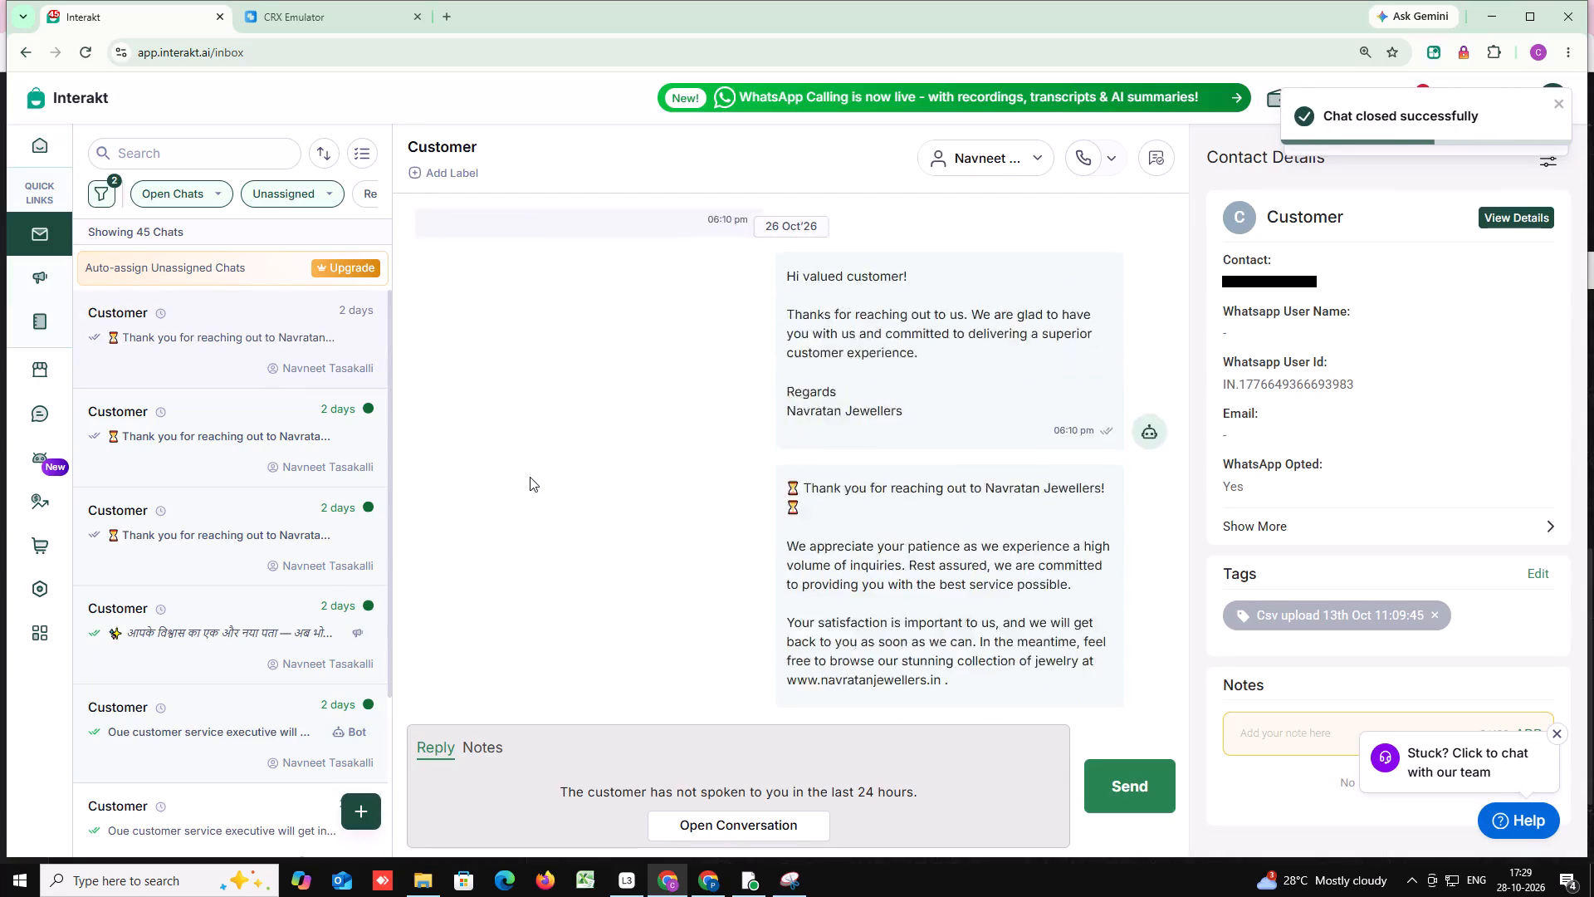
pyautogui.click(1147, 159)
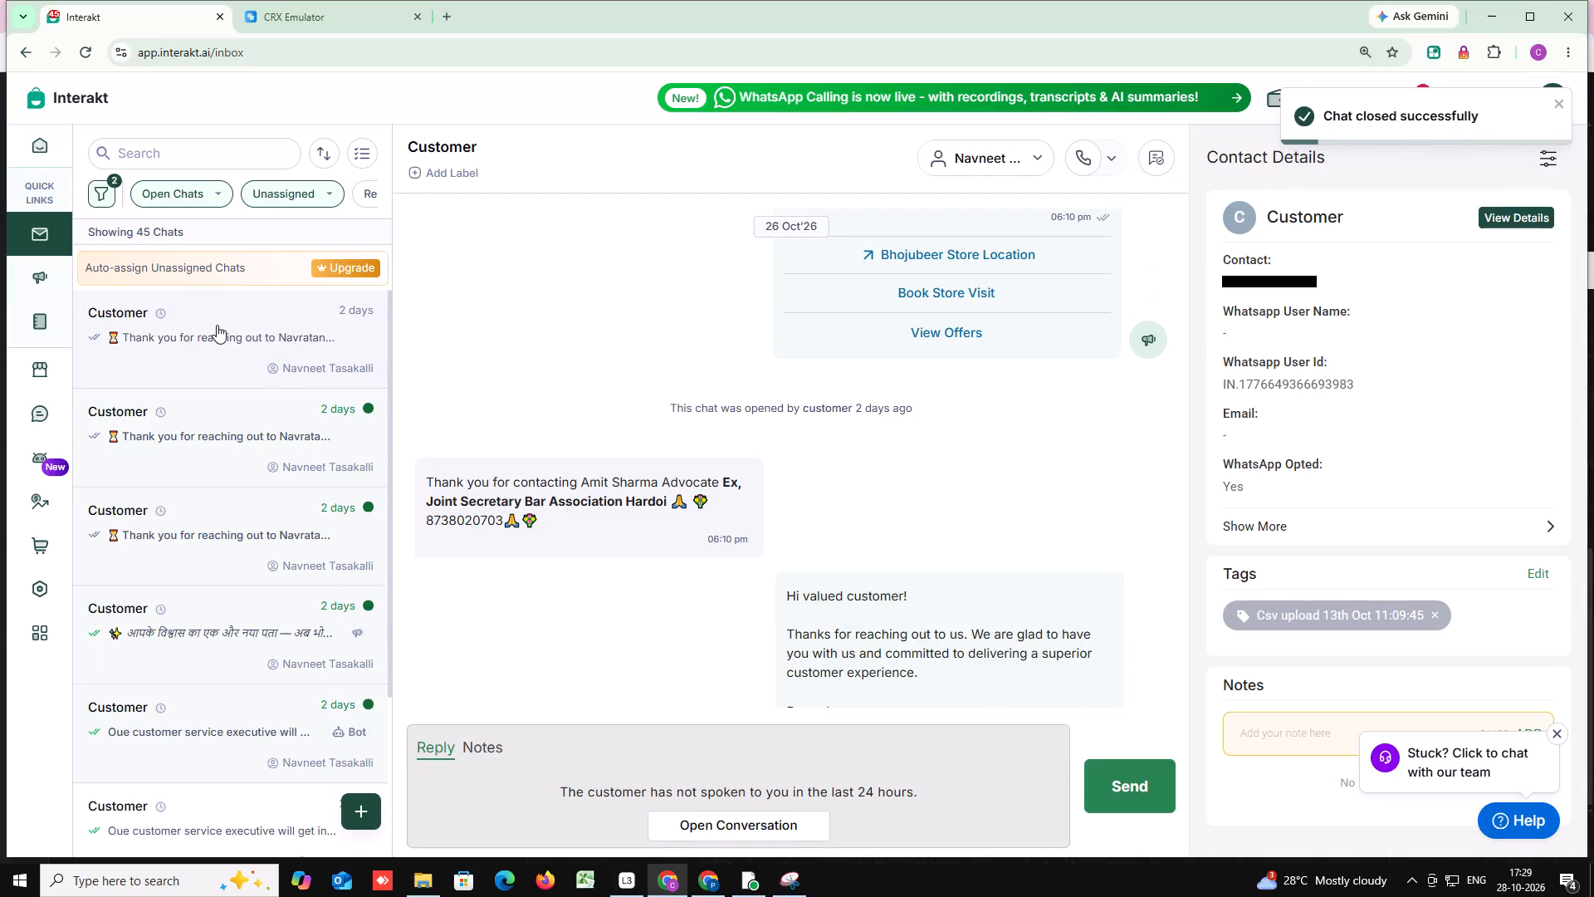
# Open the first Customer chat listed, check its "Welcome to prabhawati dental clinic" auto-reply and close the chat.
pyautogui.click(202, 333)
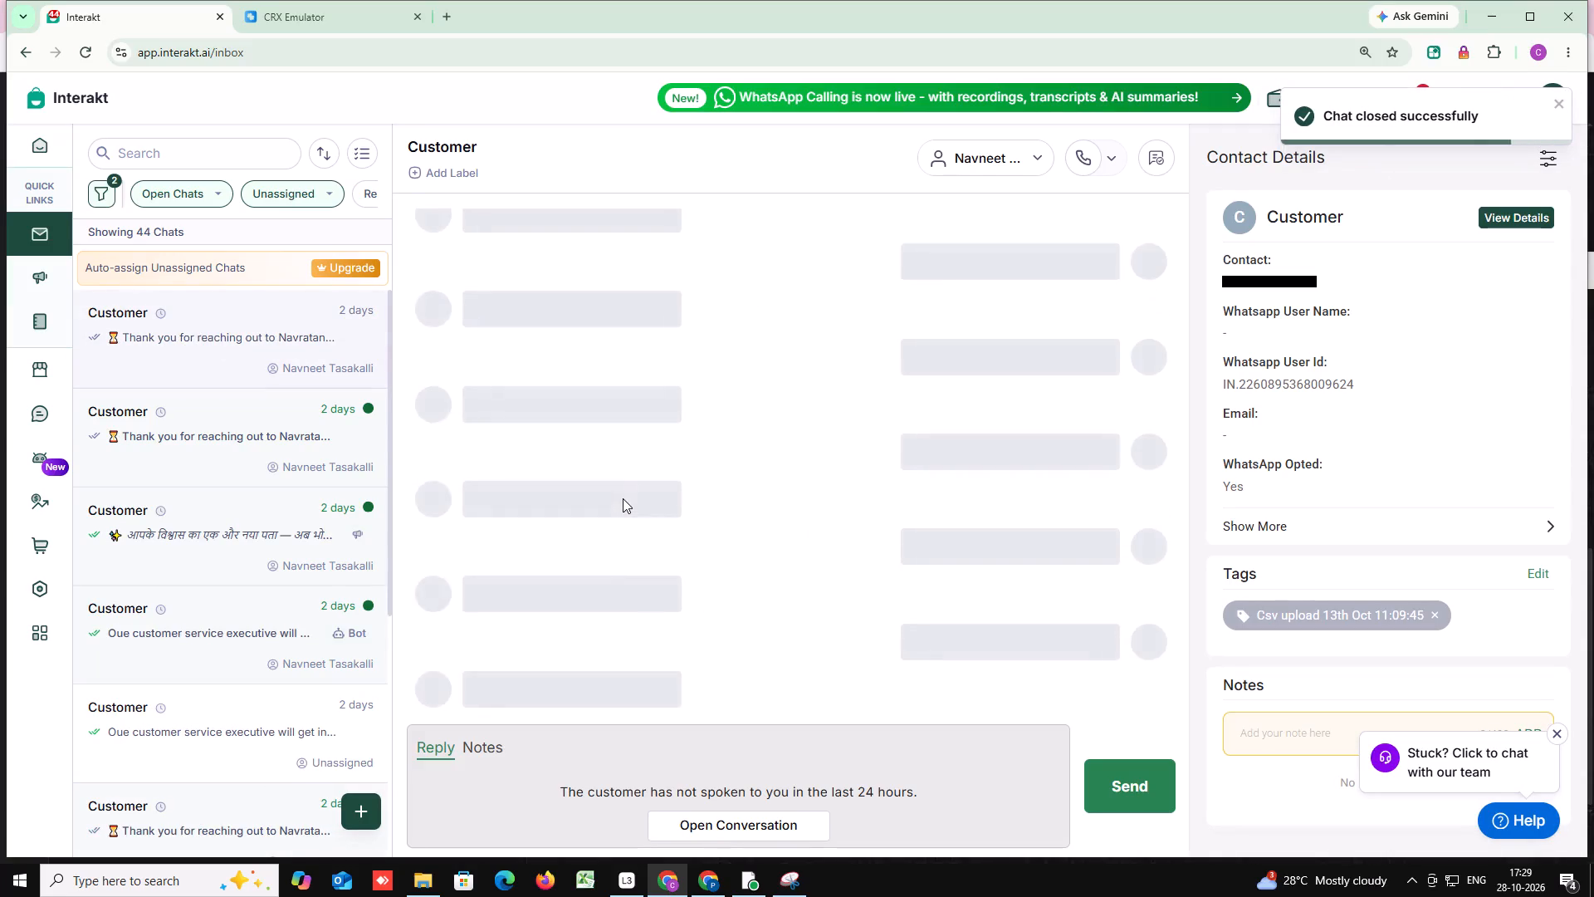
pyautogui.scroll(6, 623, 498)
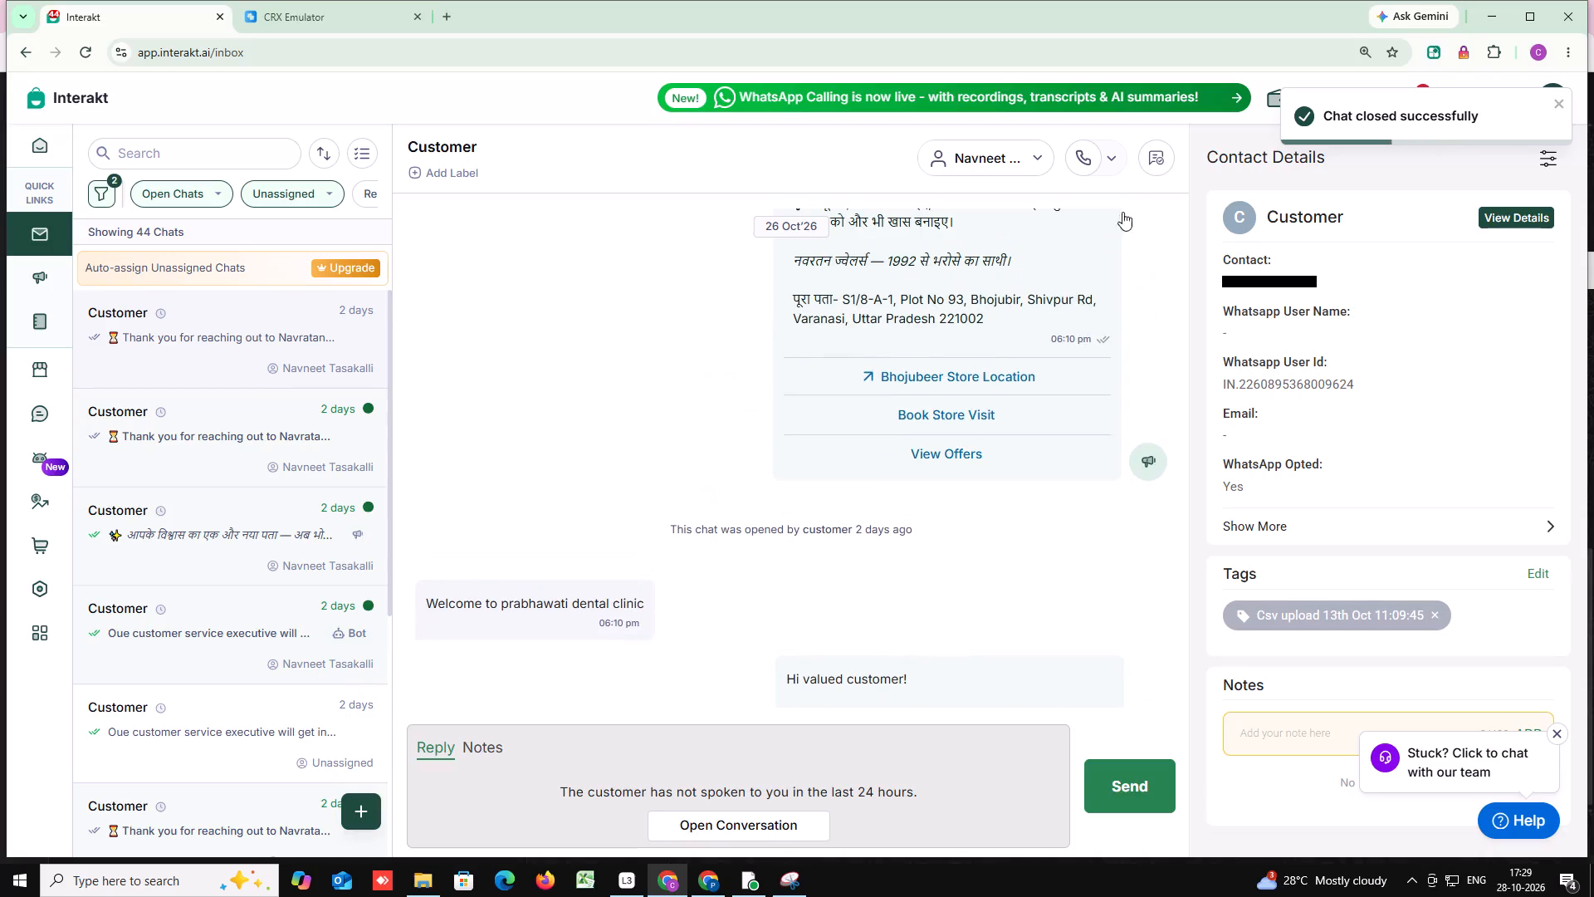
pyautogui.click(1158, 161)
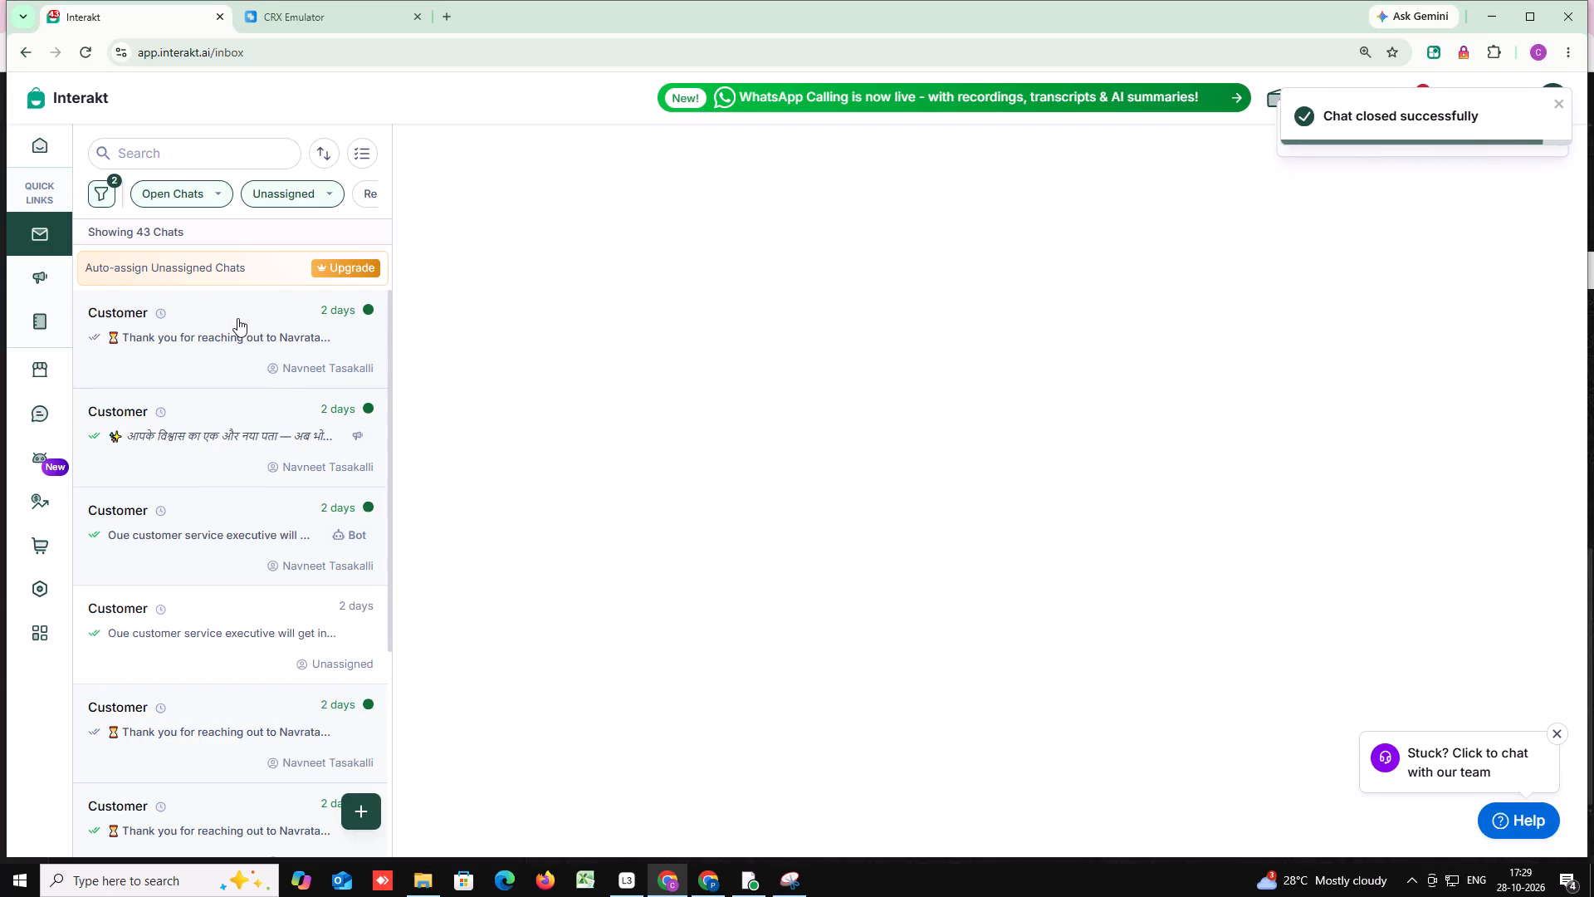
# Open the first Customer chat listed, check its Sai Traders auto-reply and close the chat.
pyautogui.click(237, 319)
pyautogui.click(266, 336)
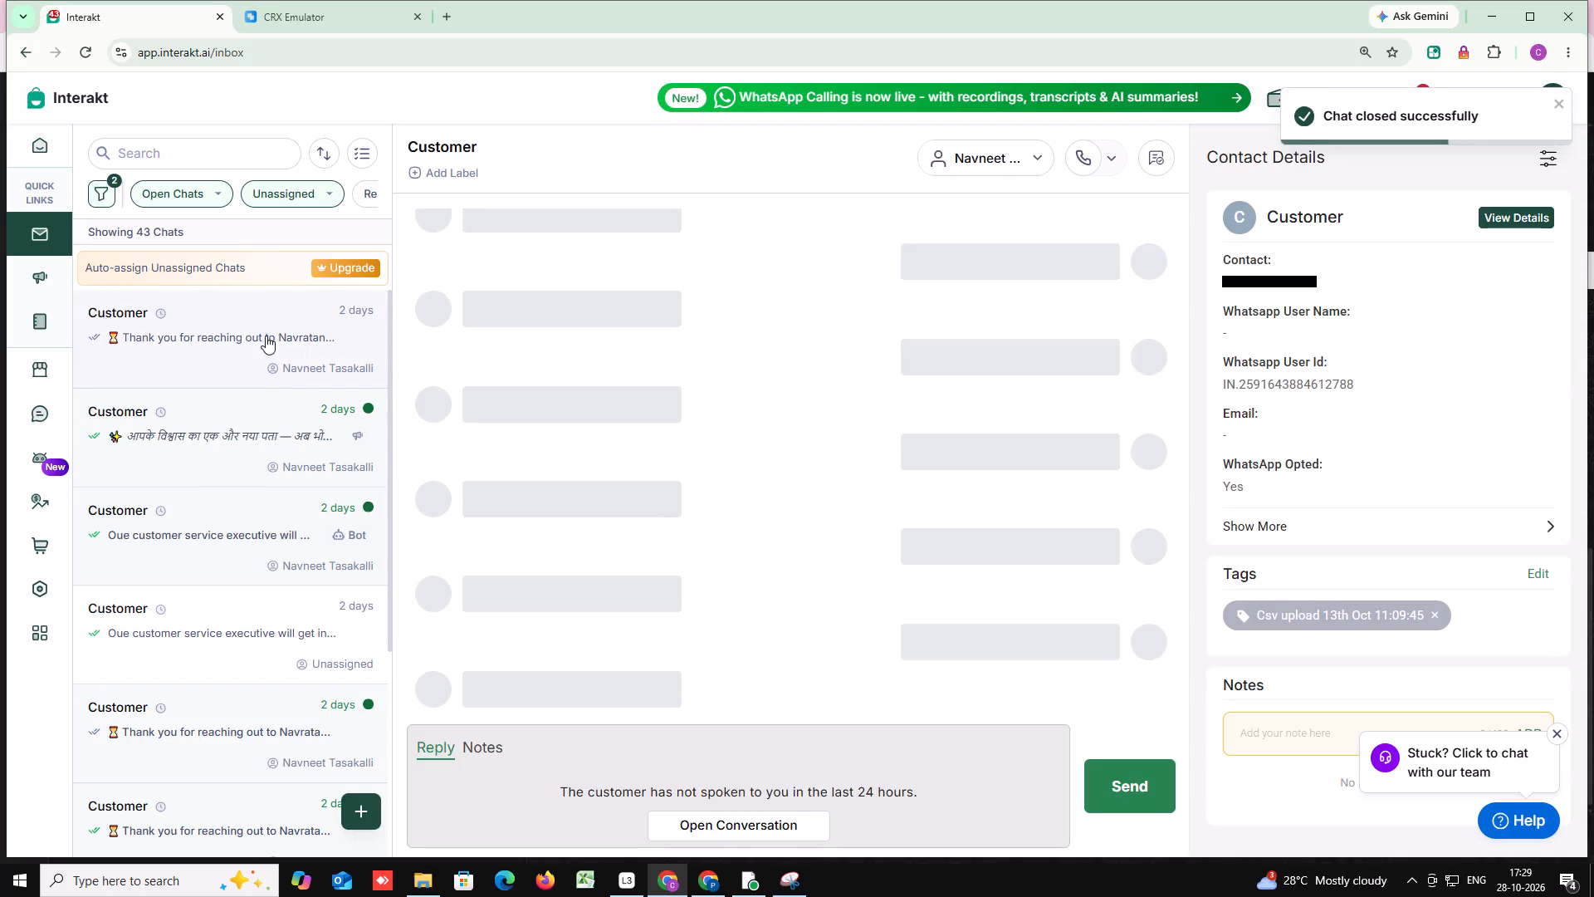
pyautogui.scroll(5, 752, 495)
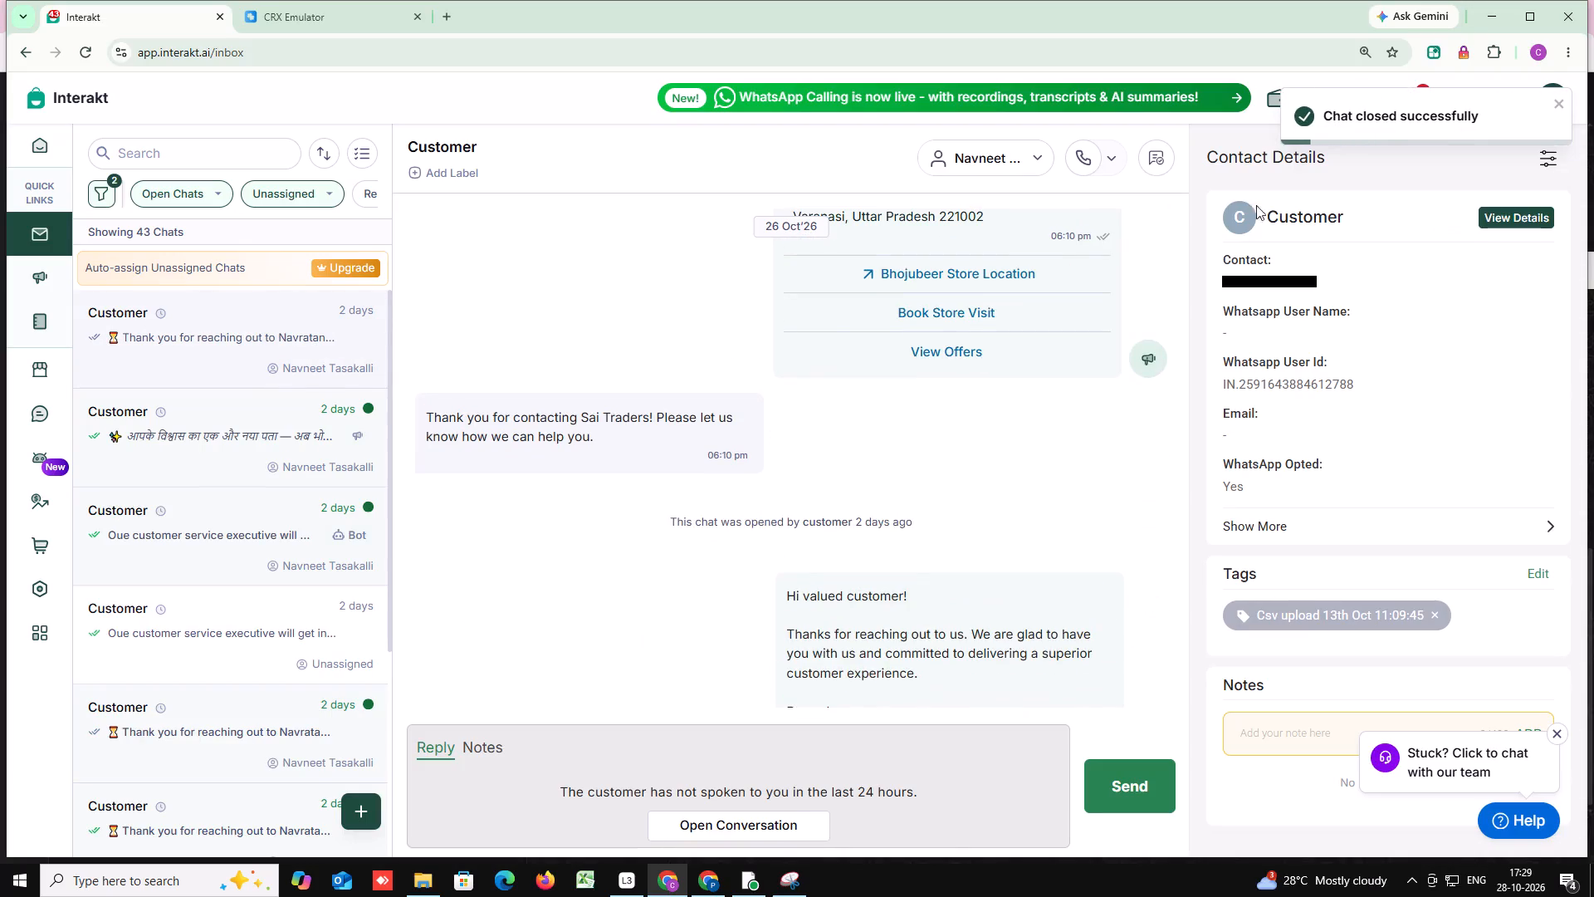
pyautogui.click(1157, 158)
# Open the first Customer chat listed and take a new snip covering its 06:16 pm "Book Store Visit" reply and contact details in Snipping Tool.
pyautogui.click(211, 336)
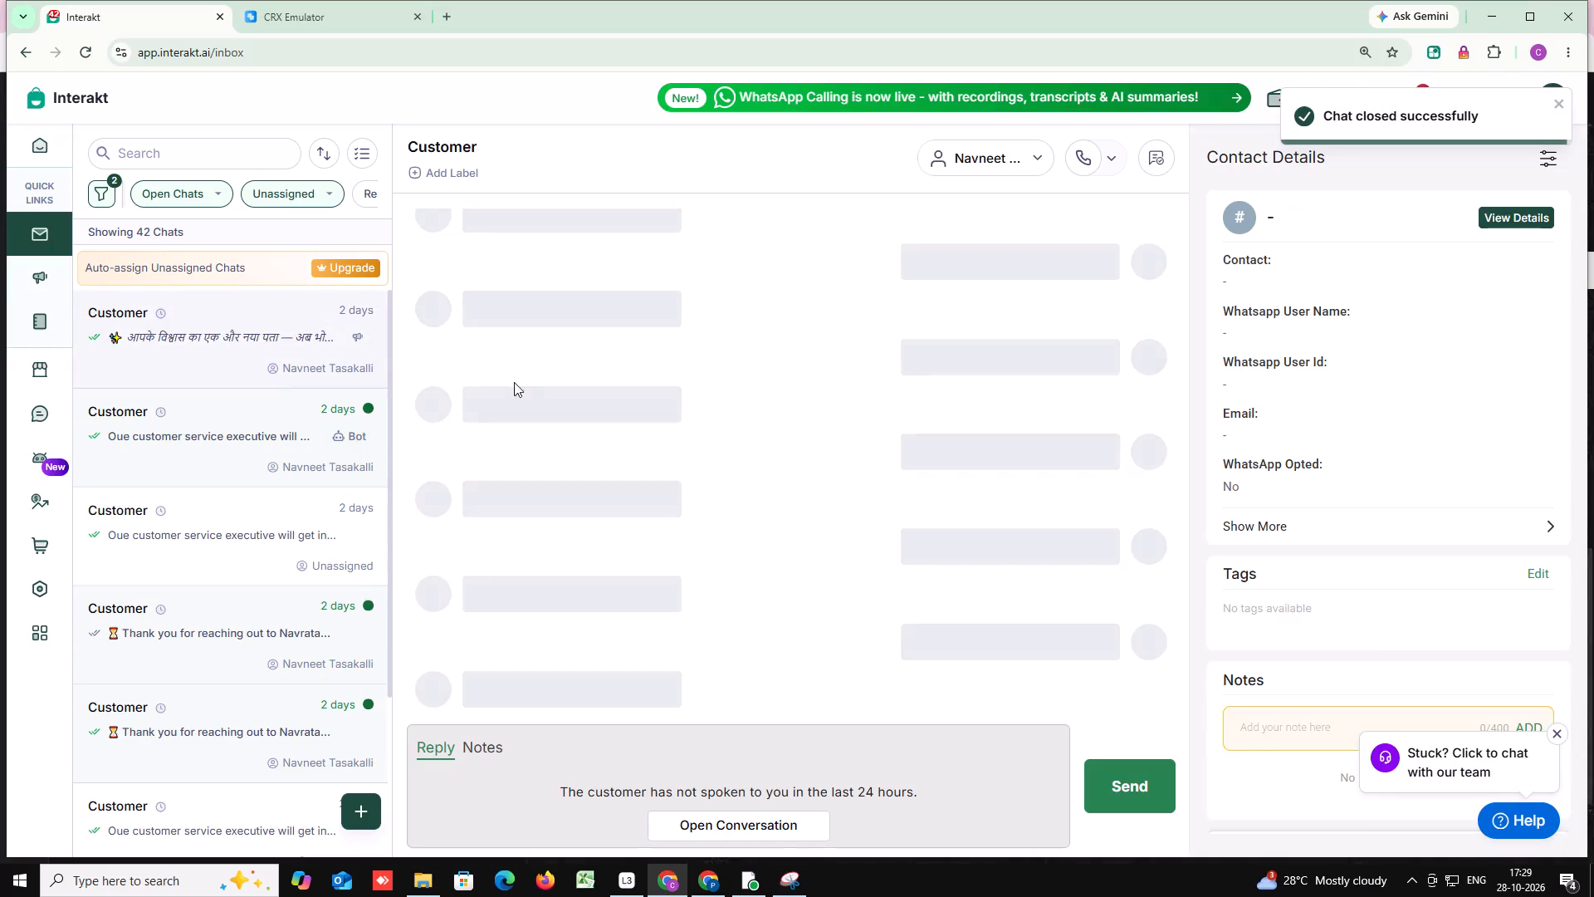
pyautogui.scroll(4, 644, 502)
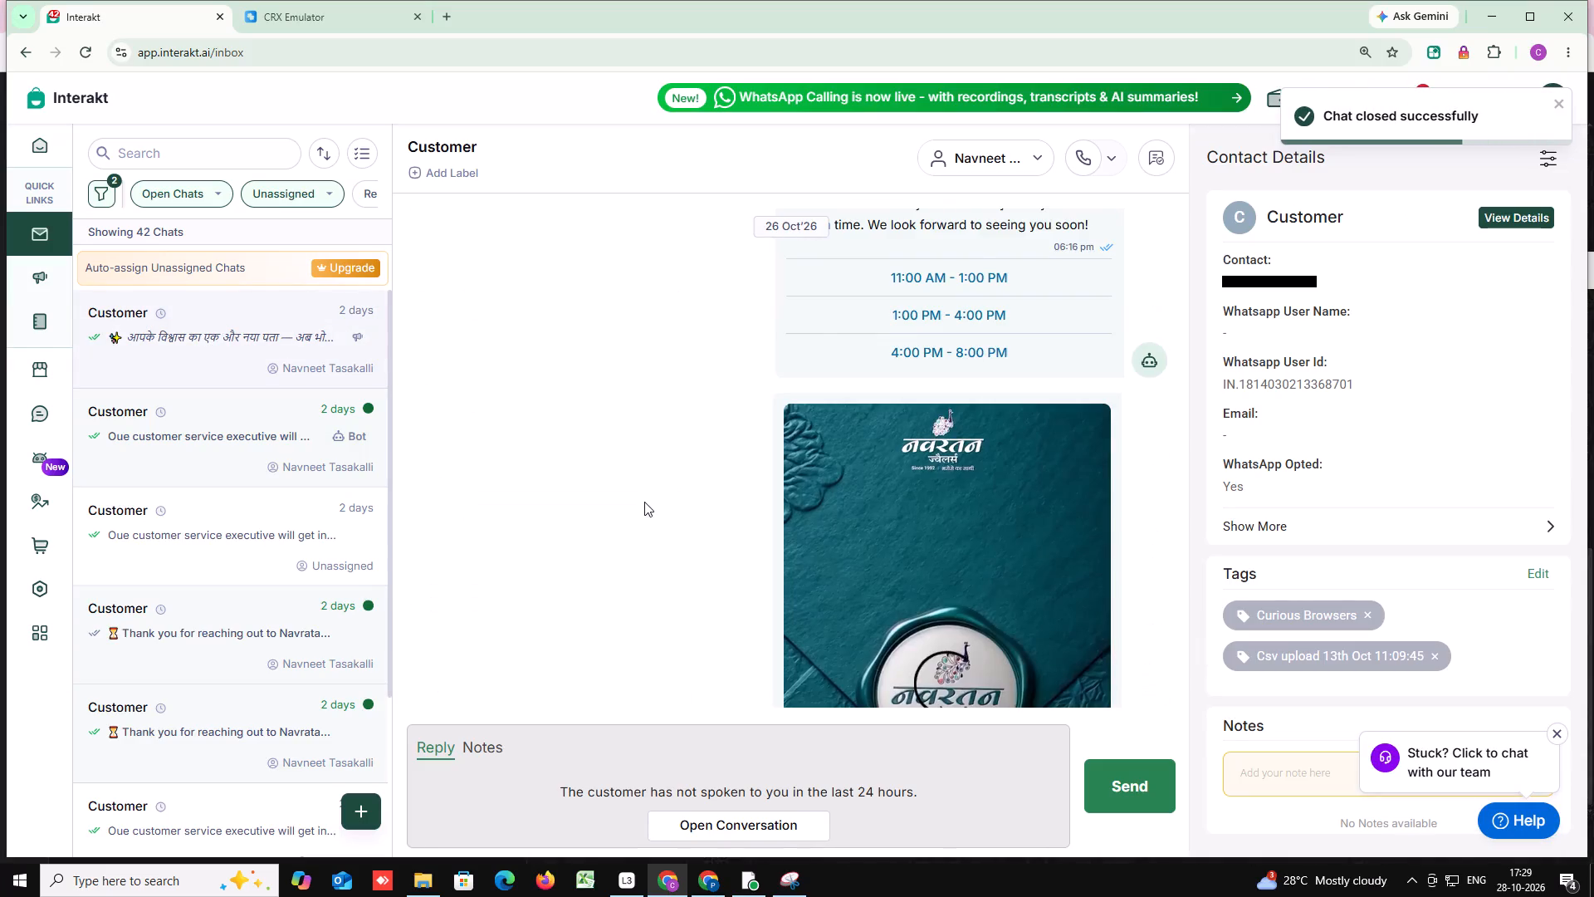
pyautogui.scroll(14, 644, 502)
pyautogui.scroll(10, 814, 430)
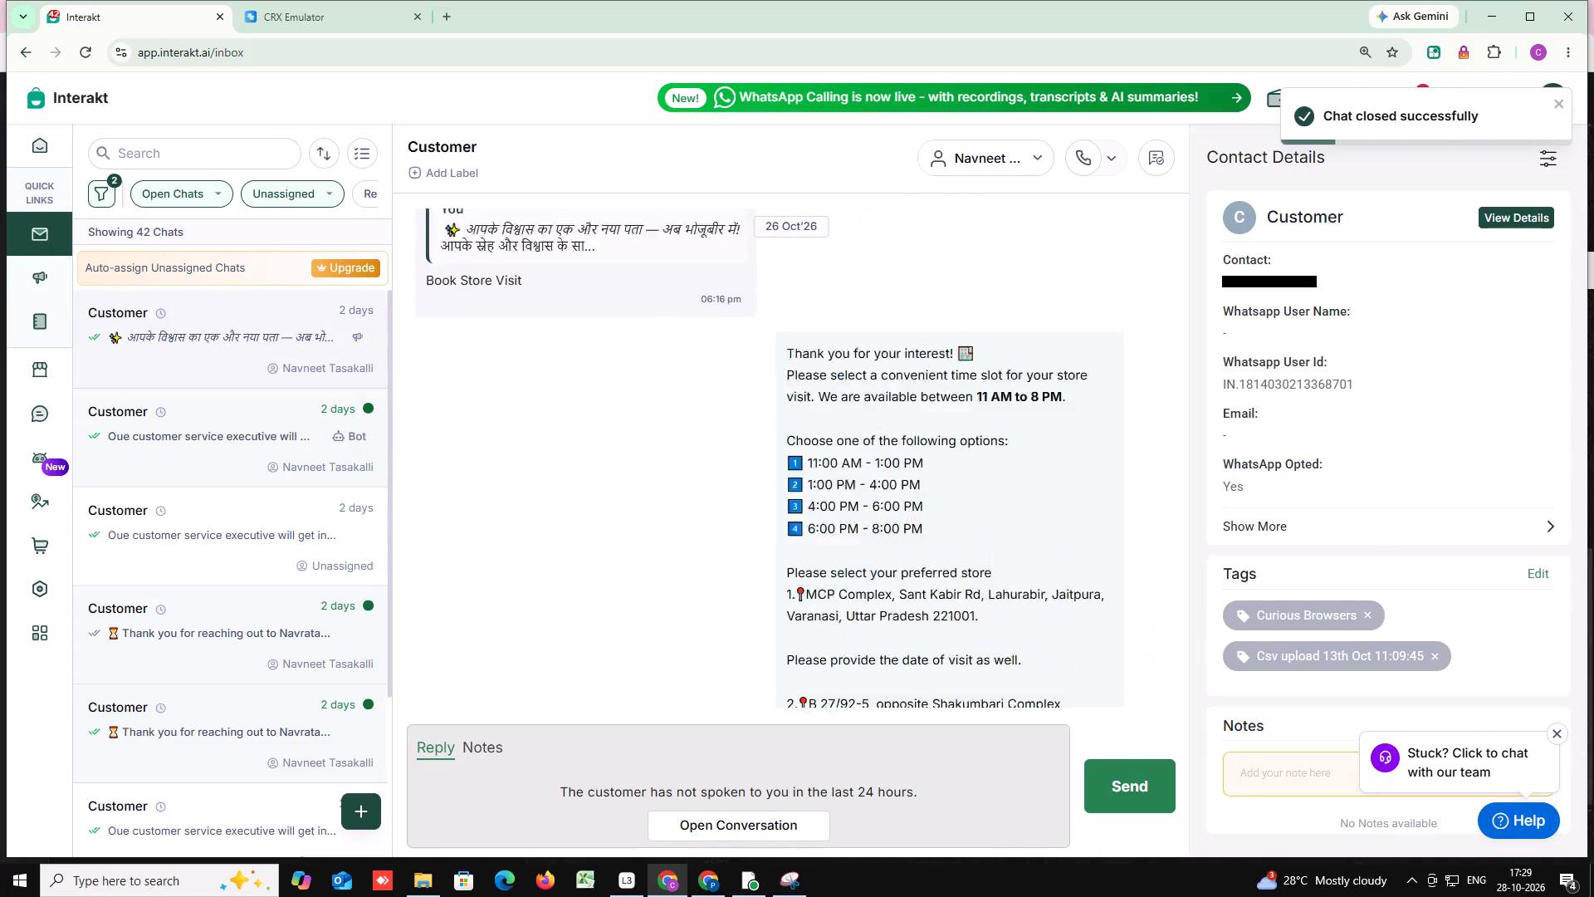
pyautogui.scroll(-1, 790, 509)
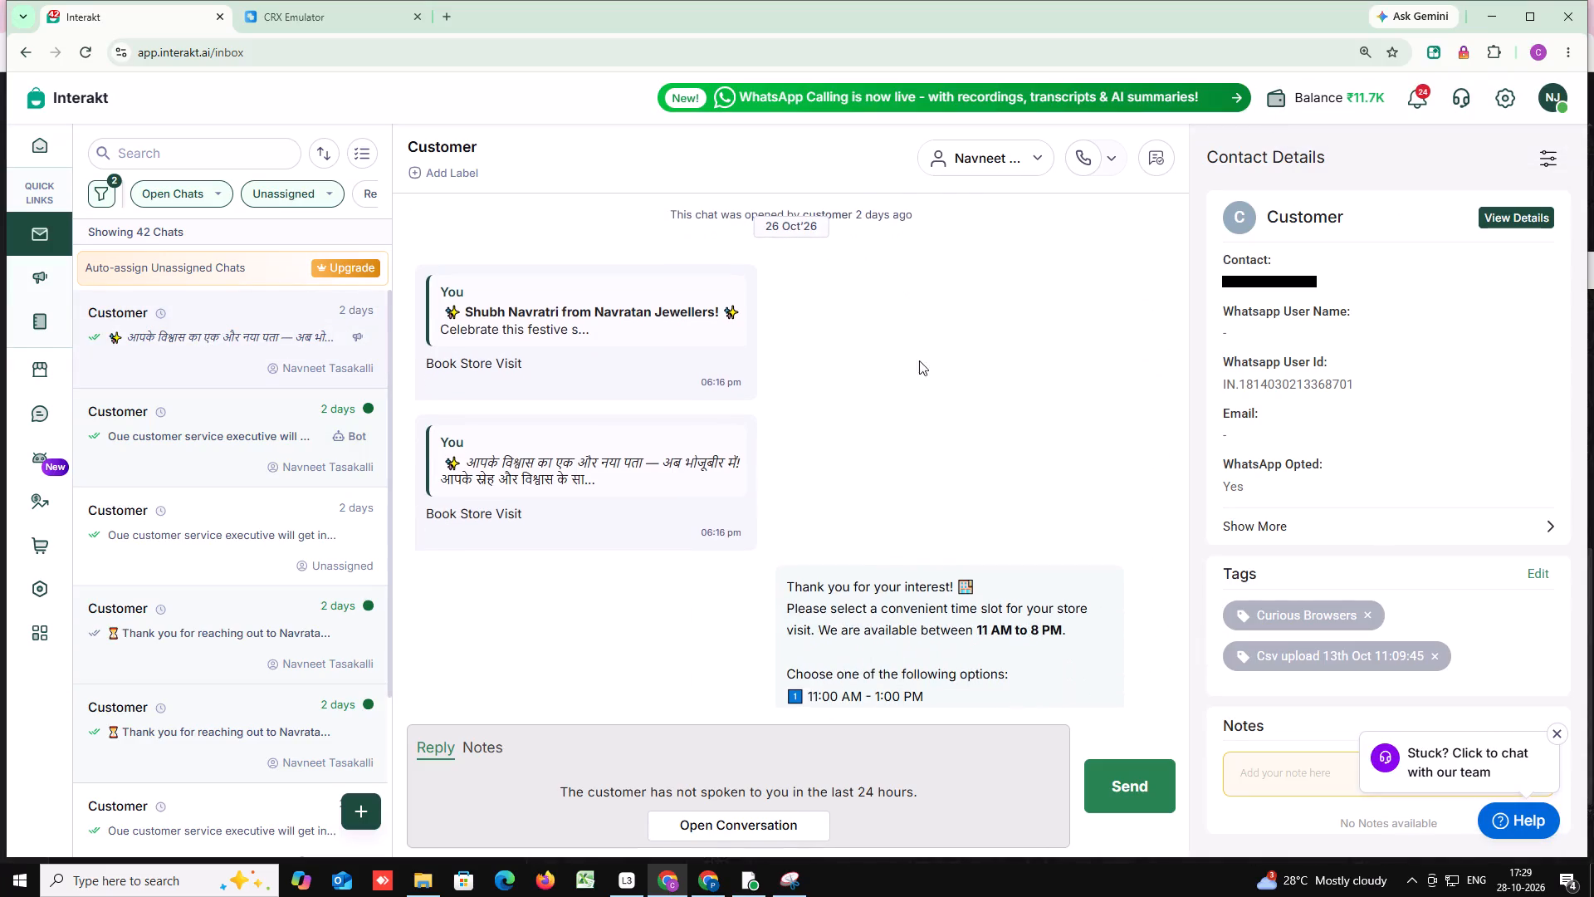
pyautogui.scroll(-2, 901, 425)
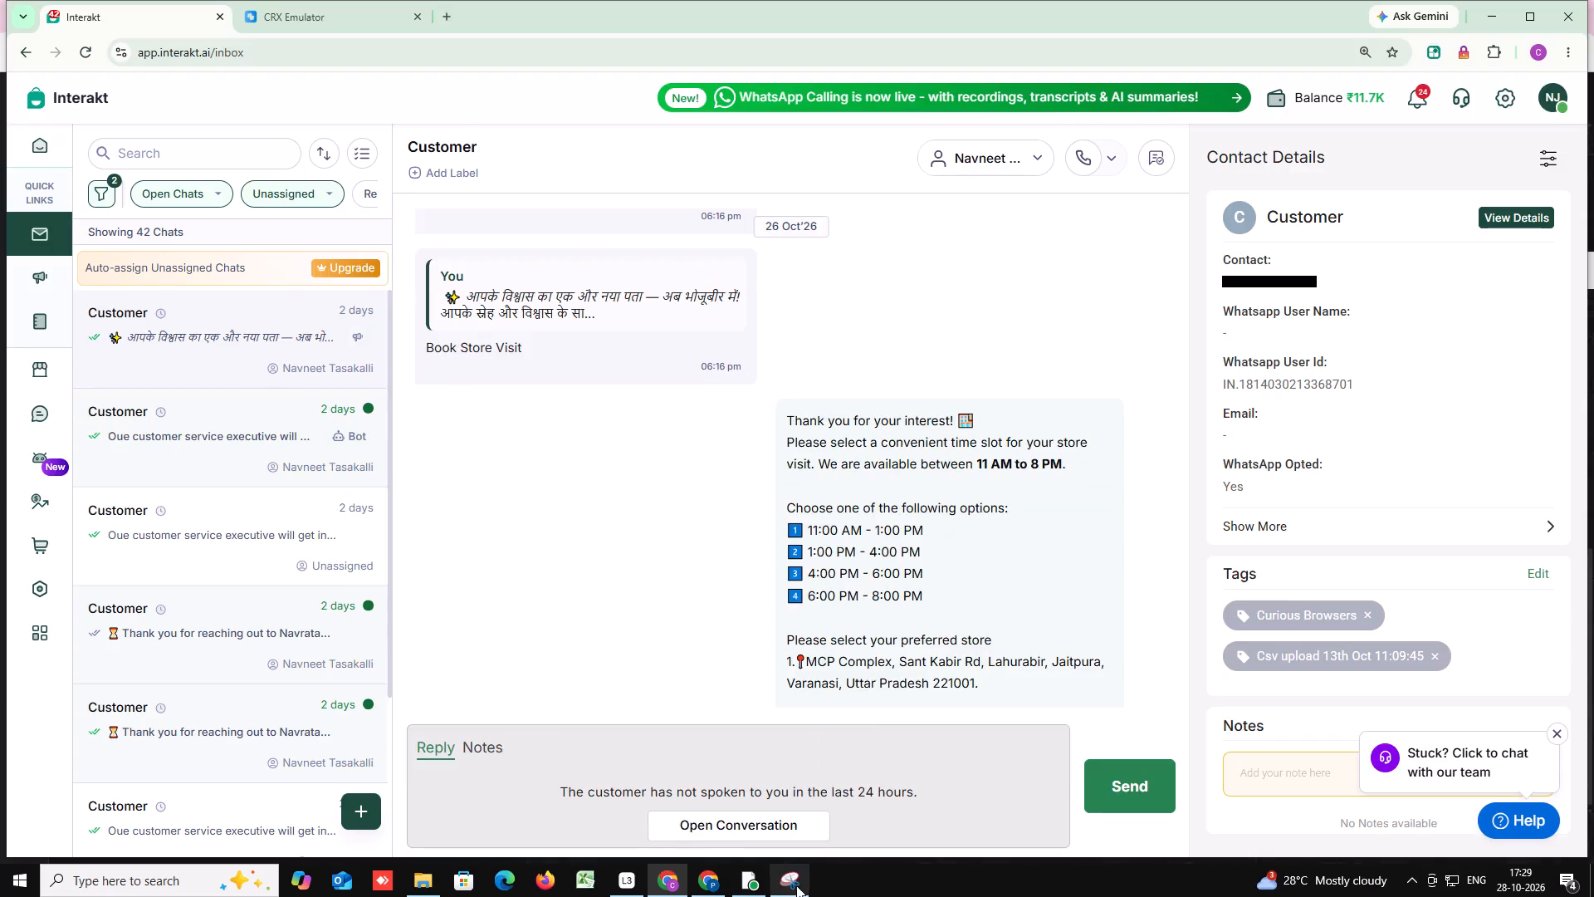
pyautogui.click(795, 890)
pyautogui.click(306, 60)
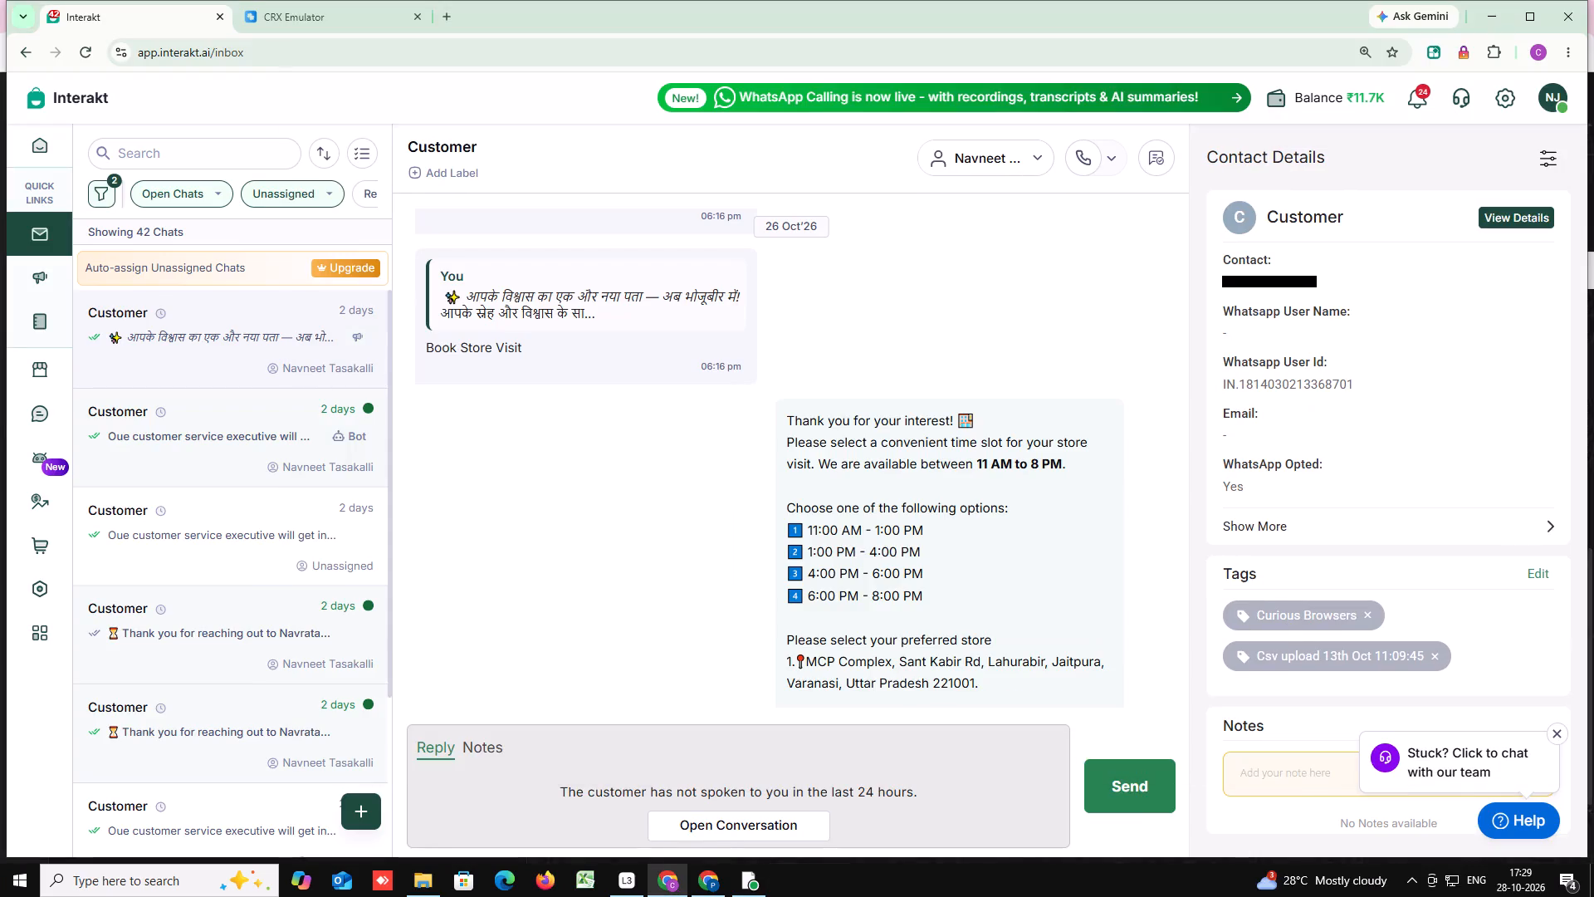
pyautogui.moveTo(380, 118); pyautogui.dragTo(1387, 430)
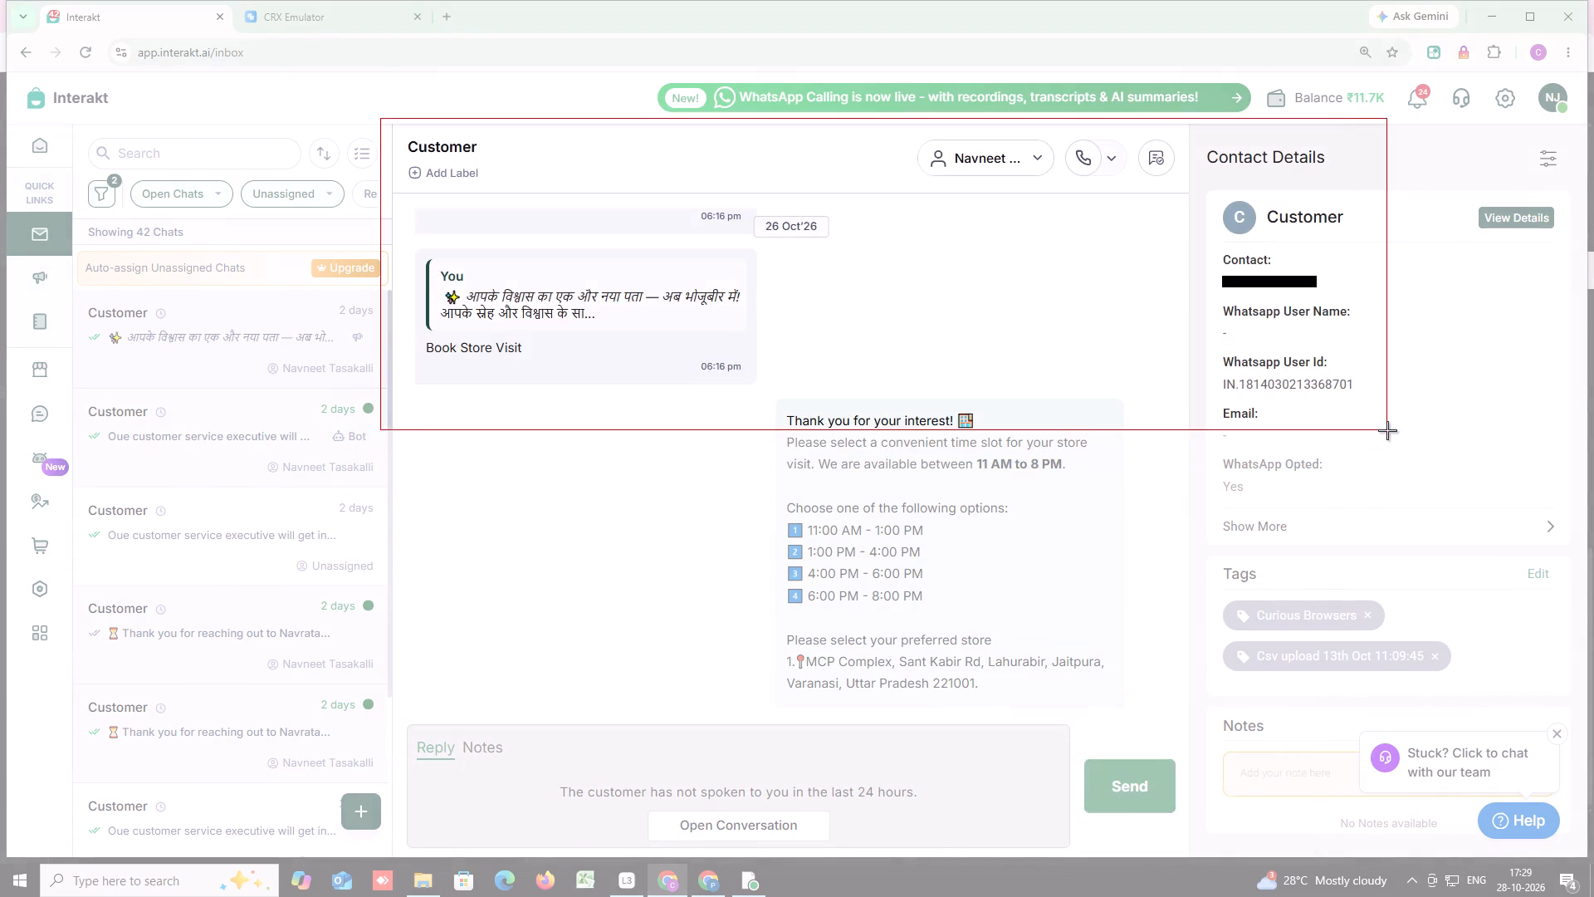
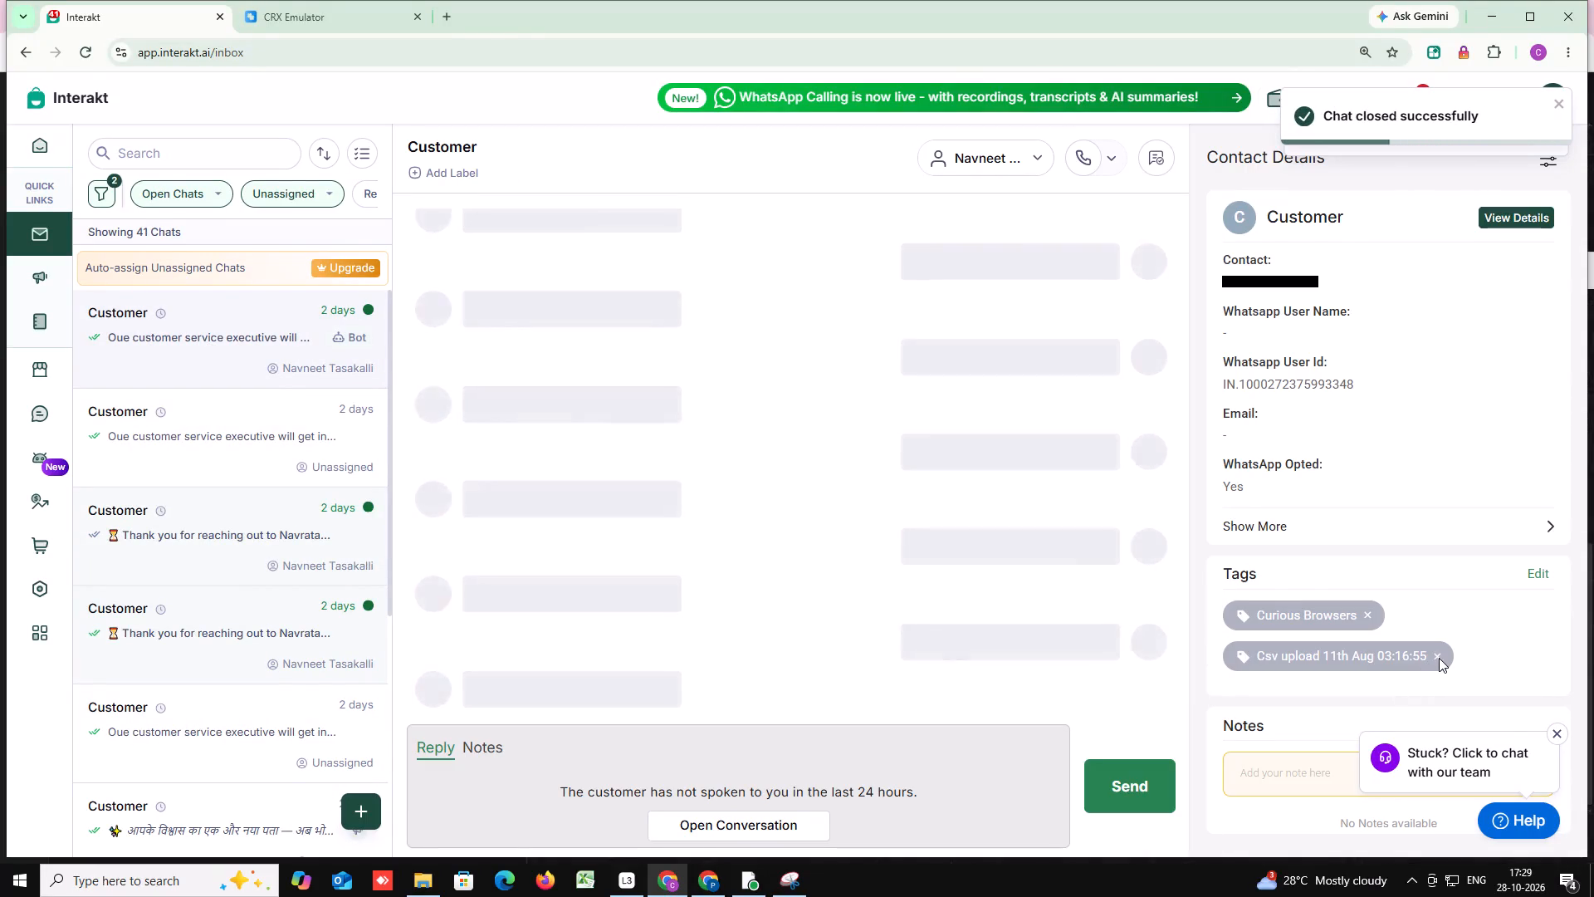
# Remove the "Csv upload 11th Aug 03:16:55" tag from the open Customer chat's contact details.
pyautogui.click(1439, 658)
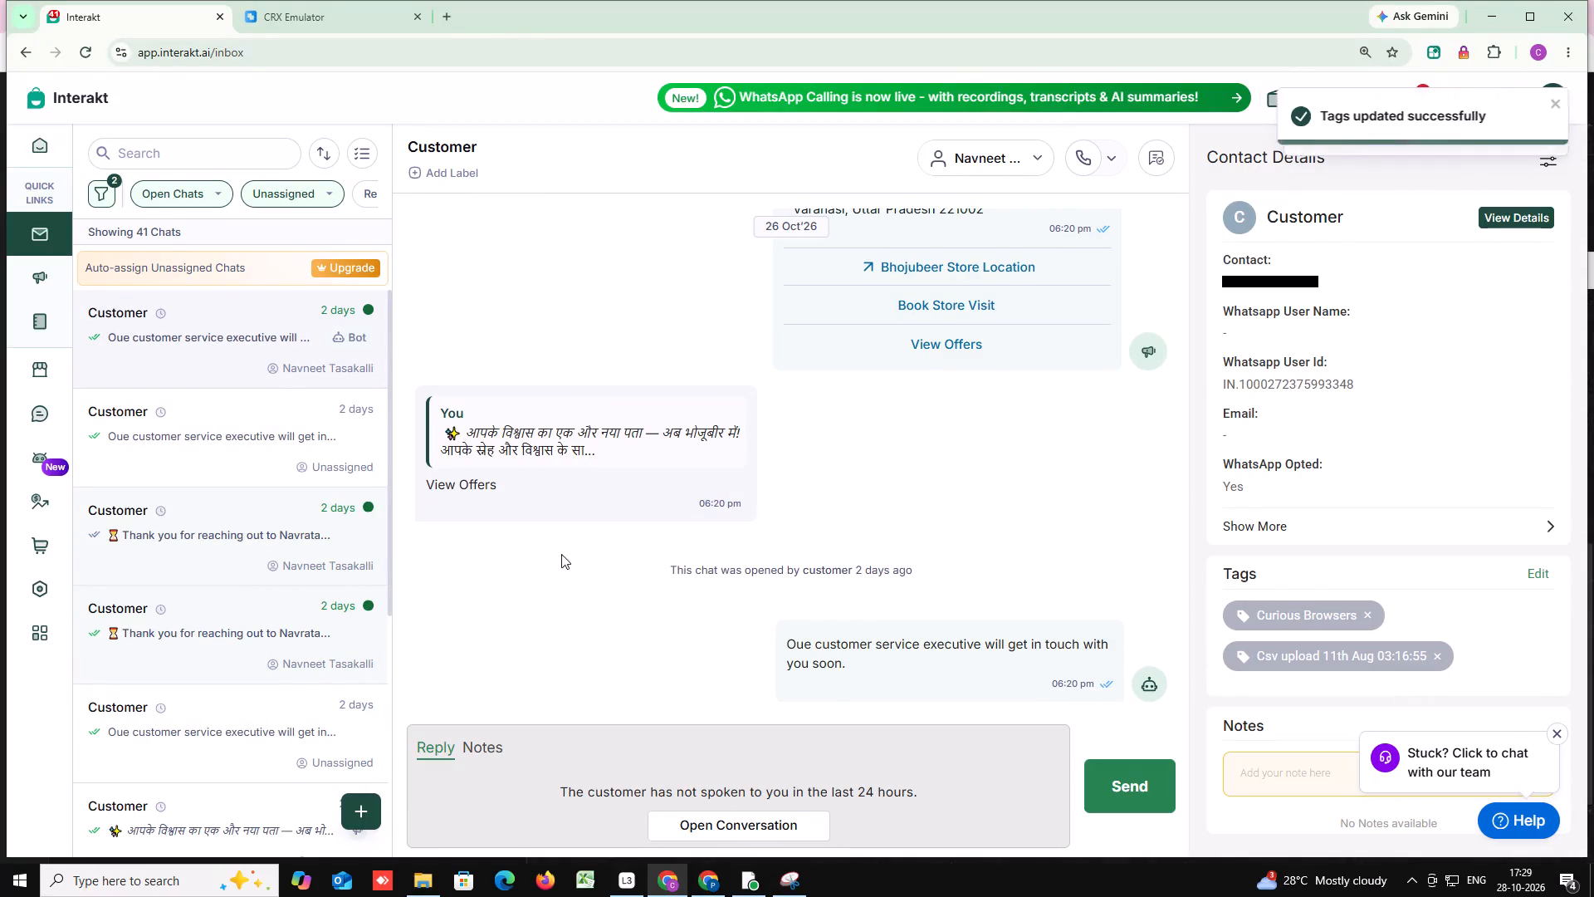
# Take a new snip in Snipping Tool covering the open chat's 06:20 pm "View Offers" reply and the customer's contact details.
pyautogui.click(790, 885)
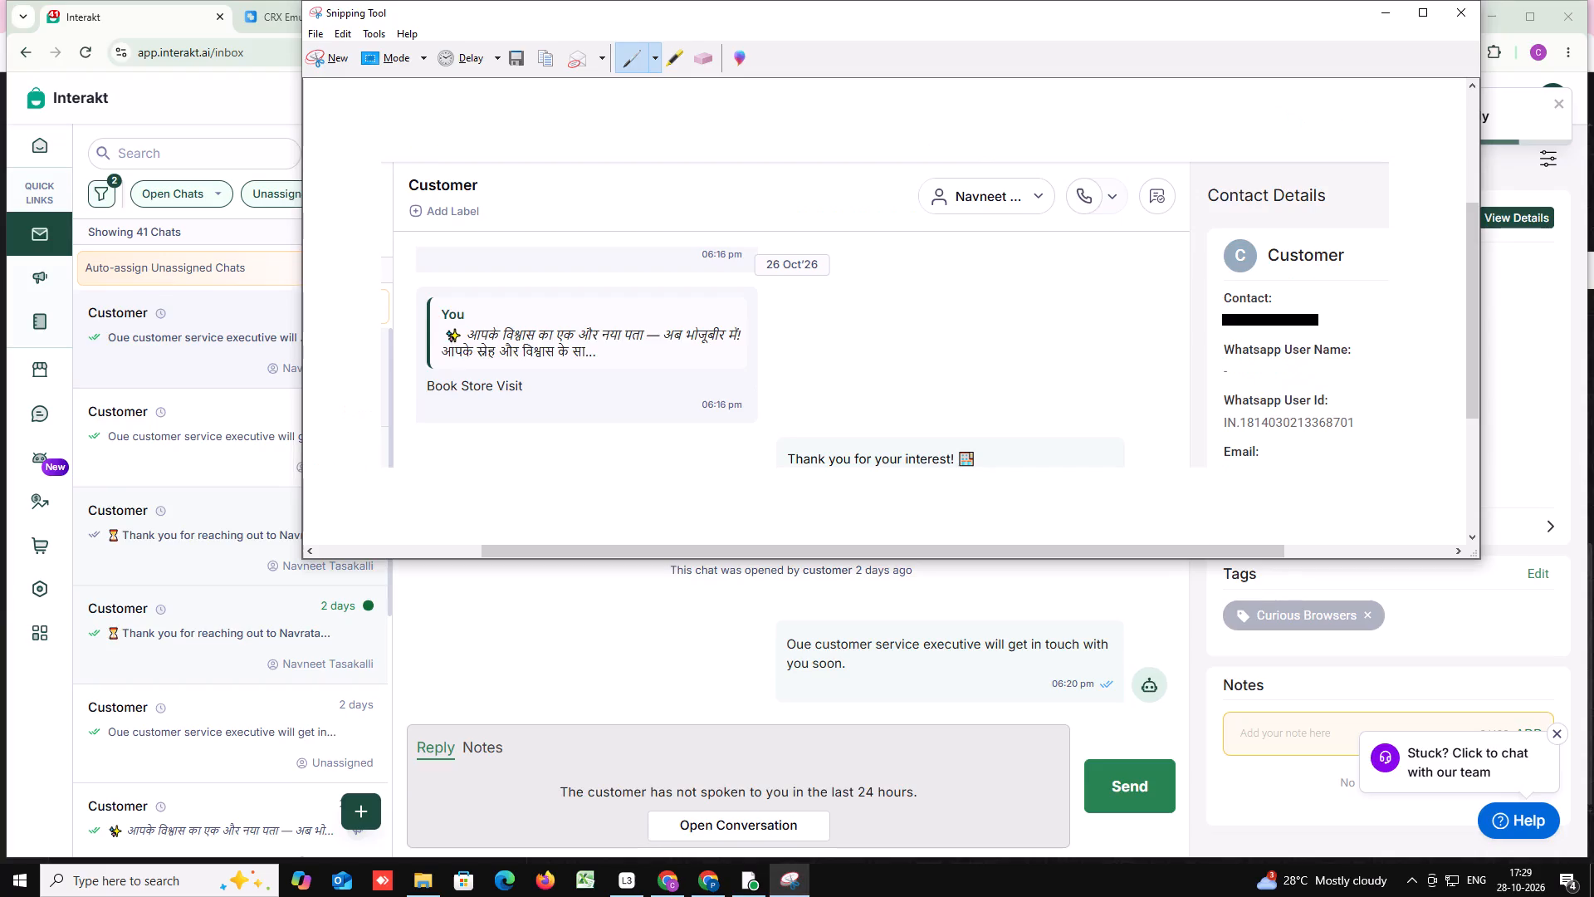
pyautogui.click(333, 48)
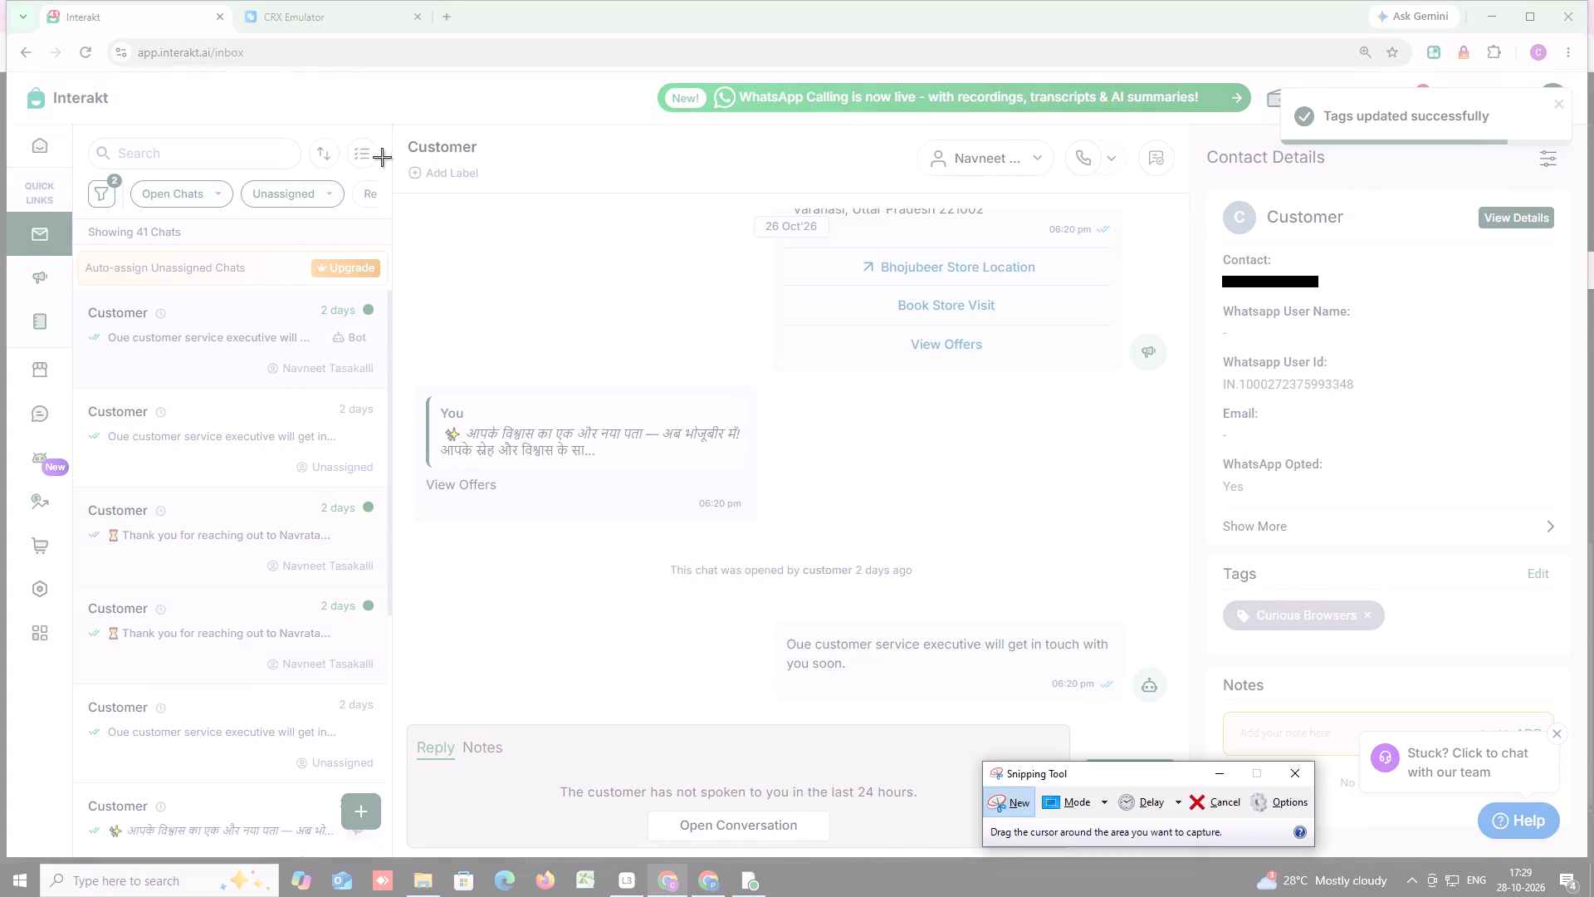
pyautogui.moveTo(391, 135); pyautogui.dragTo(1352, 609)
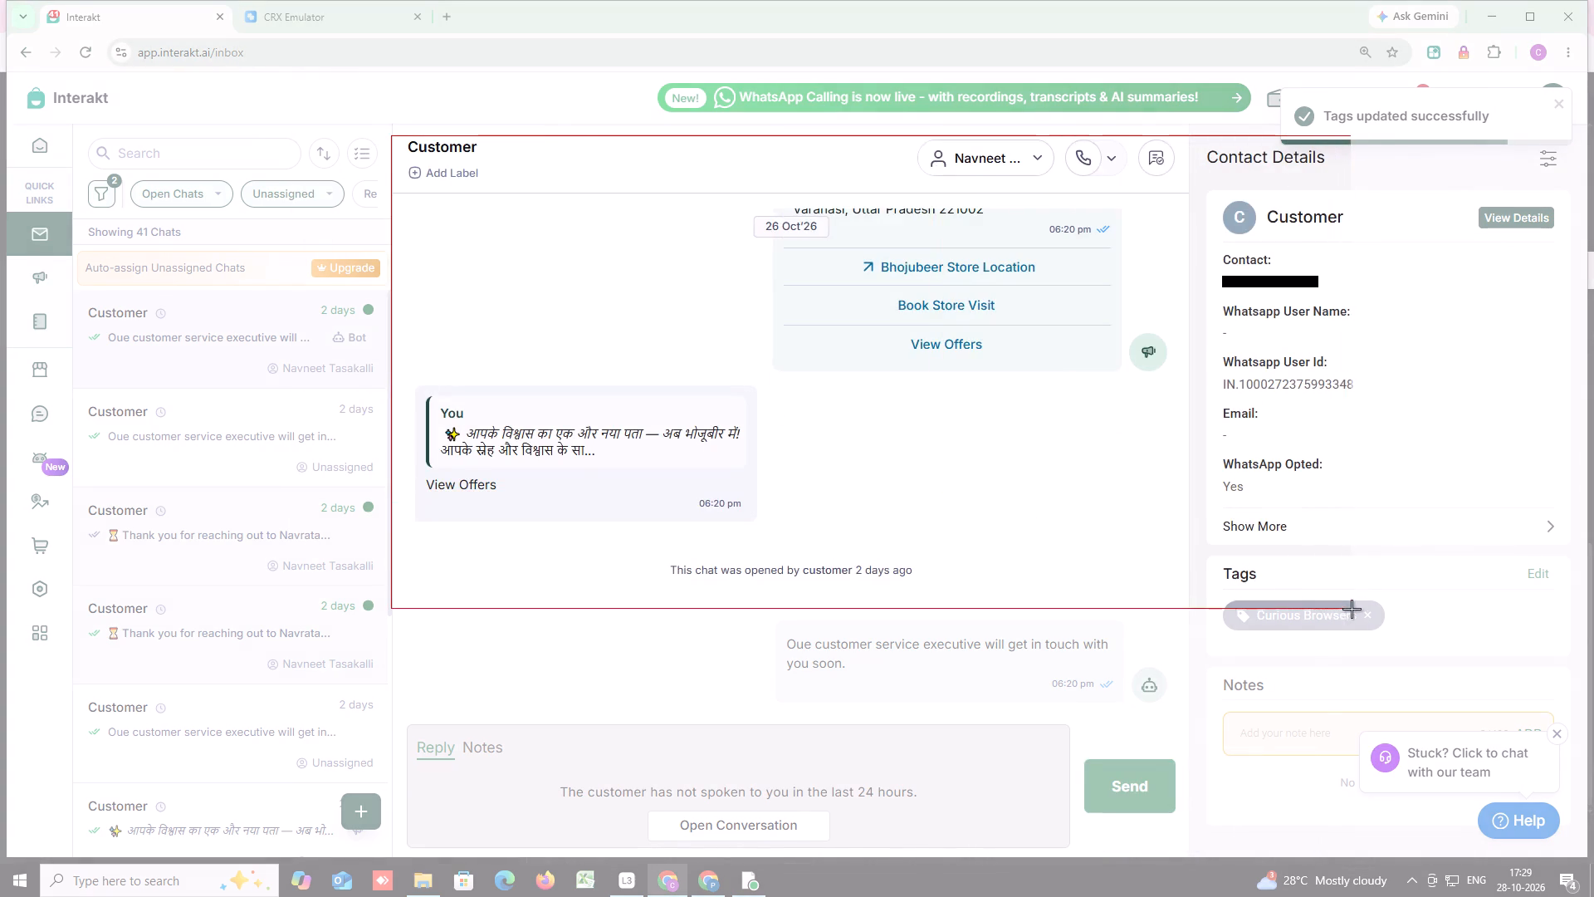
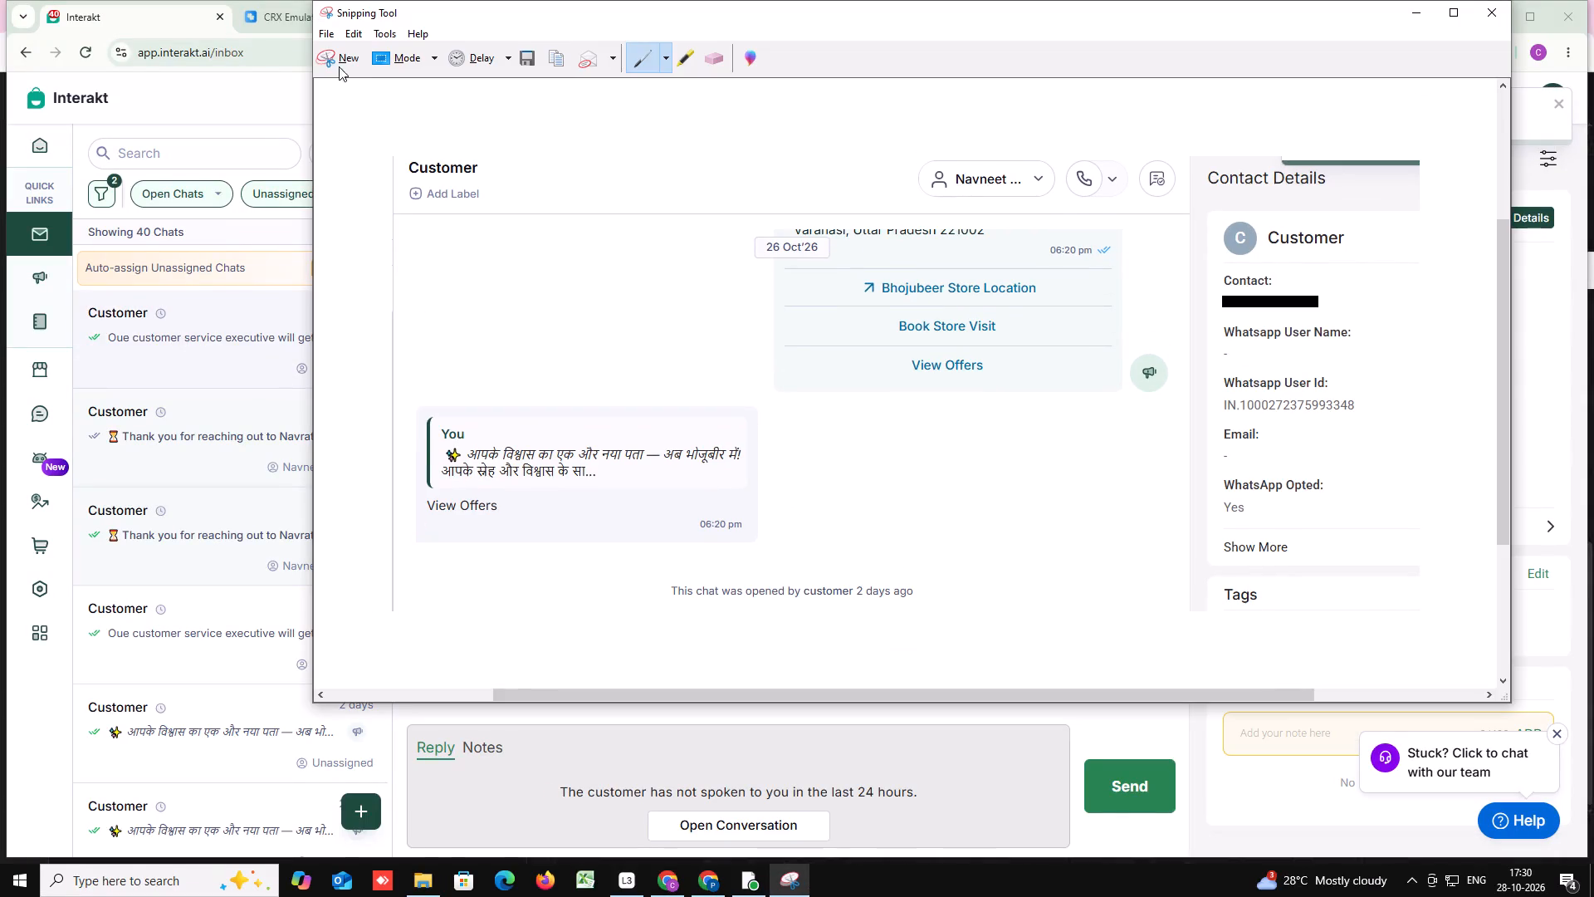
# Take a new snip of the open Customer chat's 06:20 pm "View Offers" reply together with the contact details and Csv upload tag.
pyautogui.click(340, 57)
pyautogui.moveTo(393, 122); pyautogui.dragTo(1468, 638)
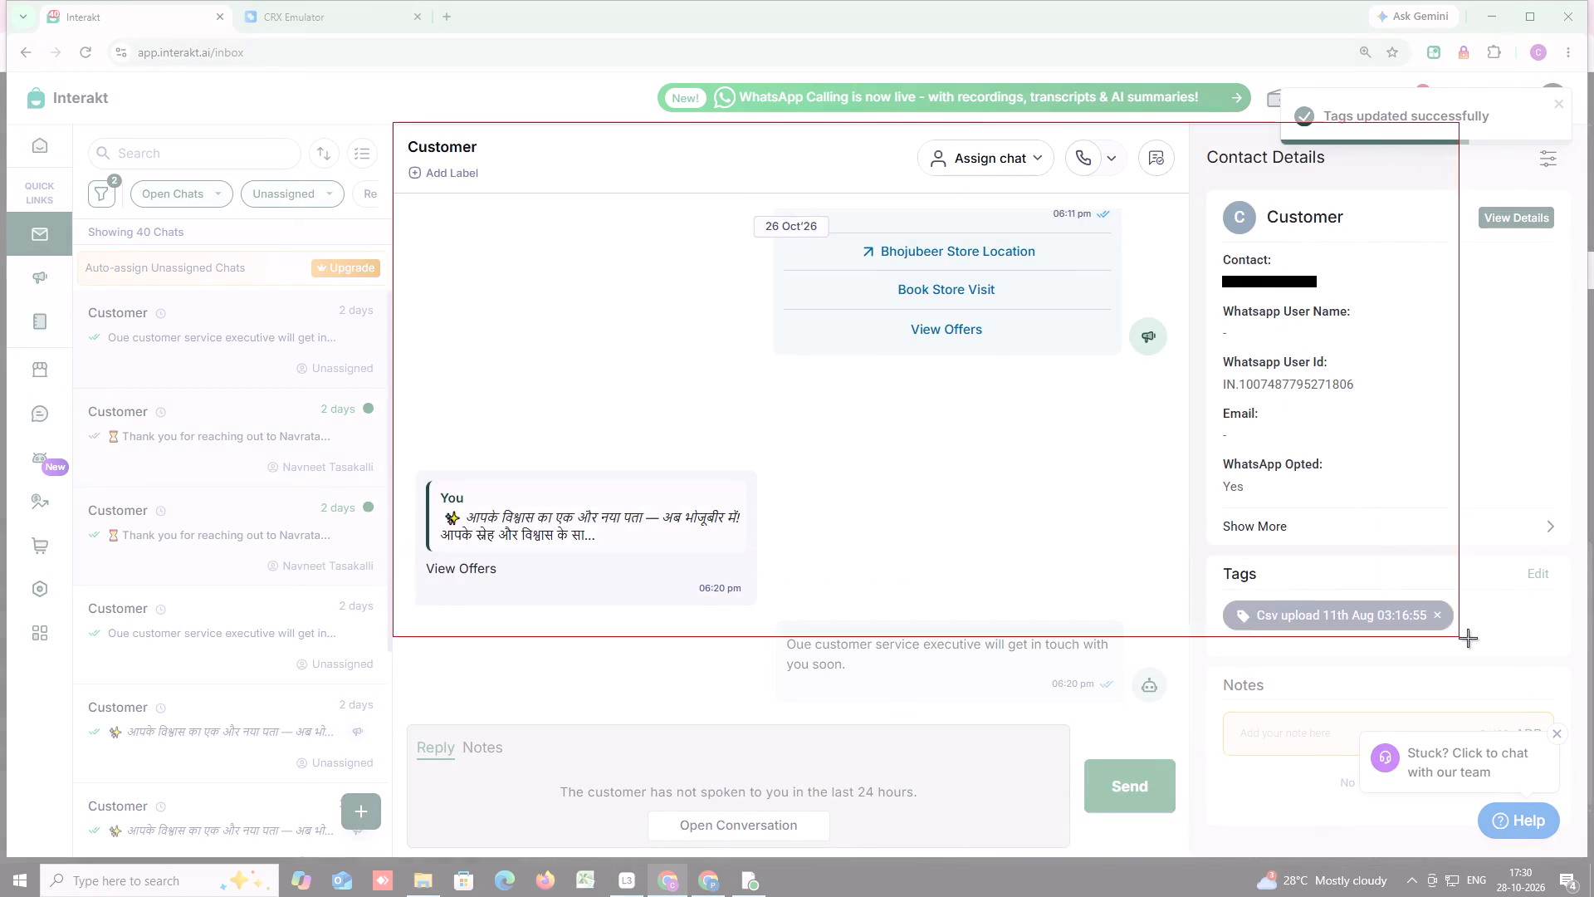
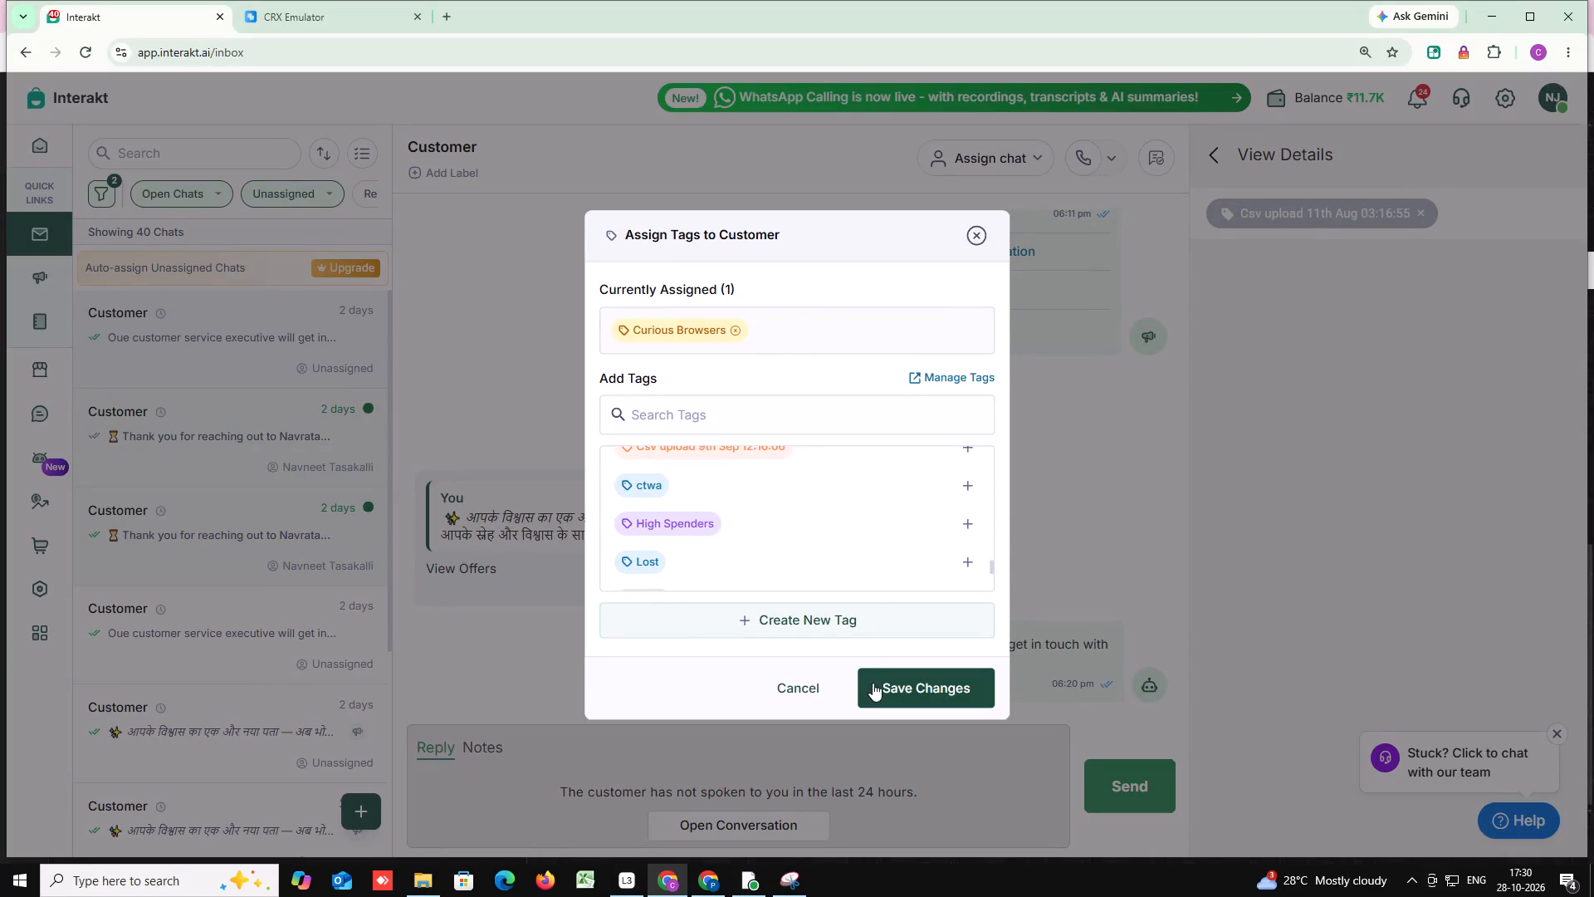
# Save the Curious Browsers tag assignment for the open customer and close the 06:20 pm "View Offers" chat.
pyautogui.click(873, 684)
pyautogui.click(1150, 162)
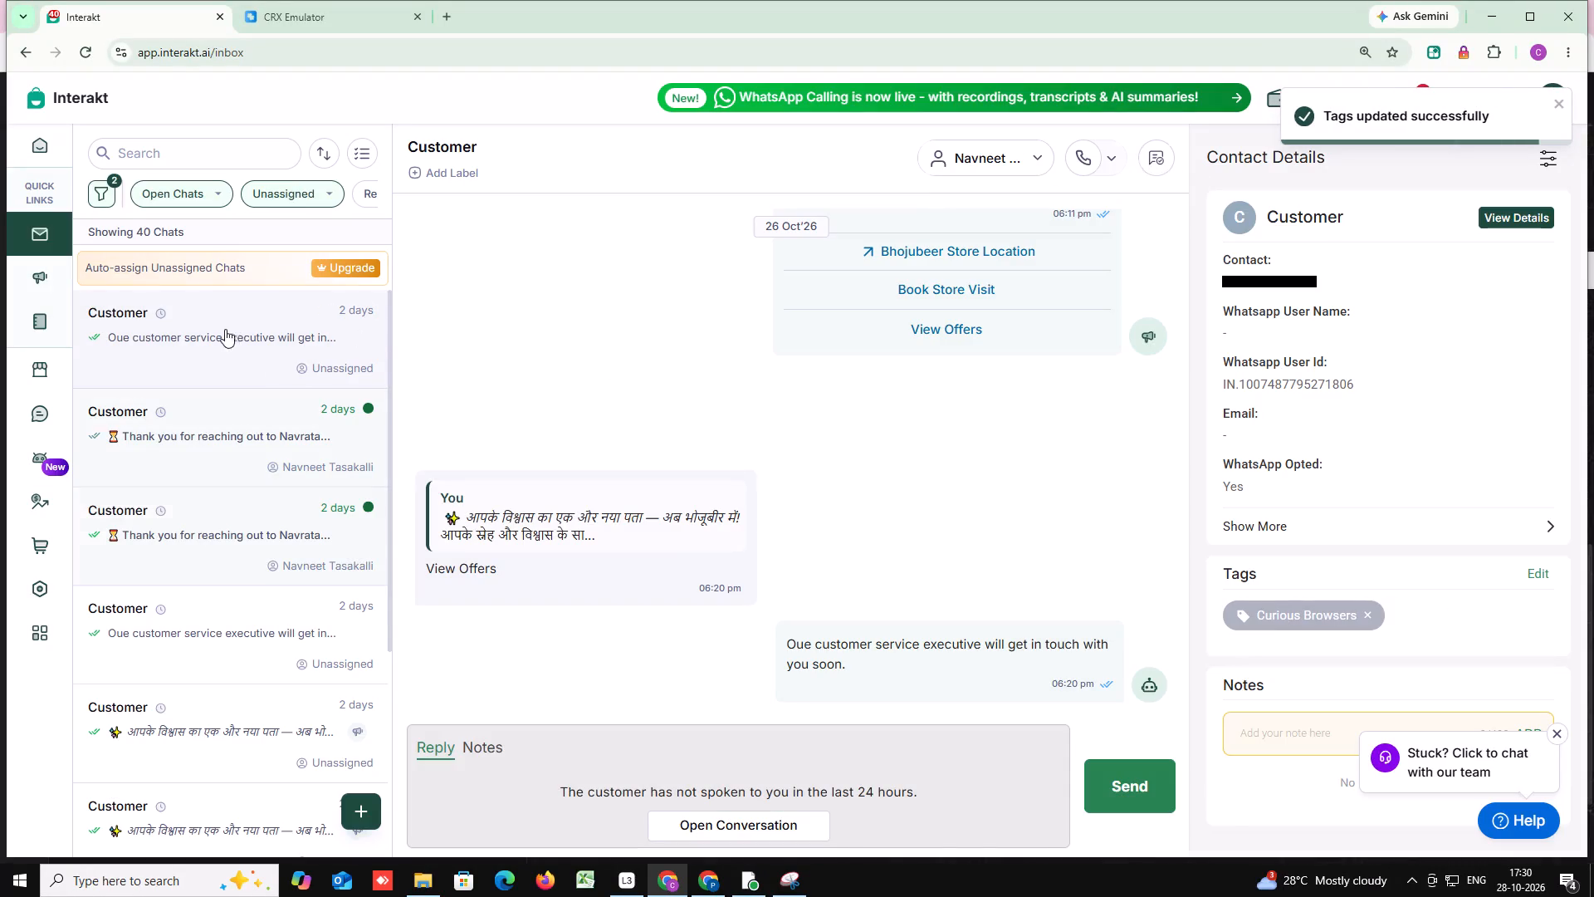
# Open the next chat in the list, check the Shree Shyam Papad Udyog auto-reply, and close the chat.
pyautogui.click(219, 328)
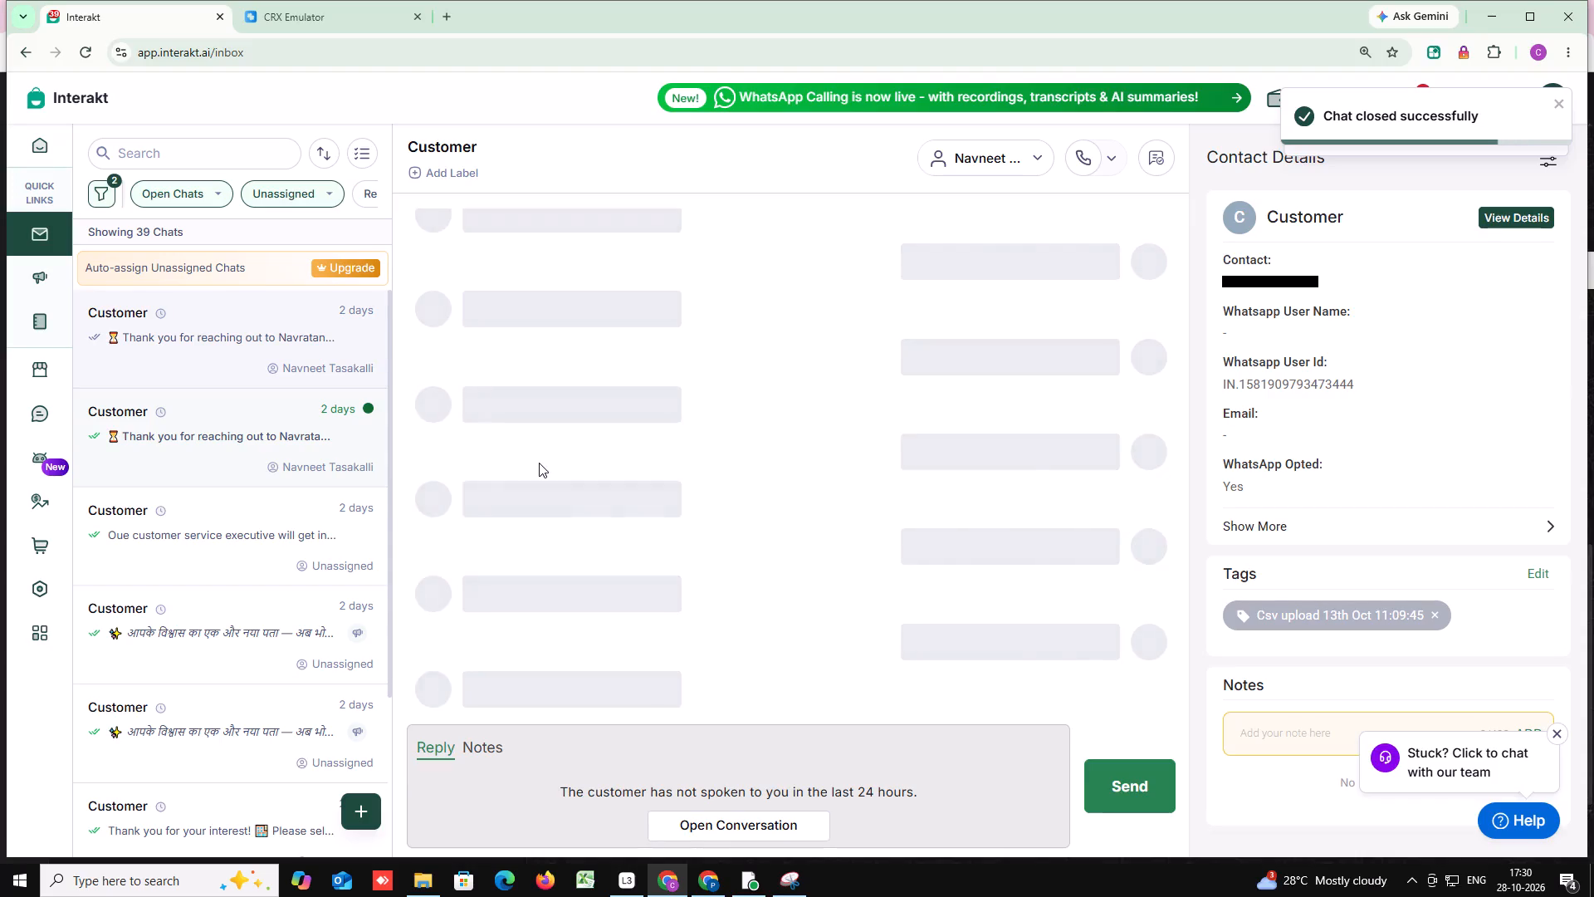
pyautogui.scroll(5, 525, 454)
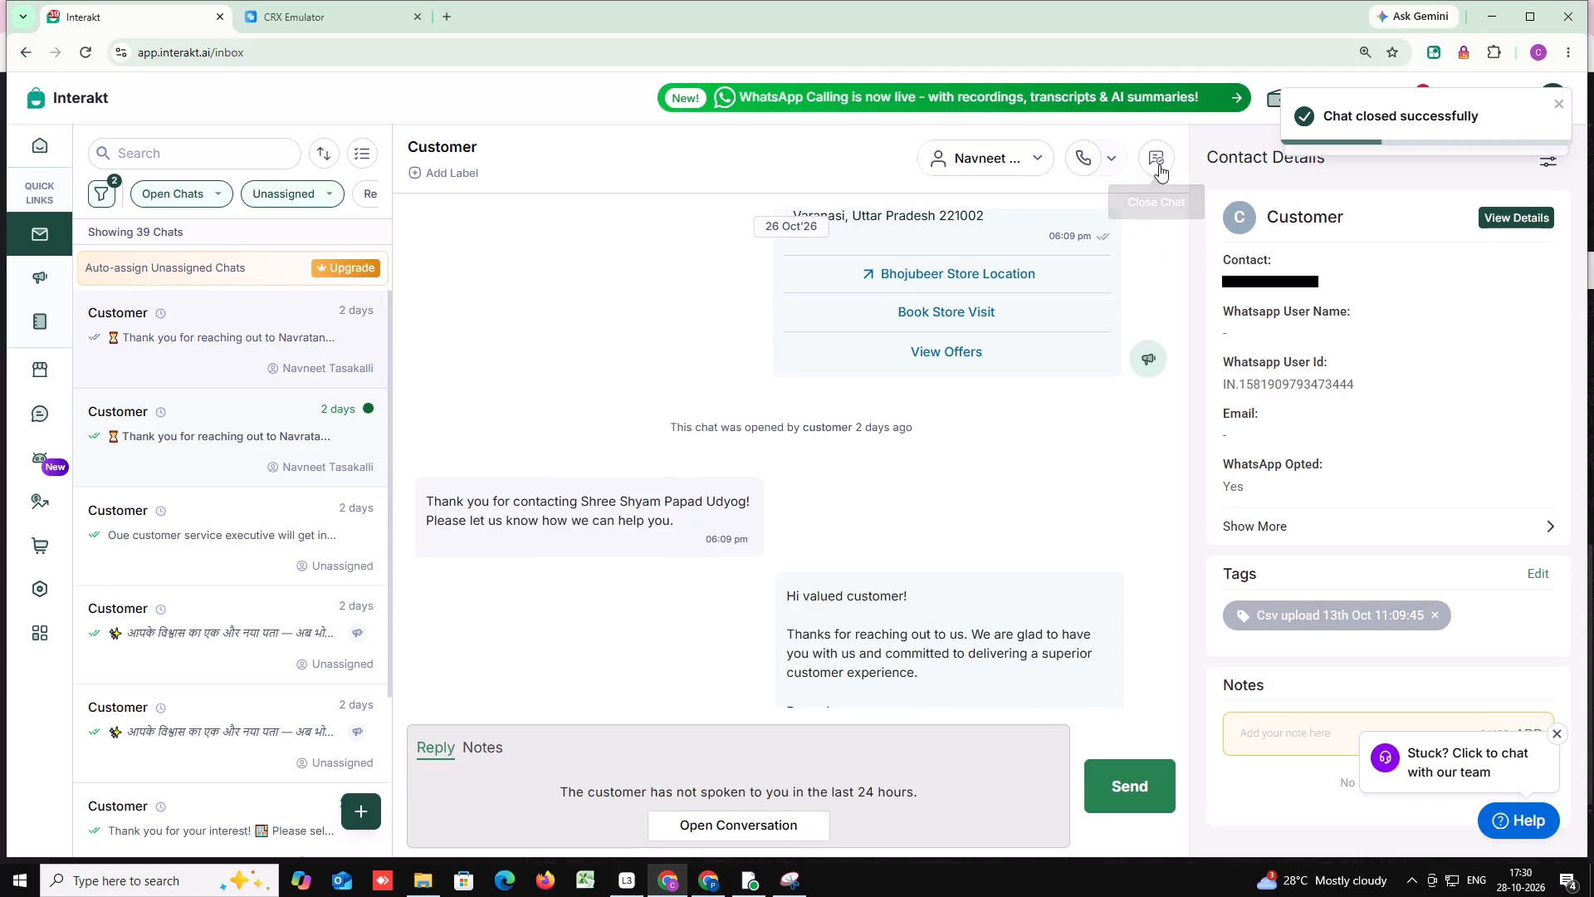
pyautogui.click(1160, 164)
# Open the following chat, check the goyal ply and hardwar auto-reply, and close the chat.
pyautogui.click(183, 326)
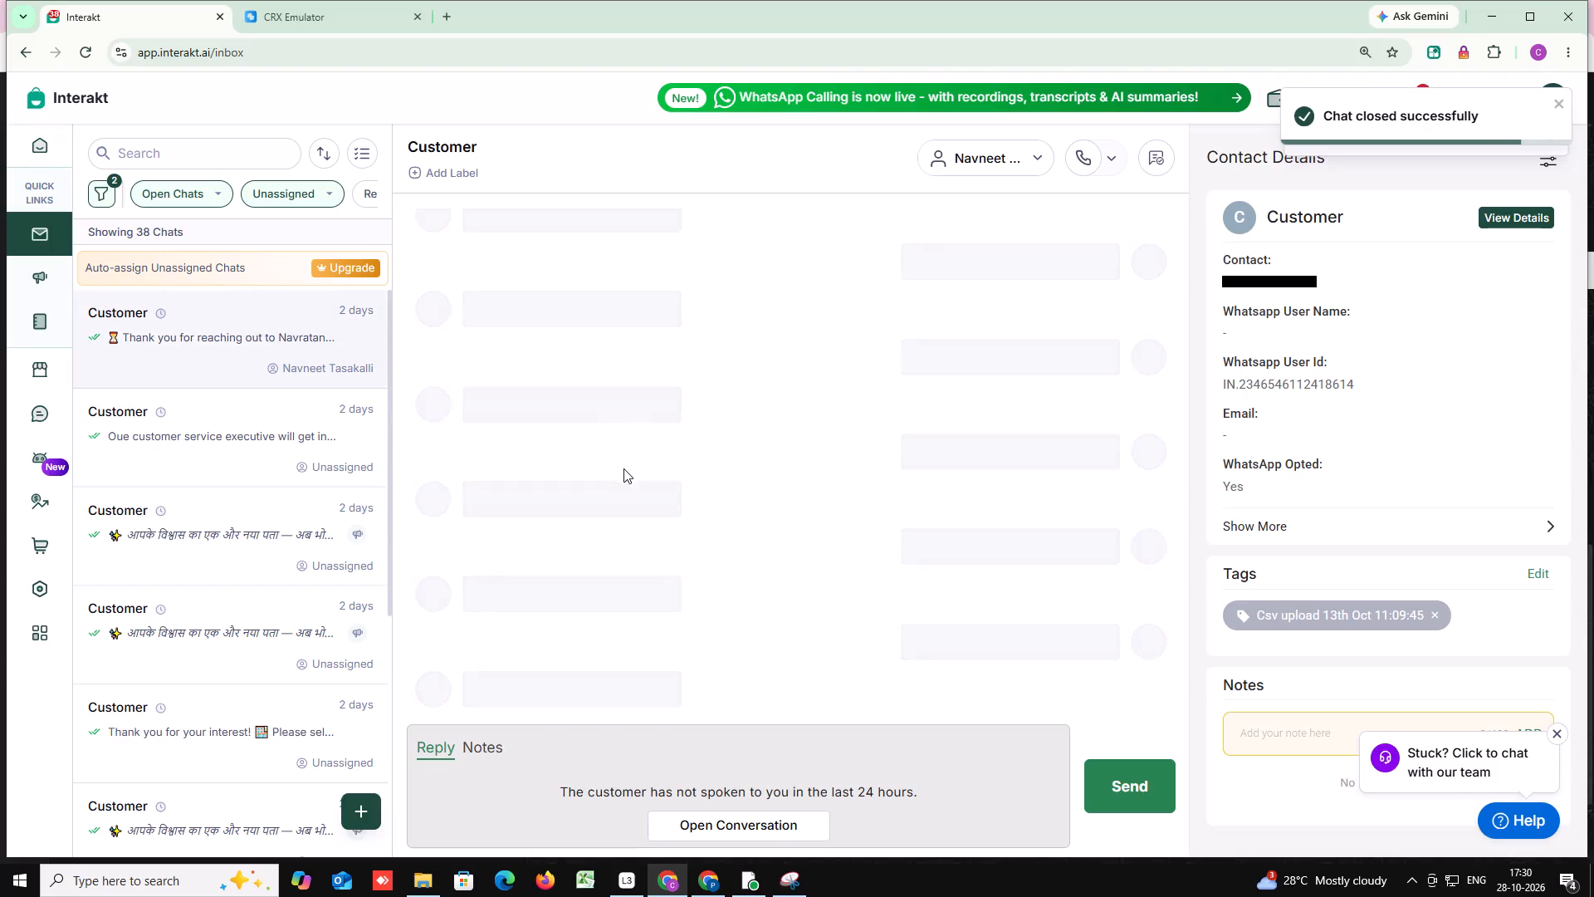
pyautogui.scroll(7, 627, 467)
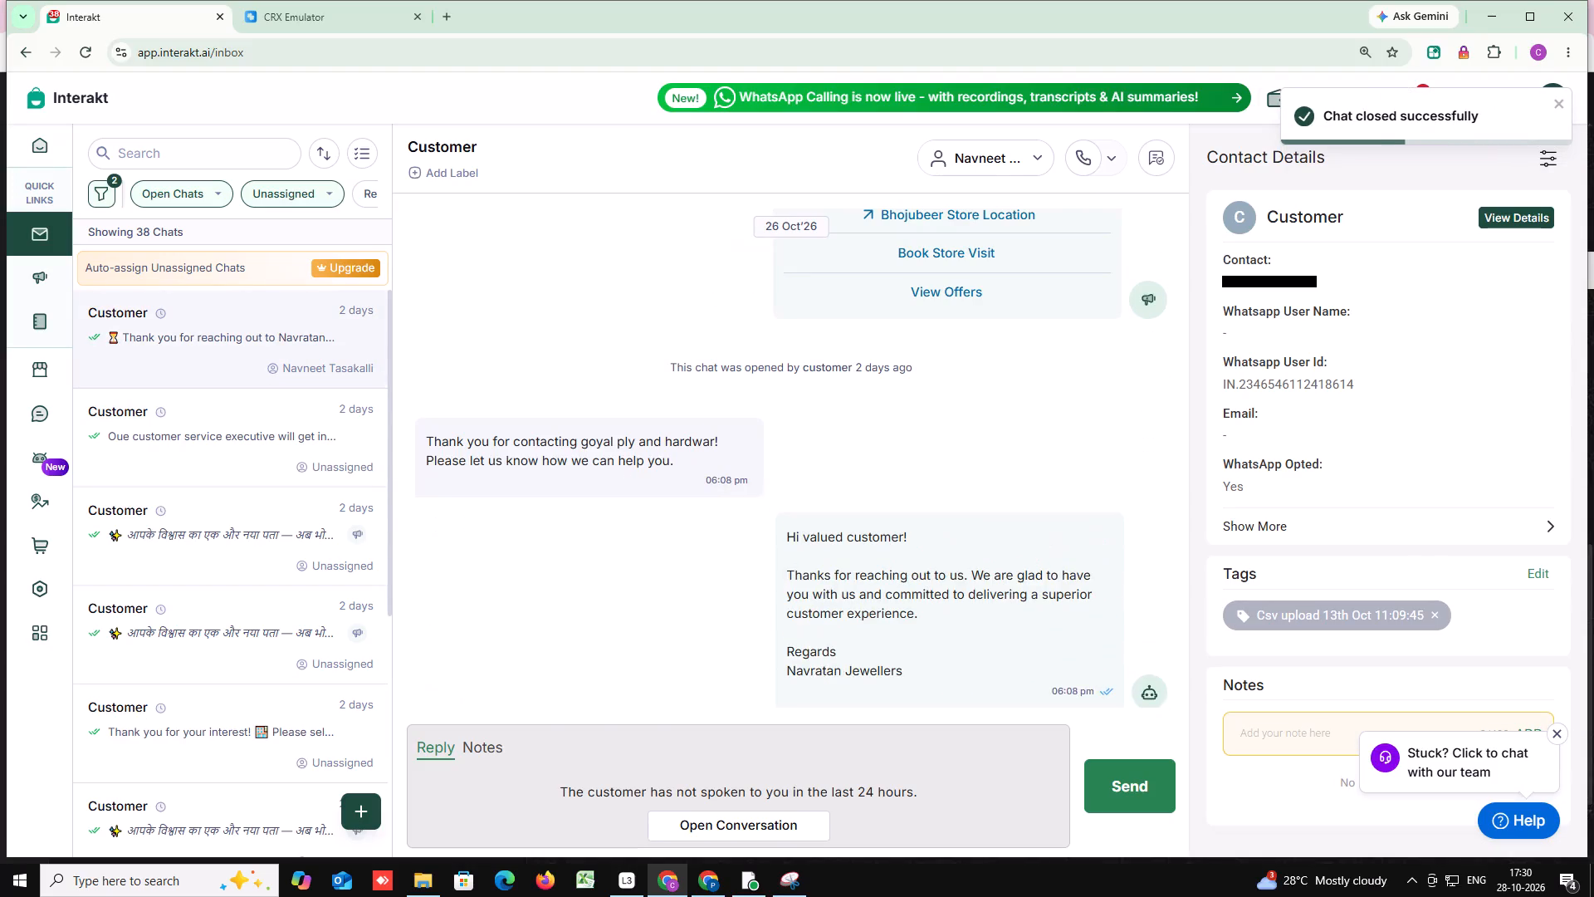
pyautogui.click(1154, 156)
# Open the next unassigned chat and start a new snip for its 06:18 pm "View Offers" reply.
pyautogui.click(174, 342)
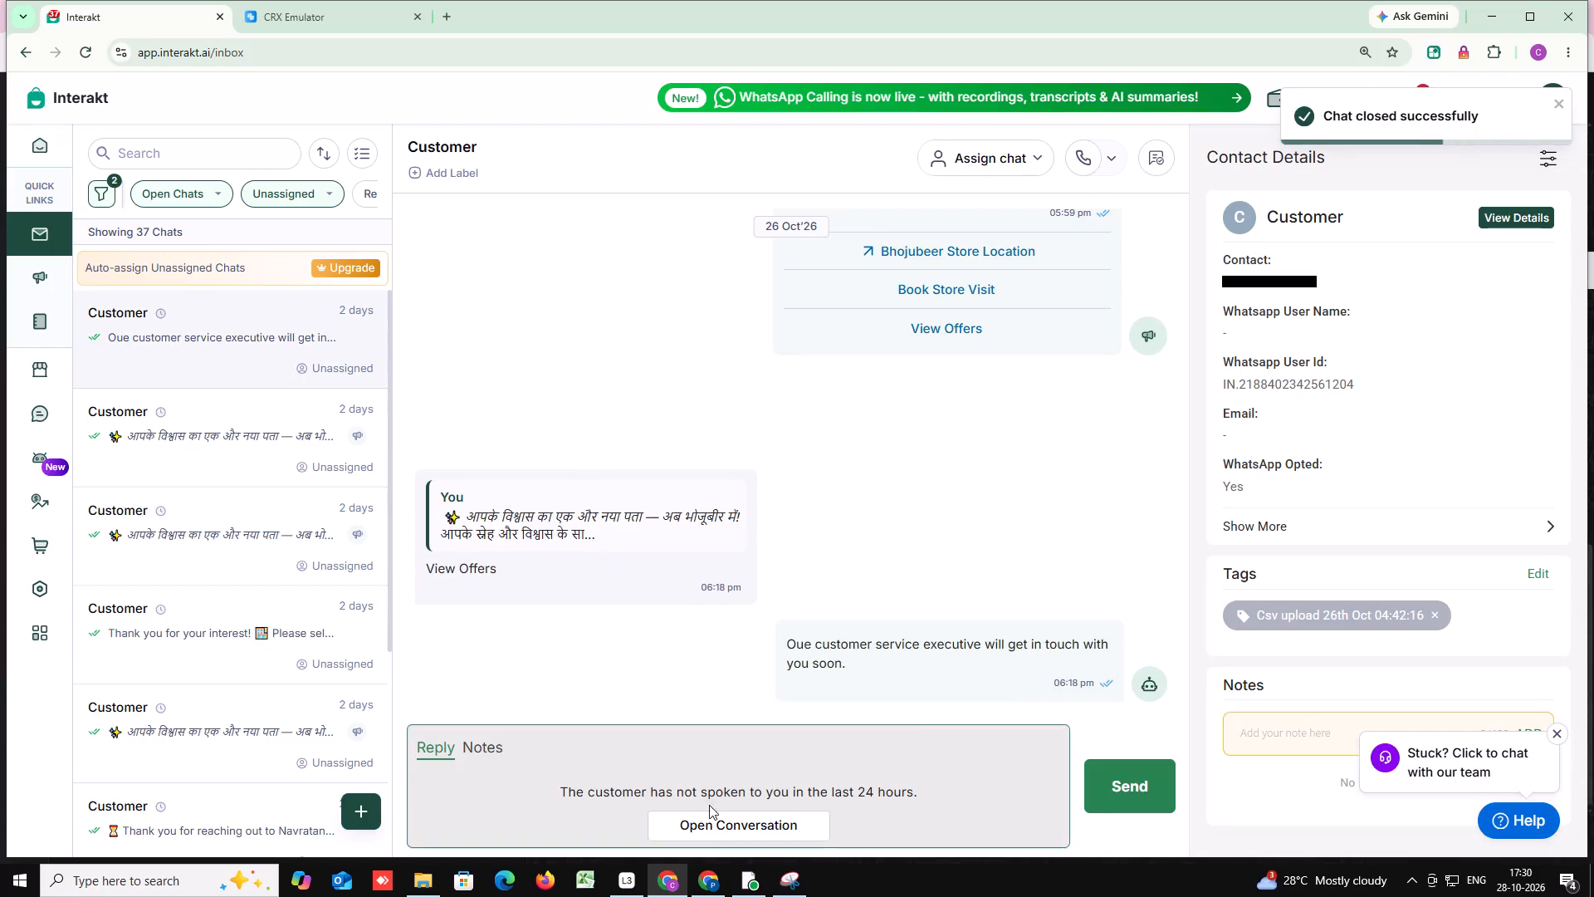
pyautogui.click(794, 894)
pyautogui.click(346, 53)
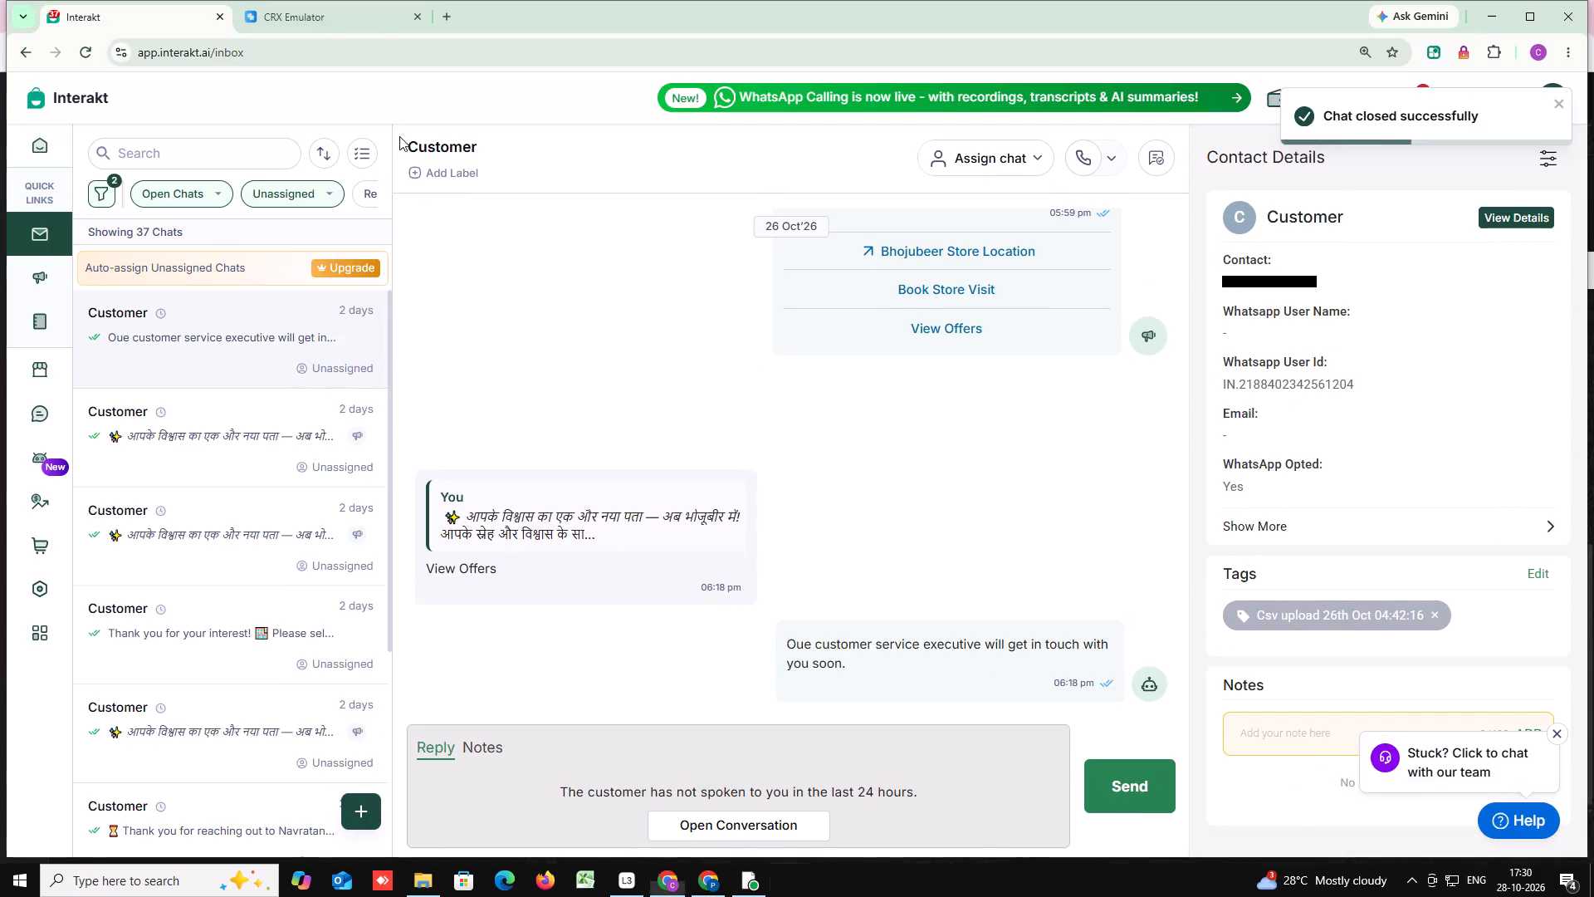
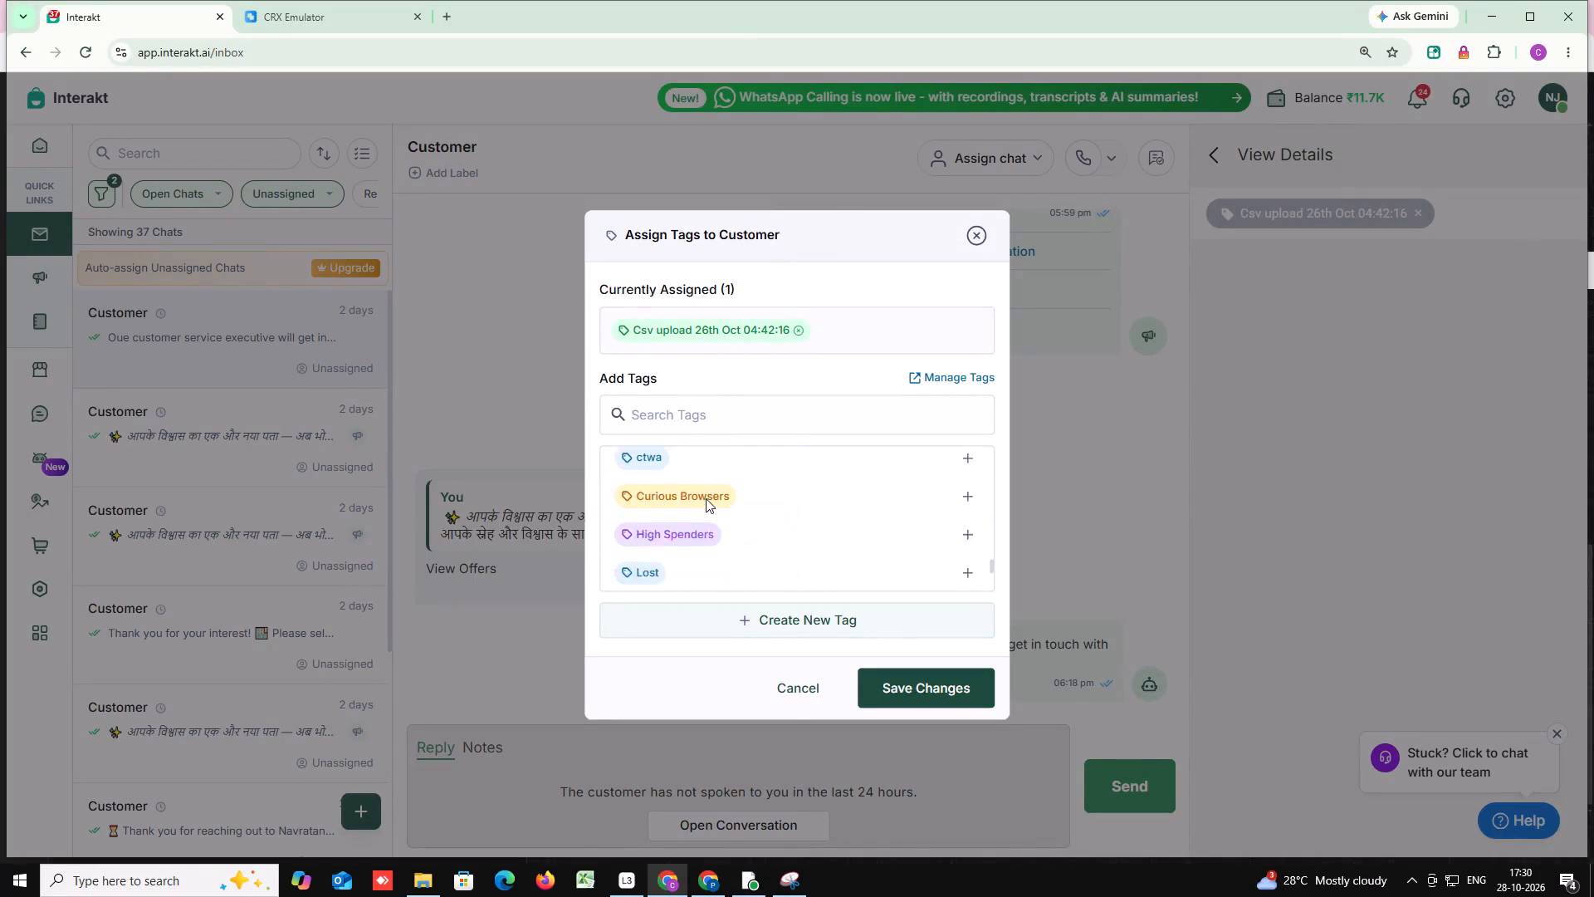
# Replace the customer's Csv upload 26th Oct 04:42:16 tag with Curious Browsers, save the tag changes, and close the chat.
pyautogui.scroll(1, 706, 498)
pyautogui.click(702, 517)
pyautogui.click(942, 330)
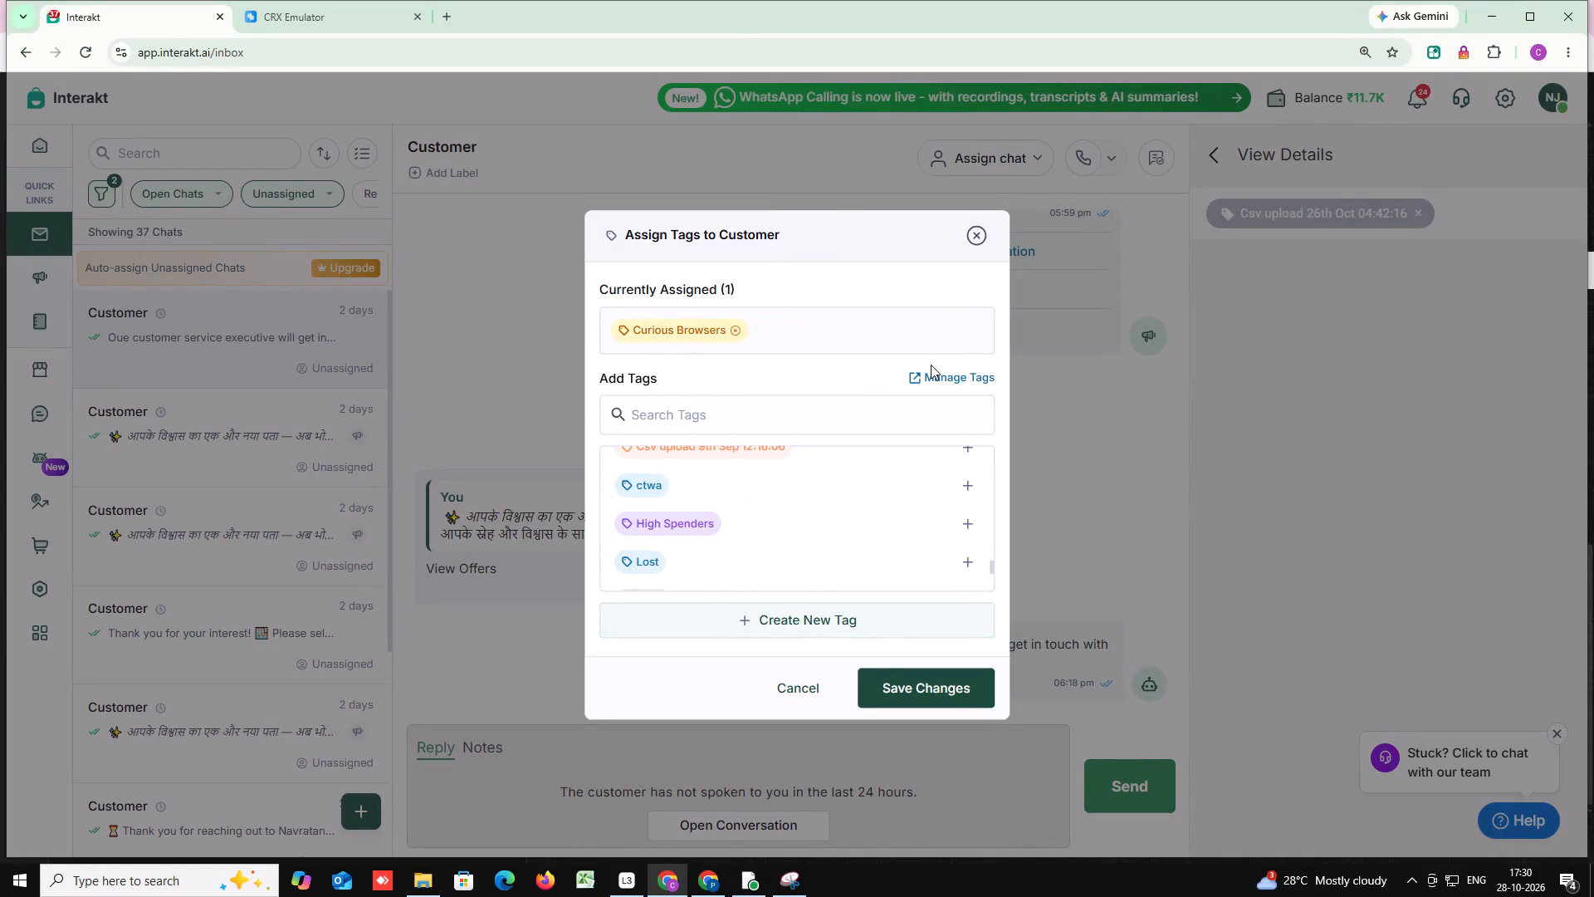
pyautogui.click(891, 694)
pyautogui.click(1157, 157)
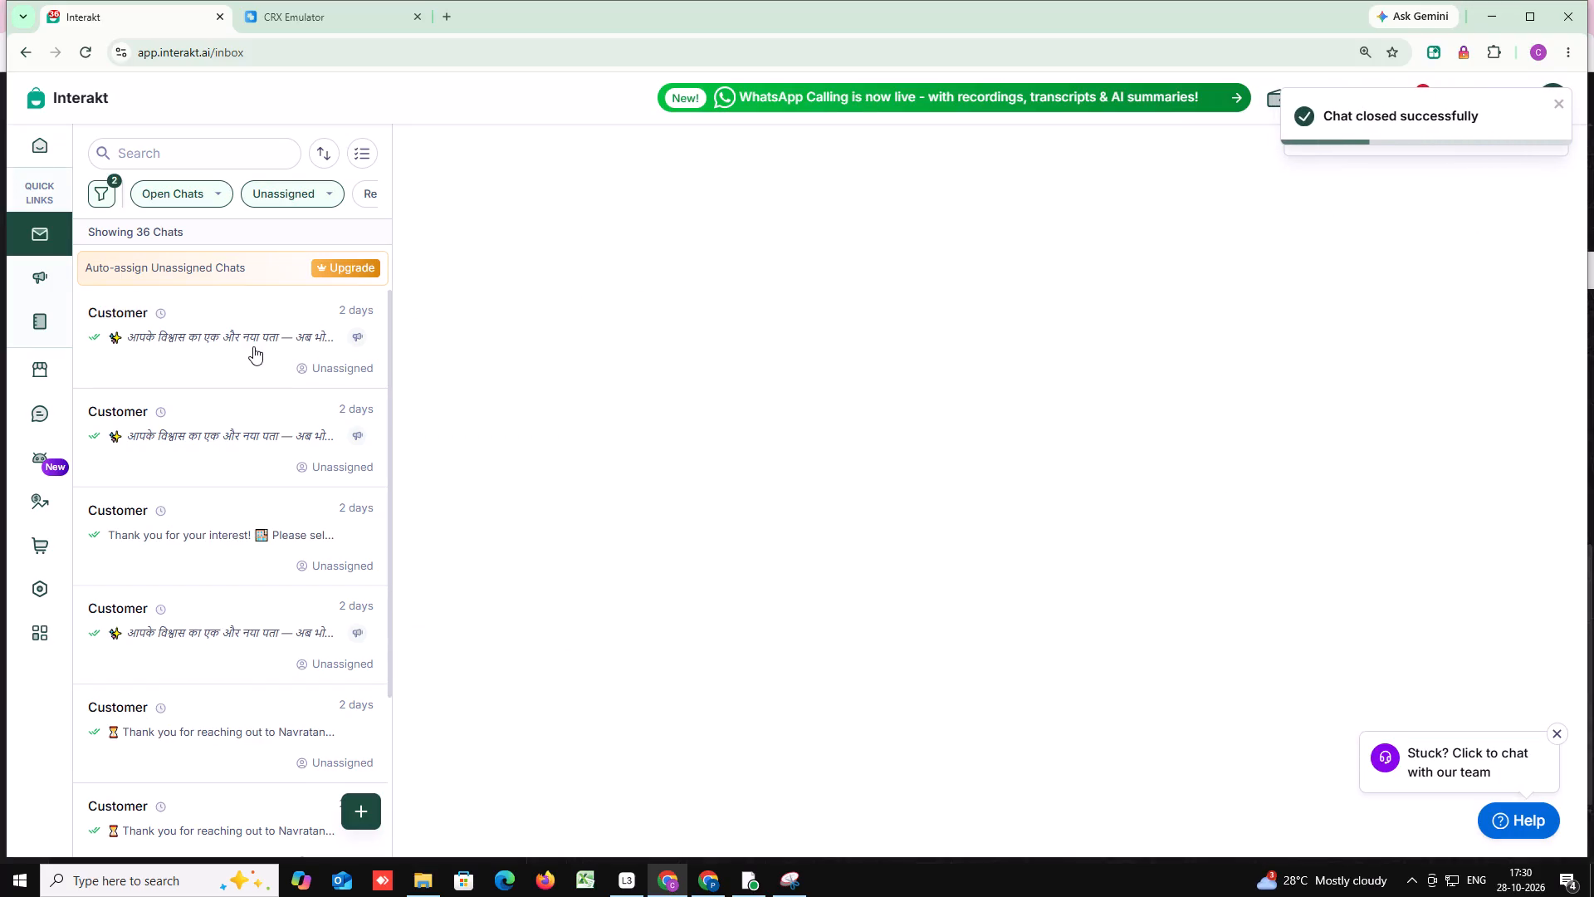
# Open the next unassigned chat in the list and remove the customer's Csv upload 5th Aug 01:21:40 tag.
pyautogui.click(253, 346)
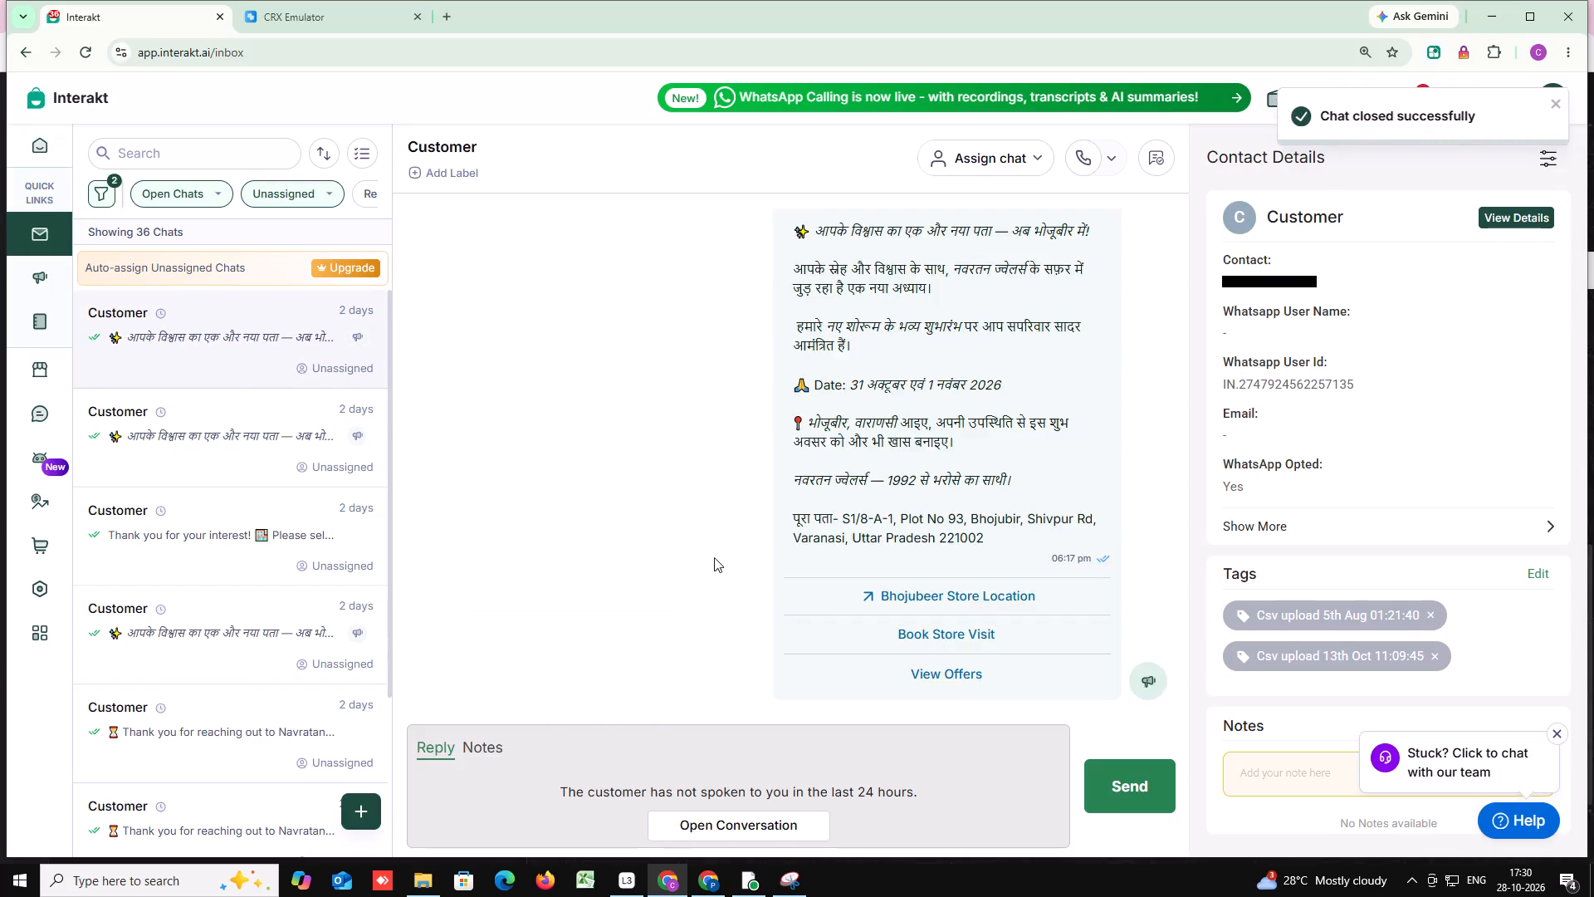
pyautogui.scroll(4, 604, 515)
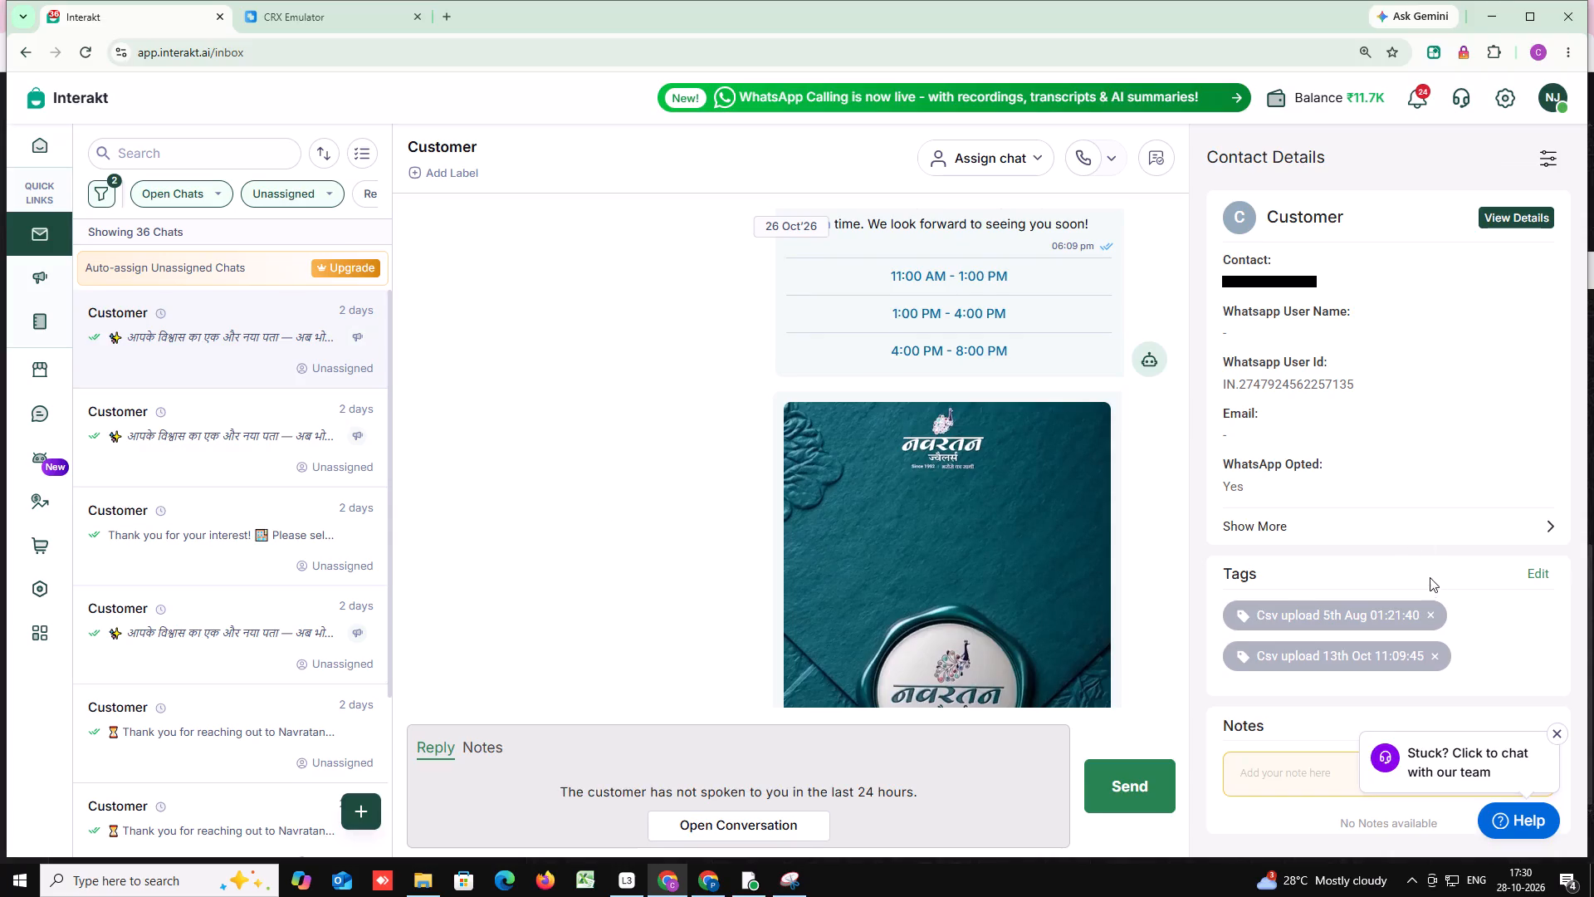
pyautogui.click(1431, 613)
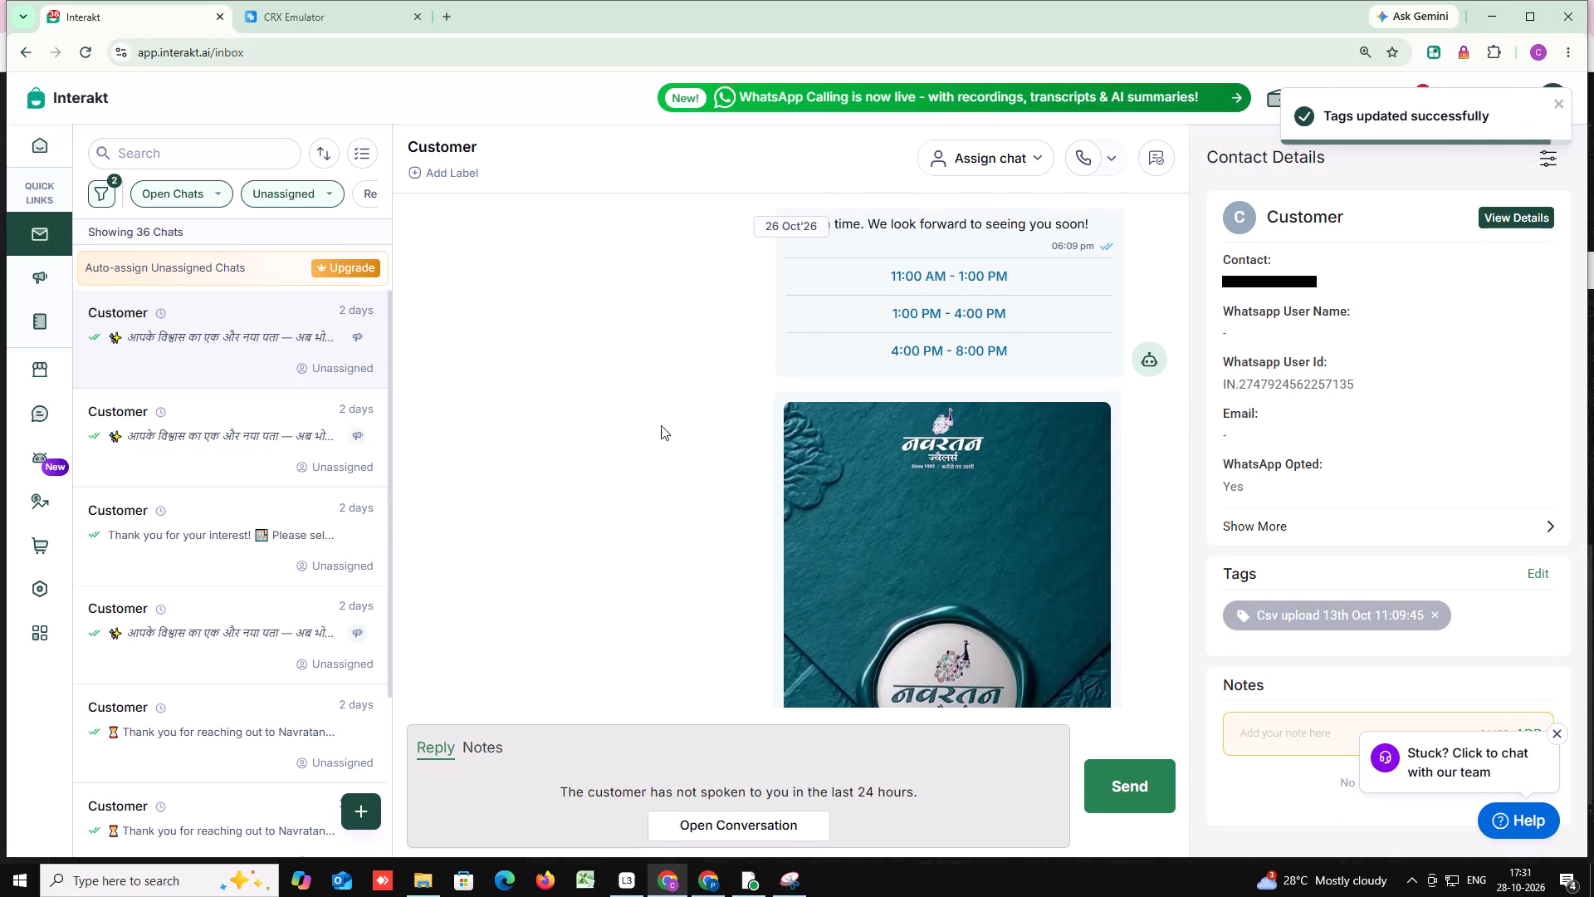
# Find the customer's 06:09 pm "Book Store Visit" reply and start a new snip for it in Snipping Tool.
pyautogui.scroll(13, 589, 424)
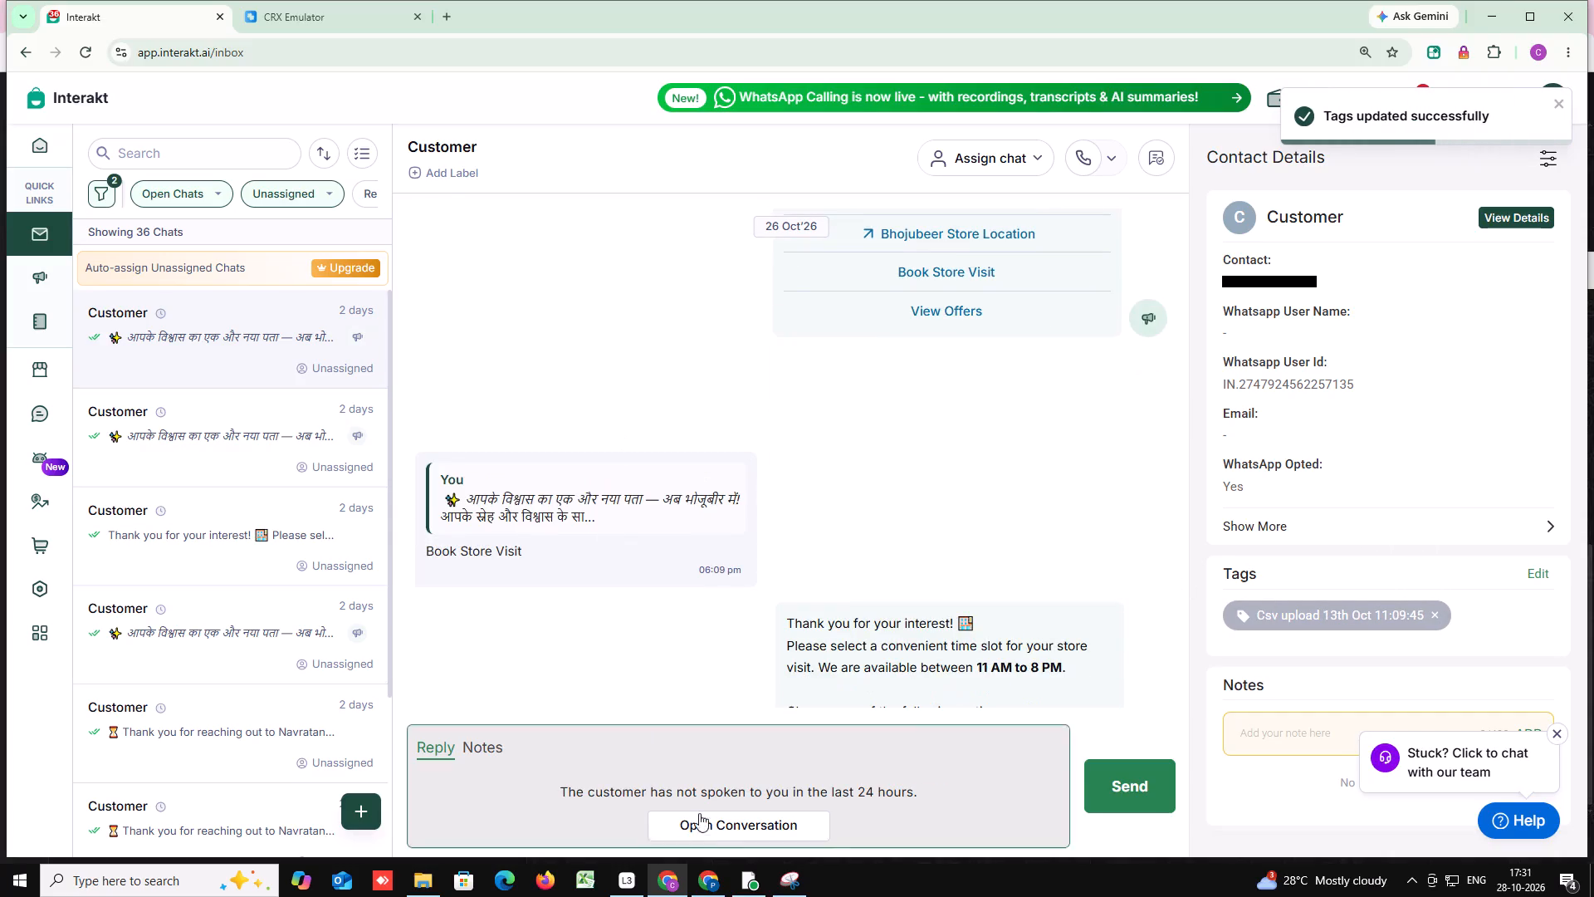
pyautogui.click(780, 882)
pyautogui.click(355, 51)
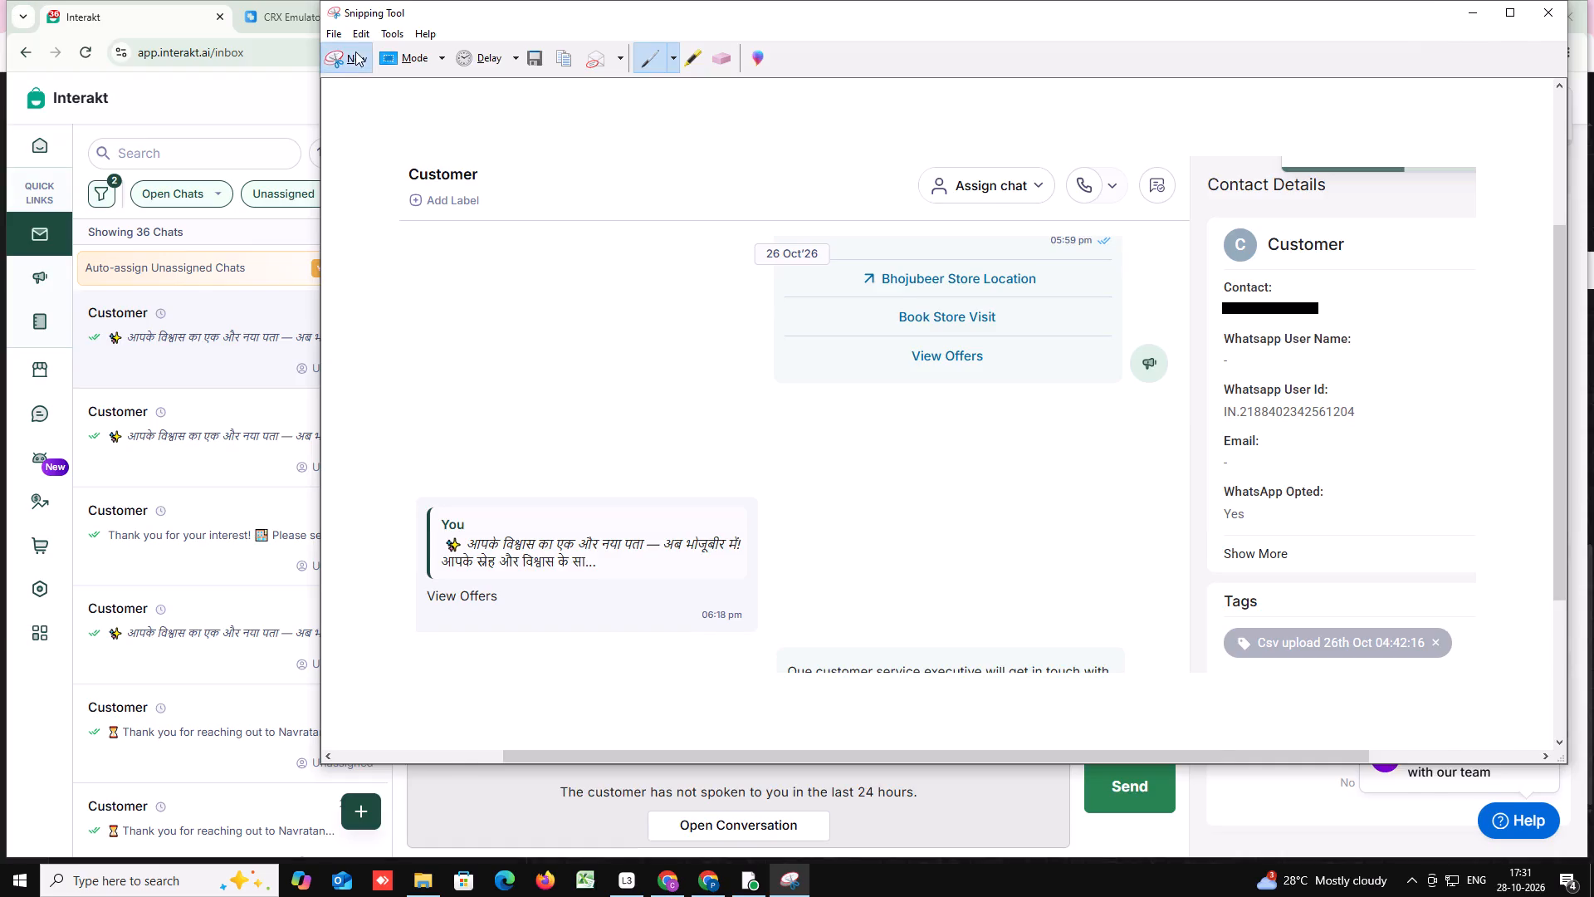
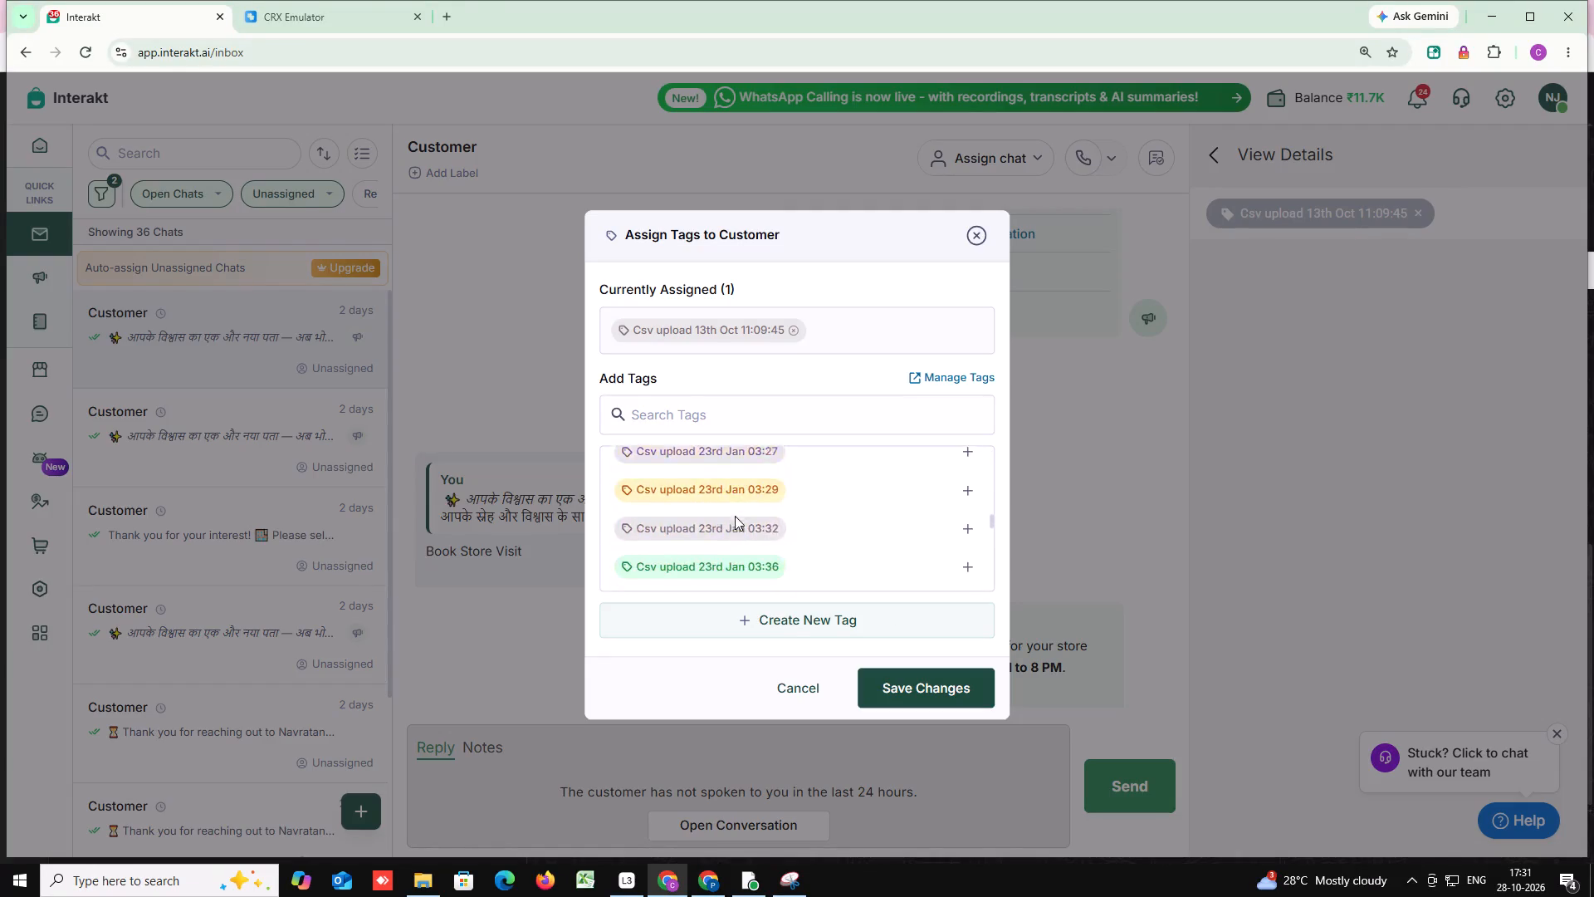
# Replace the customer's Csv upload 13th Oct 11:09:45 tag with Curious Browsers, save the tag changes, and close the chat.
pyautogui.scroll(-6, 735, 516)
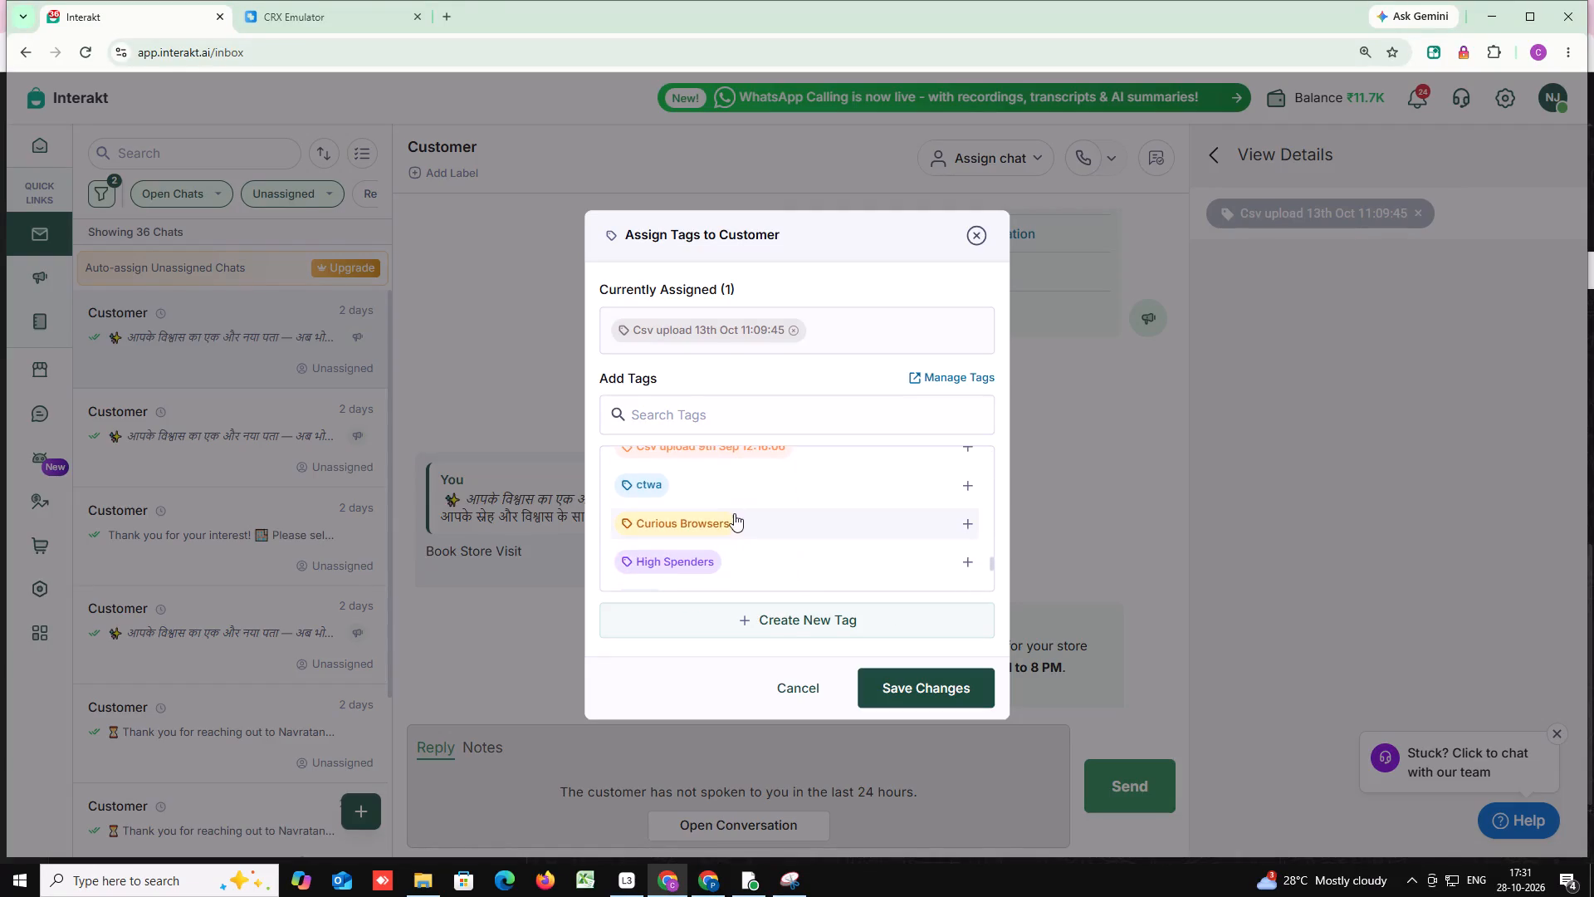
pyautogui.click(722, 519)
pyautogui.click(944, 329)
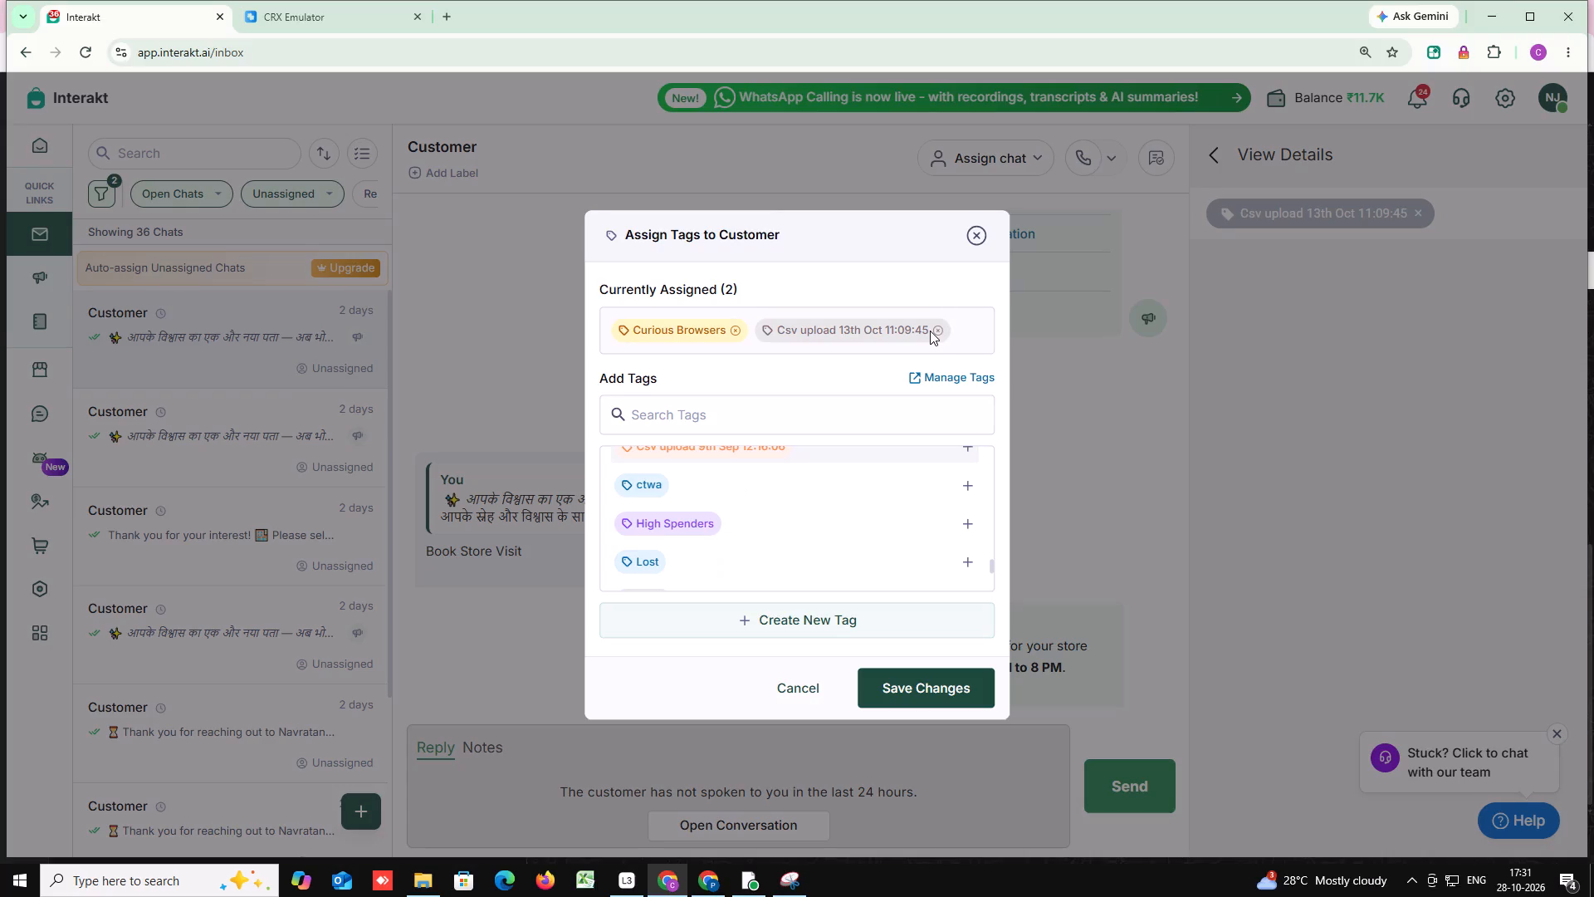
pyautogui.click(932, 330)
pyautogui.click(888, 689)
pyautogui.click(1153, 157)
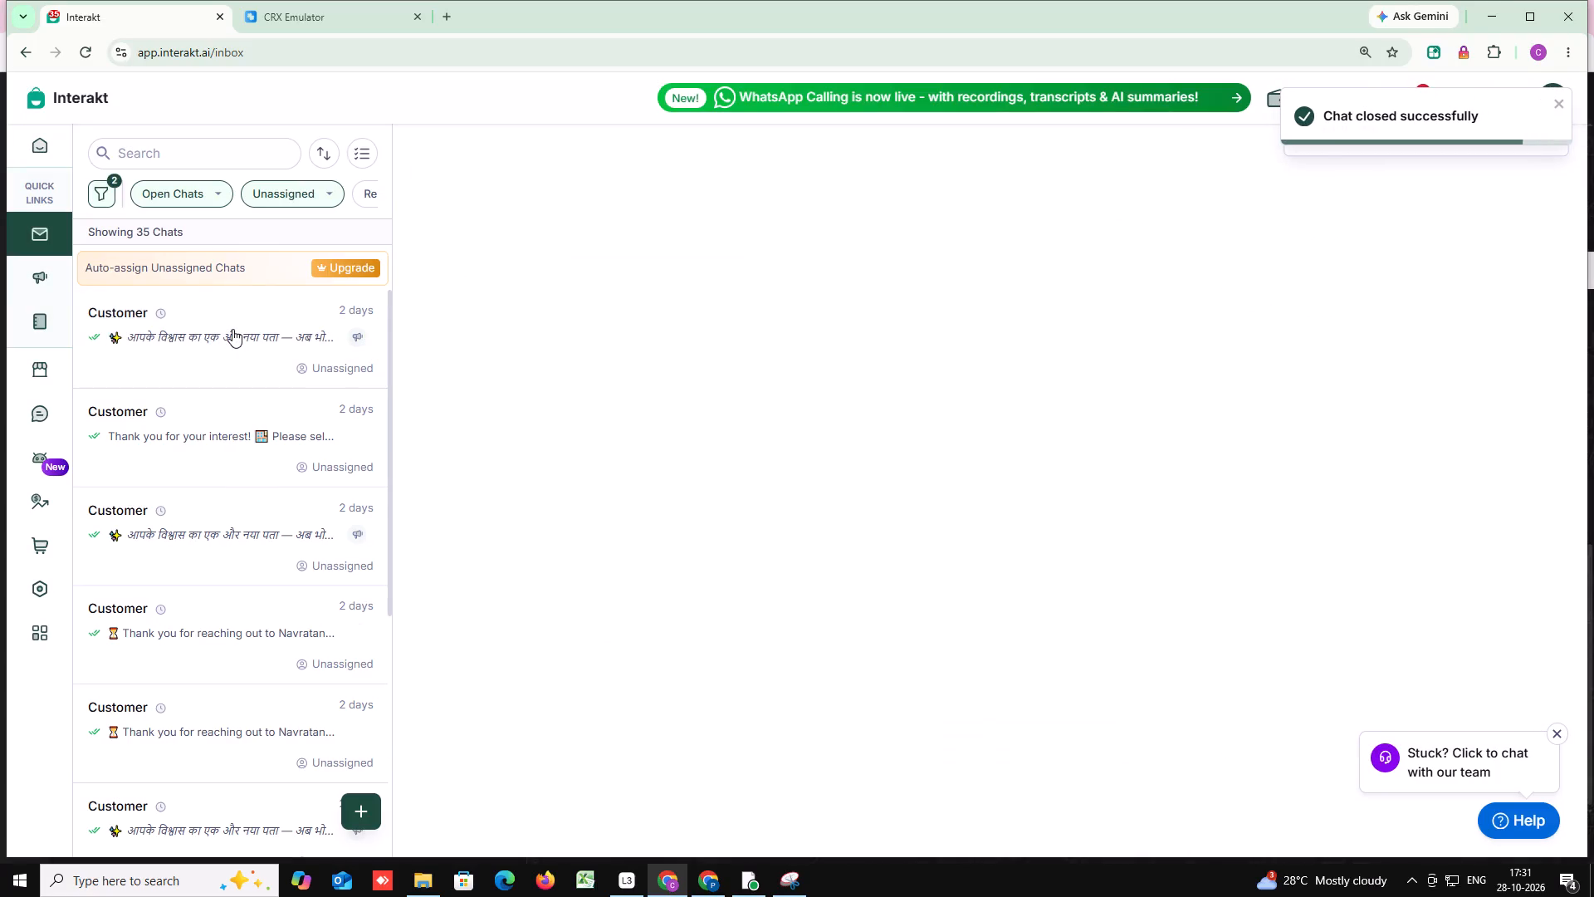
# Open the next unassigned chat in the list, remove the customer's Csv upload 5th Aug 01:21:40 tag, and close the auto-reply chat.
pyautogui.click(232, 329)
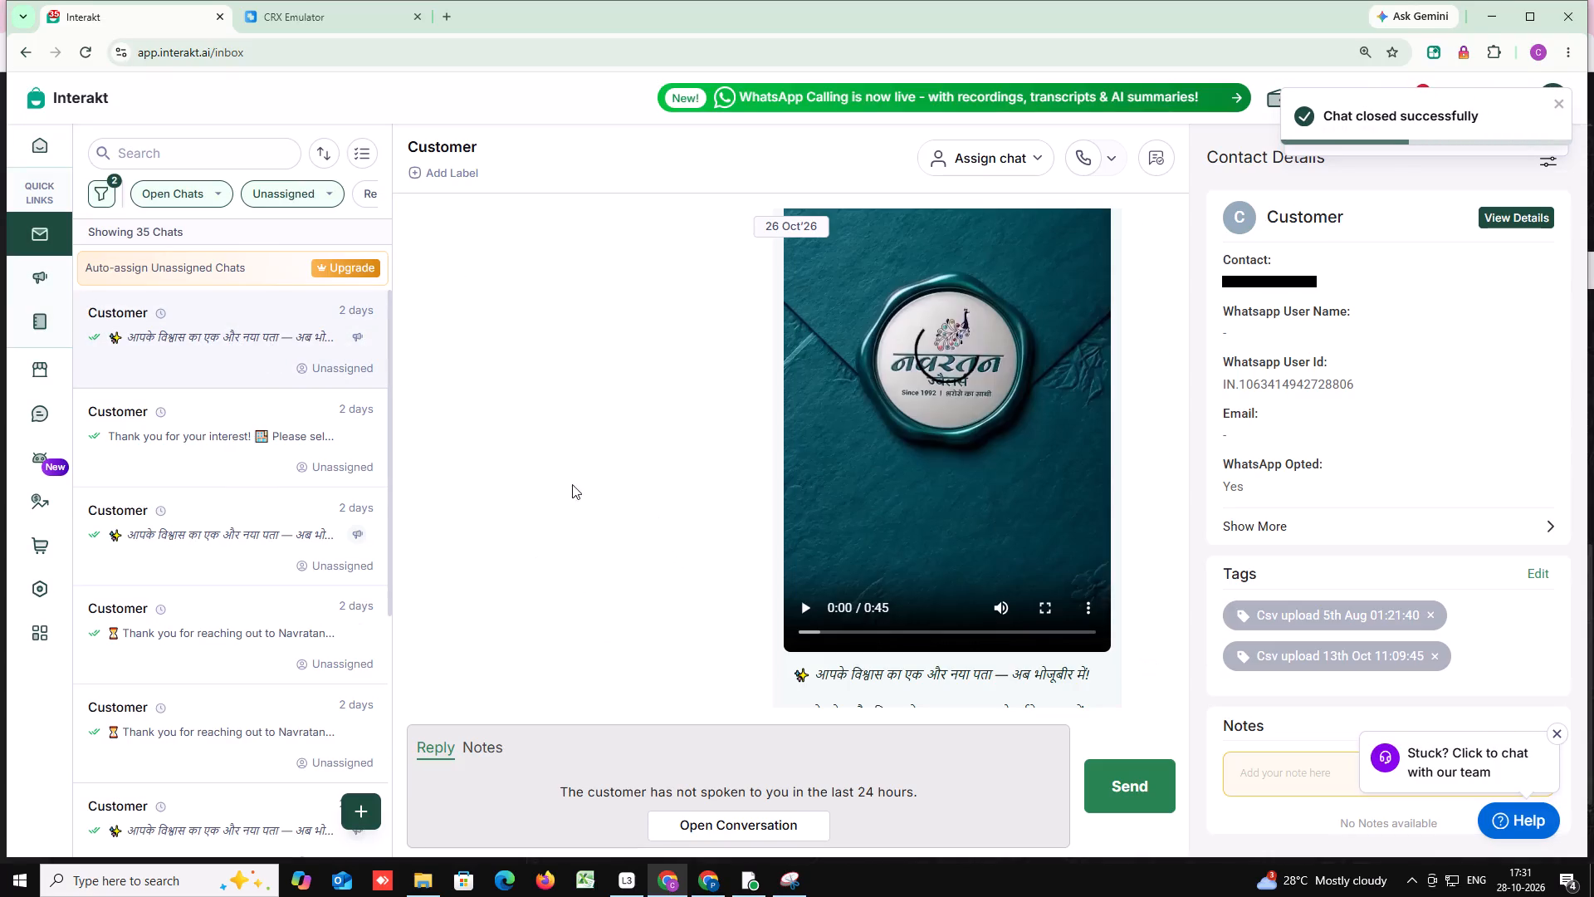
pyautogui.click(1432, 615)
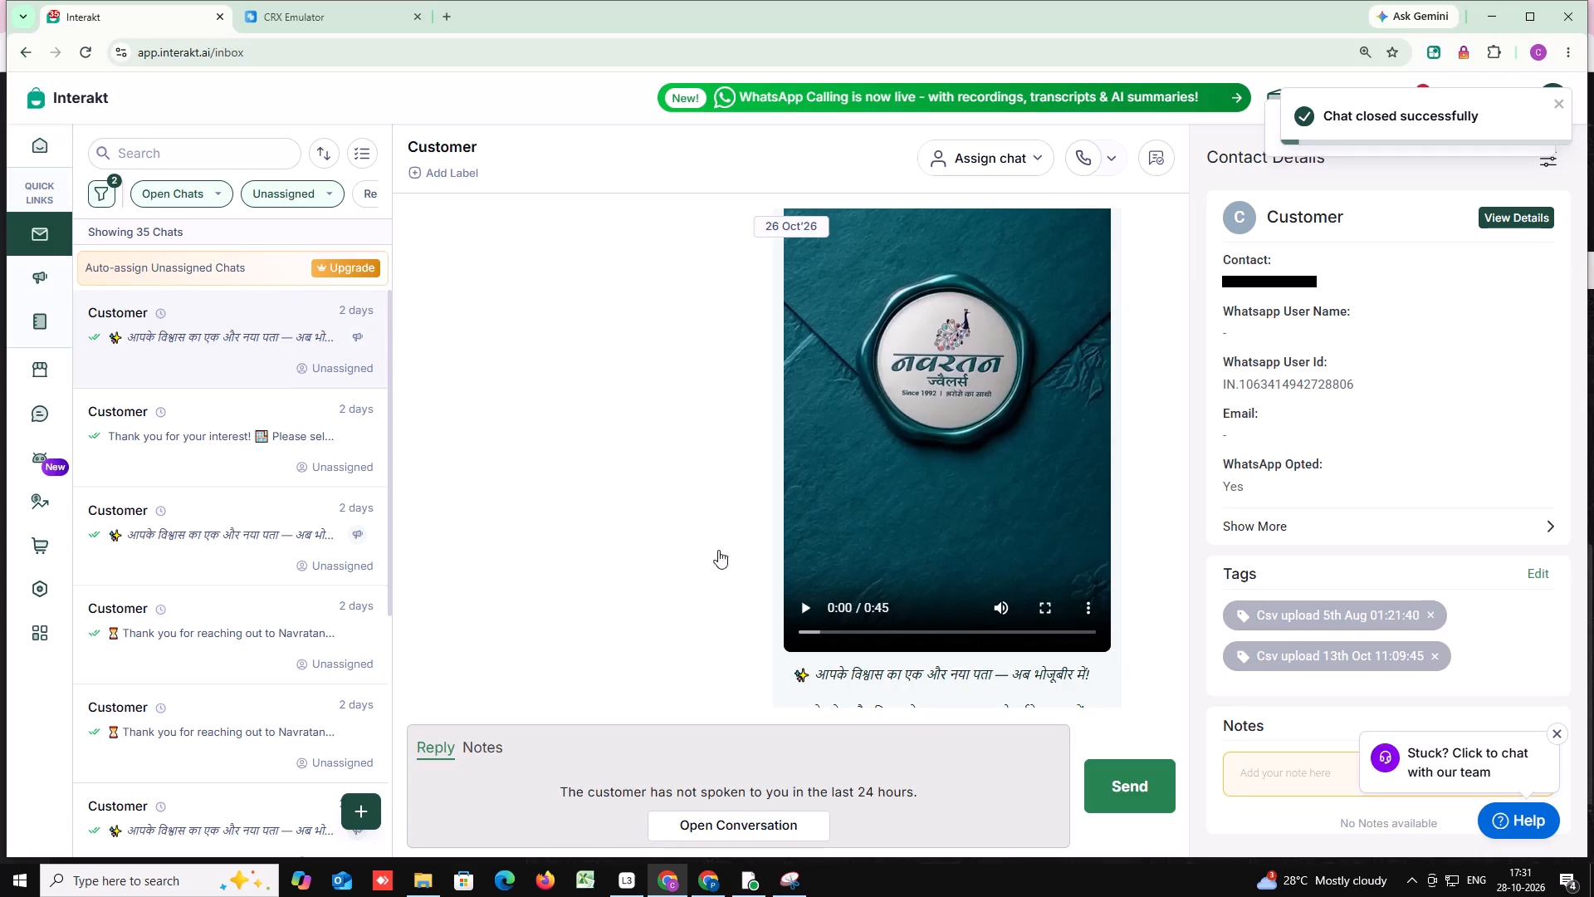
pyautogui.scroll(10, 636, 513)
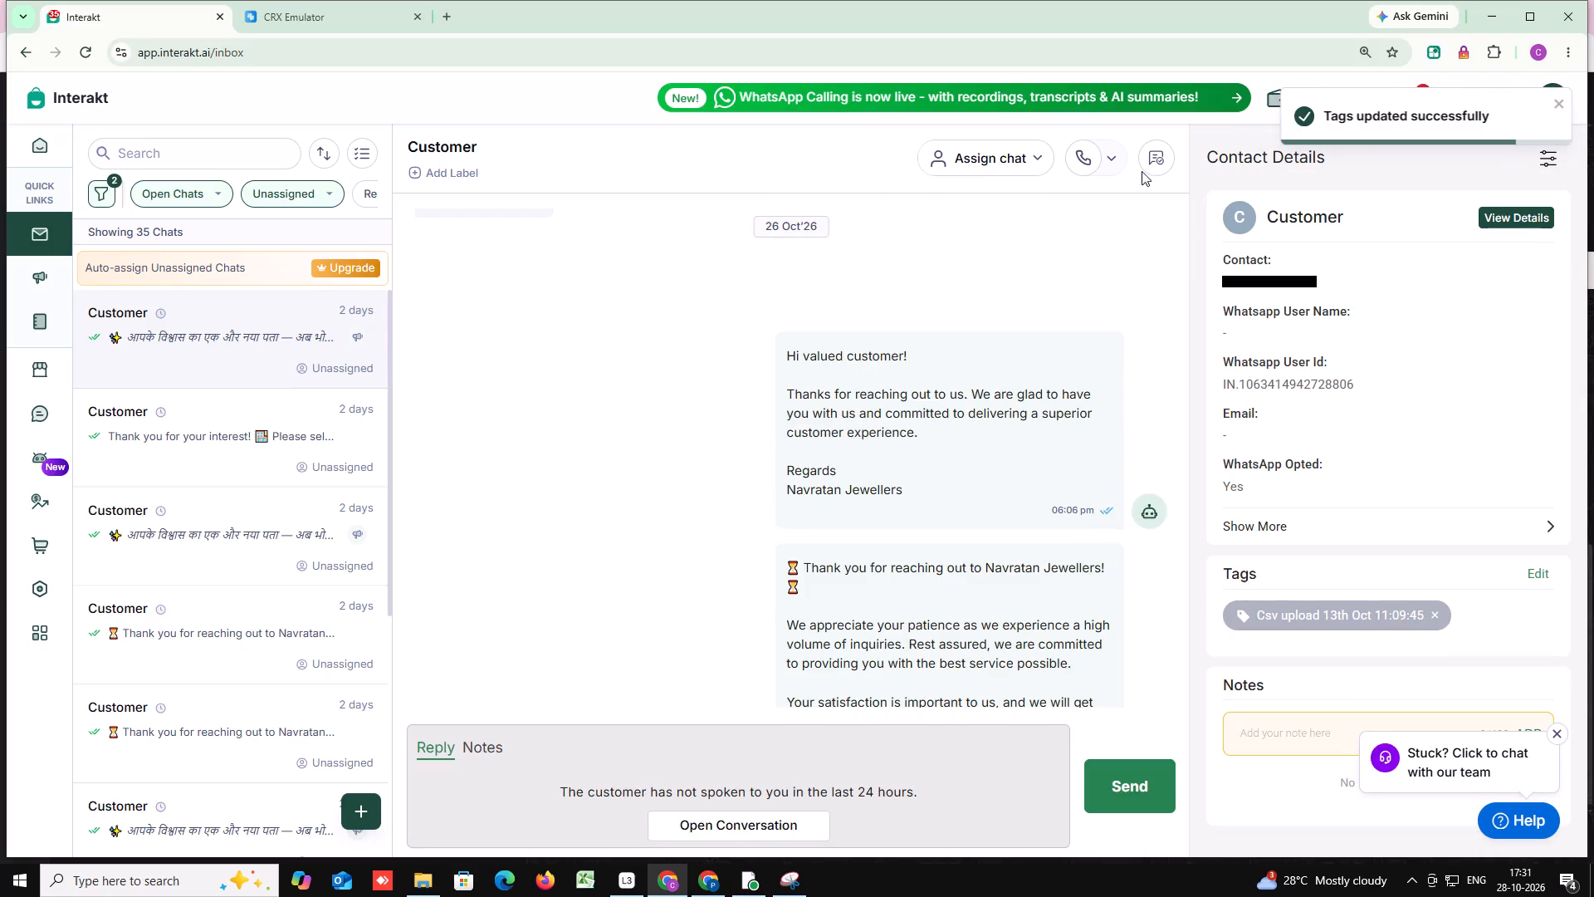
pyautogui.click(1160, 164)
# Open the next unassigned chat and bring the customer's 06:17 pm "Book Store Visit" reply into view for a snip.
pyautogui.click(234, 350)
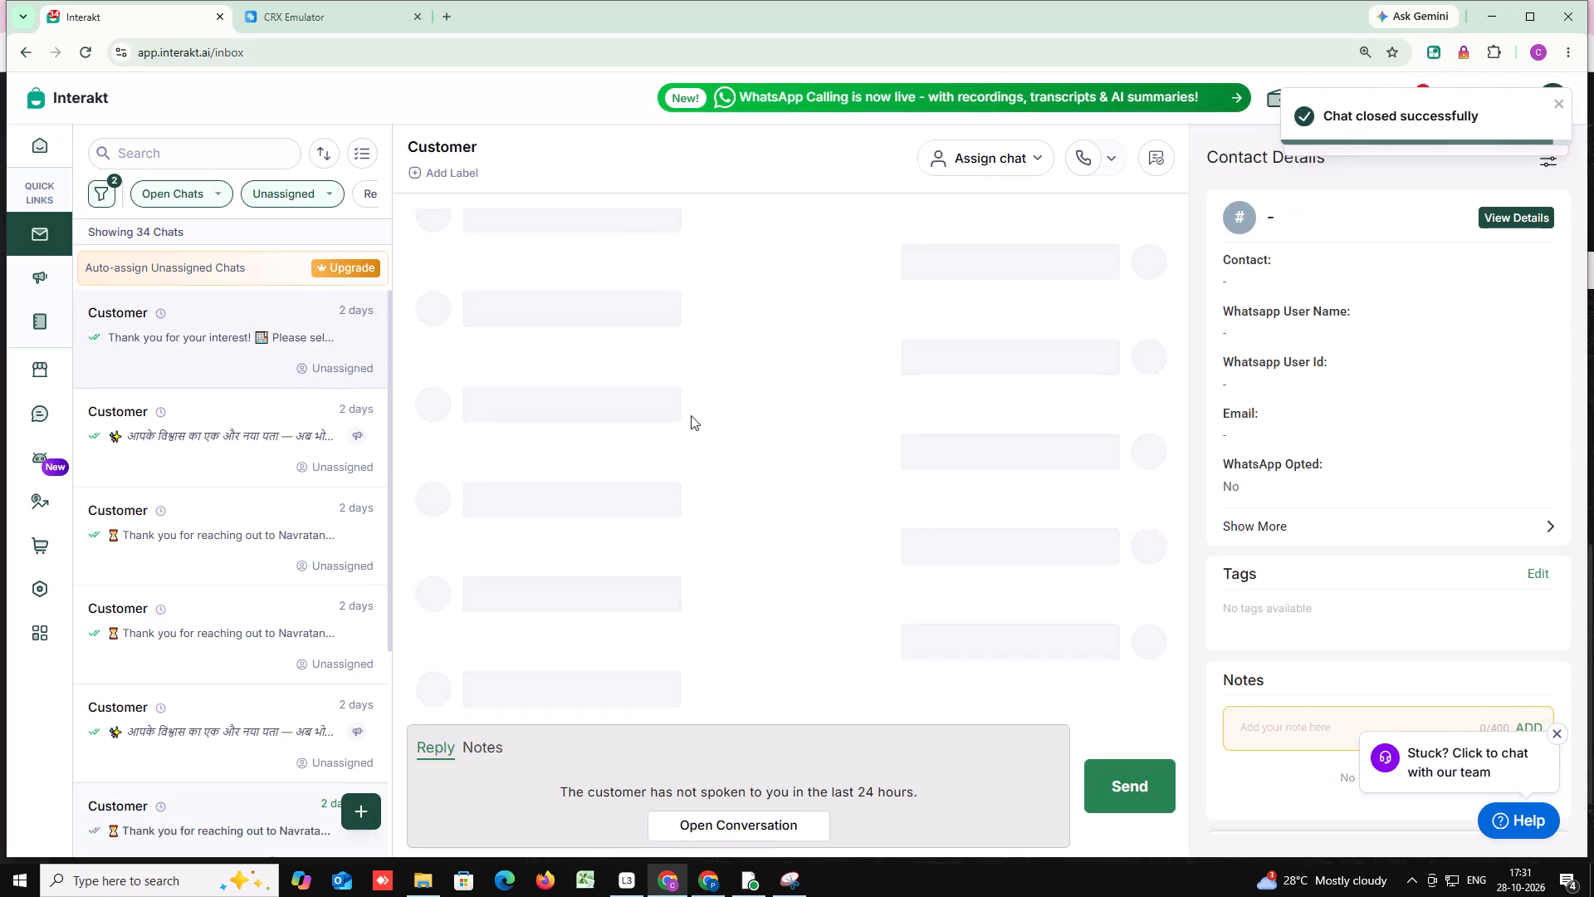
pyautogui.scroll(9, 691, 415)
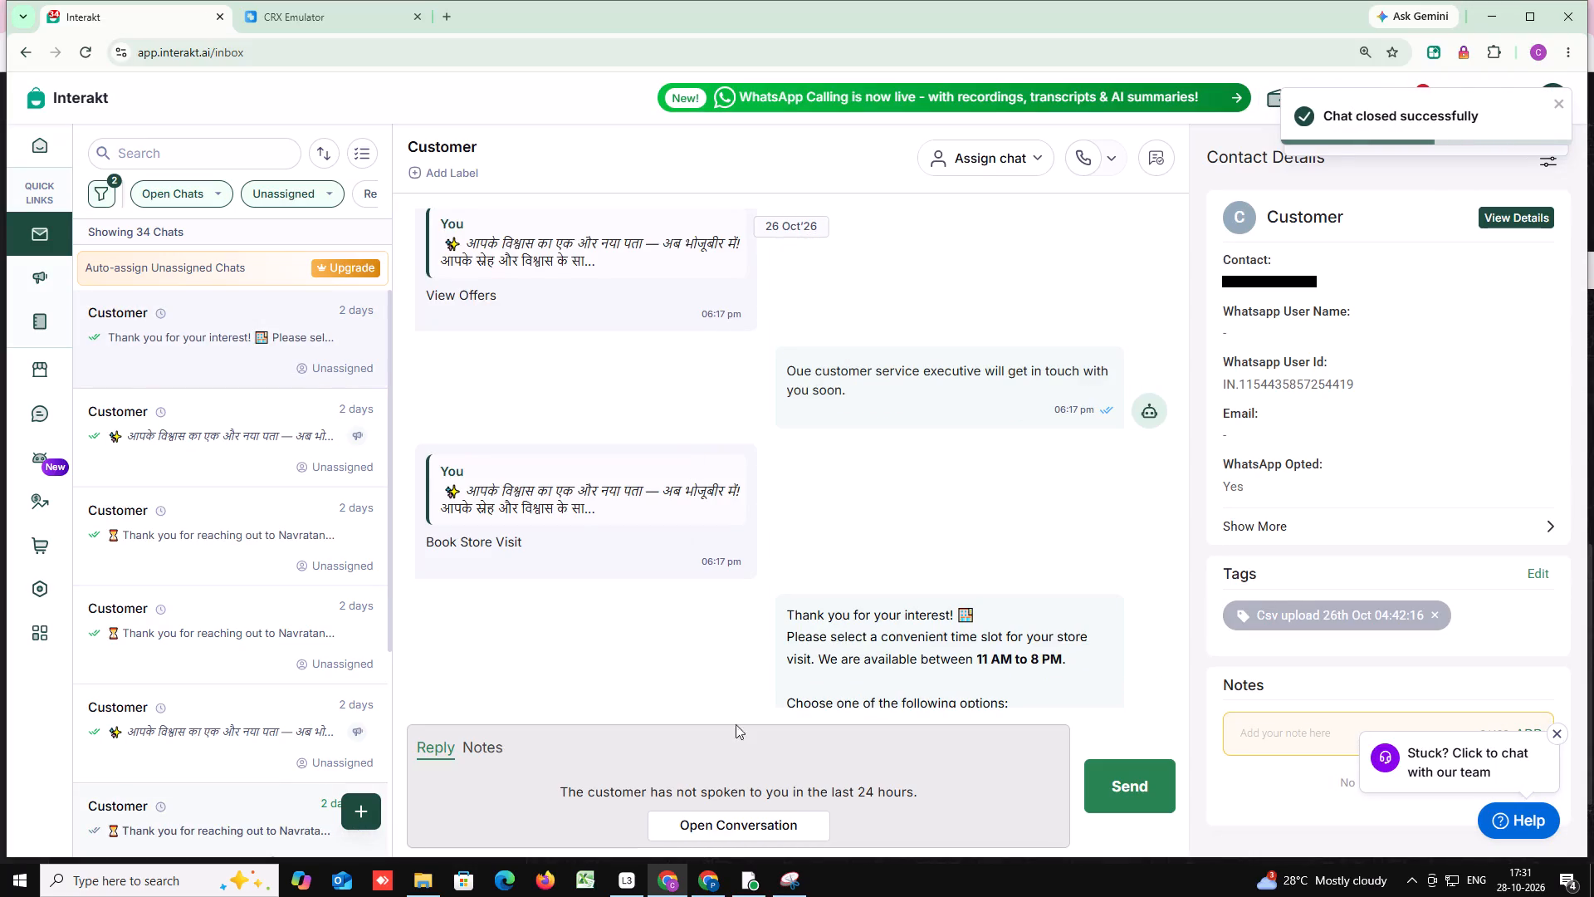
pyautogui.scroll(-1, 698, 586)
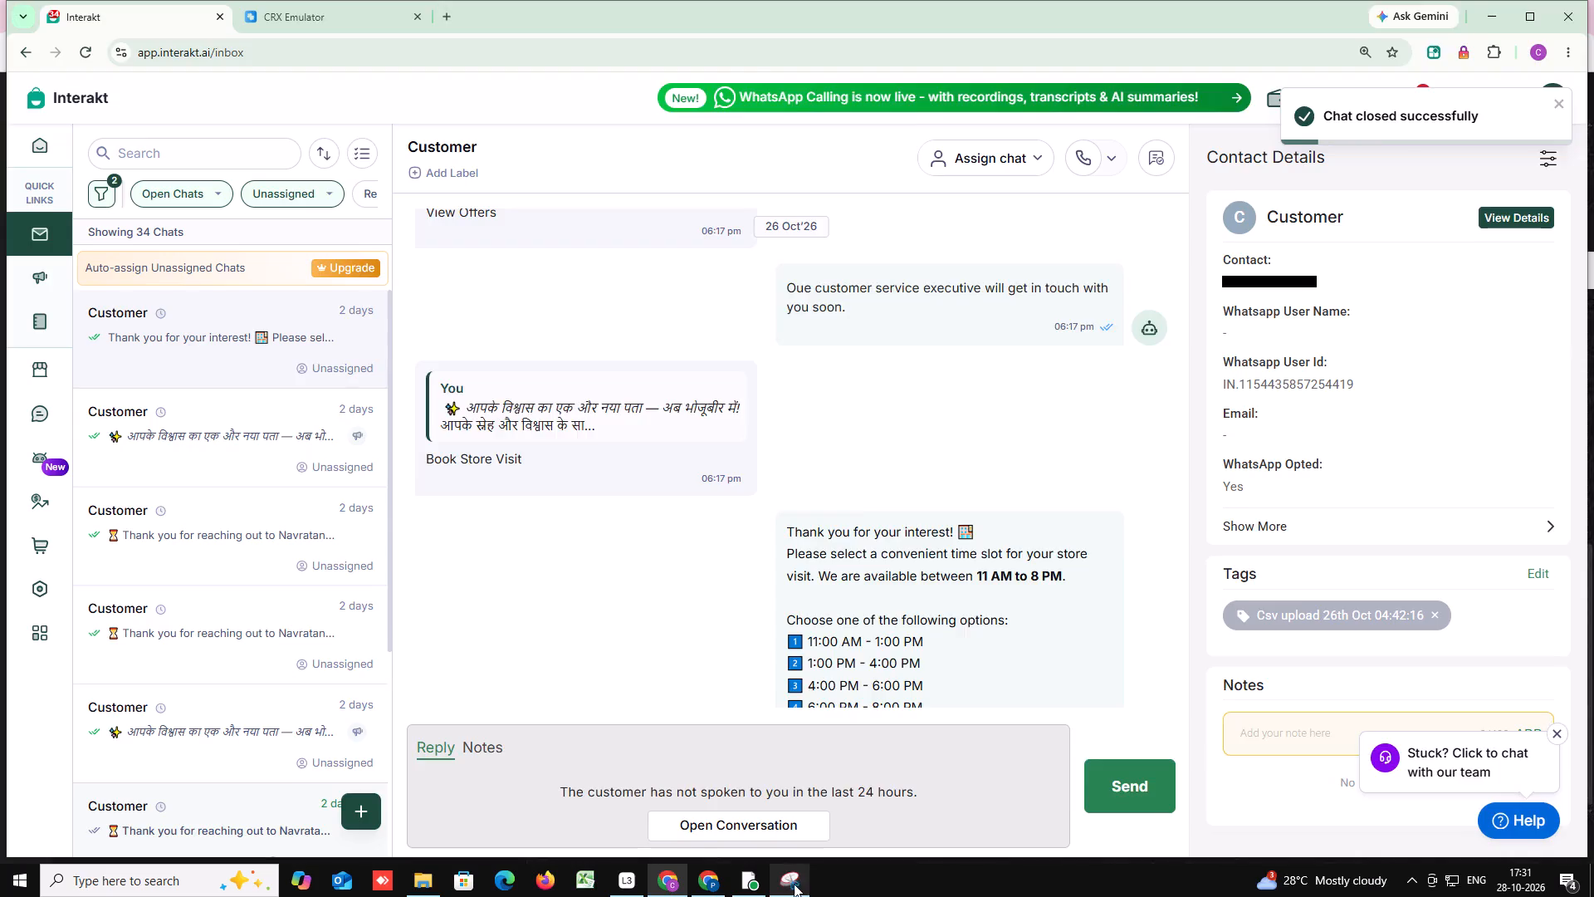
# Switch to Snipping Tool and start a new snip for the customer's 06:17 pm "Book Store Visit" reply.
pyautogui.click(794, 887)
pyautogui.click(348, 61)
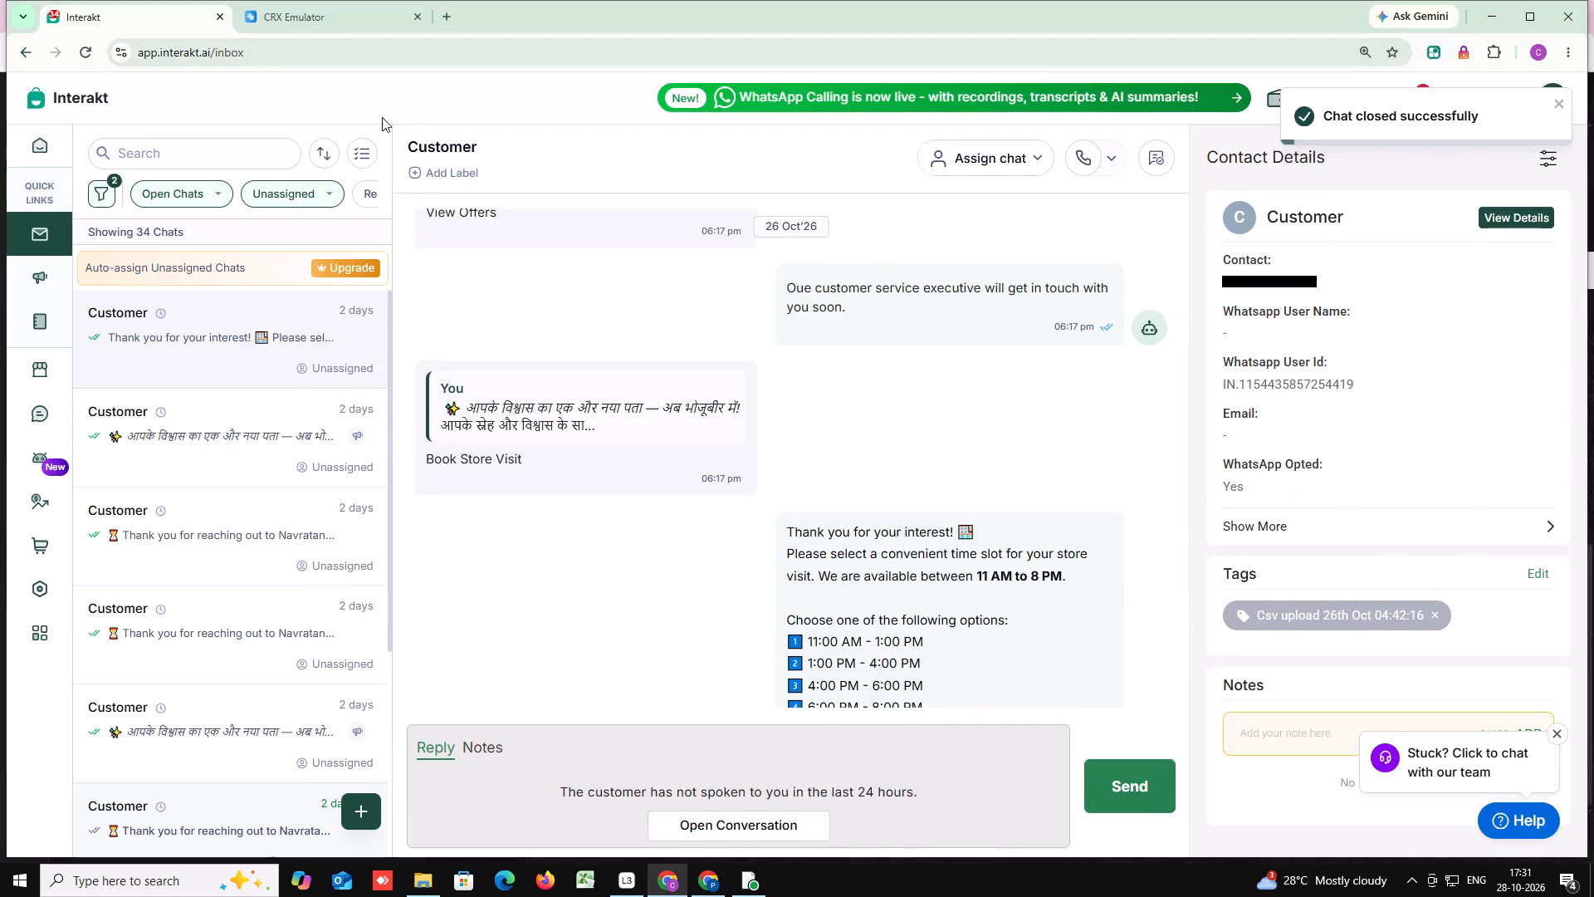
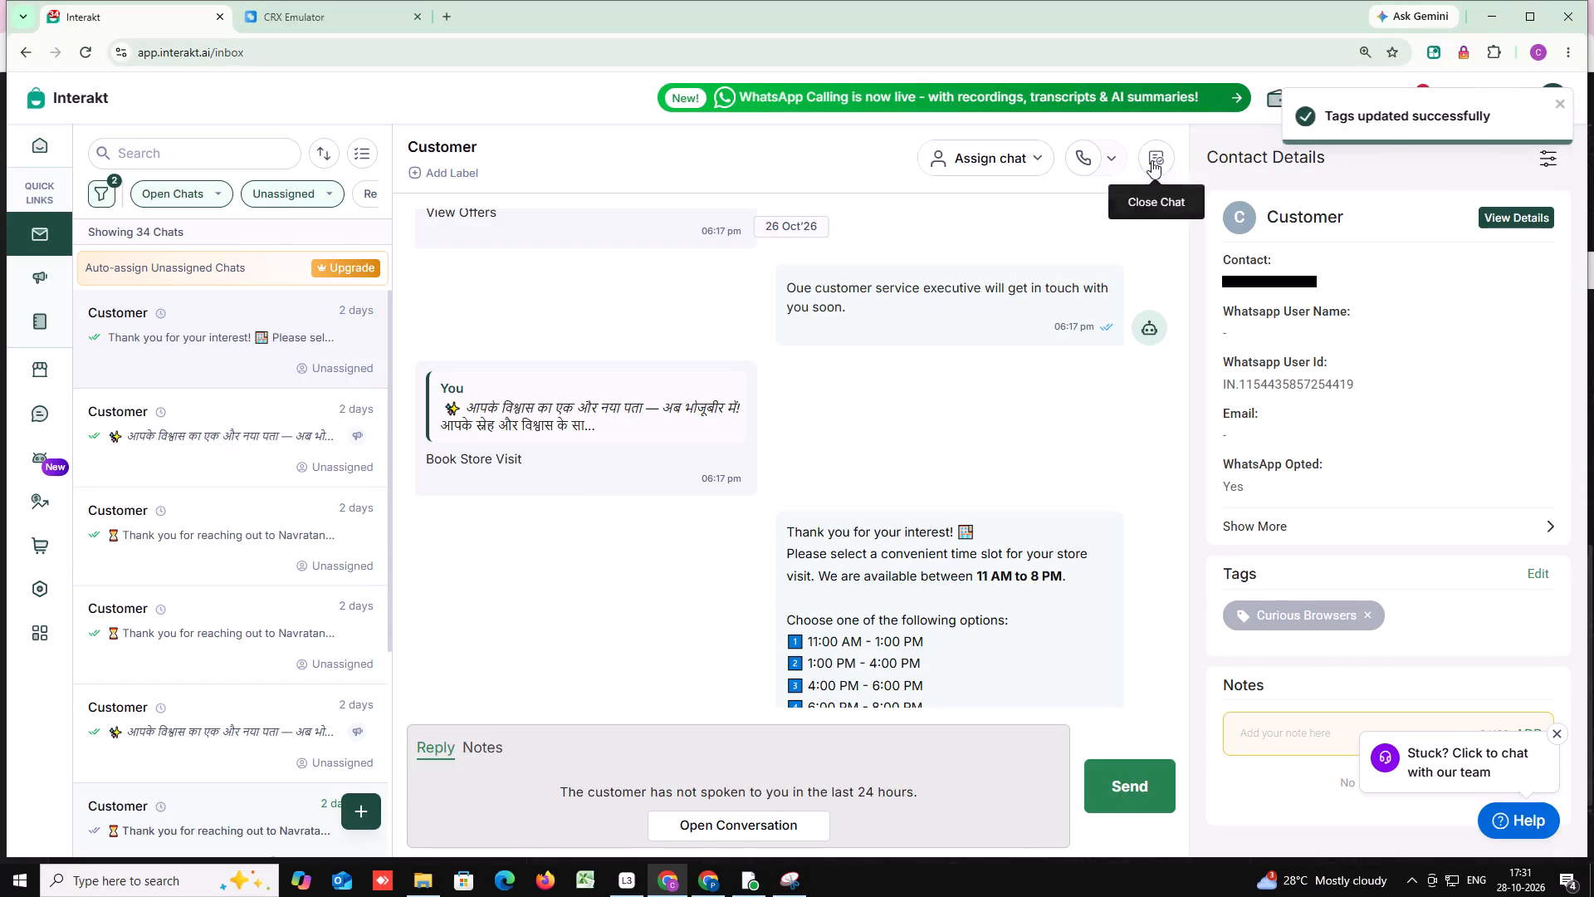
# Open the next unassigned chat in the list and remove the customer's Csv upload 5th Aug 01:21:40 tag.
pyautogui.click(227, 343)
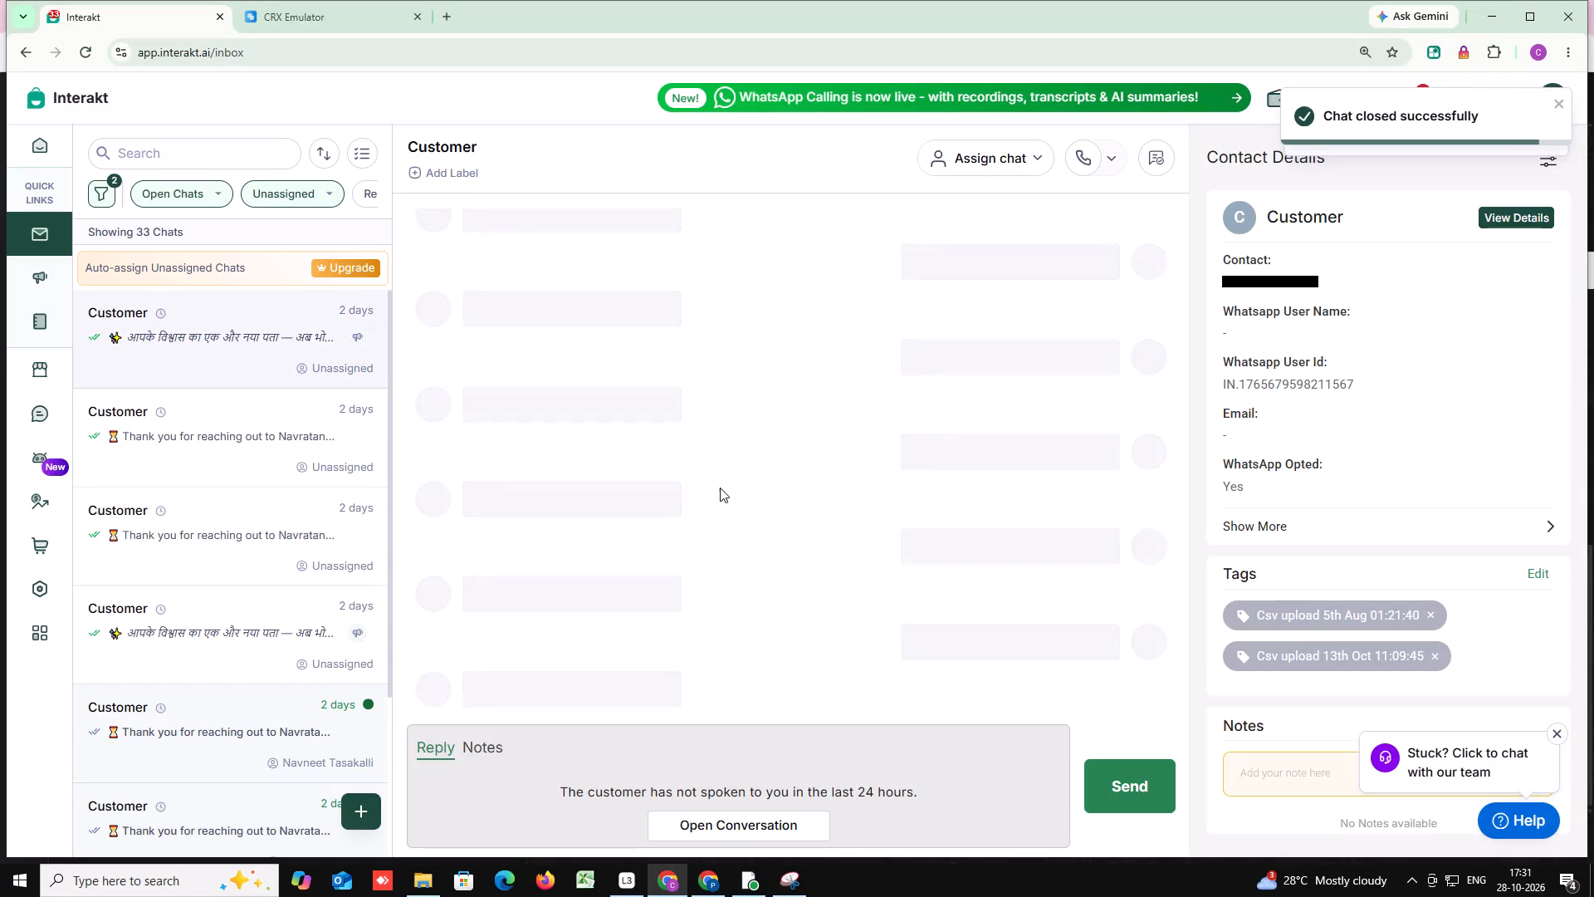
pyautogui.click(1430, 614)
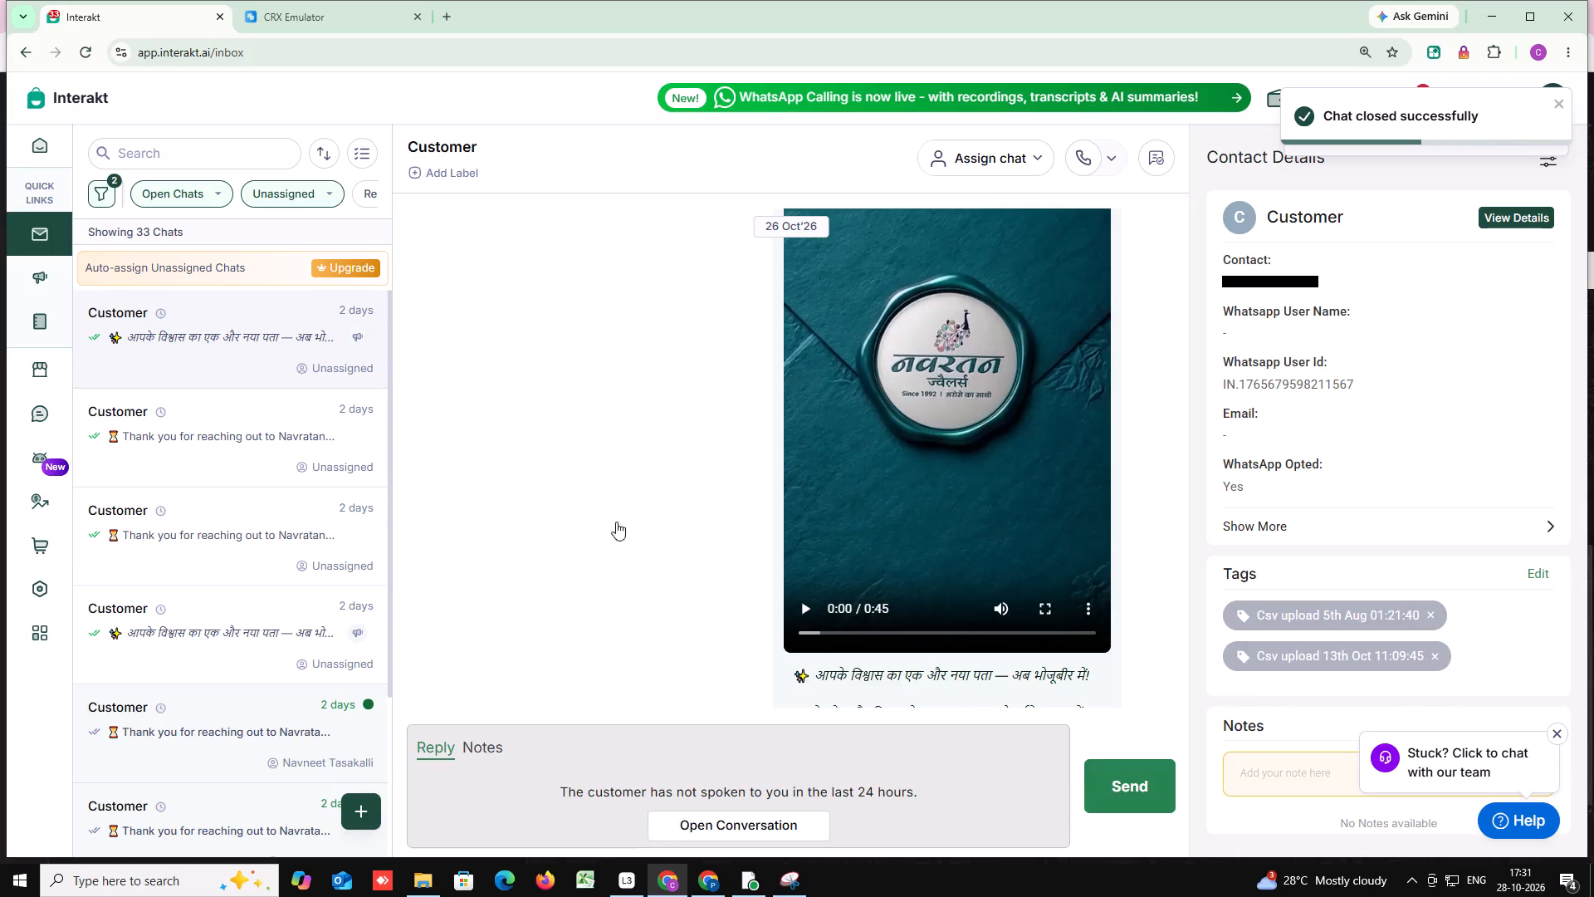
# Find the customer's 06:16 pm "View Offers" reply and capture a new snip of the chat in Snipping Tool.
pyautogui.scroll(3, 586, 502)
pyautogui.scroll(-9, 586, 502)
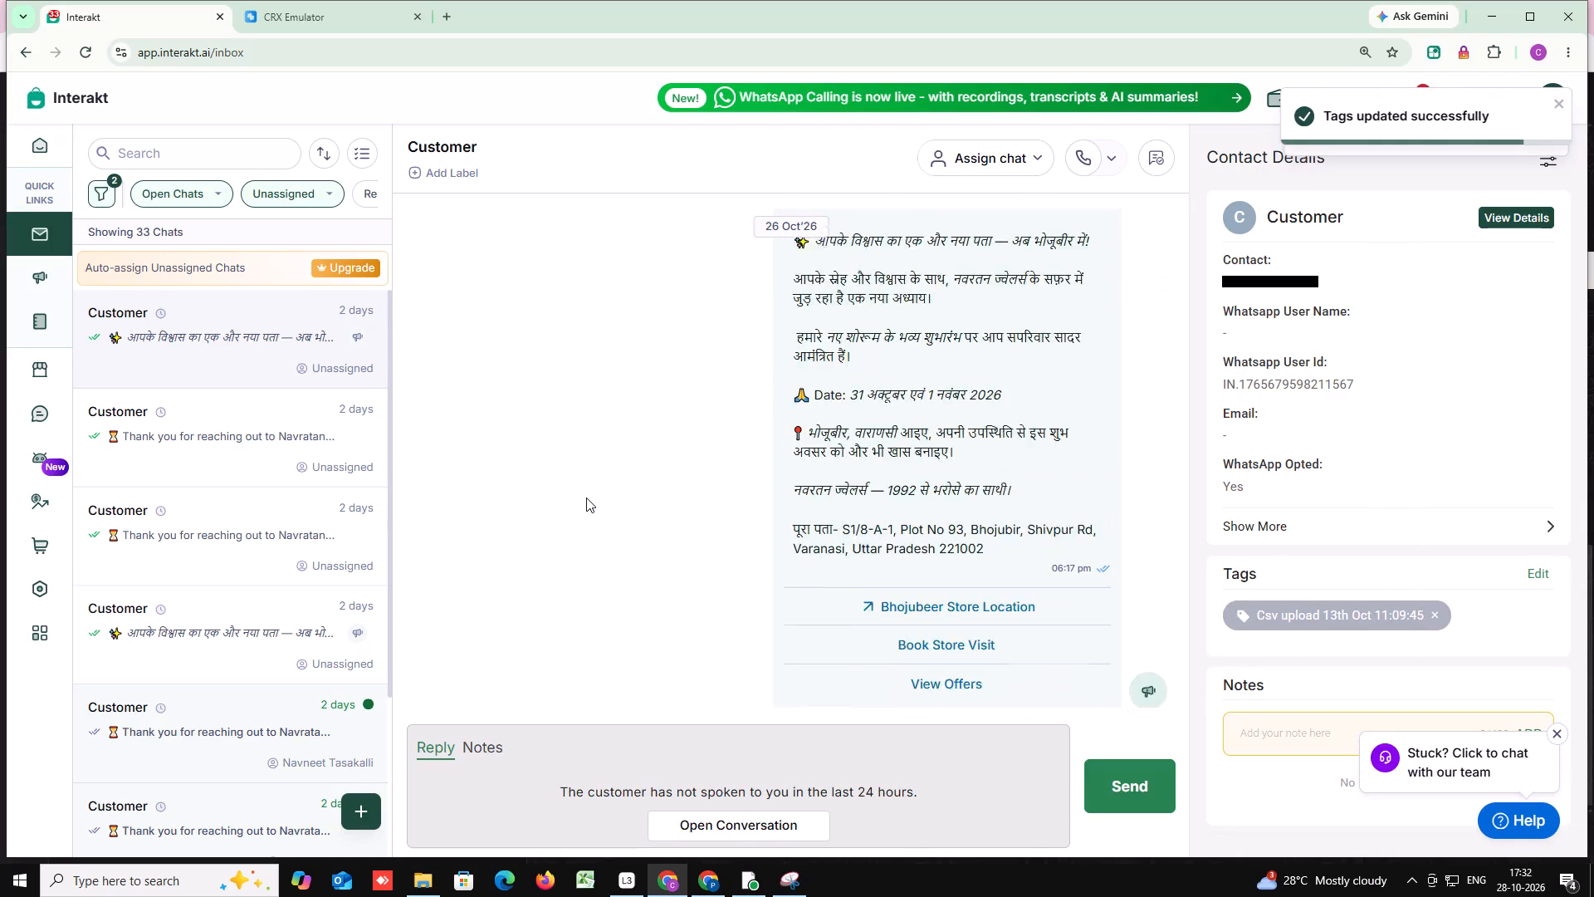
pyautogui.scroll(10, 586, 498)
pyautogui.scroll(3, 871, 414)
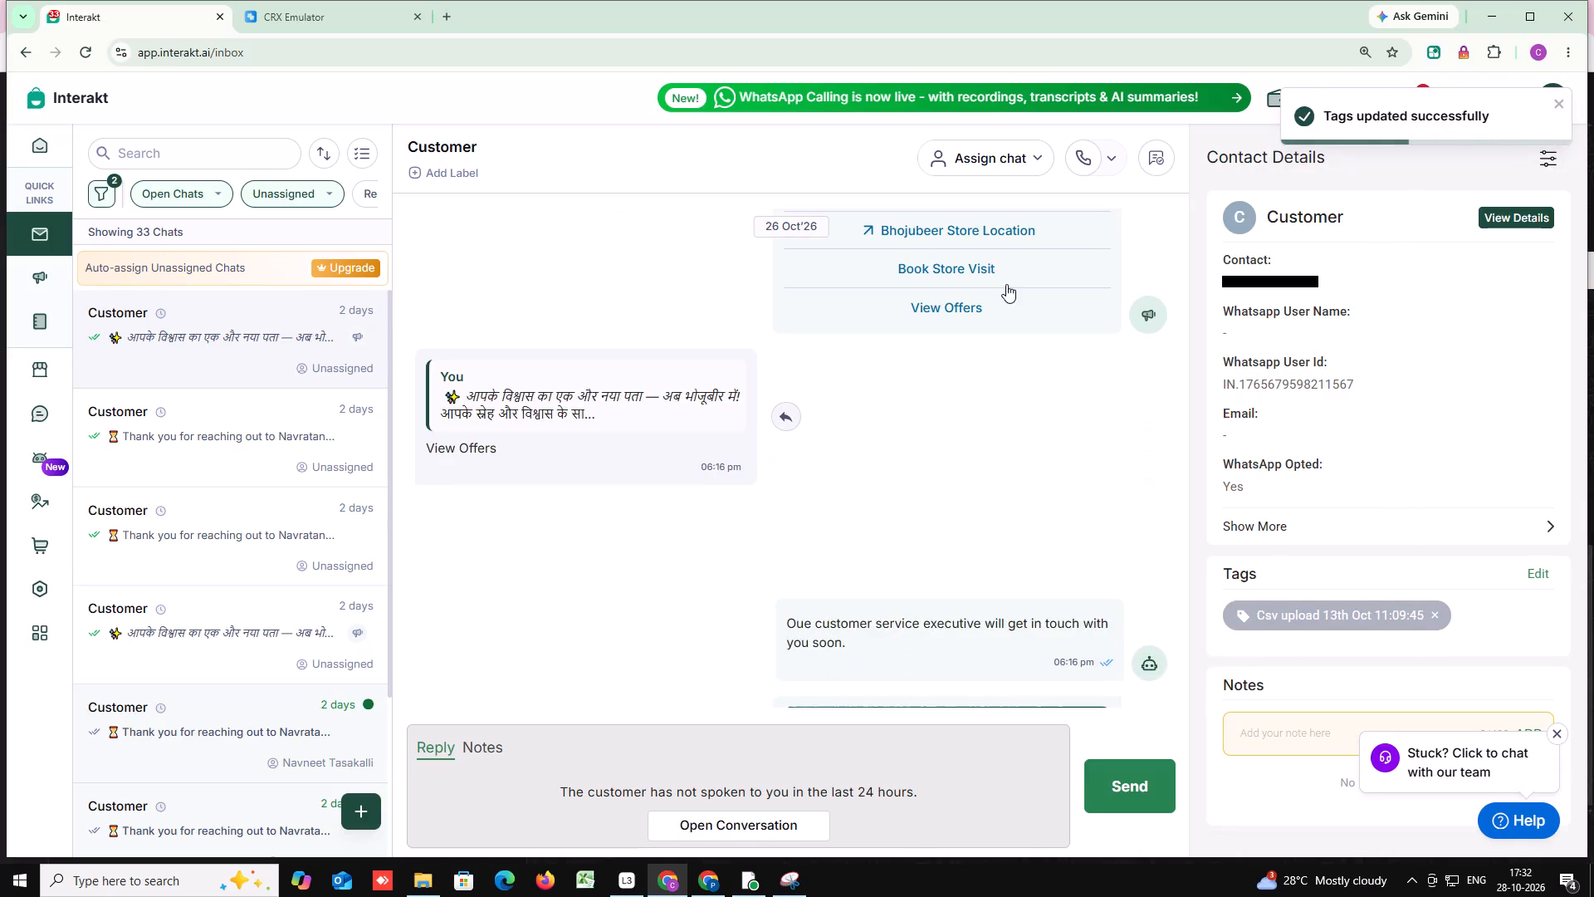
pyautogui.scroll(1, 604, 468)
pyautogui.click(790, 878)
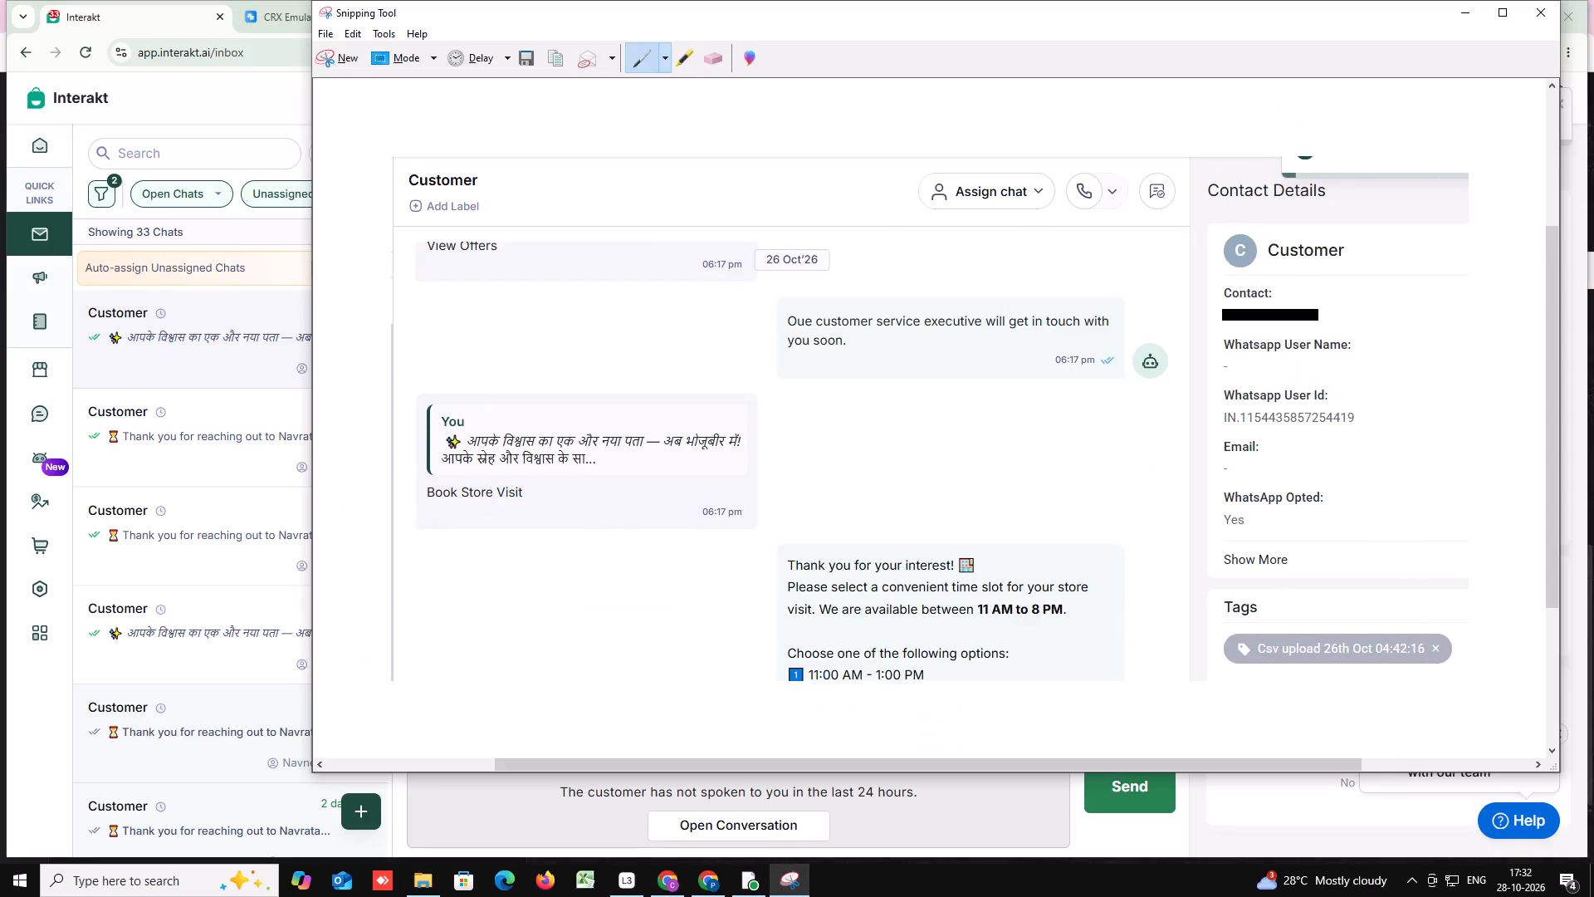
pyautogui.click(353, 60)
pyautogui.moveTo(390, 119); pyautogui.dragTo(710, 564)
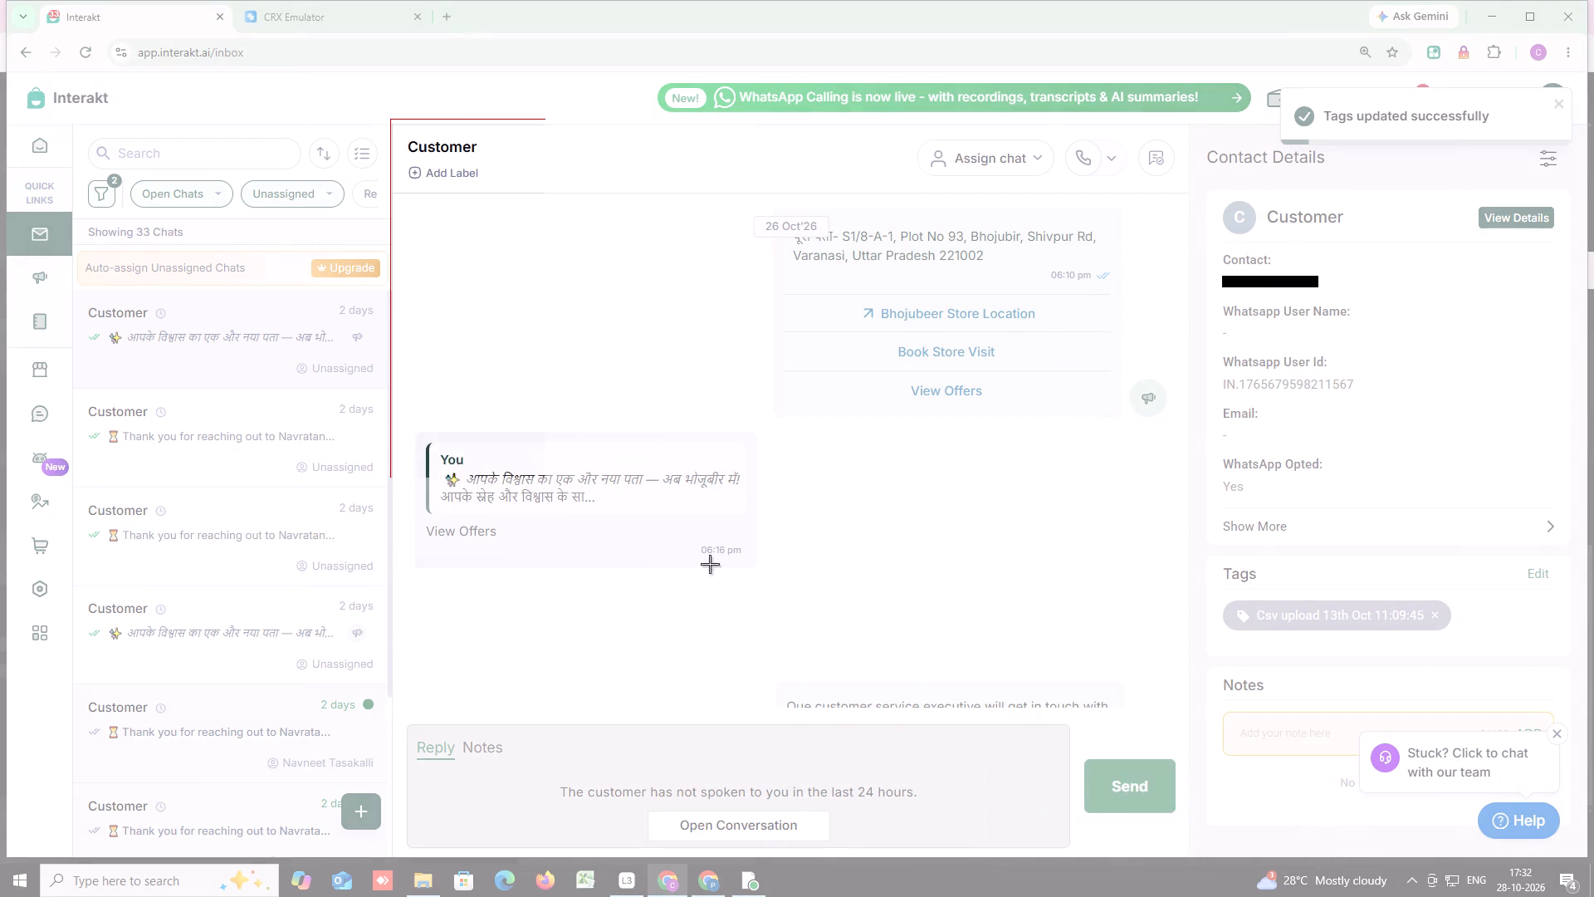
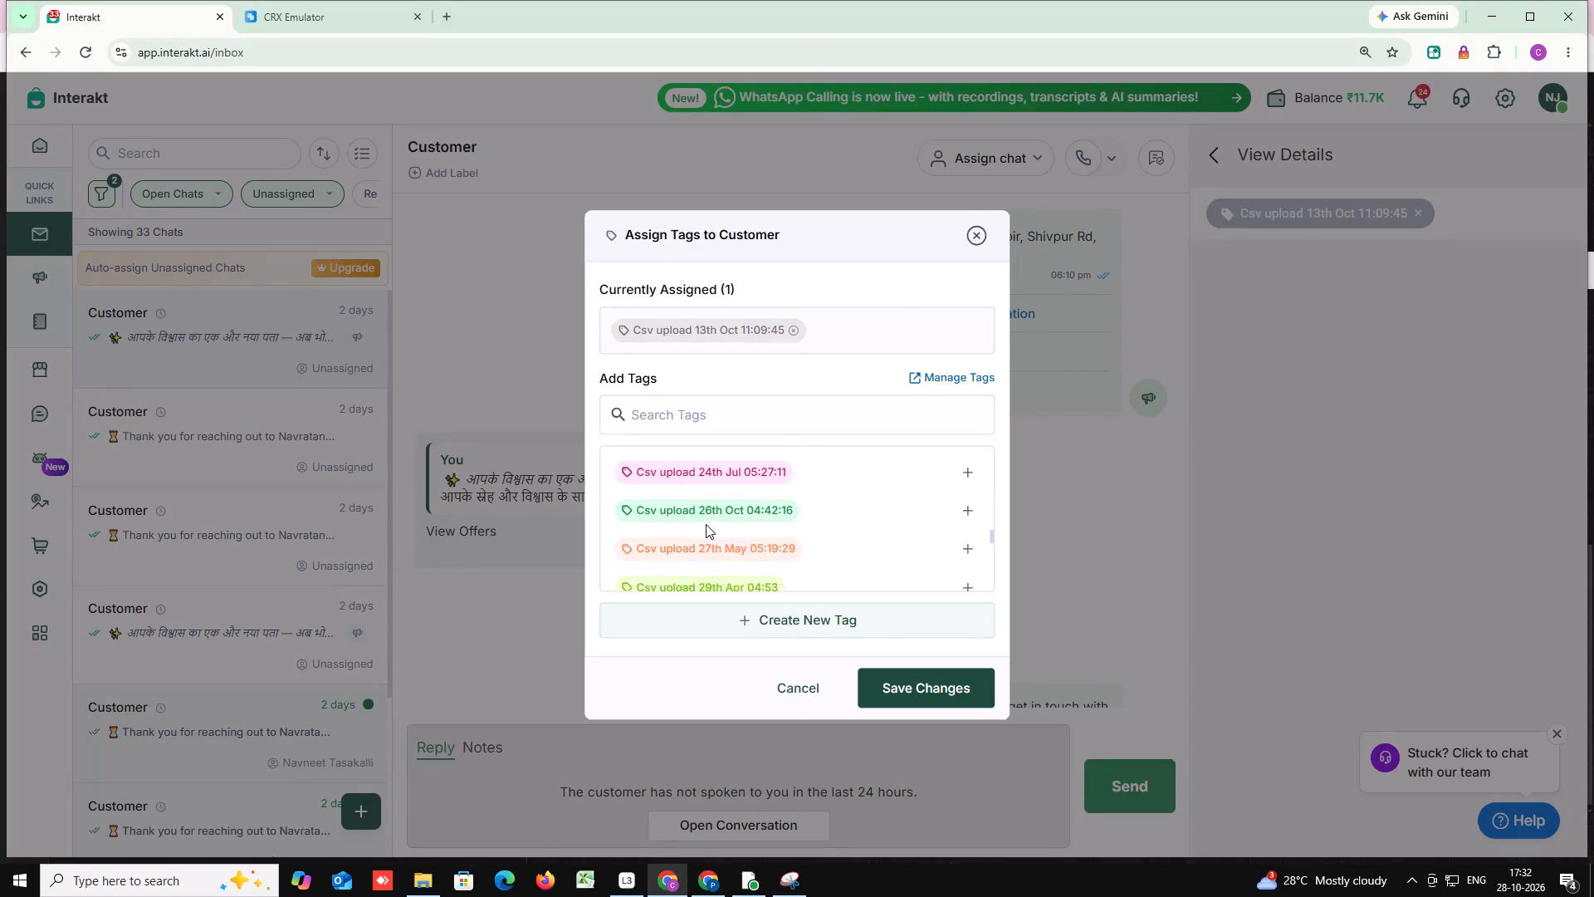
# Replace the customer's Csv upload 13th Oct 11:09:45 tag with Curious Browsers, save the tag changes, and close the chat.
pyautogui.scroll(-4, 706, 524)
pyautogui.click(701, 521)
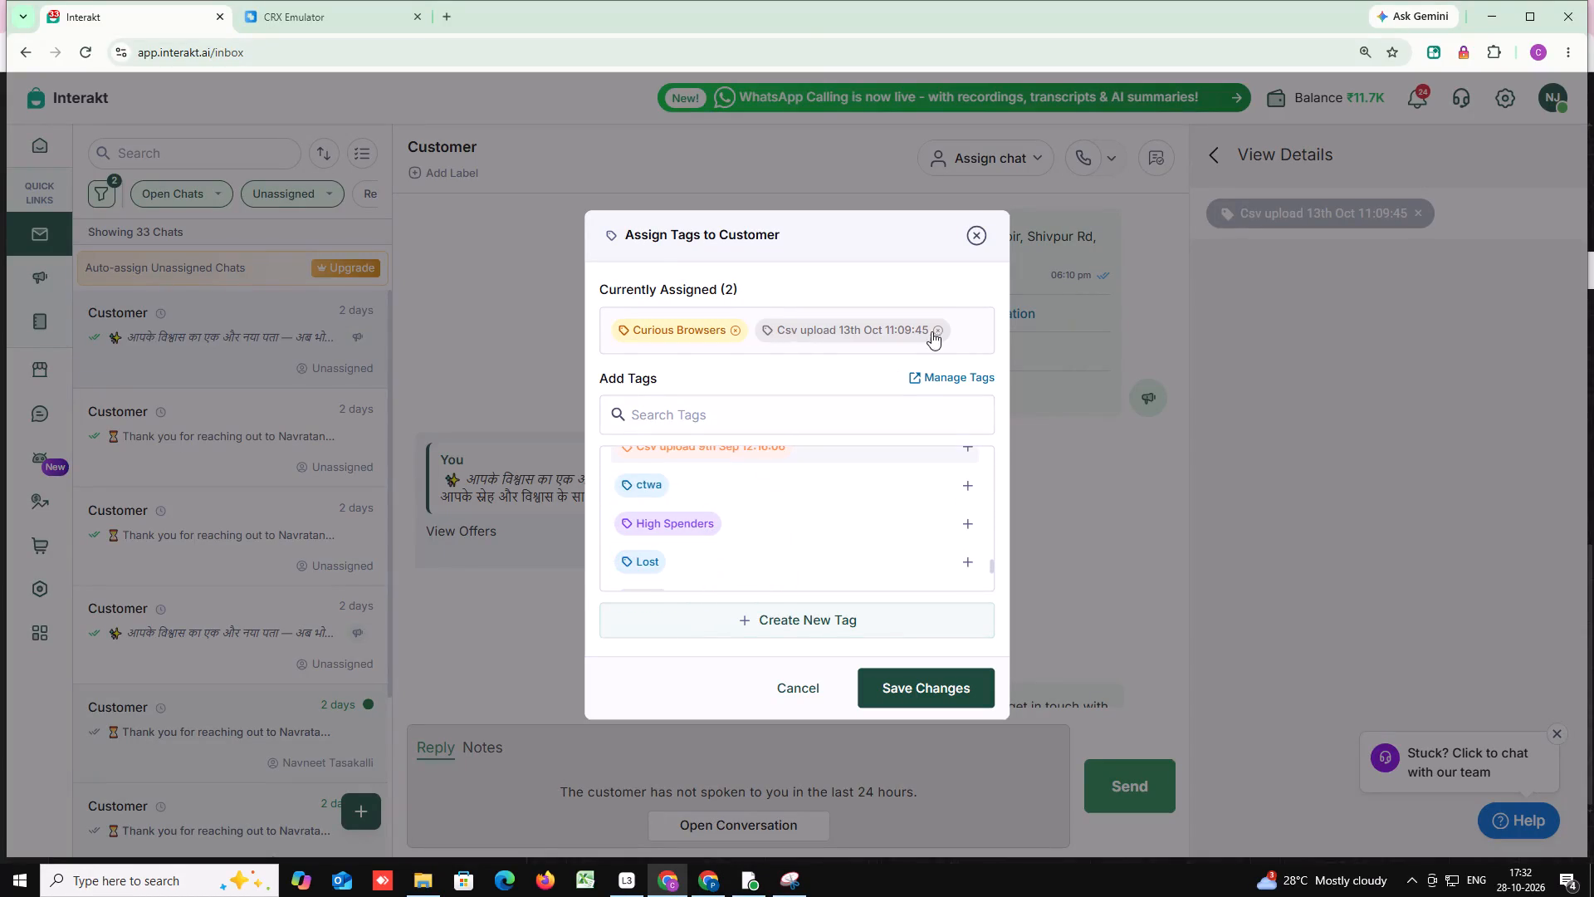
pyautogui.click(933, 330)
pyautogui.click(874, 678)
pyautogui.click(1156, 155)
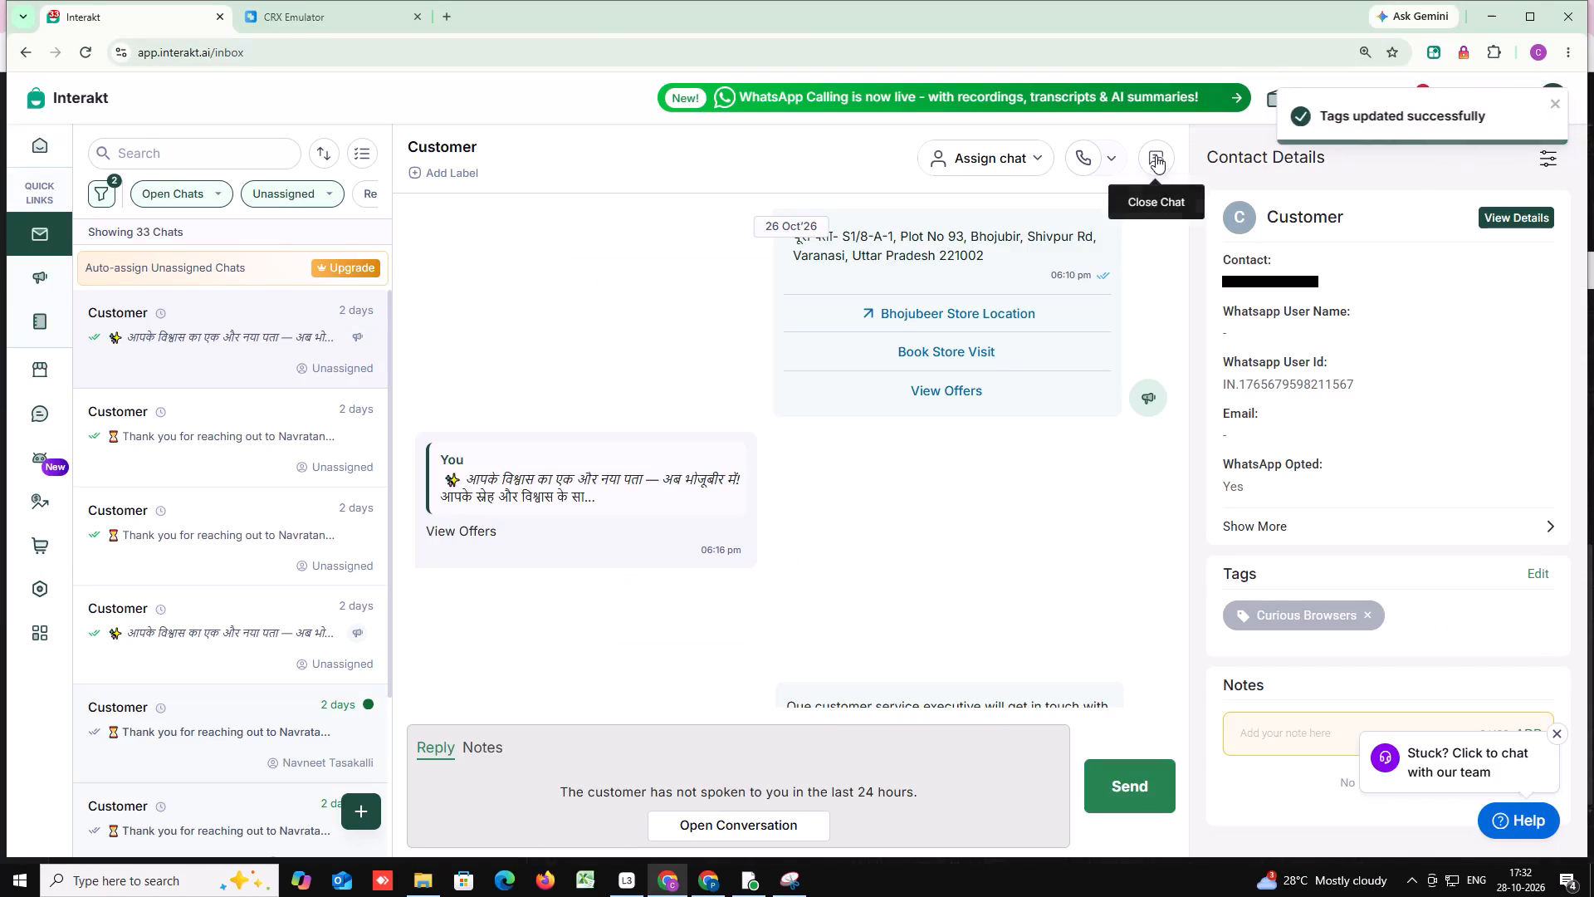
# Open the next unassigned chat at the top of the list and remove the customer's Csv upload 5th Aug 01:21:40 tag.
pyautogui.click(232, 351)
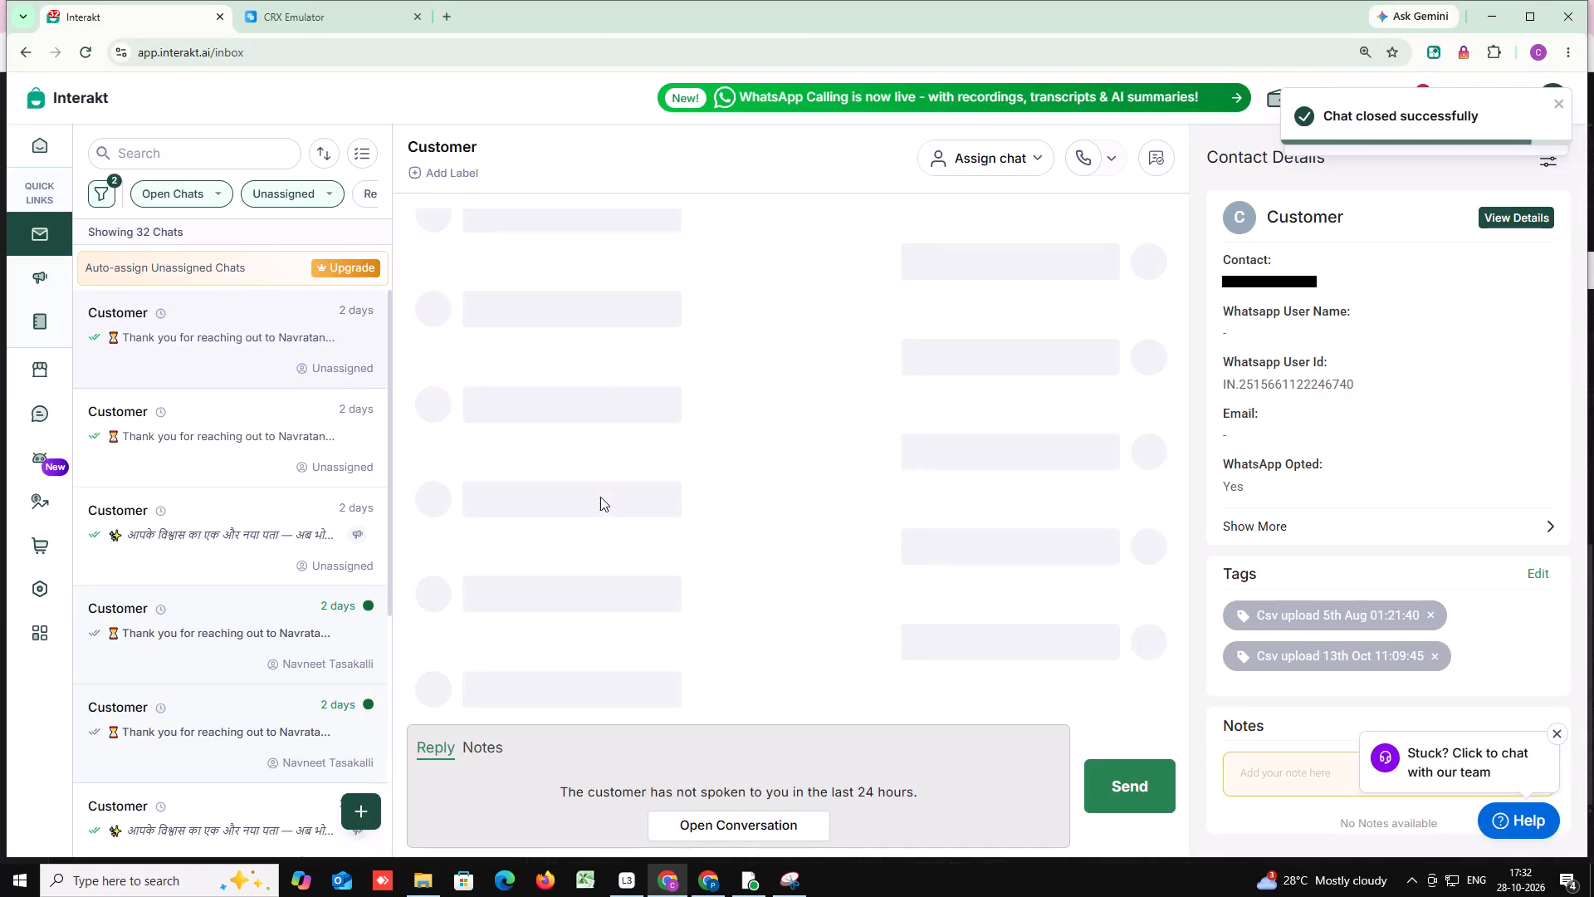
pyautogui.scroll(17, 600, 497)
pyautogui.scroll(-1, 594, 491)
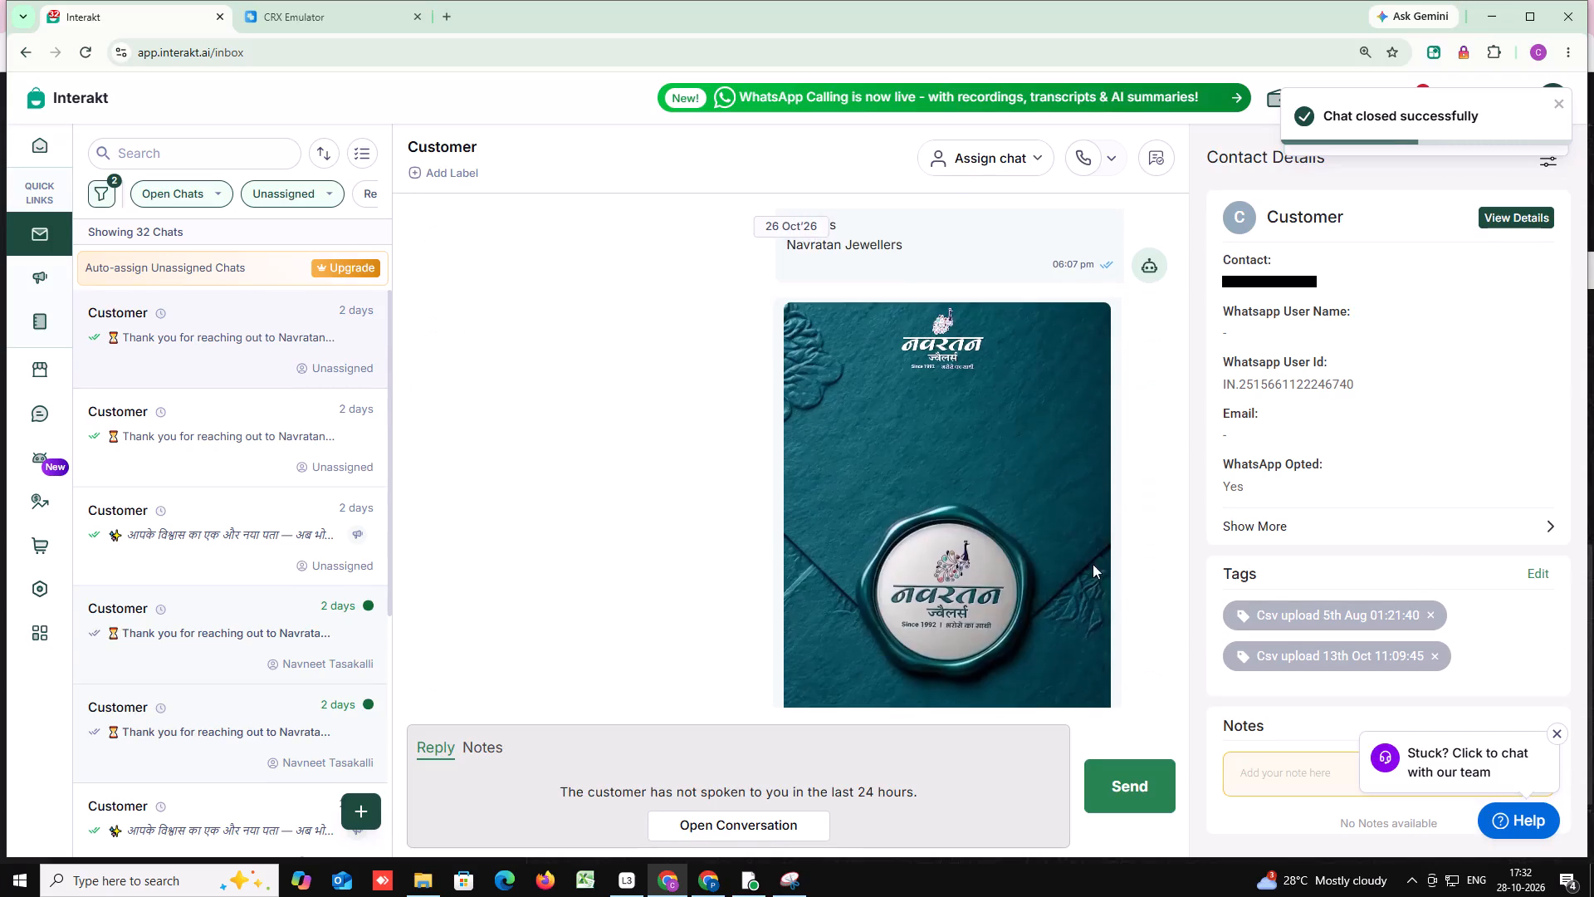
pyautogui.click(1433, 610)
pyautogui.click(1432, 613)
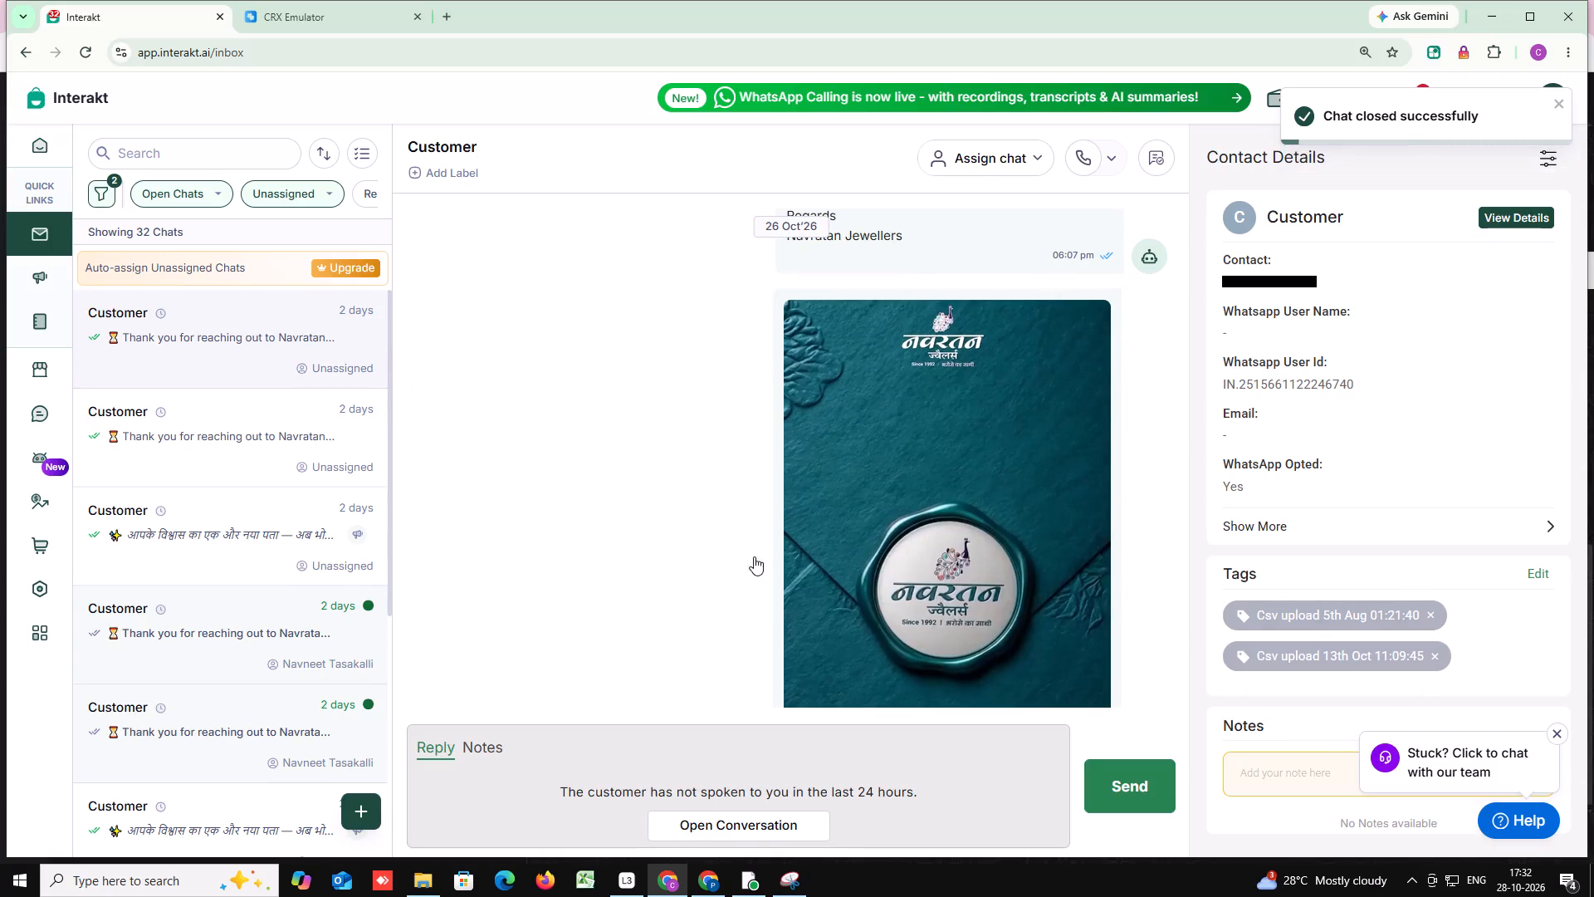
# Check the customer's earlier messages back to the 06:06 pm auto-reply and close the open chat.
pyautogui.scroll(5, 658, 497)
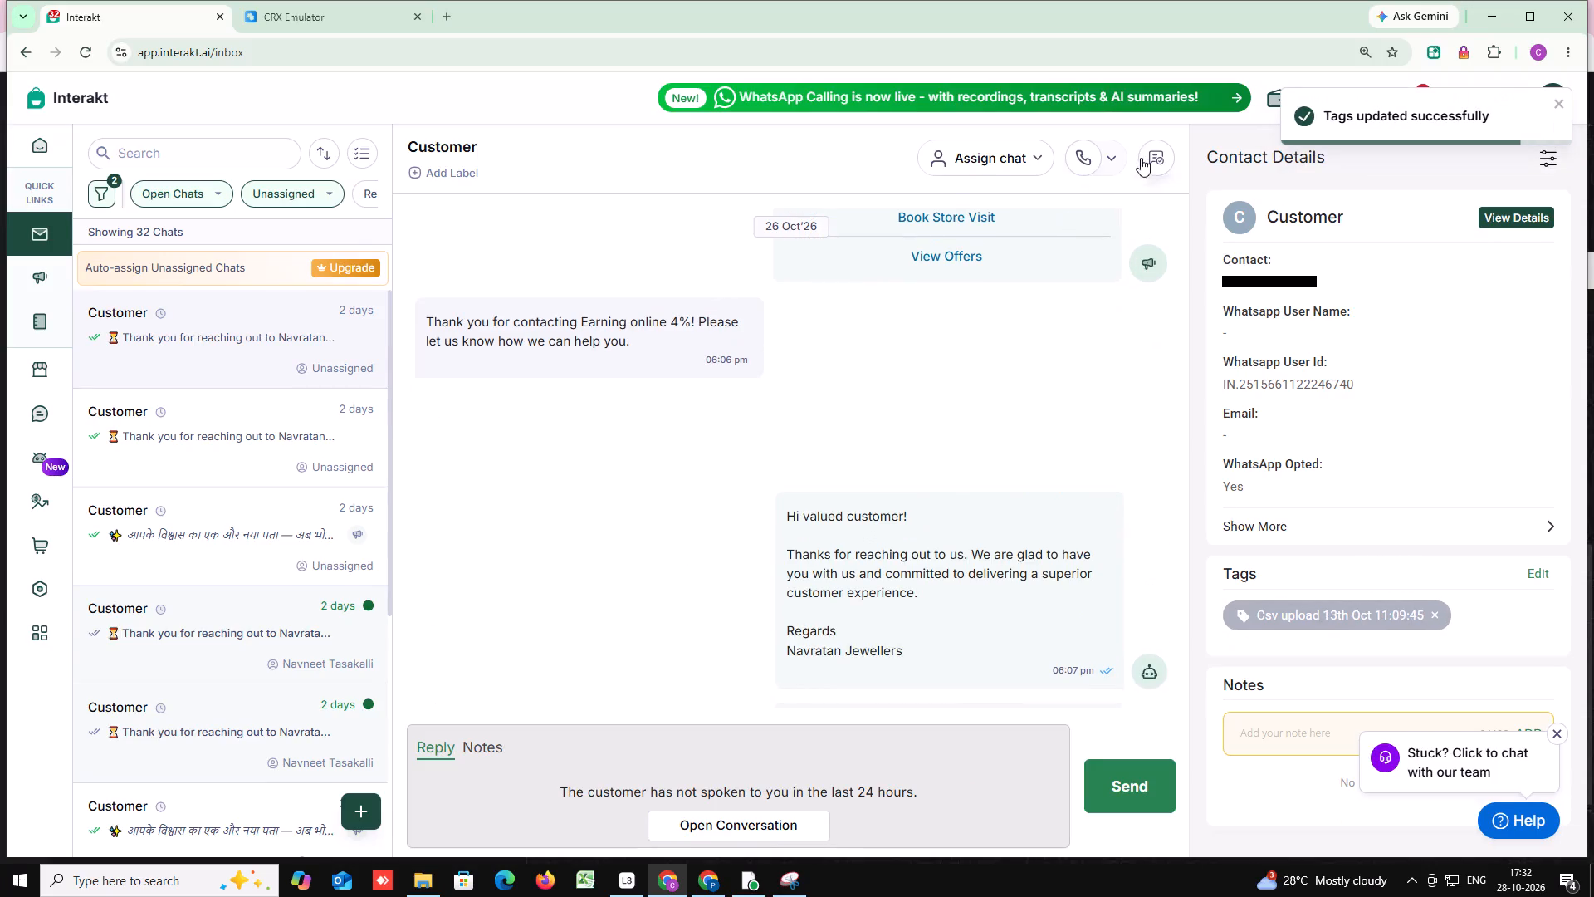
pyautogui.click(1147, 156)
# Open the next unassigned chat, remove the customer's Csv upload 13th Oct 11:09:45 tag, and close the chat.
pyautogui.click(266, 349)
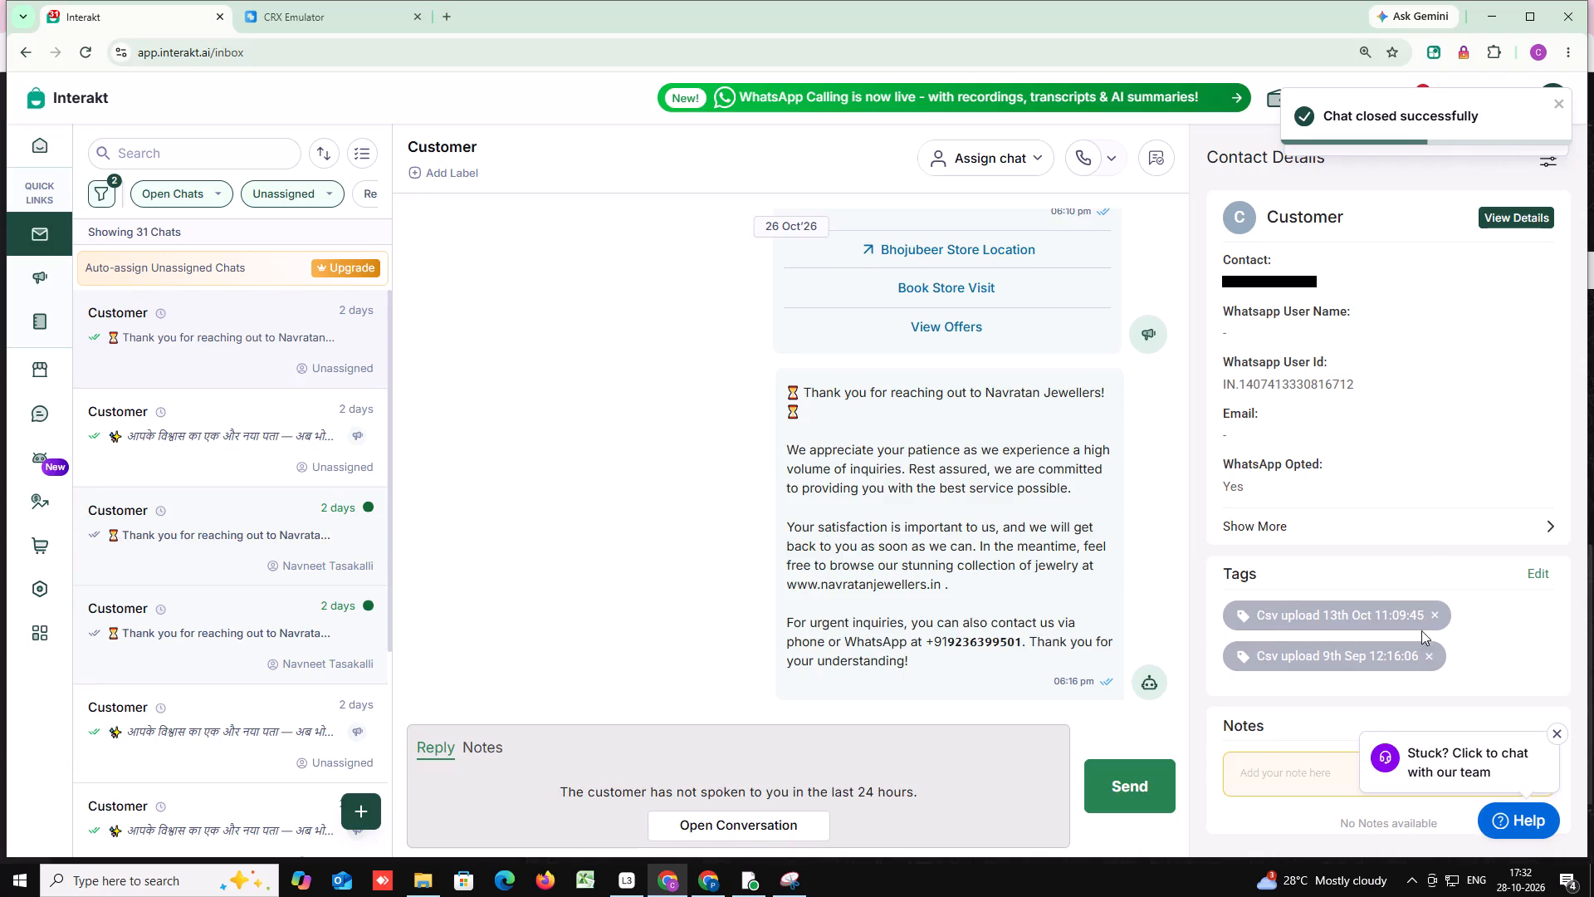
pyautogui.click(1432, 615)
pyautogui.scroll(5, 512, 538)
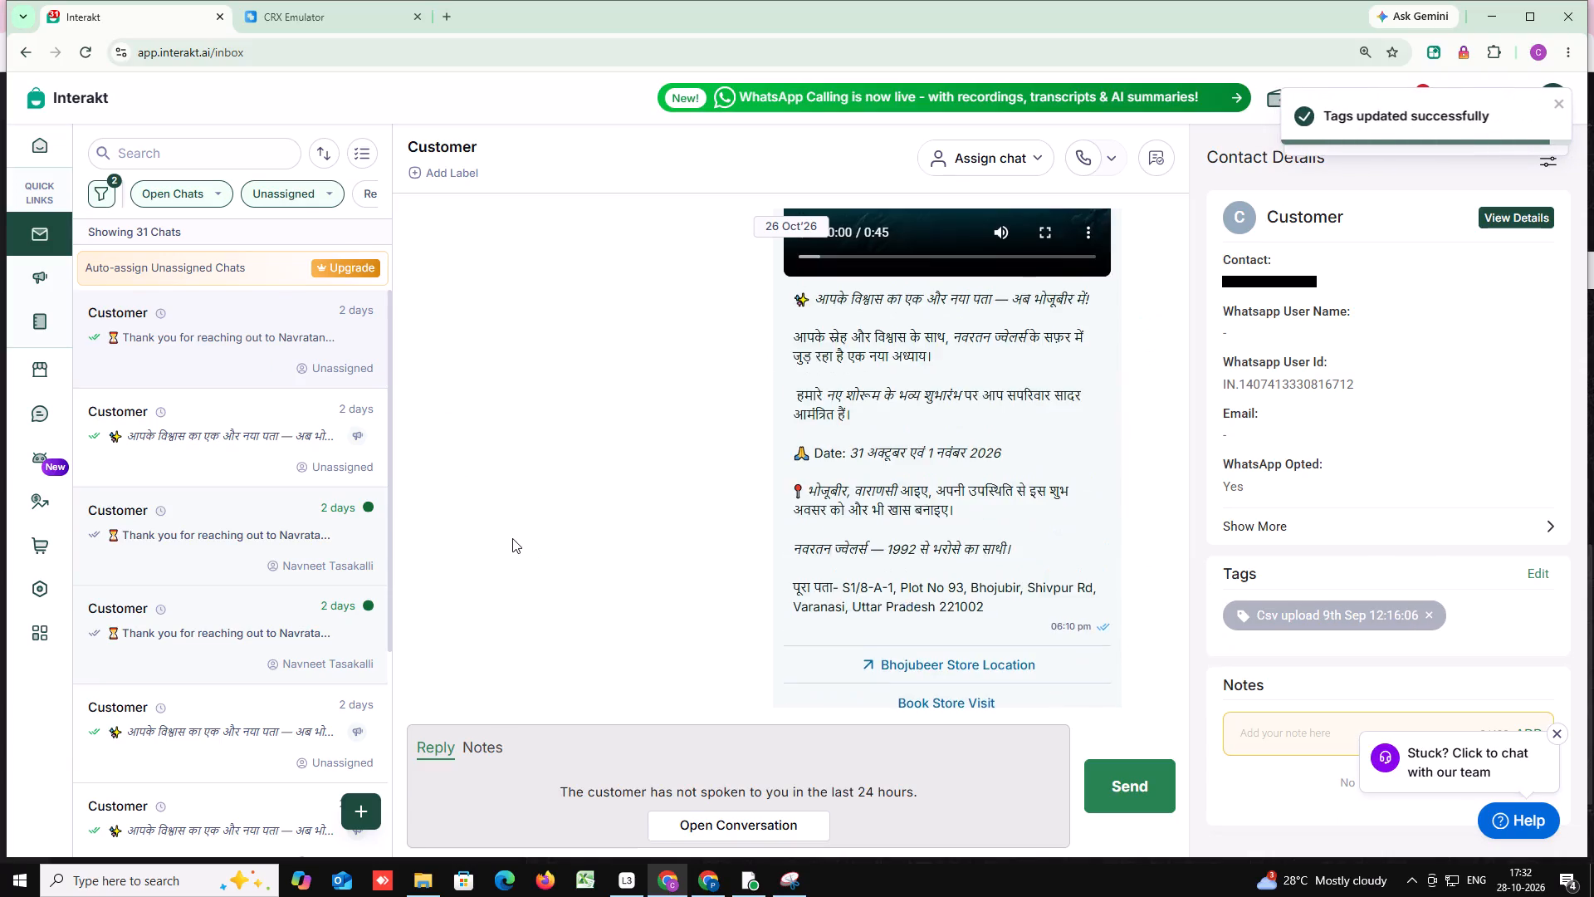
pyautogui.scroll(8, 512, 538)
pyautogui.click(1145, 166)
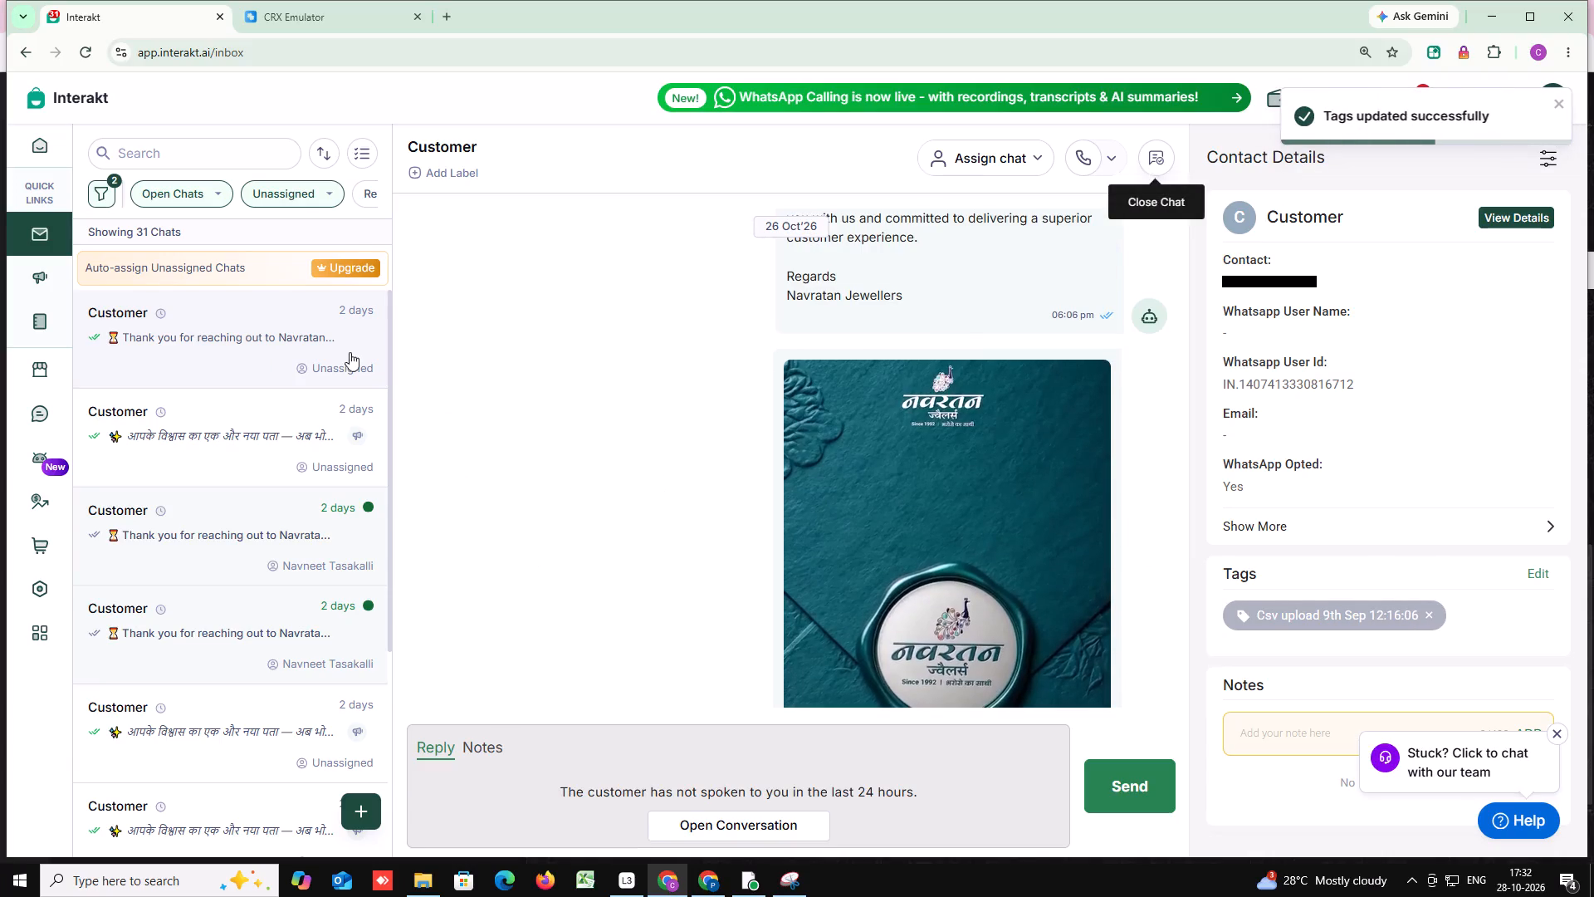
# Open the next unassigned chat, remove the customer's Csv upload 5th Aug 01:21:40 tag, and close the guesthouse auto-reply chat.
pyautogui.click(257, 363)
pyautogui.click(257, 363)
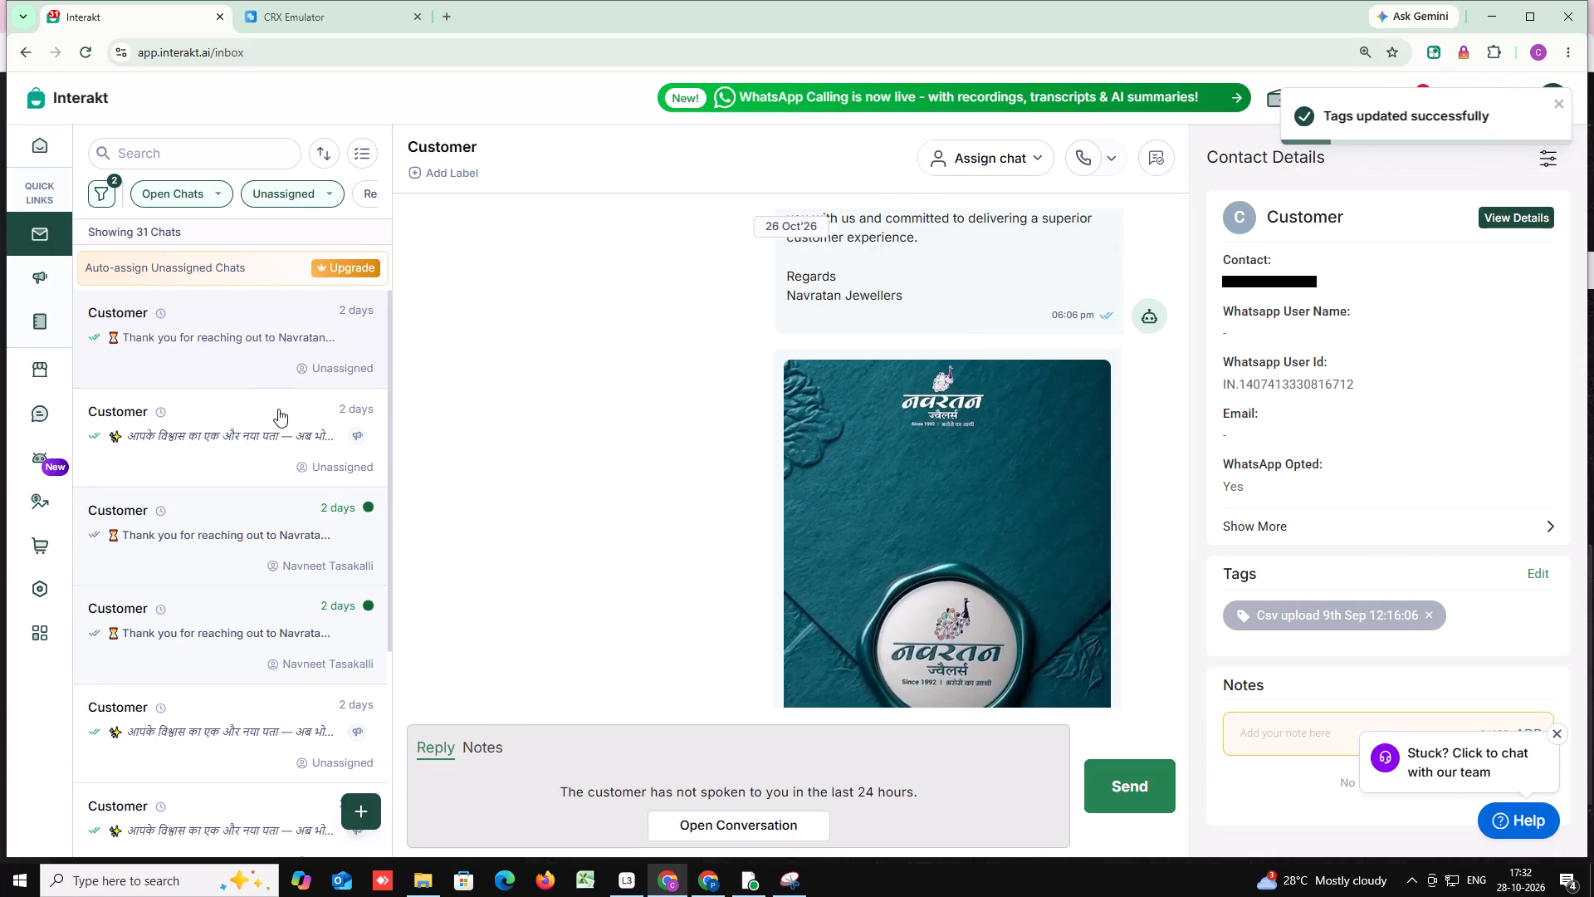
pyautogui.click(266, 362)
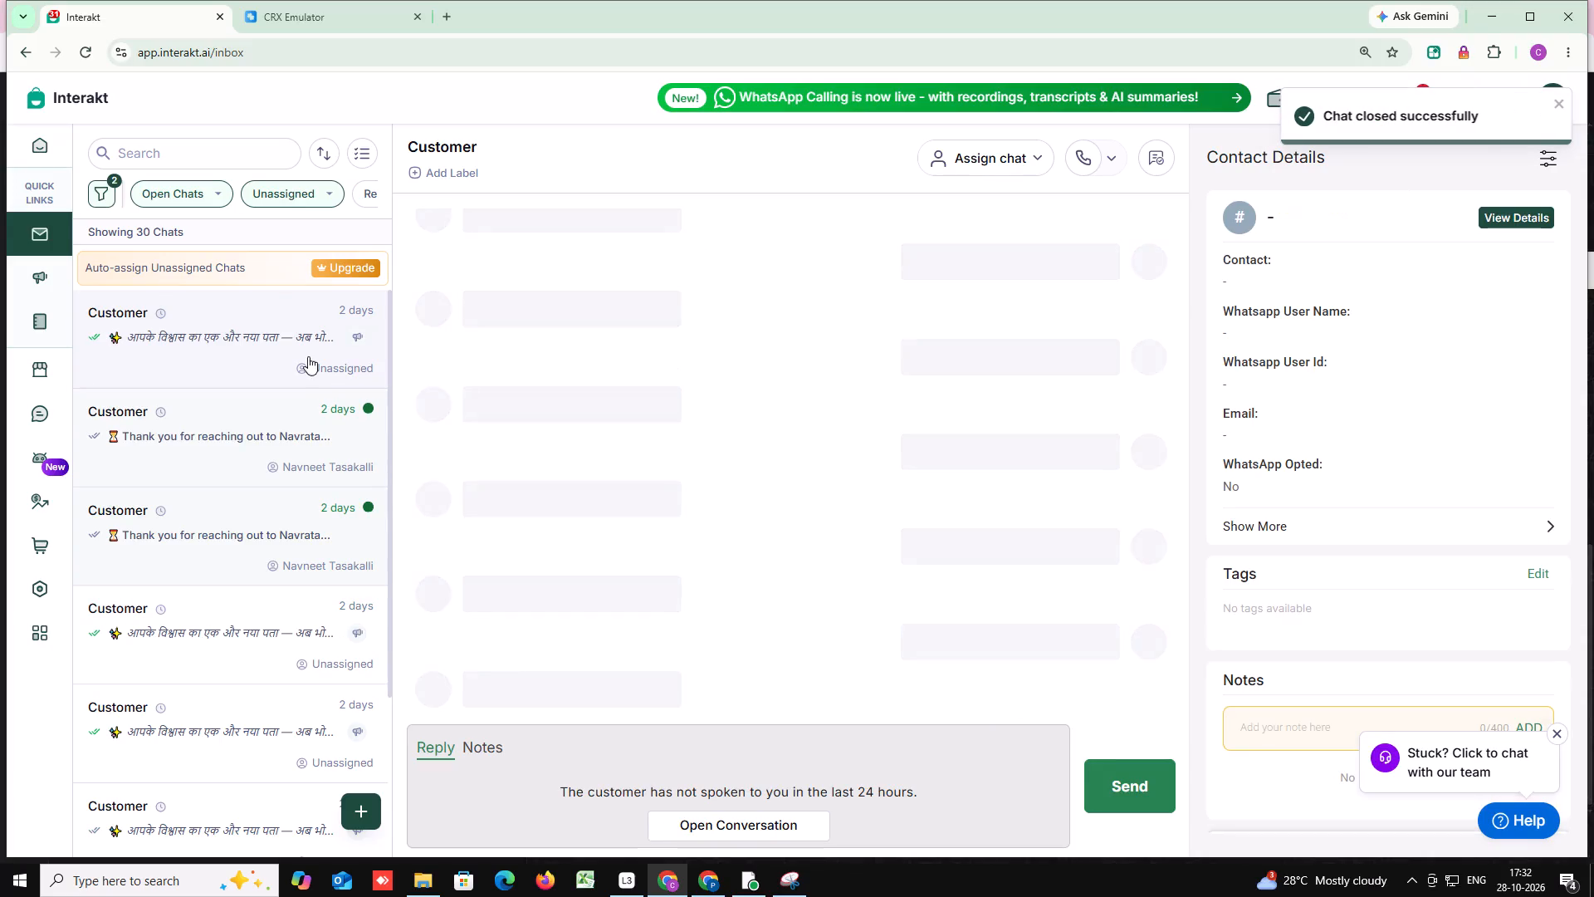
pyautogui.click(300, 356)
pyautogui.scroll(5, 682, 404)
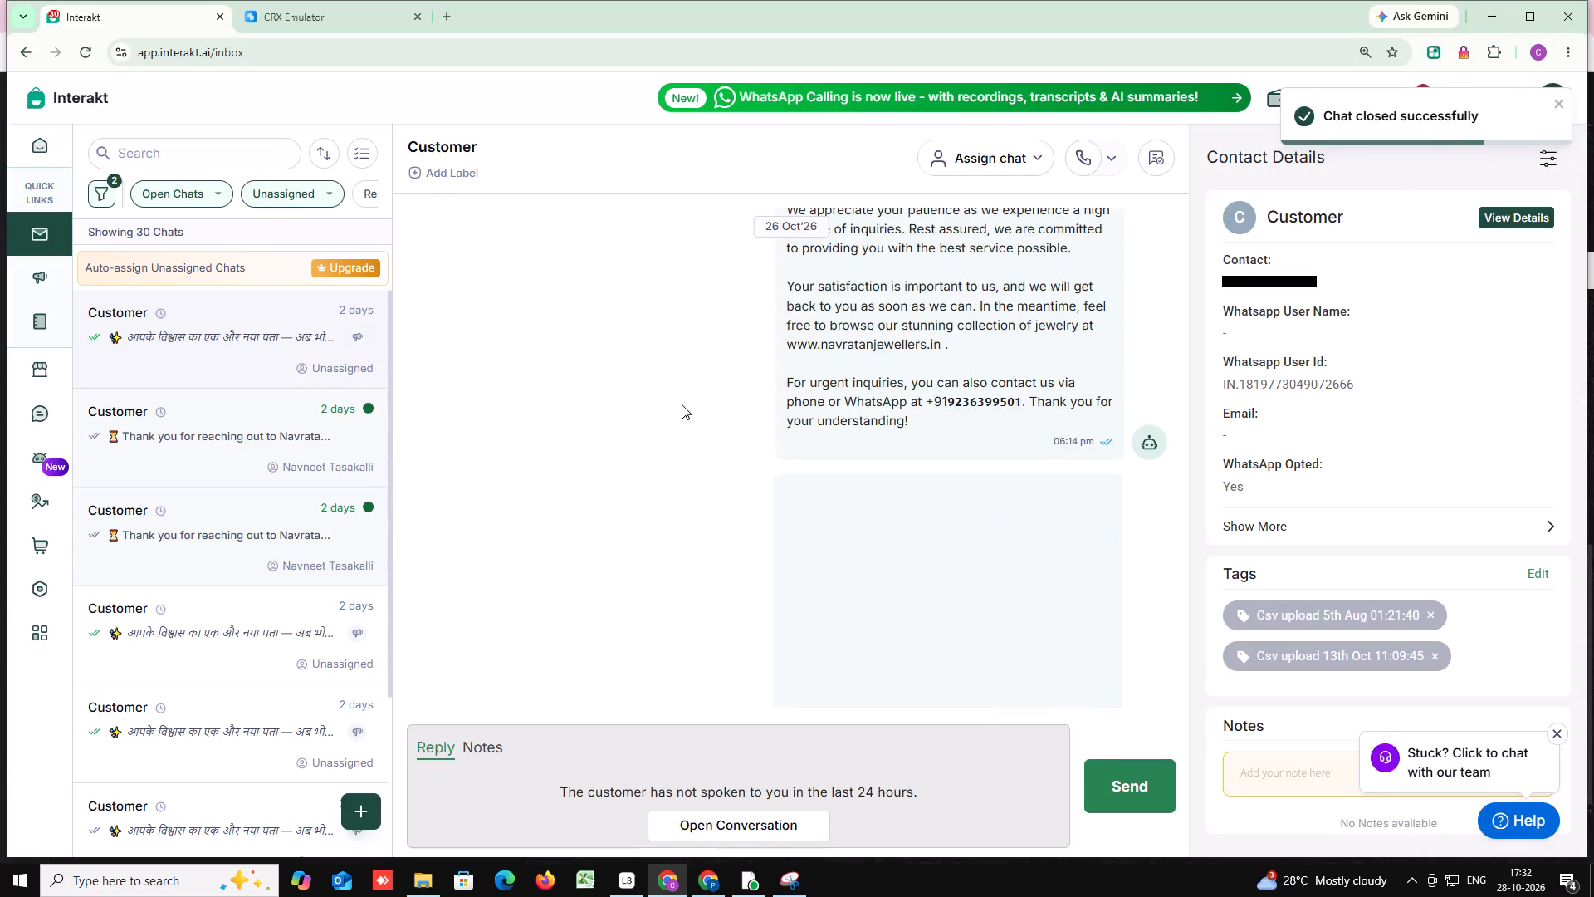
pyautogui.scroll(9, 682, 402)
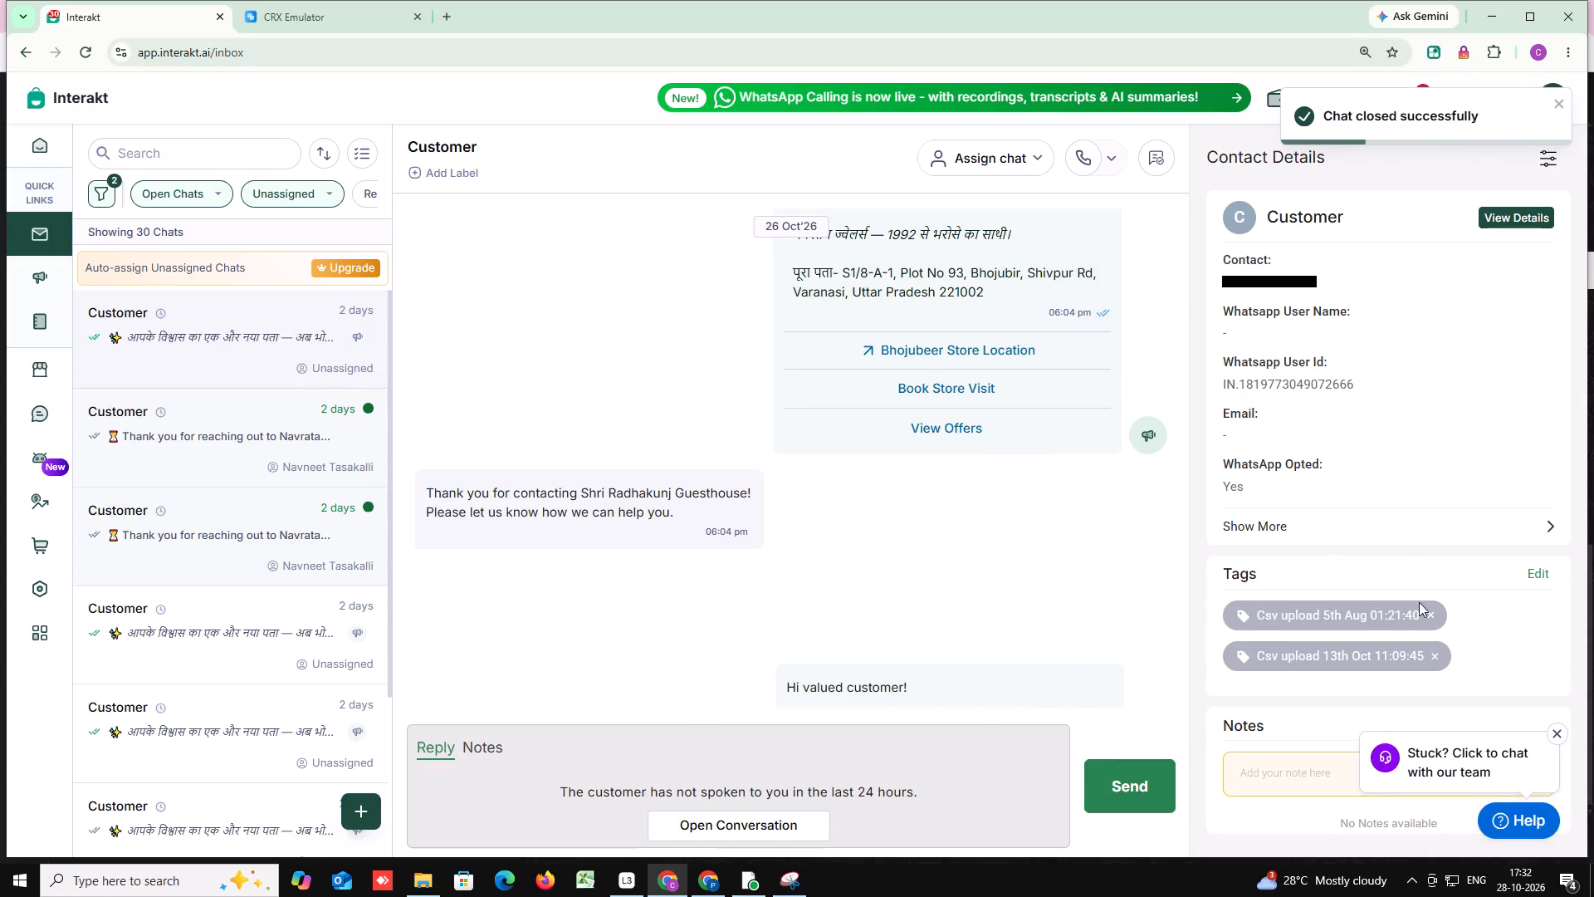
pyautogui.click(1427, 613)
pyautogui.scroll(3, 963, 395)
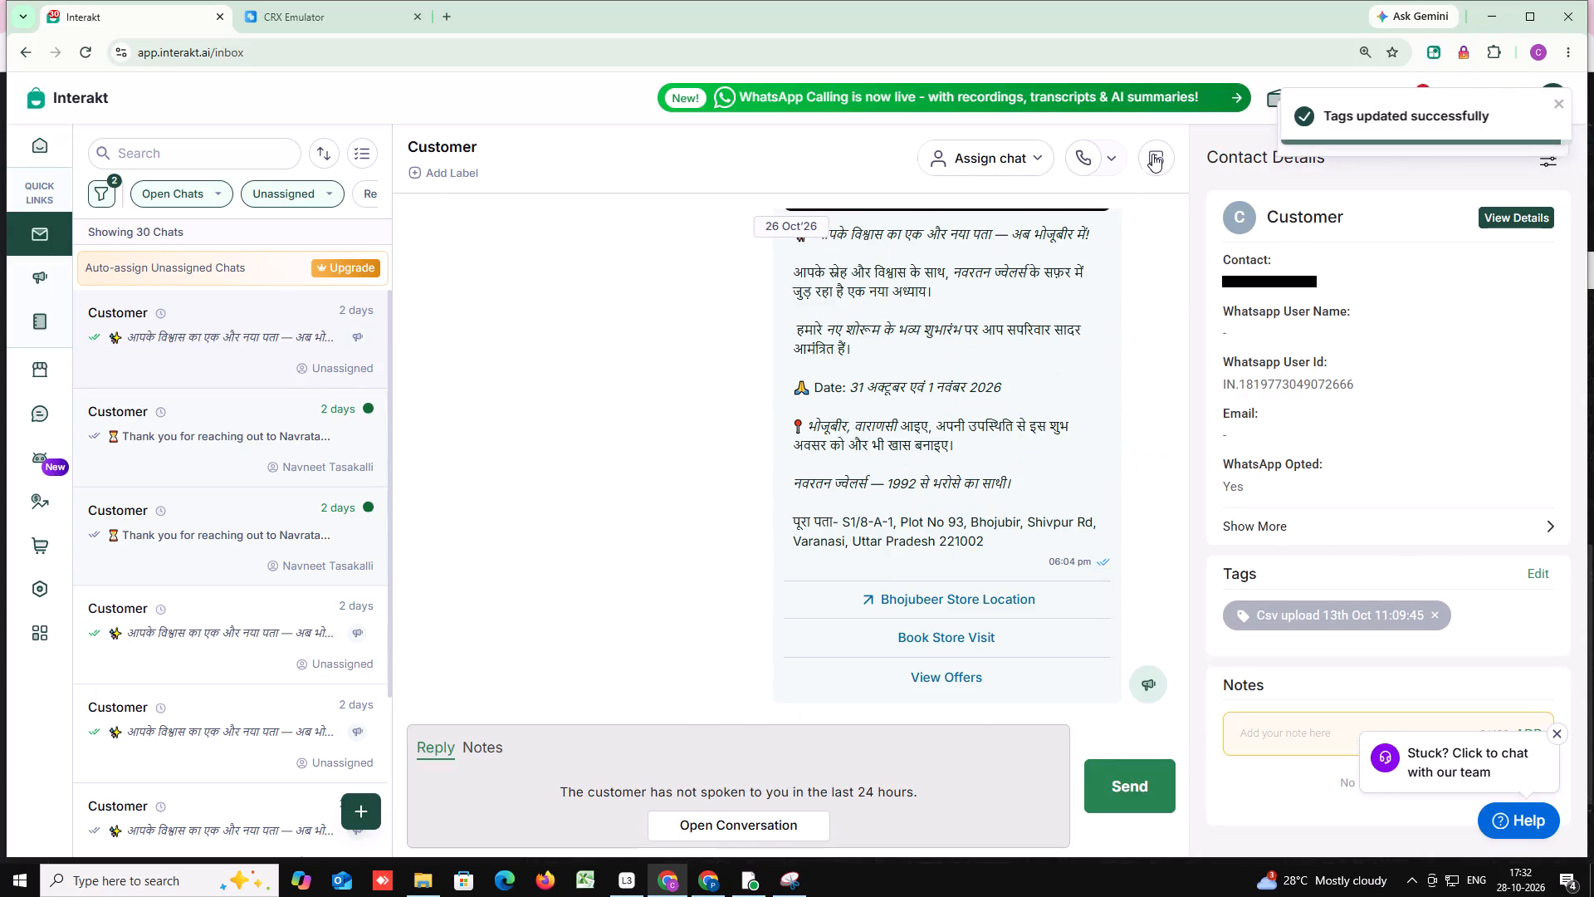
pyautogui.scroll(4, 1135, 237)
pyautogui.click(1152, 156)
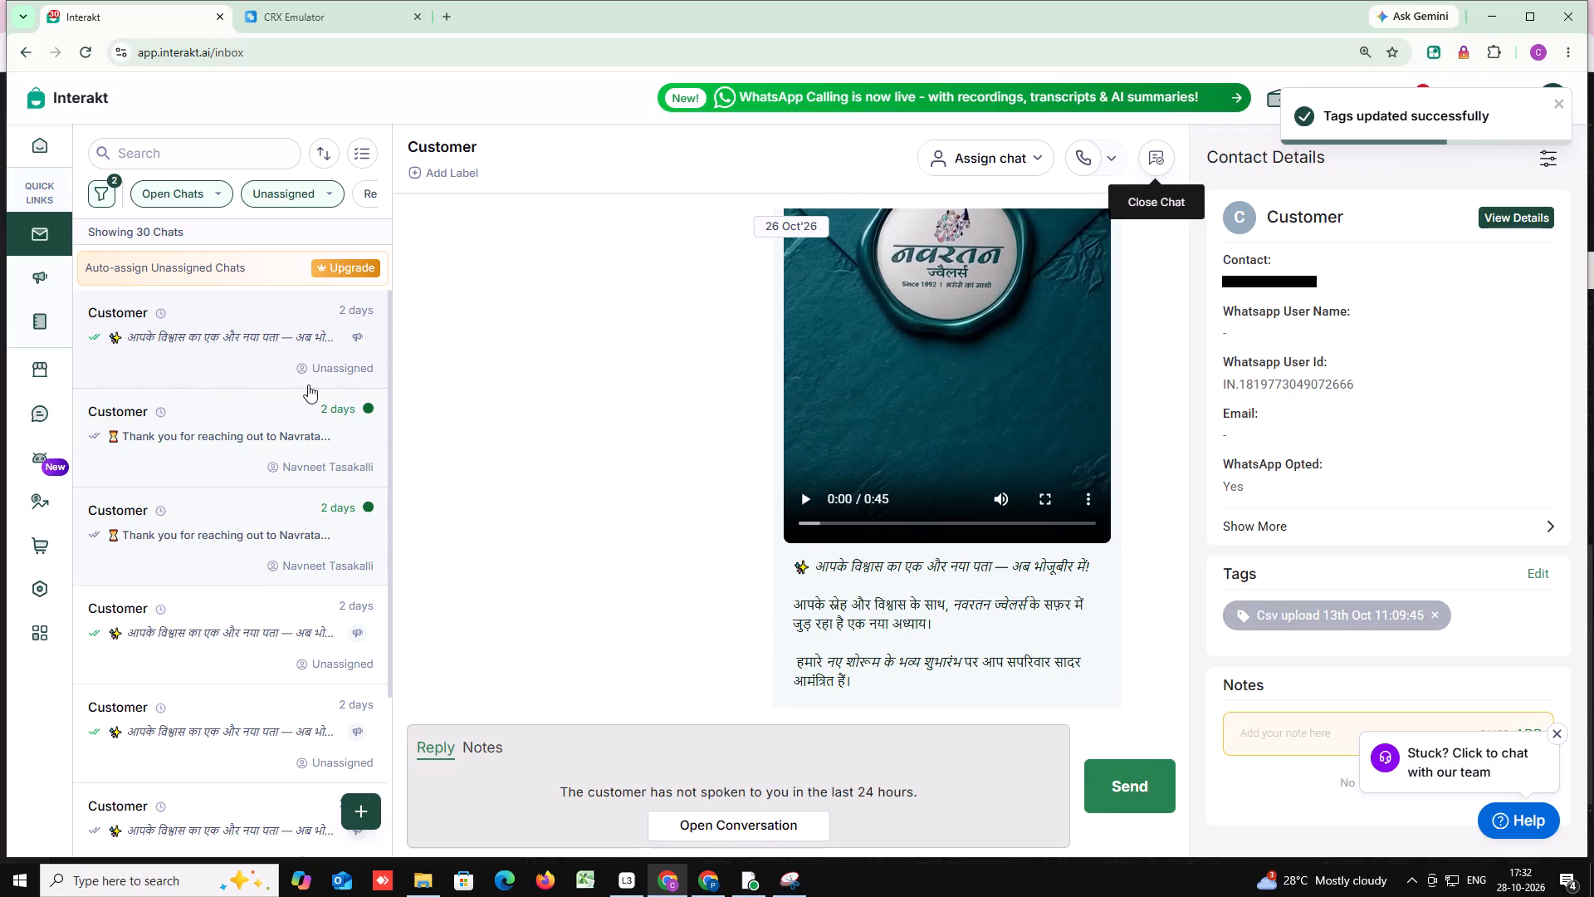
# Open the next chat in the list, check the clinic's auto-reply messages, and close the chat.
pyautogui.click(175, 331)
pyautogui.click(175, 331)
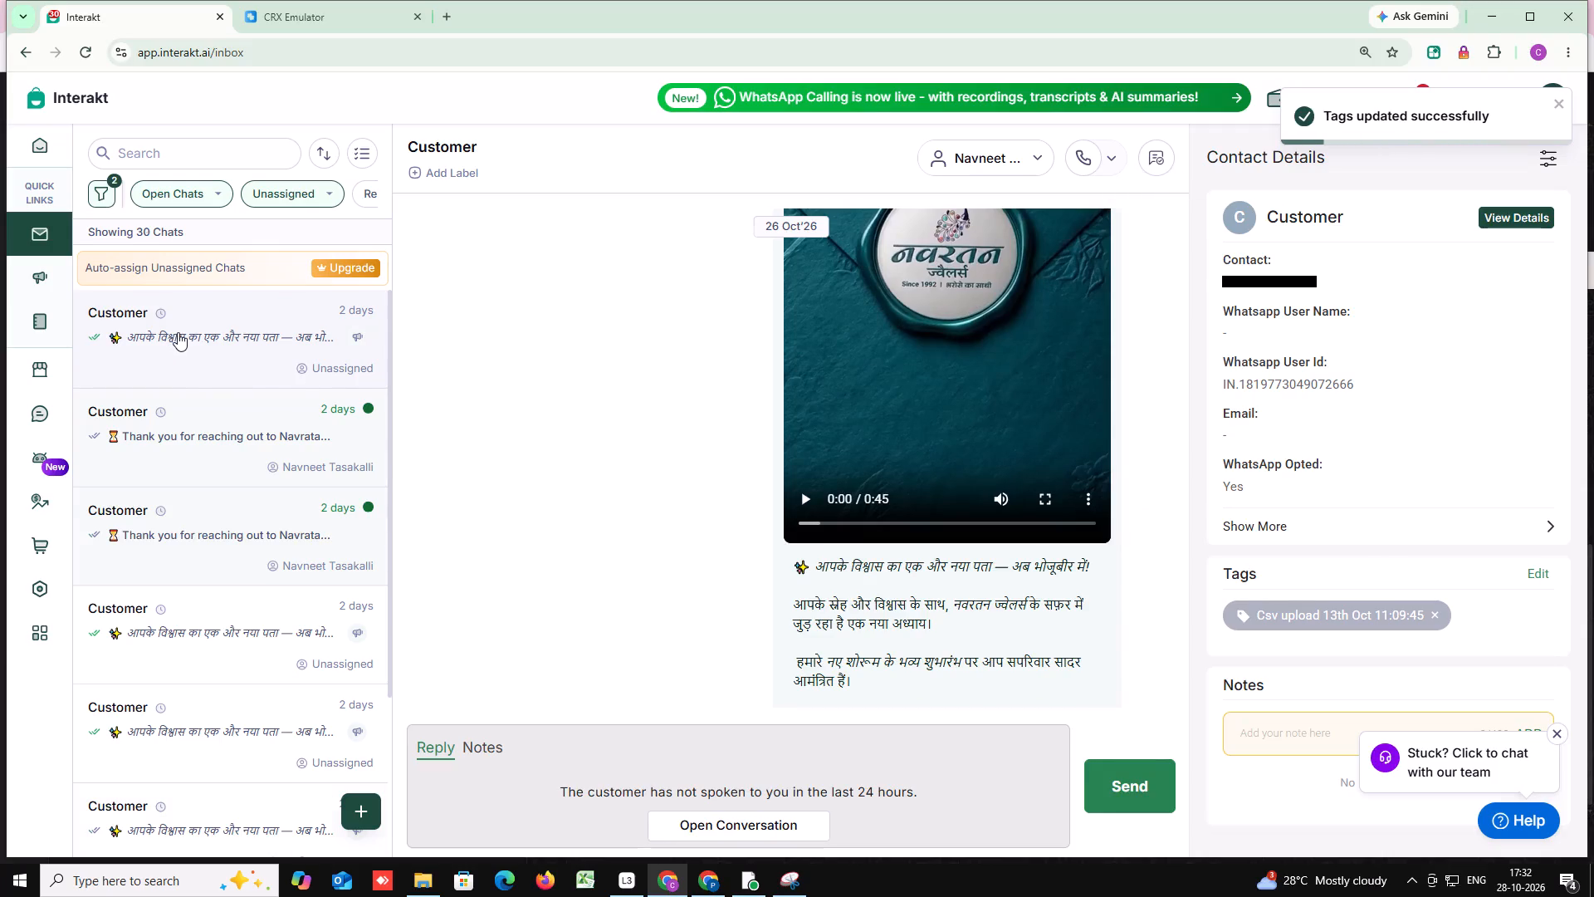
pyautogui.click(214, 346)
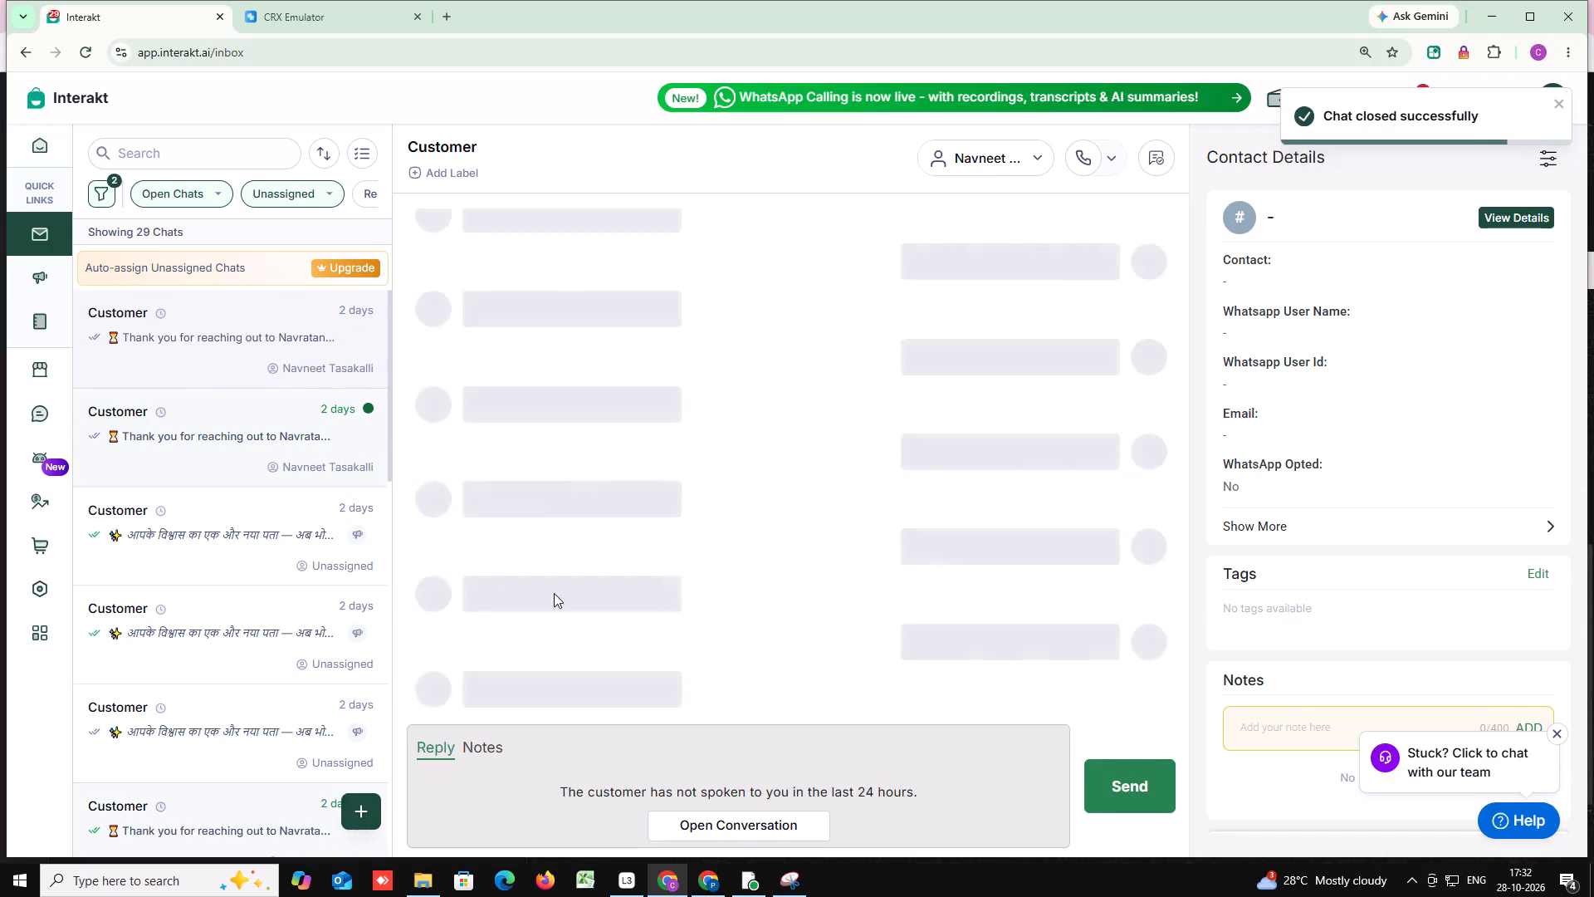
pyautogui.scroll(9, 594, 490)
pyautogui.click(1146, 153)
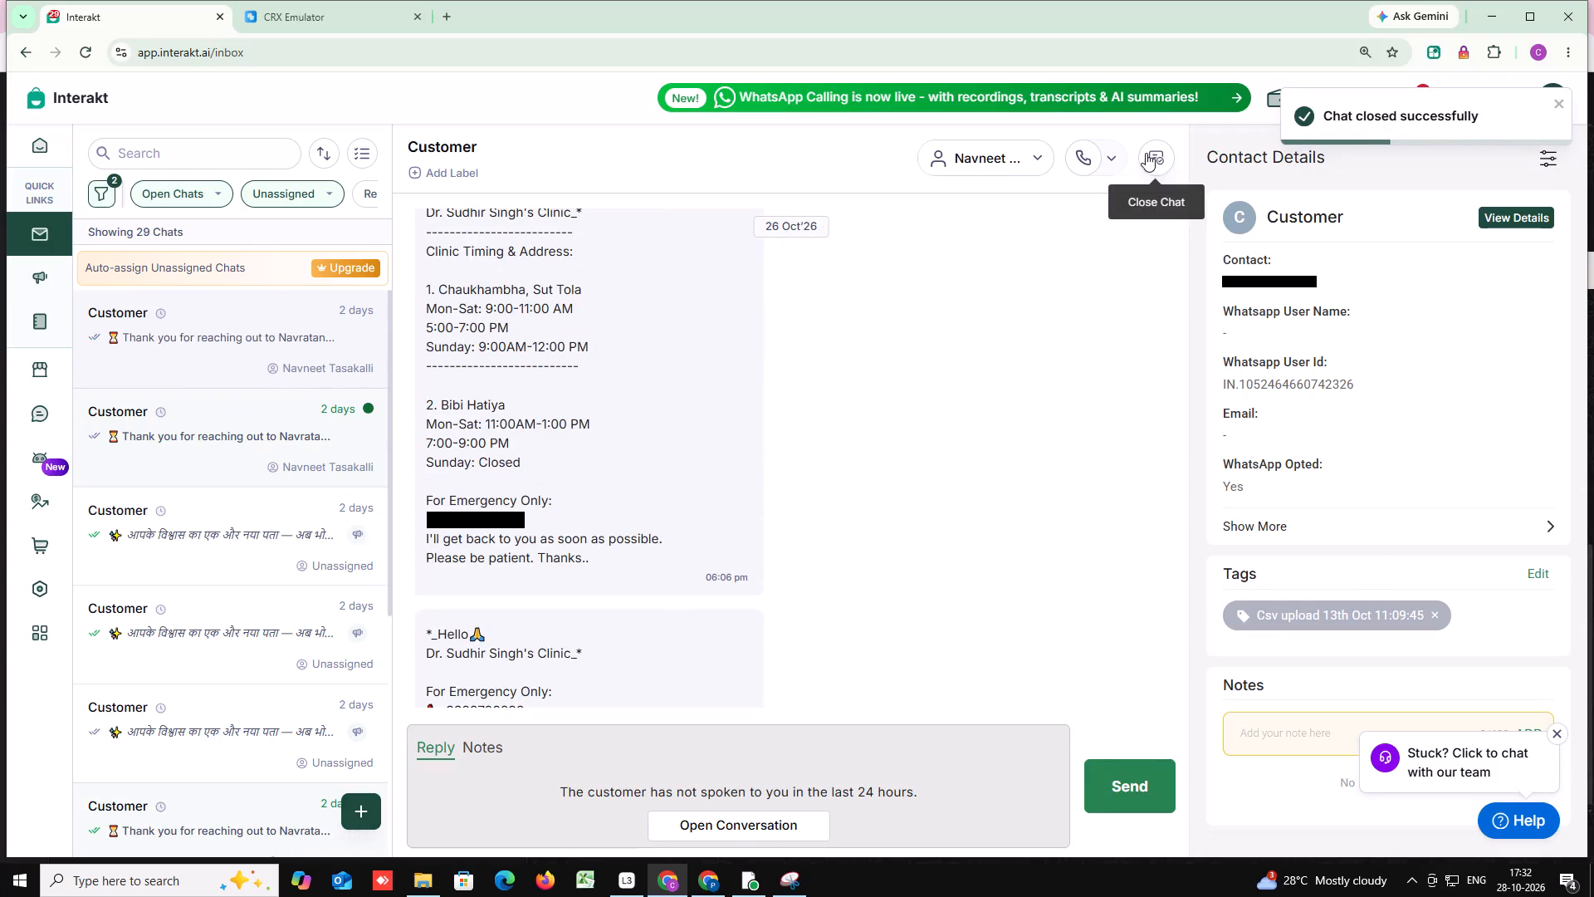
# Open the next chat in the list, check the Kashika Global Earthing auto-reply, and close the chat.
pyautogui.click(204, 336)
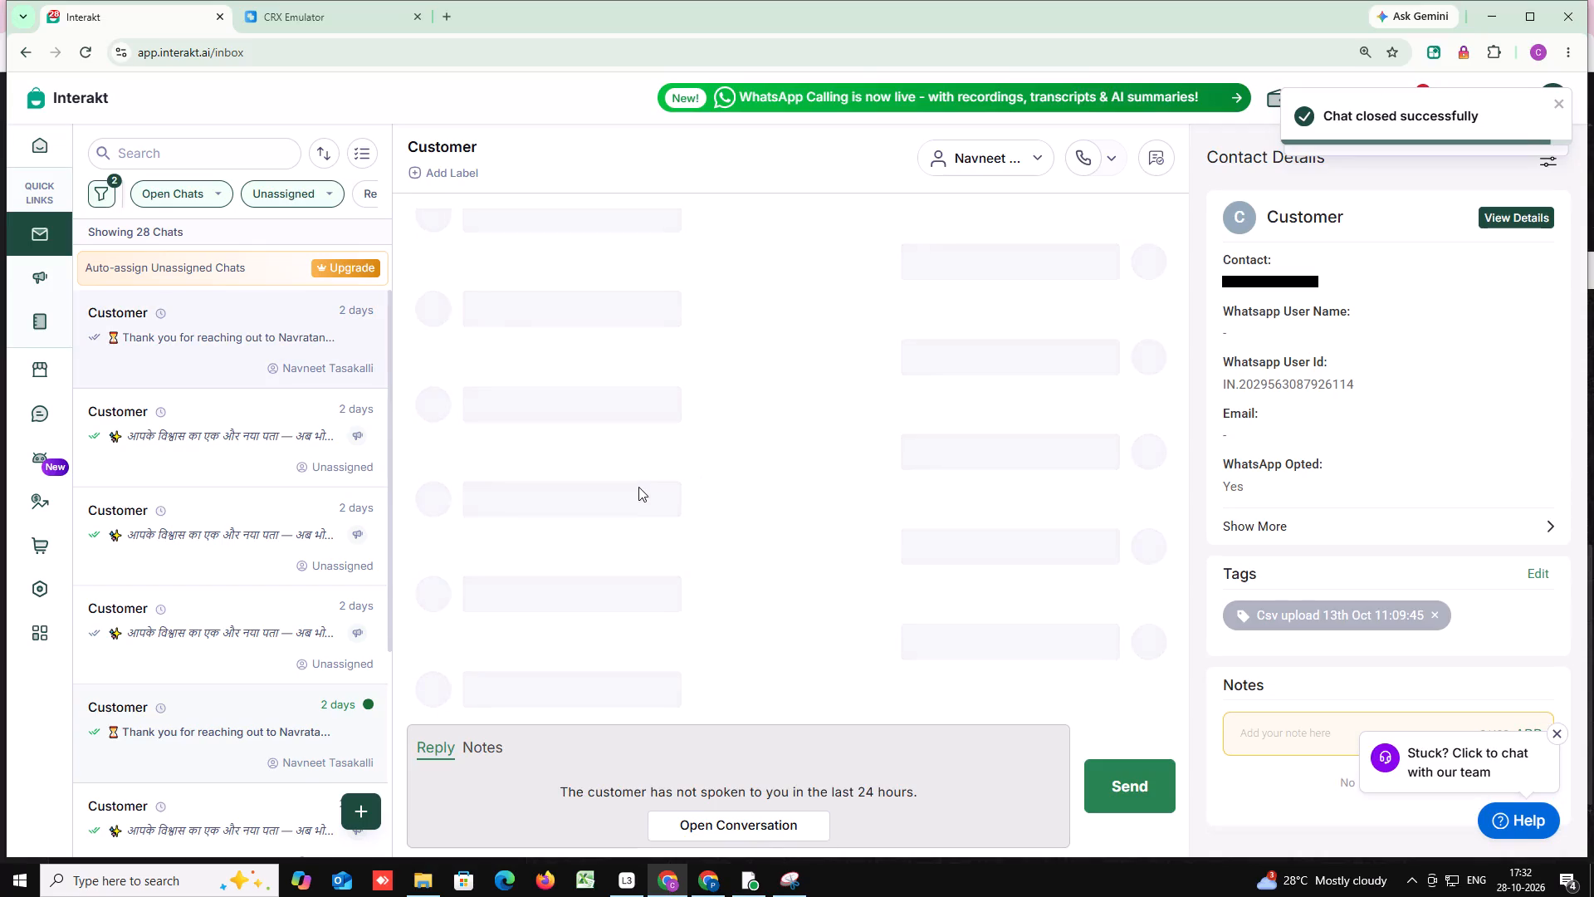
pyautogui.scroll(7, 638, 485)
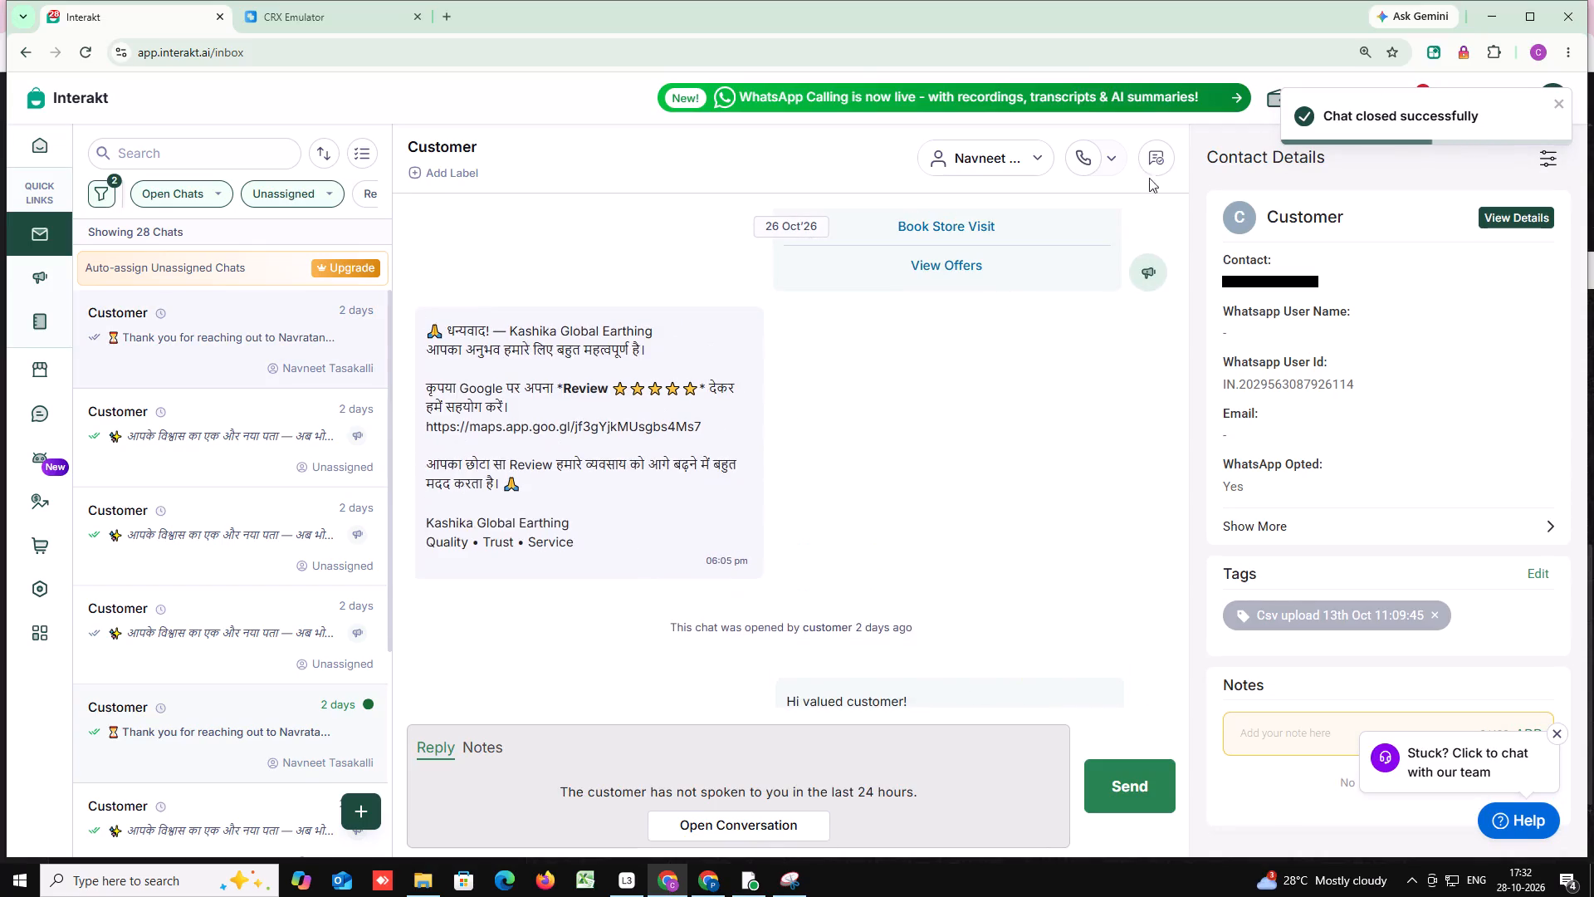
pyautogui.click(1153, 165)
# Open the next unassigned chat, remove the customer's Csv upload 5th Aug 01:21:40 tag, and close the chat.
pyautogui.click(188, 356)
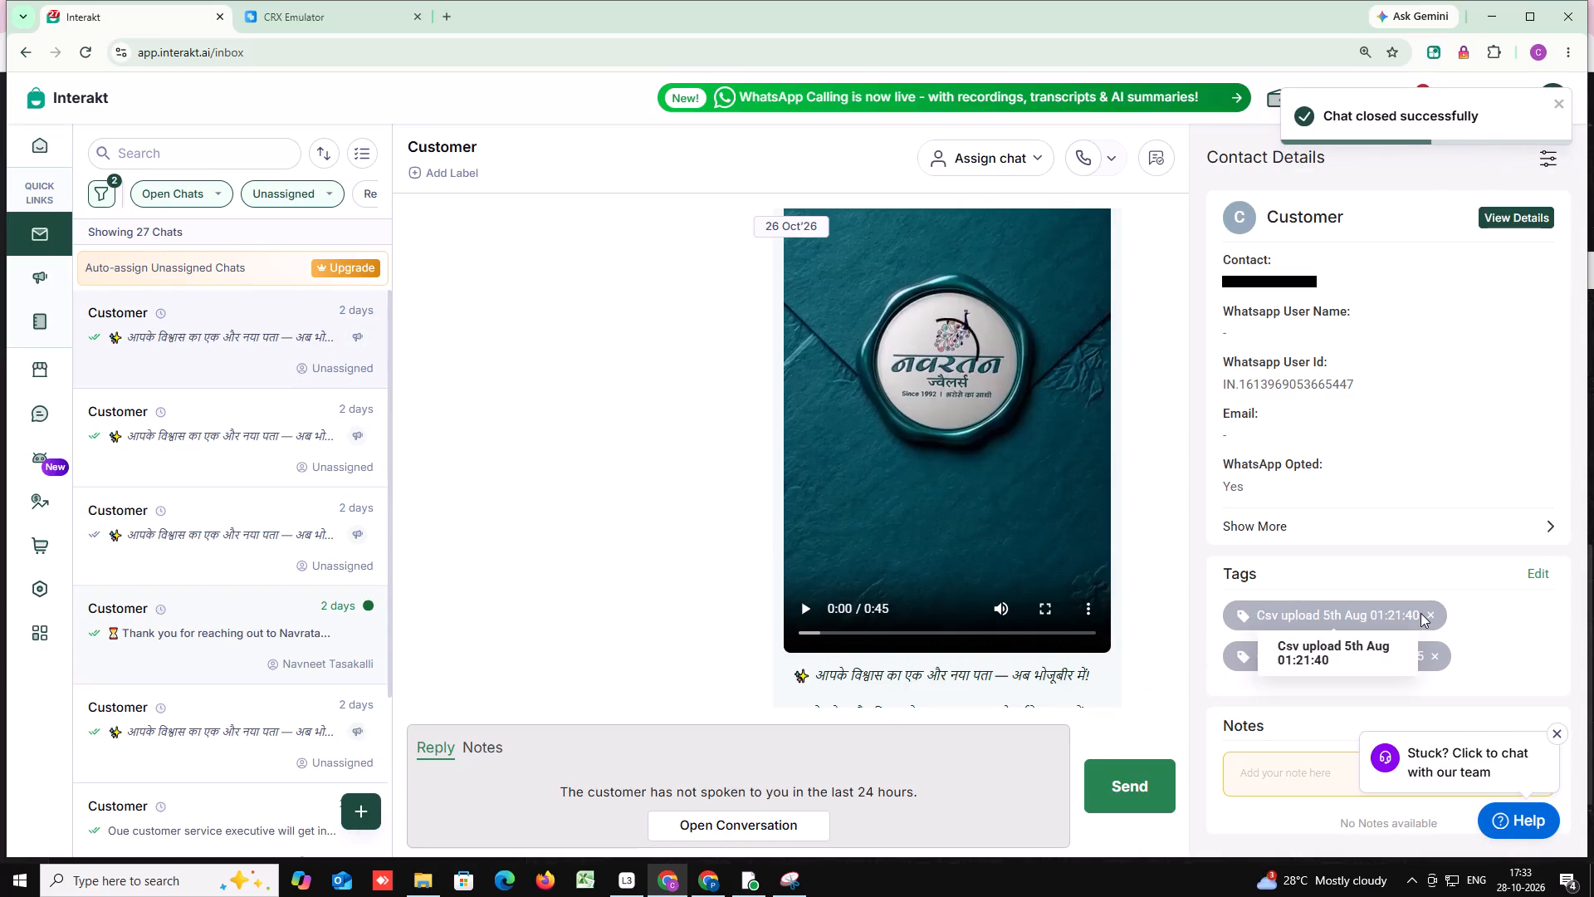
pyautogui.click(1429, 611)
pyautogui.scroll(-2, 634, 487)
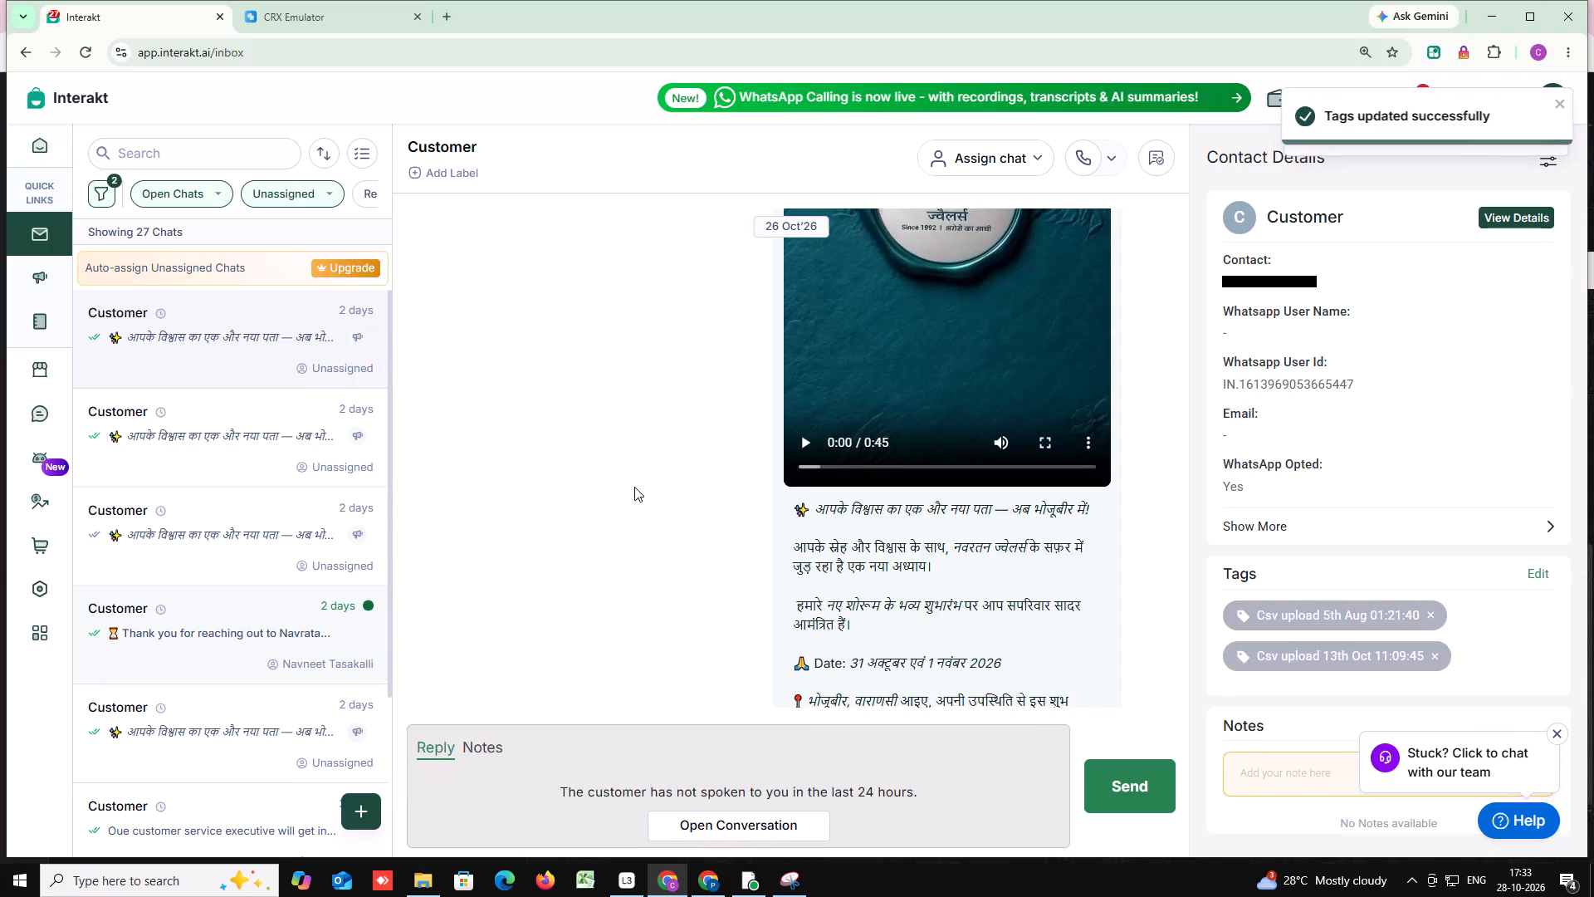
pyautogui.scroll(-9, 634, 487)
pyautogui.click(1161, 152)
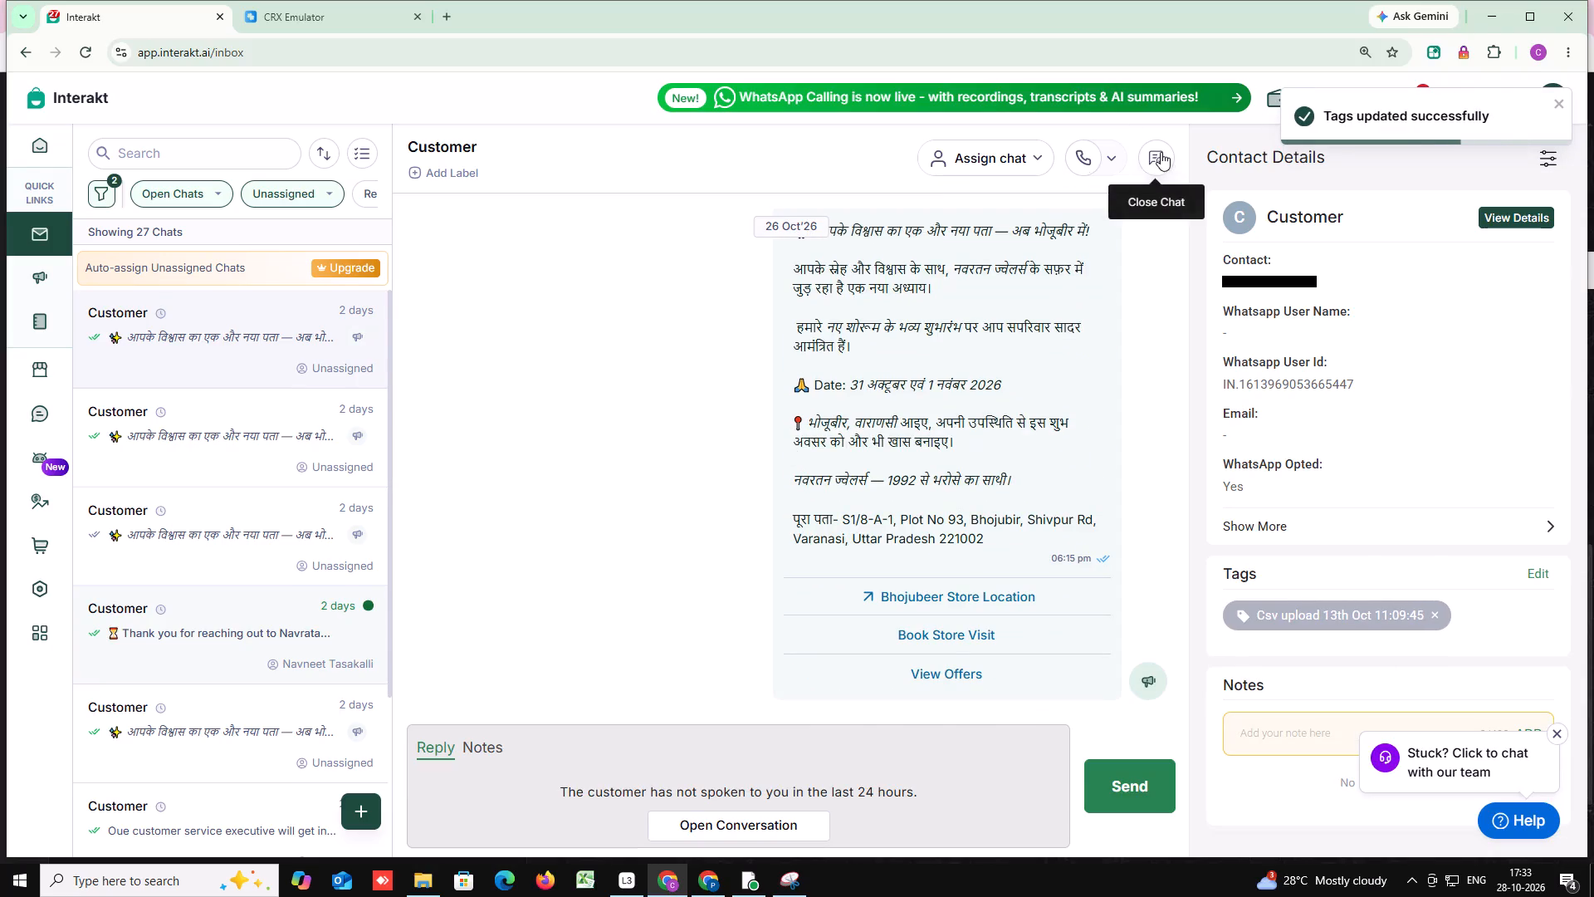
# Open the next unassigned broadcast chat, remove the customer's Csv upload 5th Aug 01:21:40 tag, and close the chat.
pyautogui.click(218, 340)
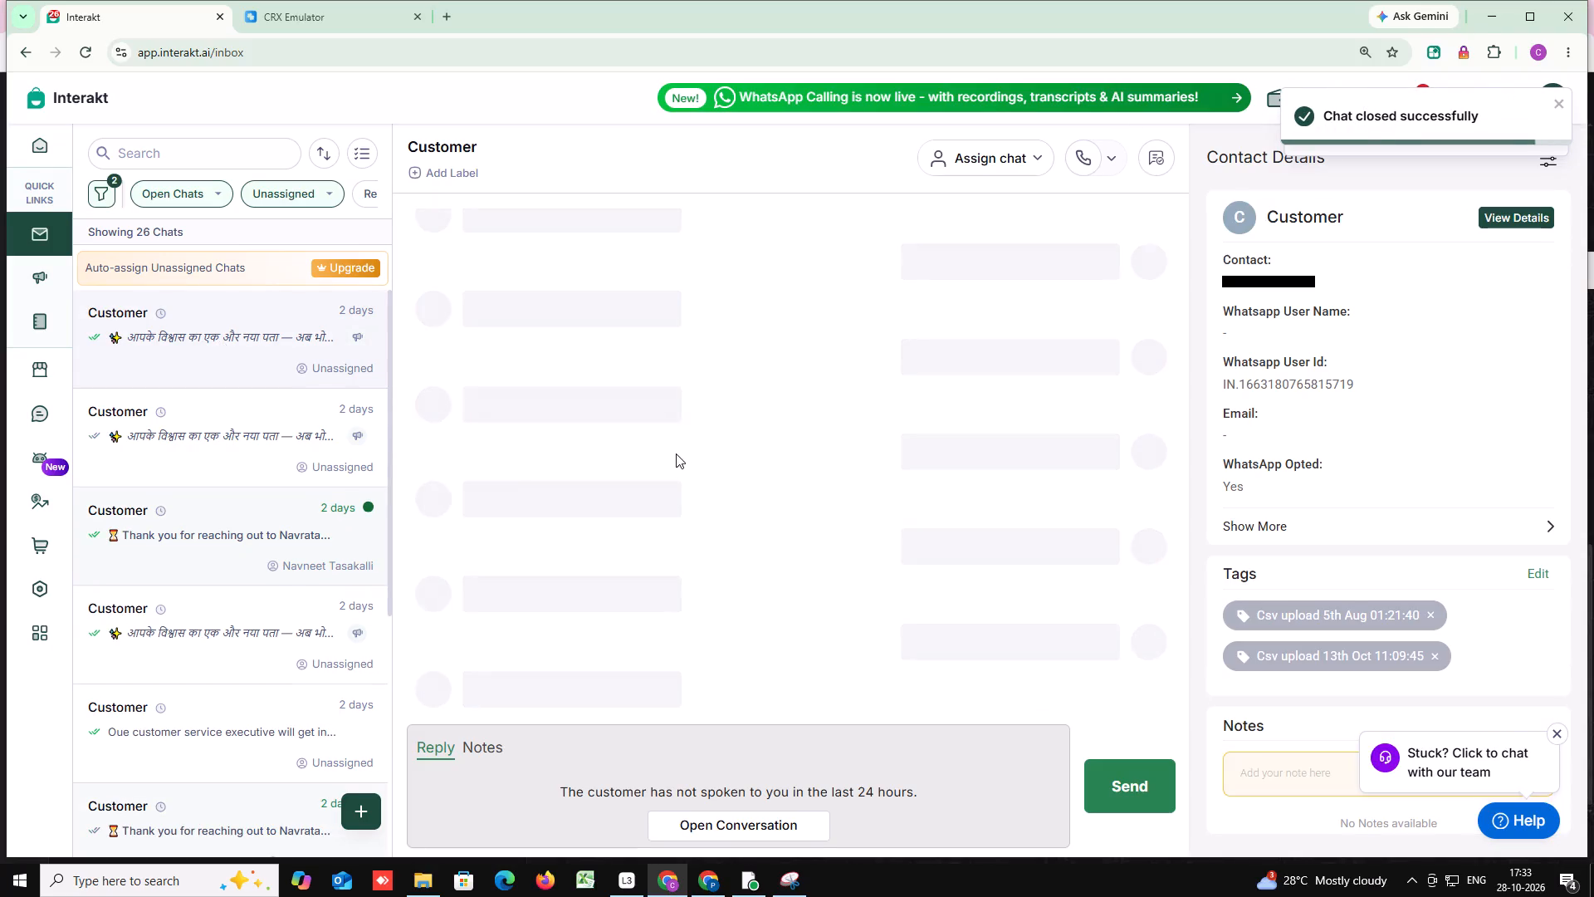
pyautogui.click(1430, 618)
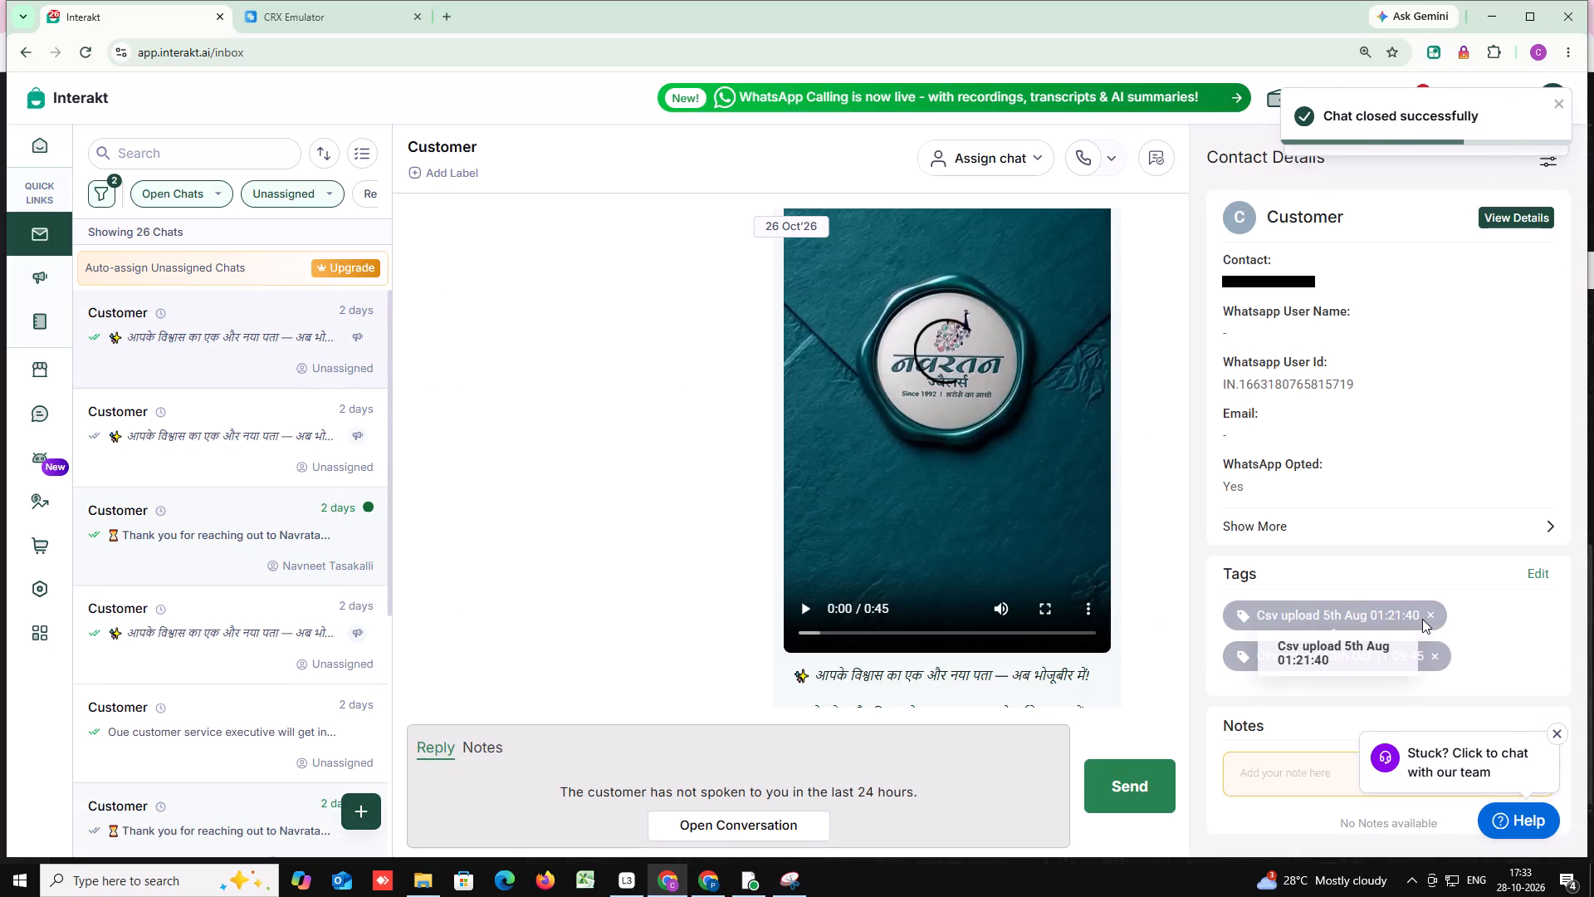
pyautogui.scroll(-5, 539, 456)
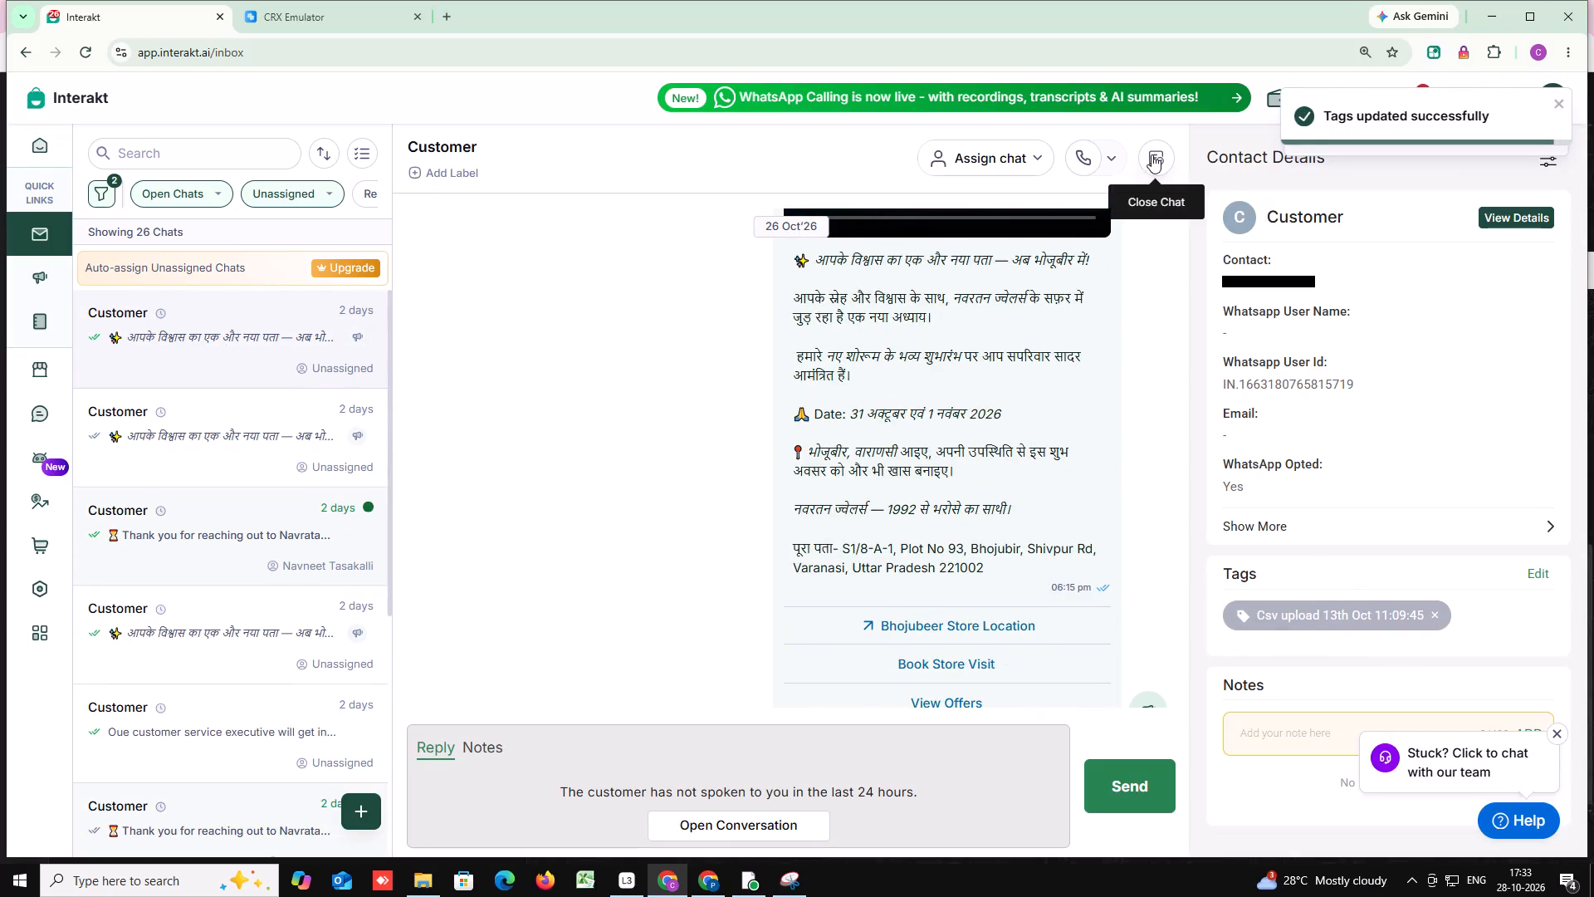
pyautogui.click(1151, 154)
# Open the next unassigned chat, remove the Csv upload 5th Aug 01:21:40 tag, check the 06:04 pm "Book Store Visit" reply, and close the chat.
pyautogui.click(267, 350)
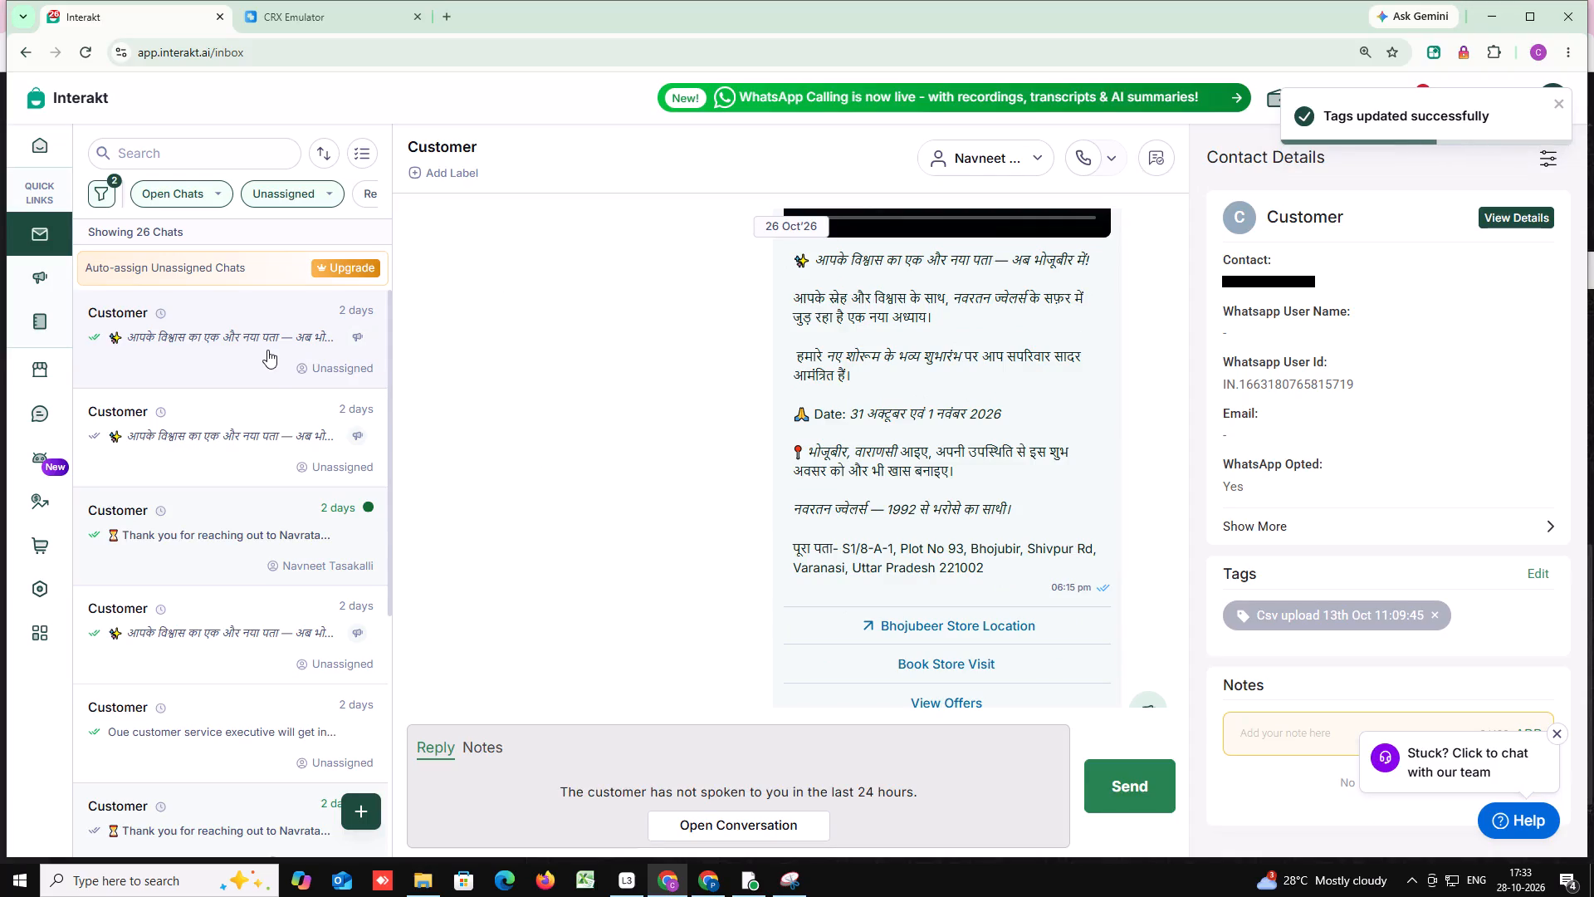
pyautogui.click(267, 350)
pyautogui.click(267, 349)
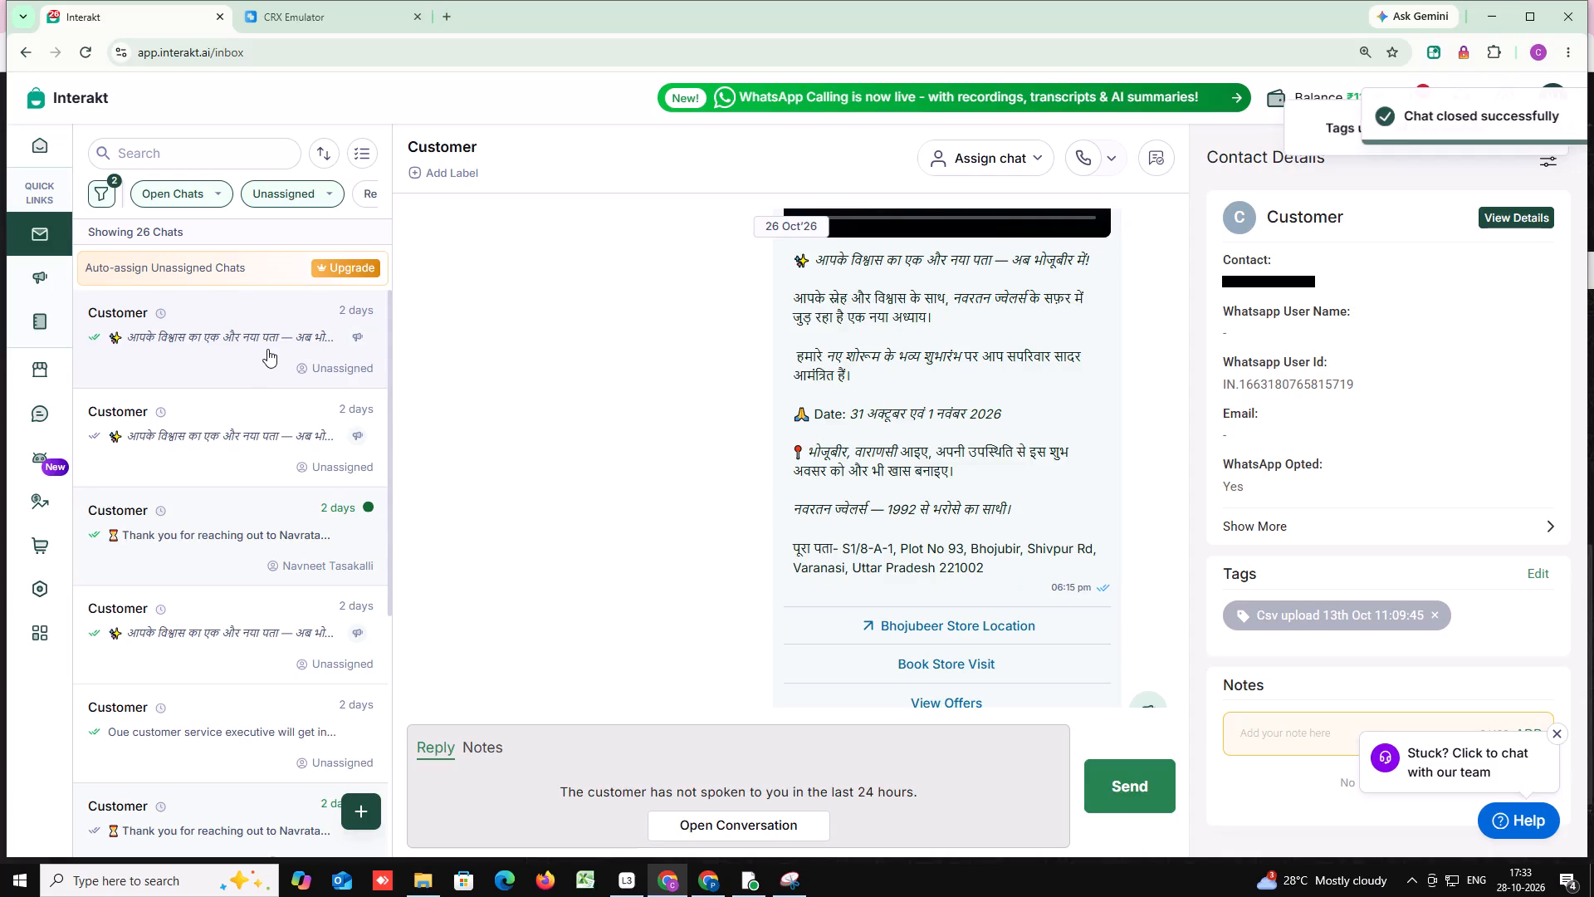
pyautogui.click(267, 349)
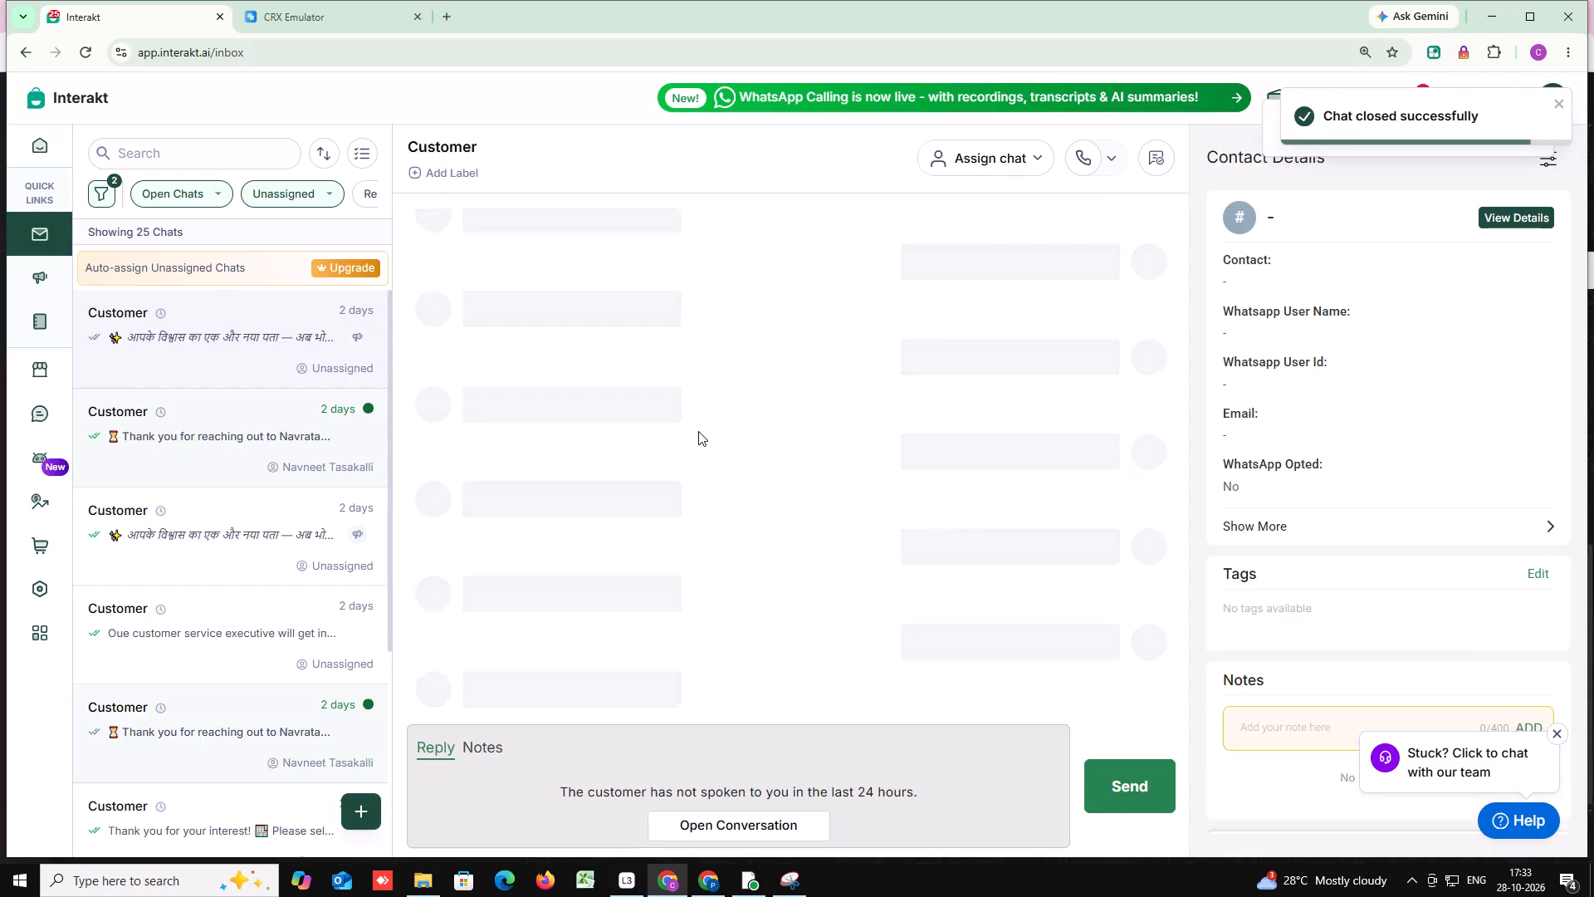
pyautogui.scroll(9, 695, 431)
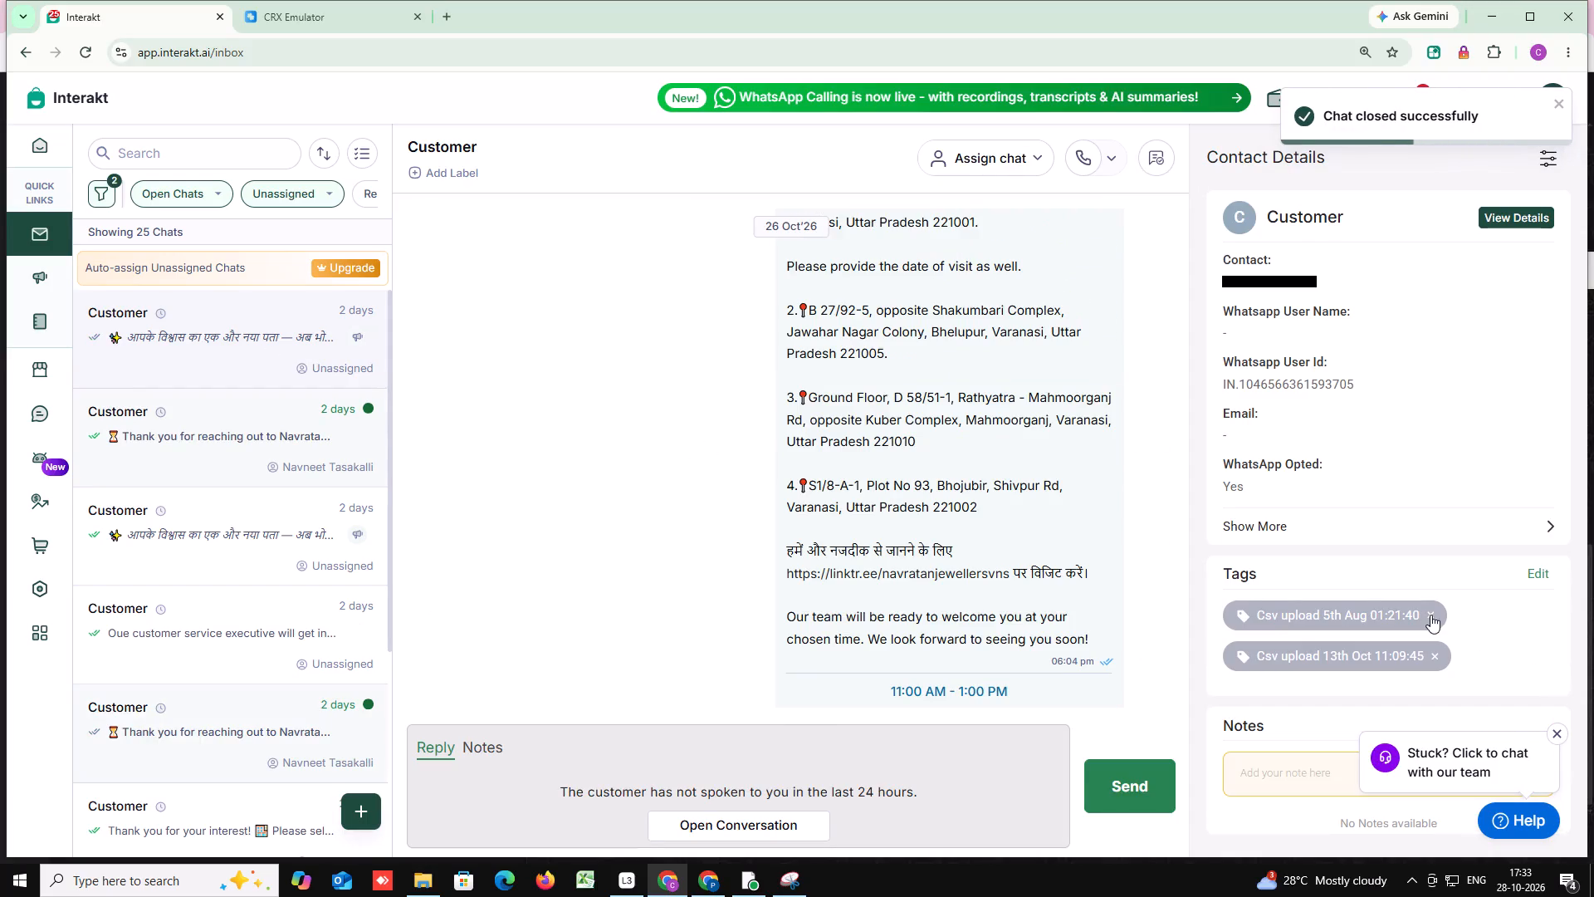
pyautogui.click(1430, 615)
pyautogui.scroll(8, 575, 486)
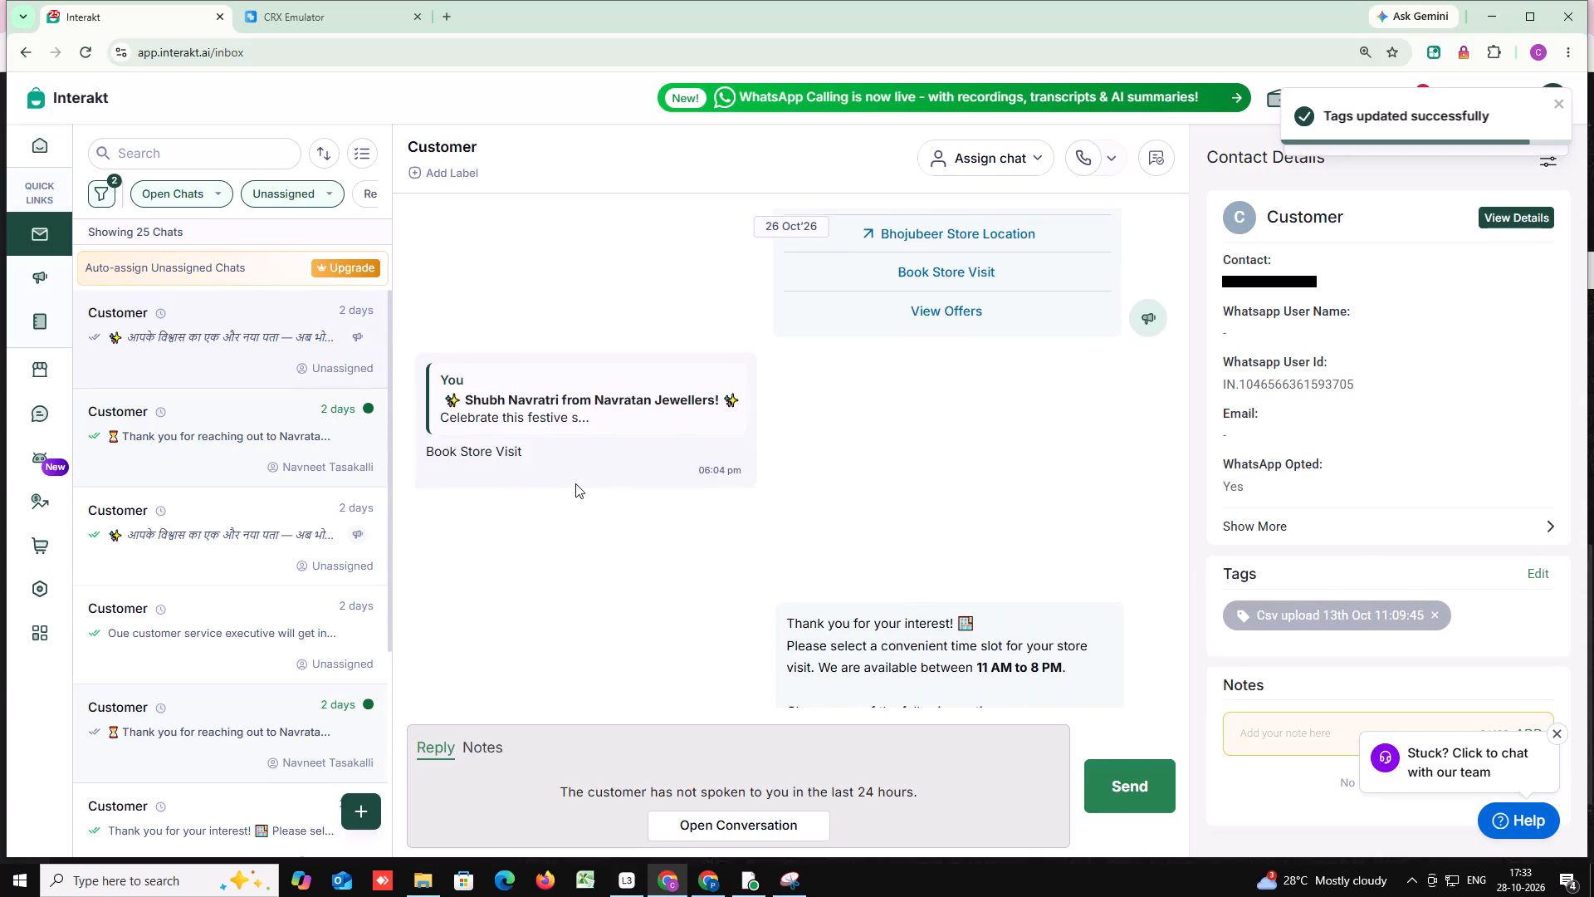
pyautogui.click(1157, 161)
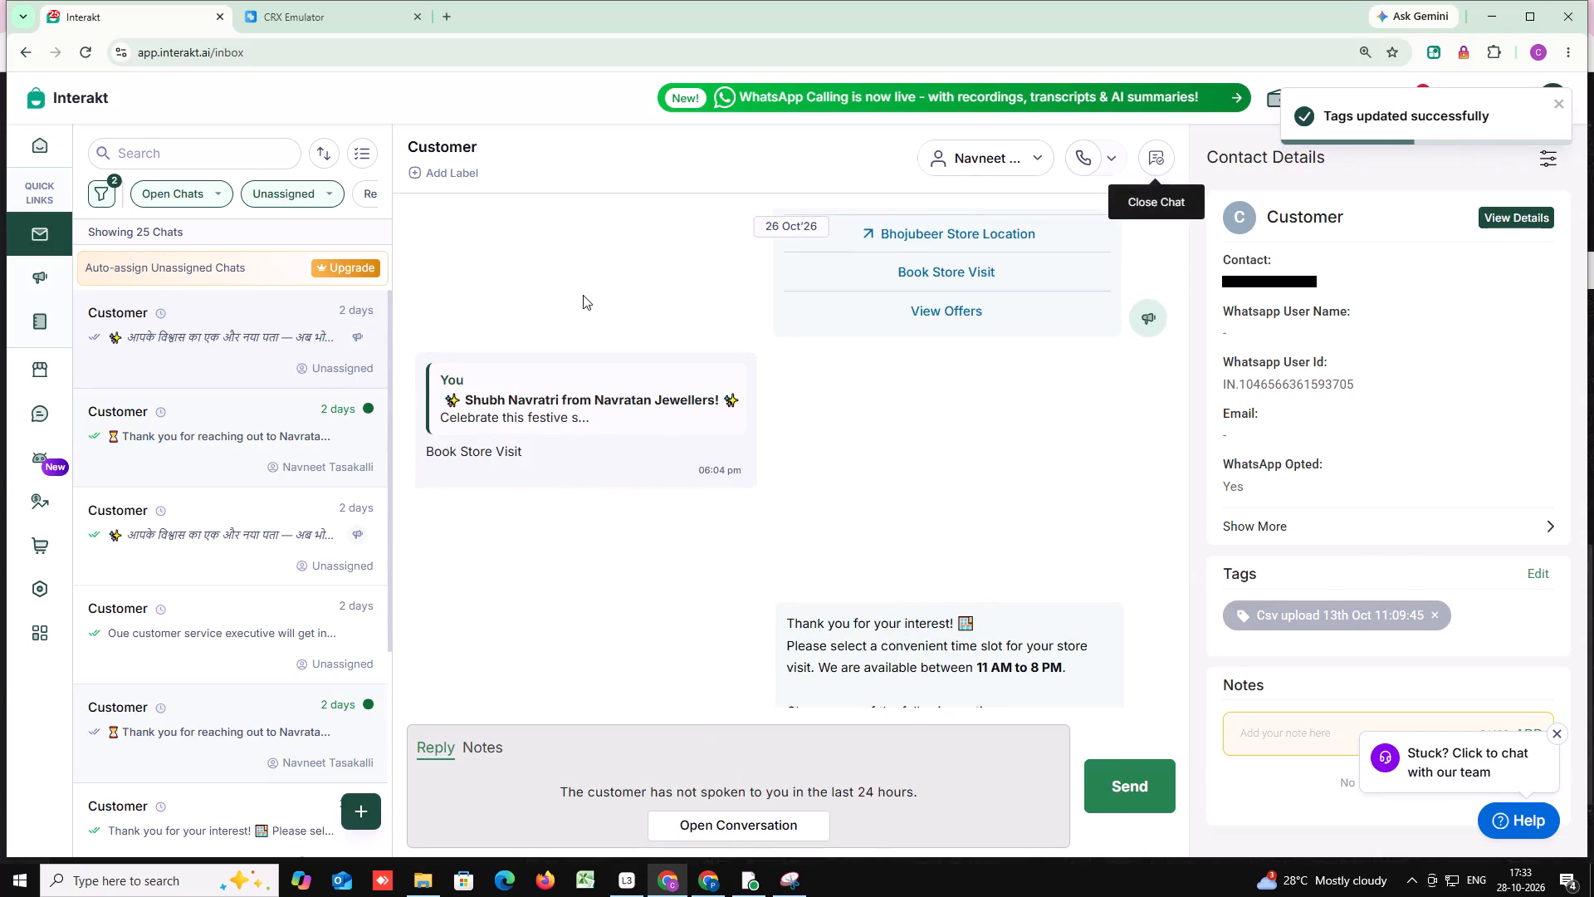
# Open the next chat in the list, check the customer's 06:04 pm greeting, and close the chat.
pyautogui.click(188, 338)
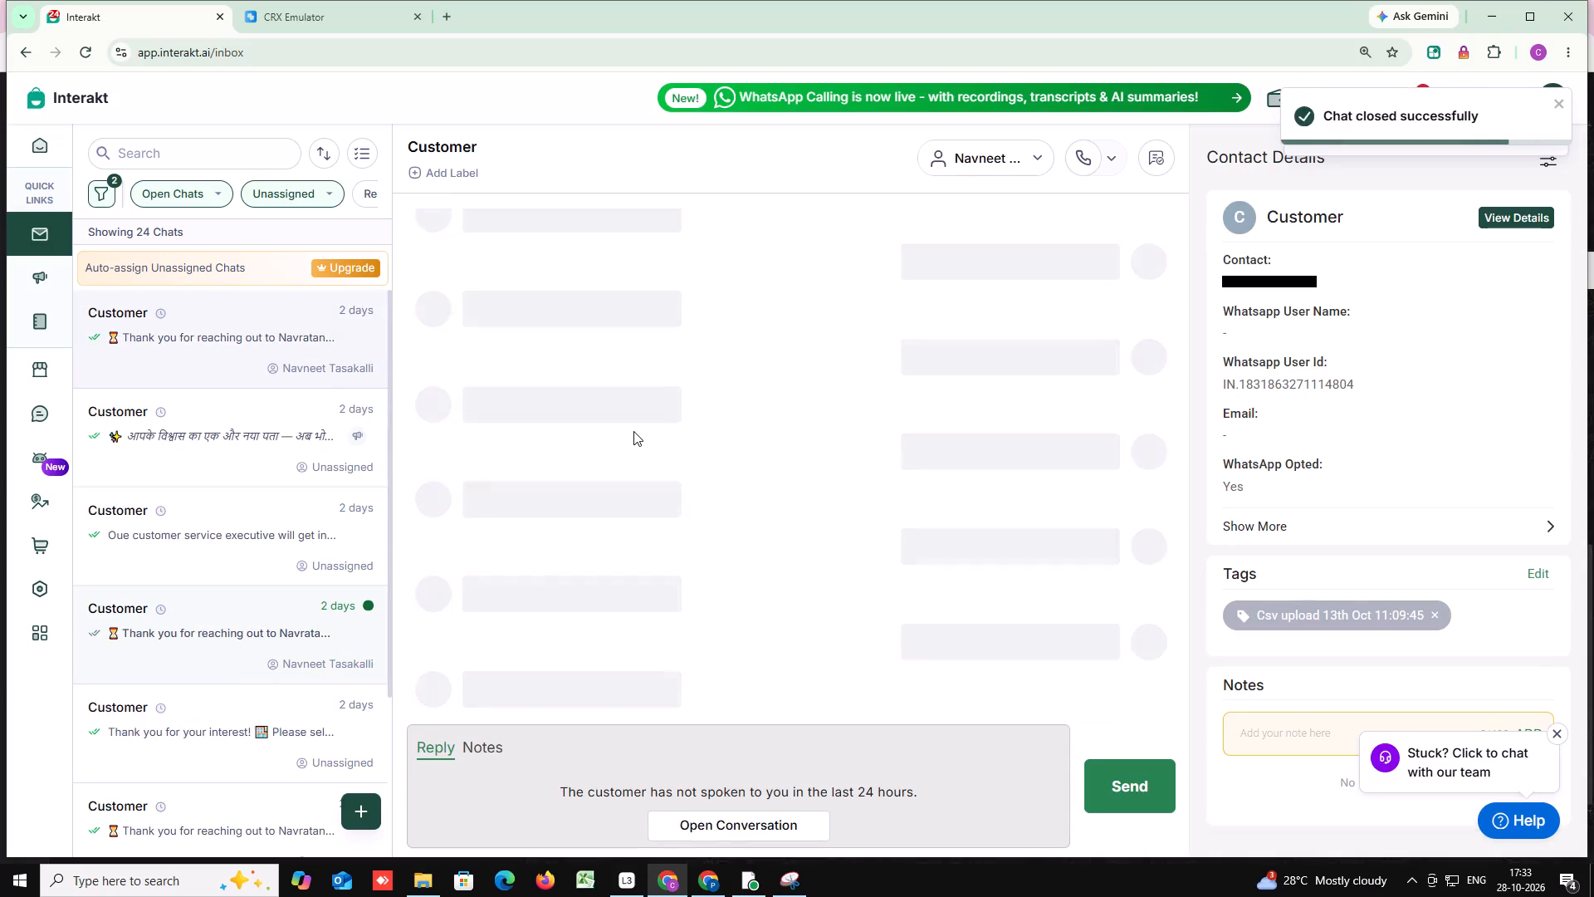
pyautogui.scroll(5, 633, 431)
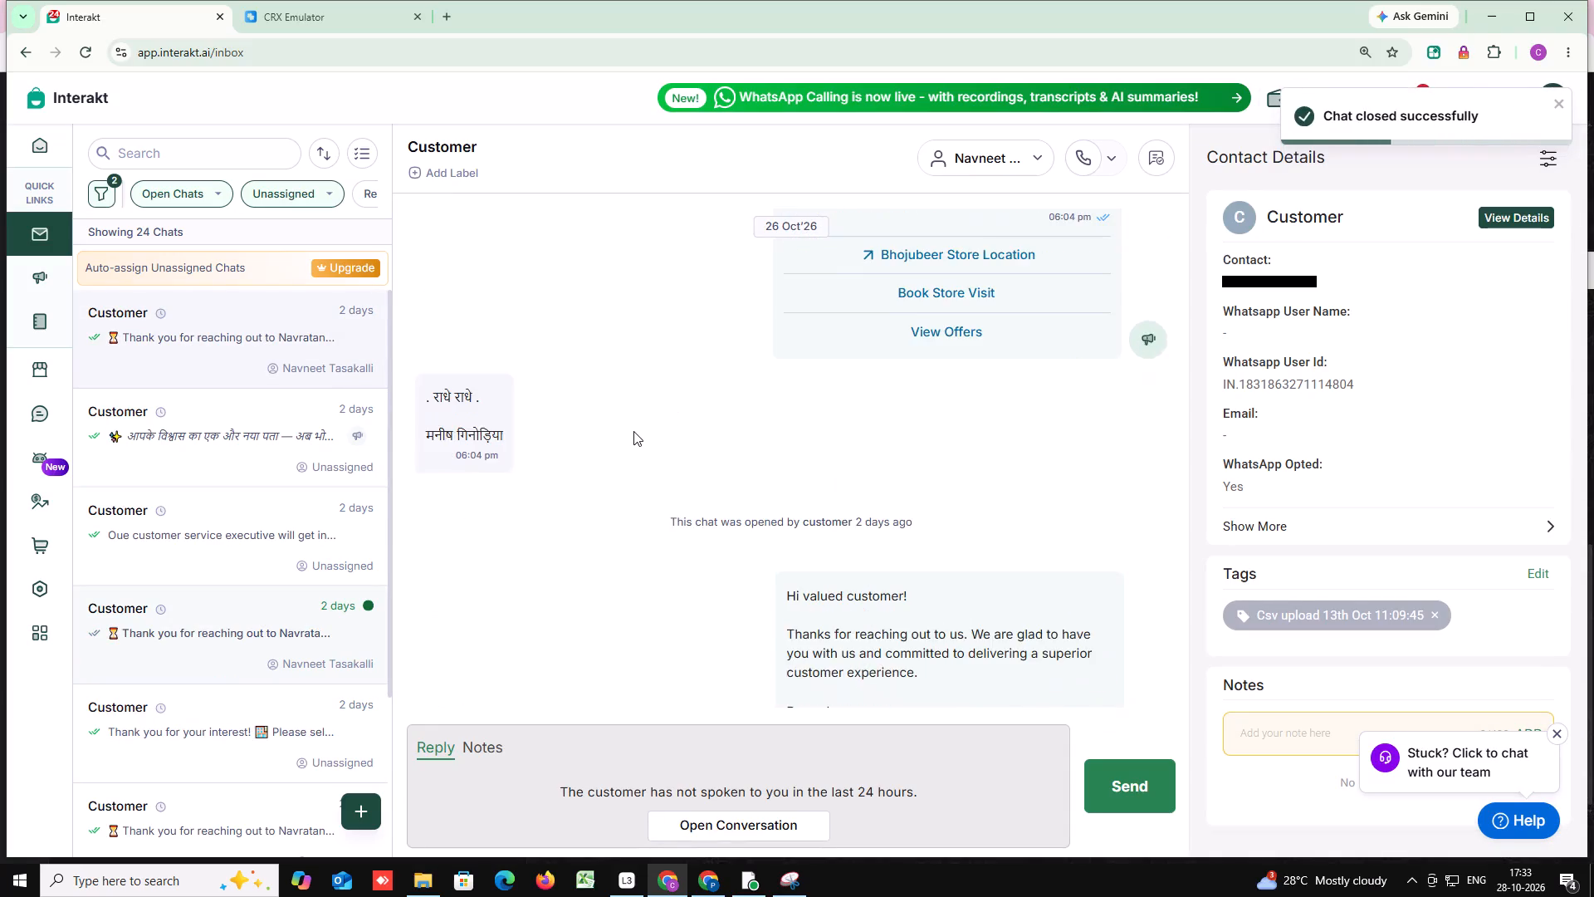
pyautogui.scroll(2, 633, 431)
pyautogui.click(1156, 159)
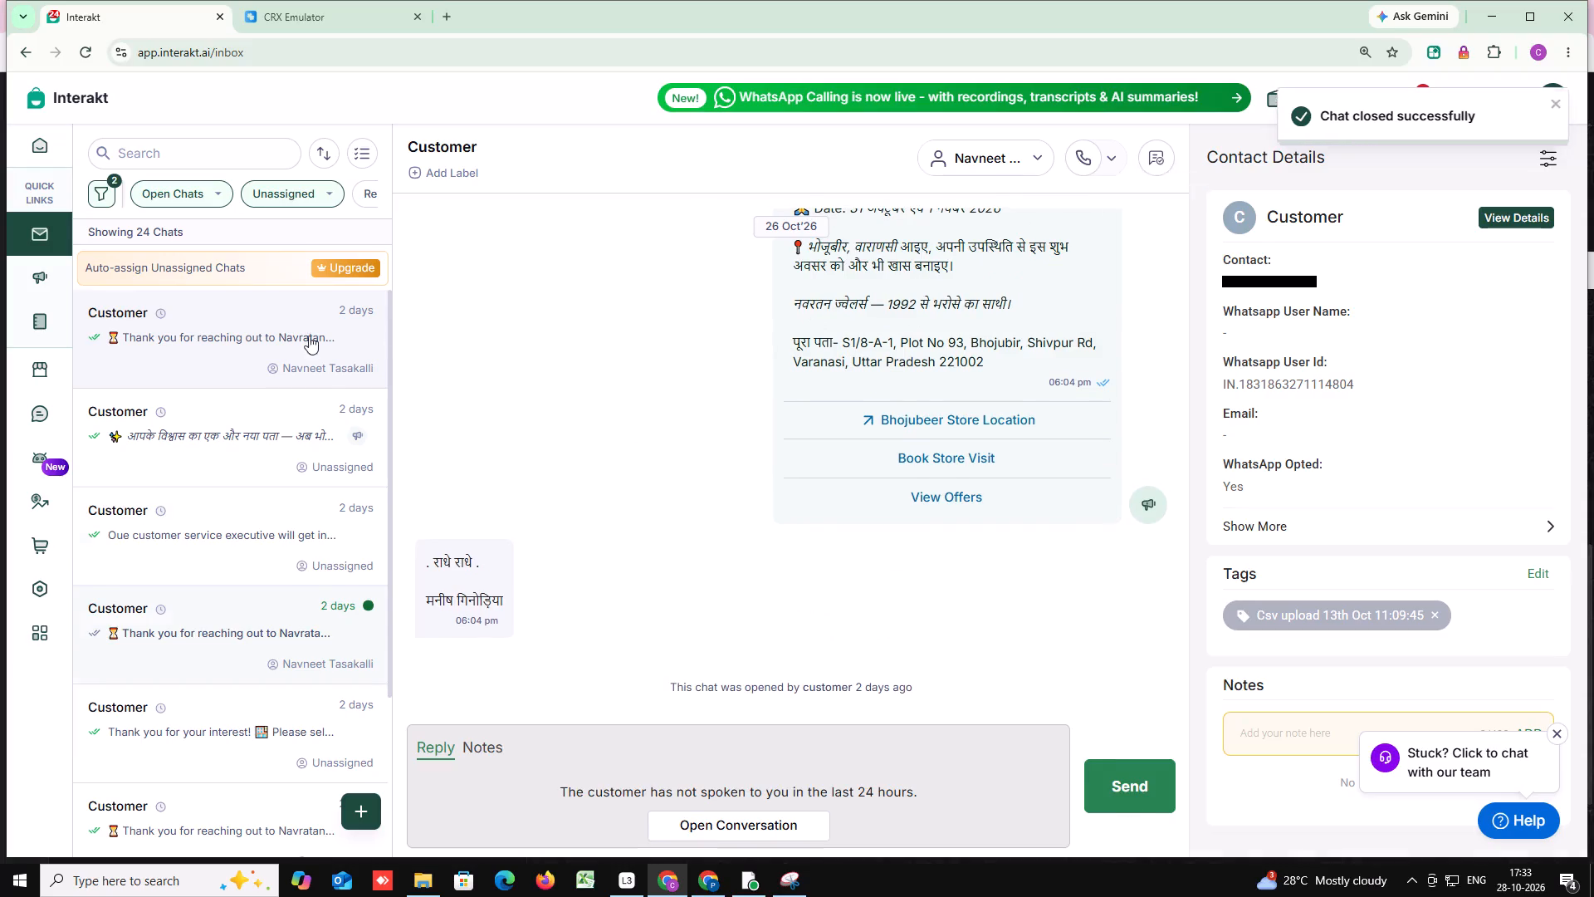
# Open the next unassigned chat, remove the customer's Csv upload 5th Aug 01:21:40 tag, and close the chat.
pyautogui.click(248, 346)
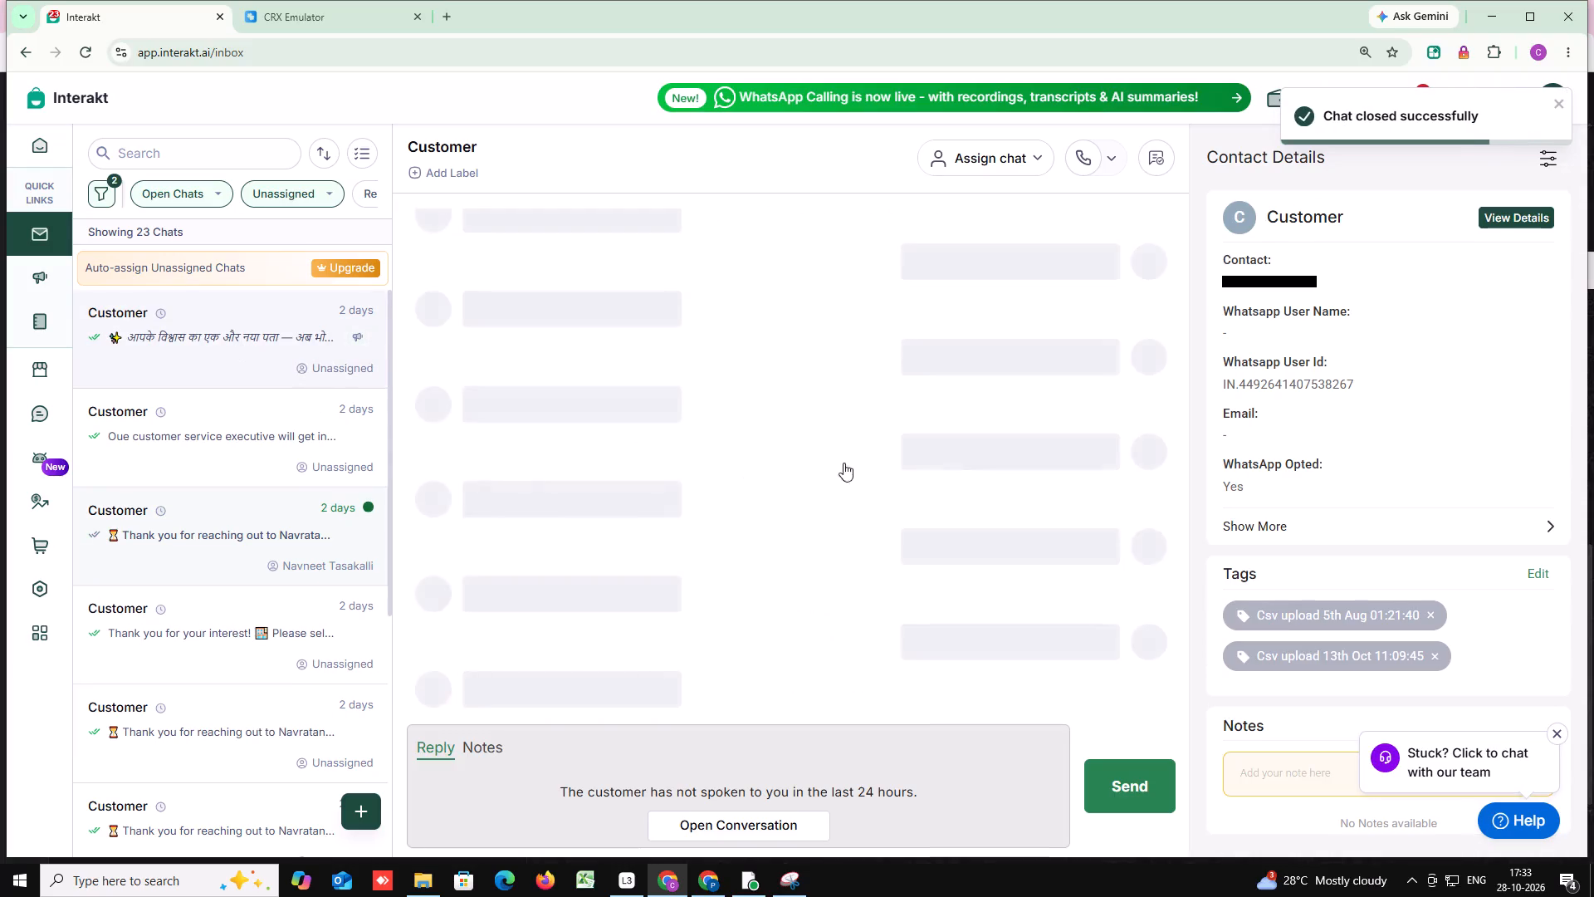
pyautogui.click(1427, 615)
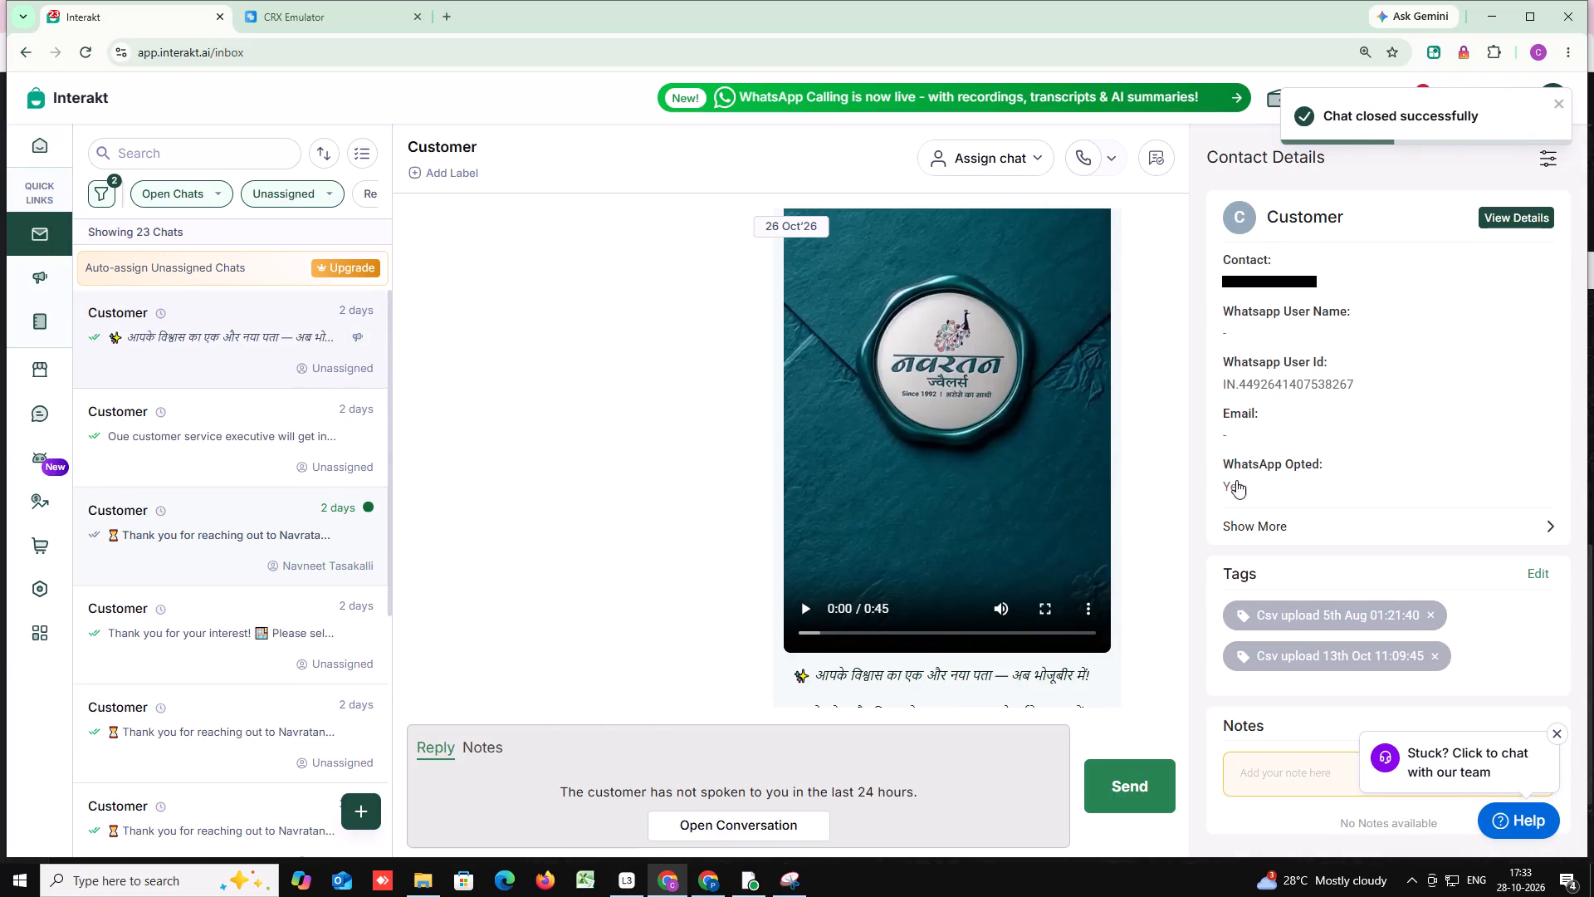
pyautogui.scroll(-10, 584, 455)
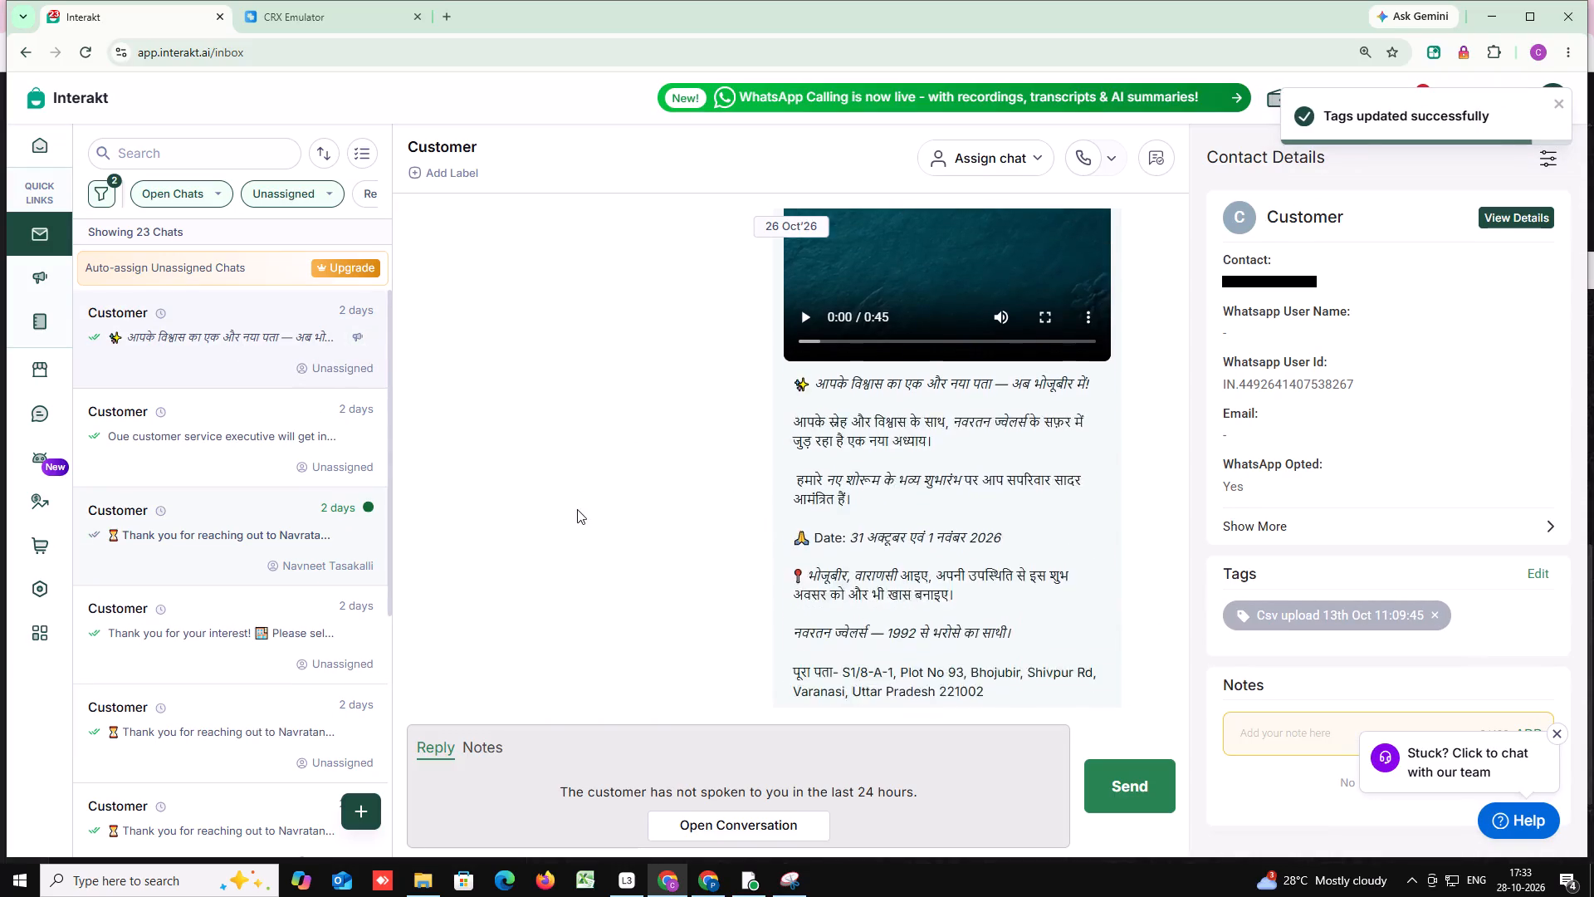
pyautogui.scroll(-6, 577, 509)
pyautogui.click(1159, 154)
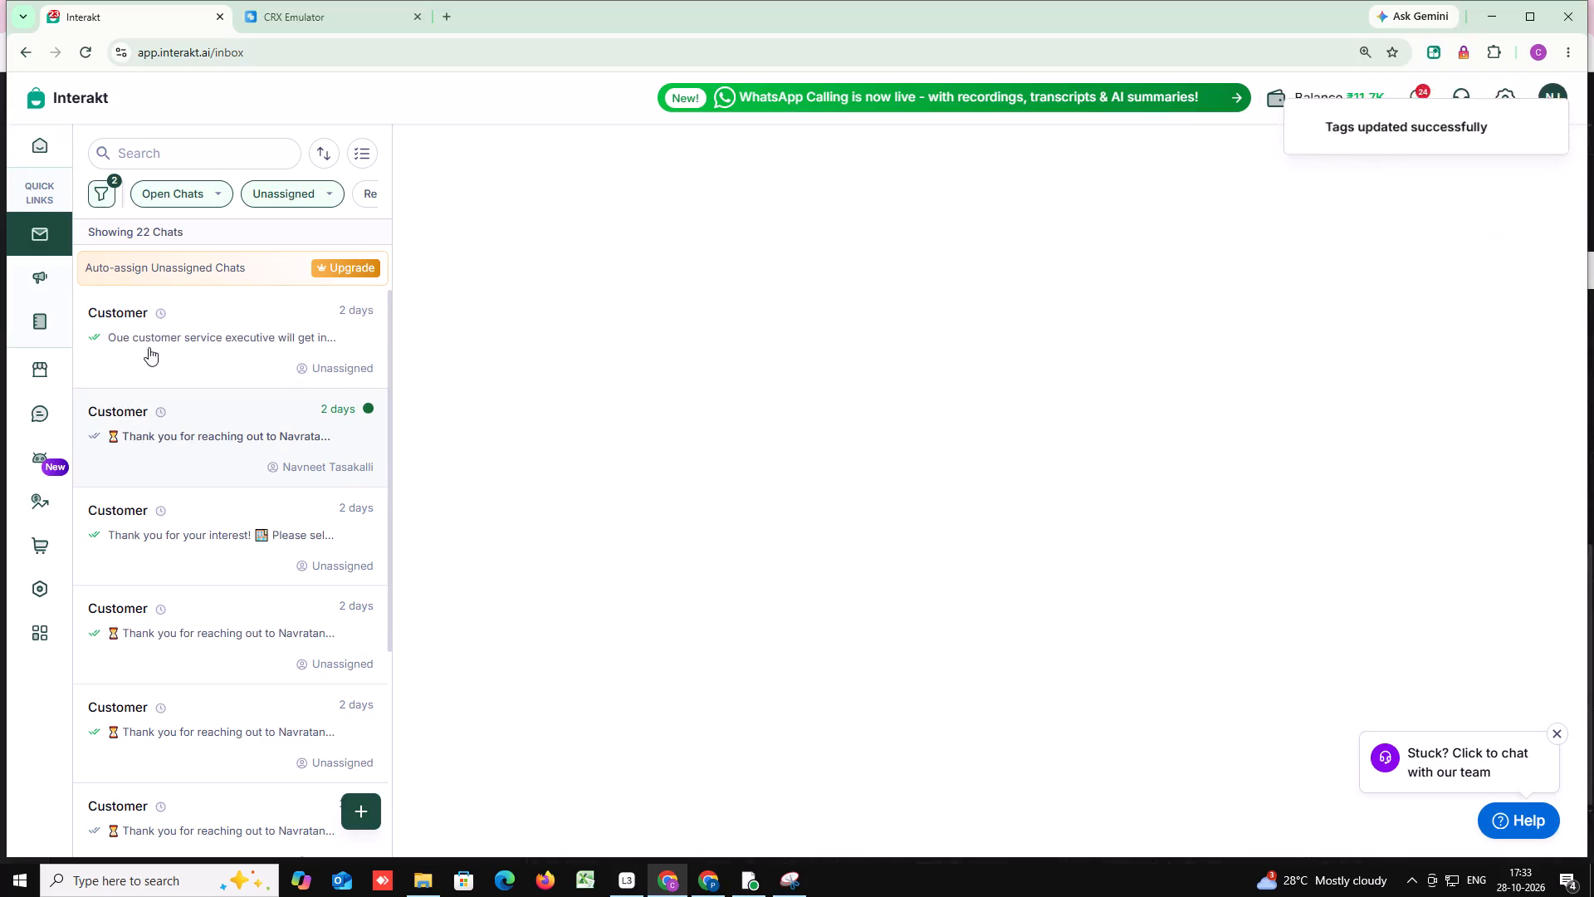
# Open the next unassigned chat and snip the customer's 06:13 pm "View Offers" reply together with the contact details and tags in Snipping Tool.
pyautogui.click(161, 343)
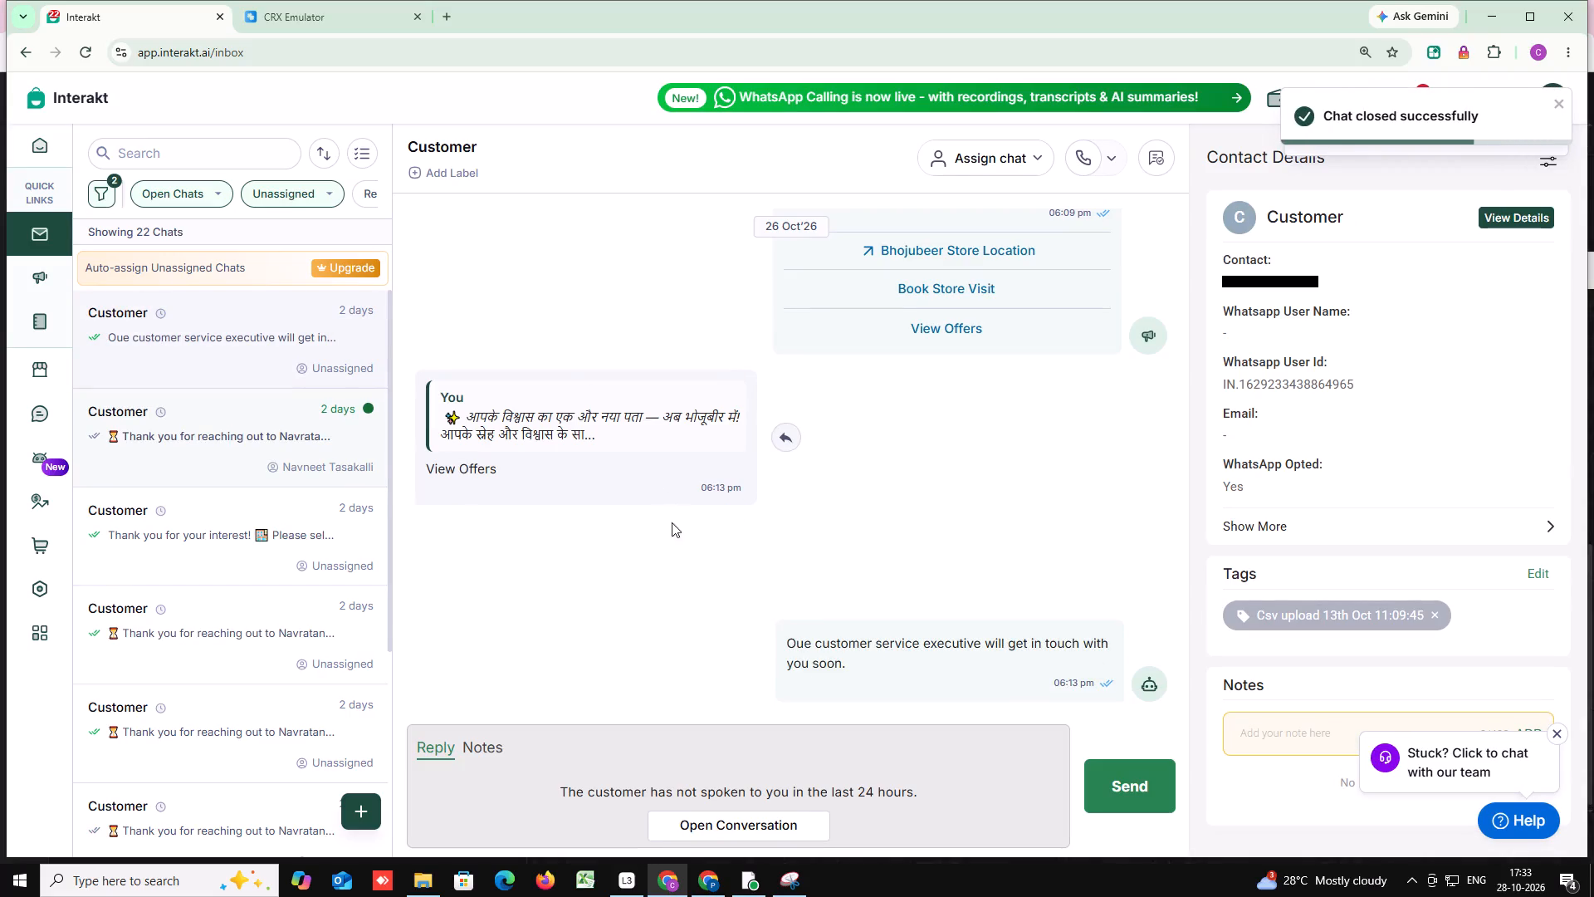
pyautogui.click(790, 885)
pyautogui.click(325, 52)
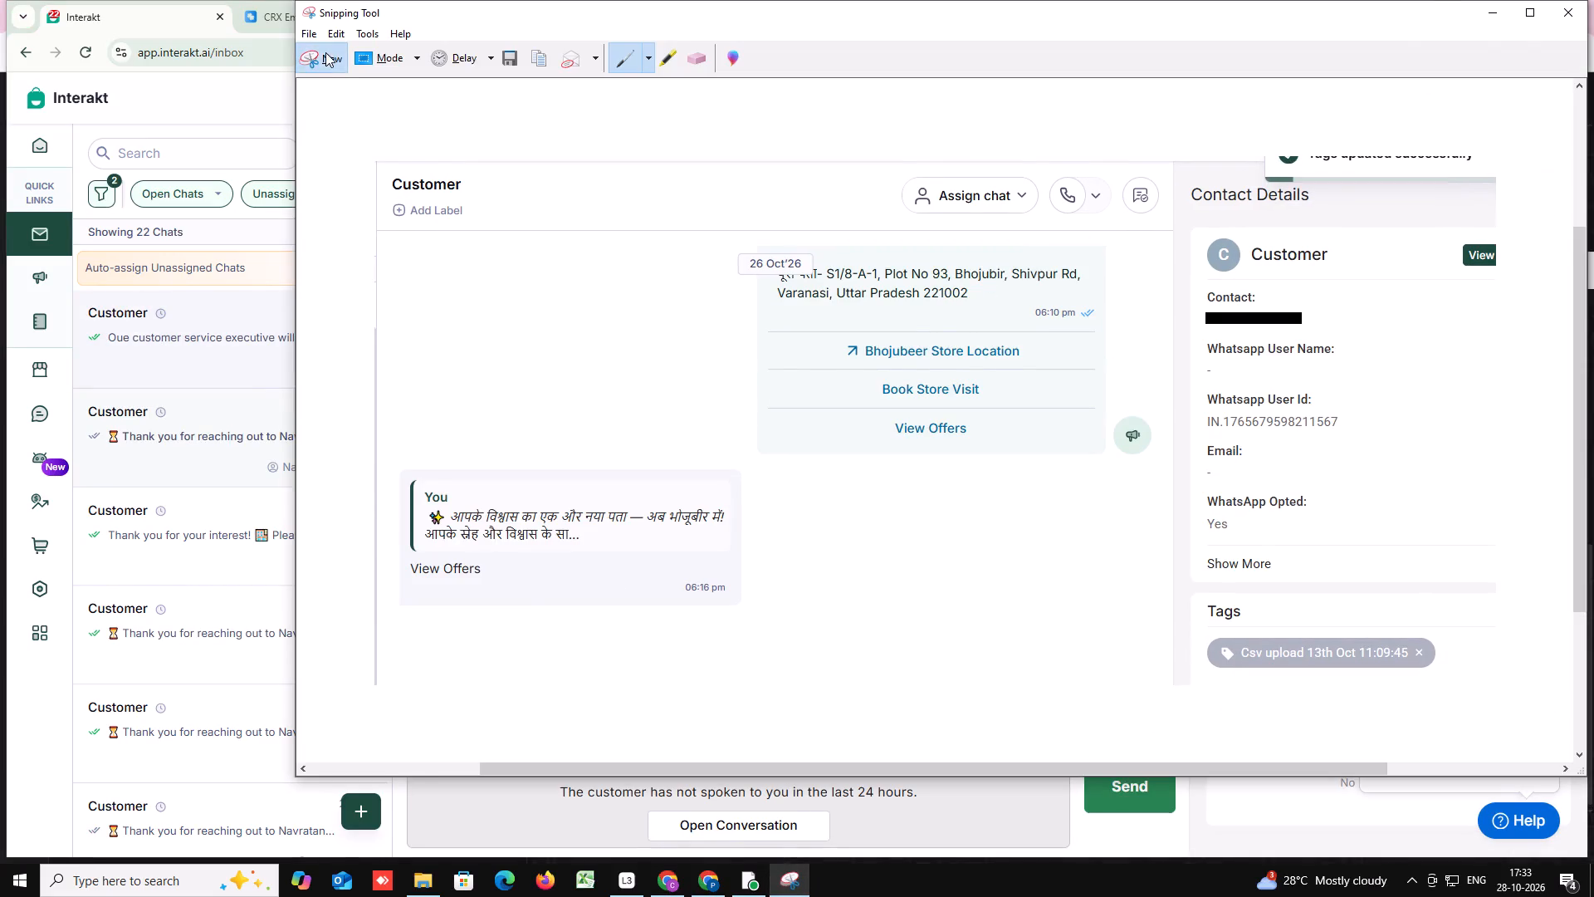
pyautogui.moveTo(393, 125); pyautogui.dragTo(1517, 669)
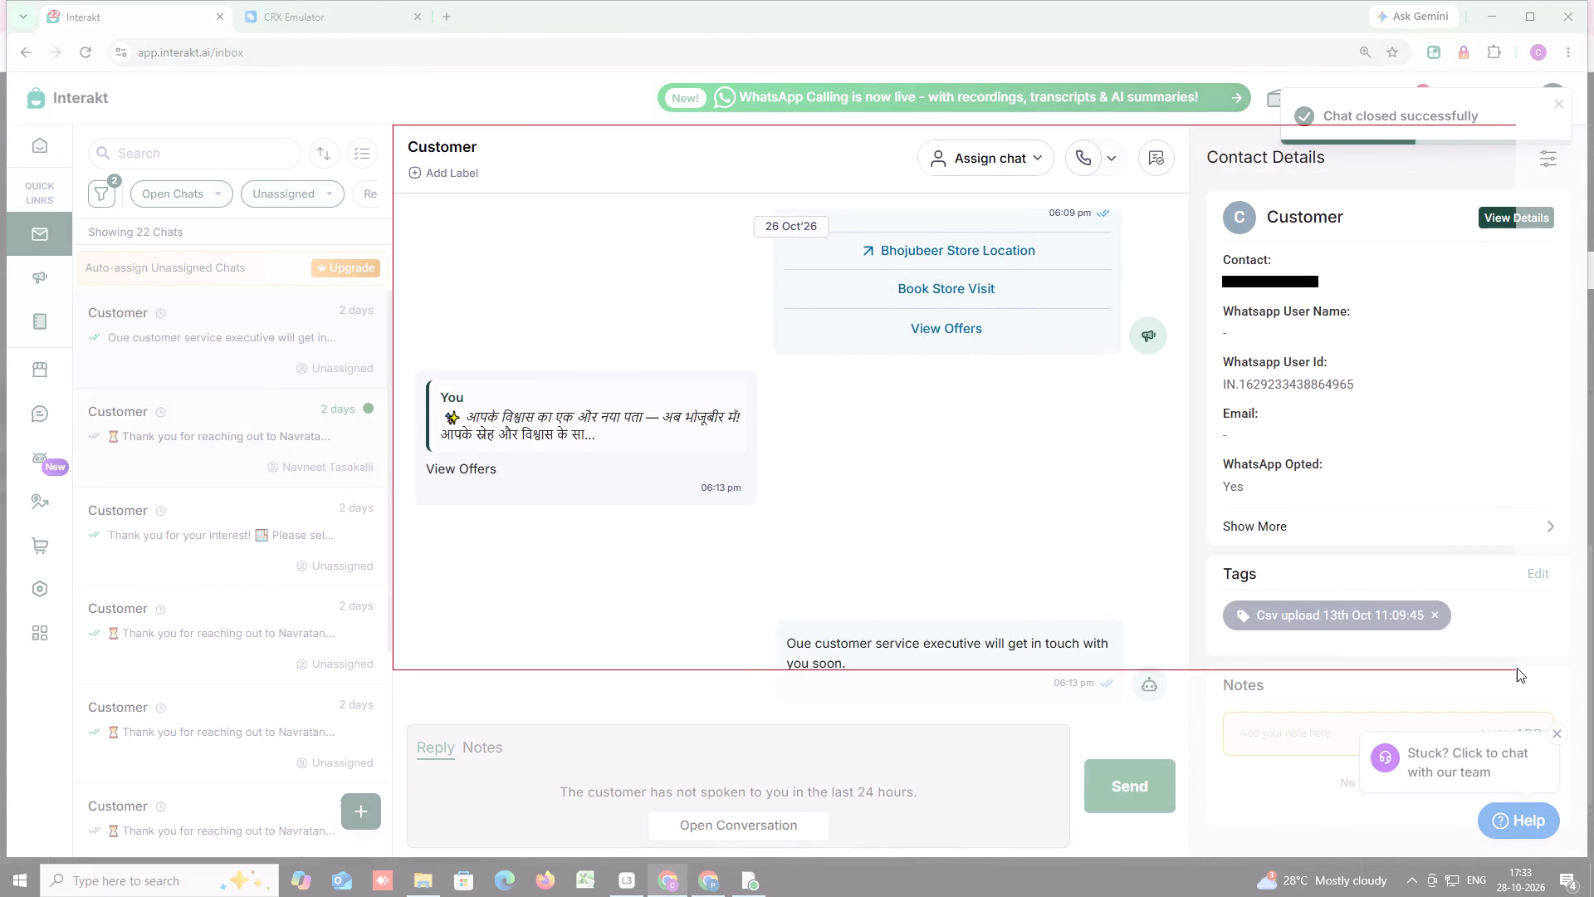
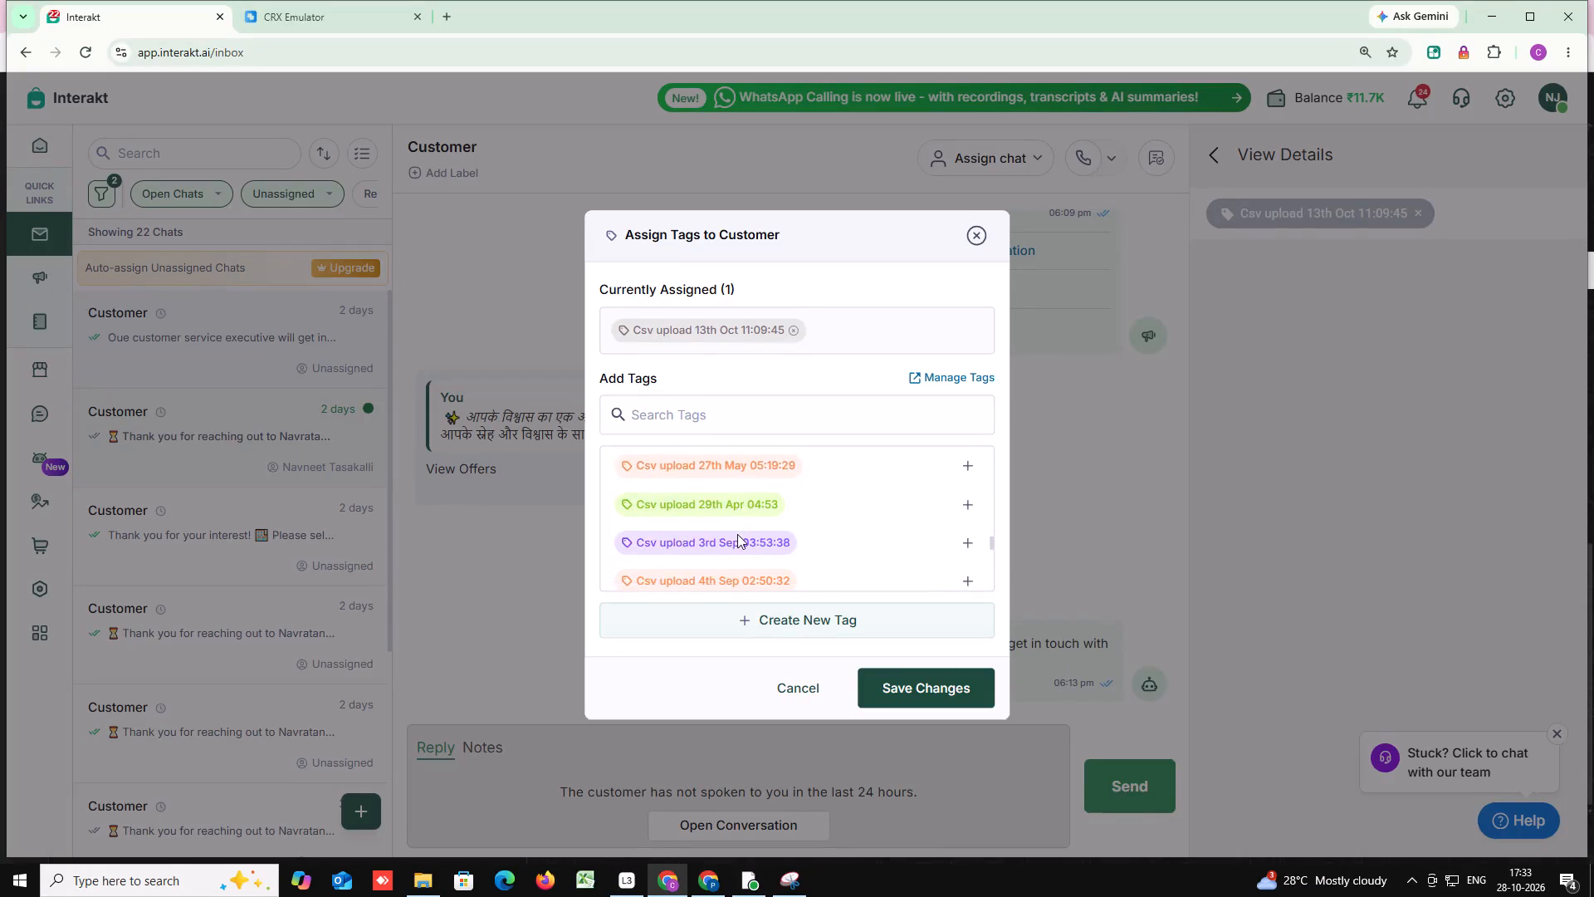
# Replace the customer's Csv upload 13th Oct 11:09:45 tag with the Curious Browsers tag, save the changes, and close the chat.
pyautogui.scroll(-3, 737, 534)
pyautogui.click(735, 522)
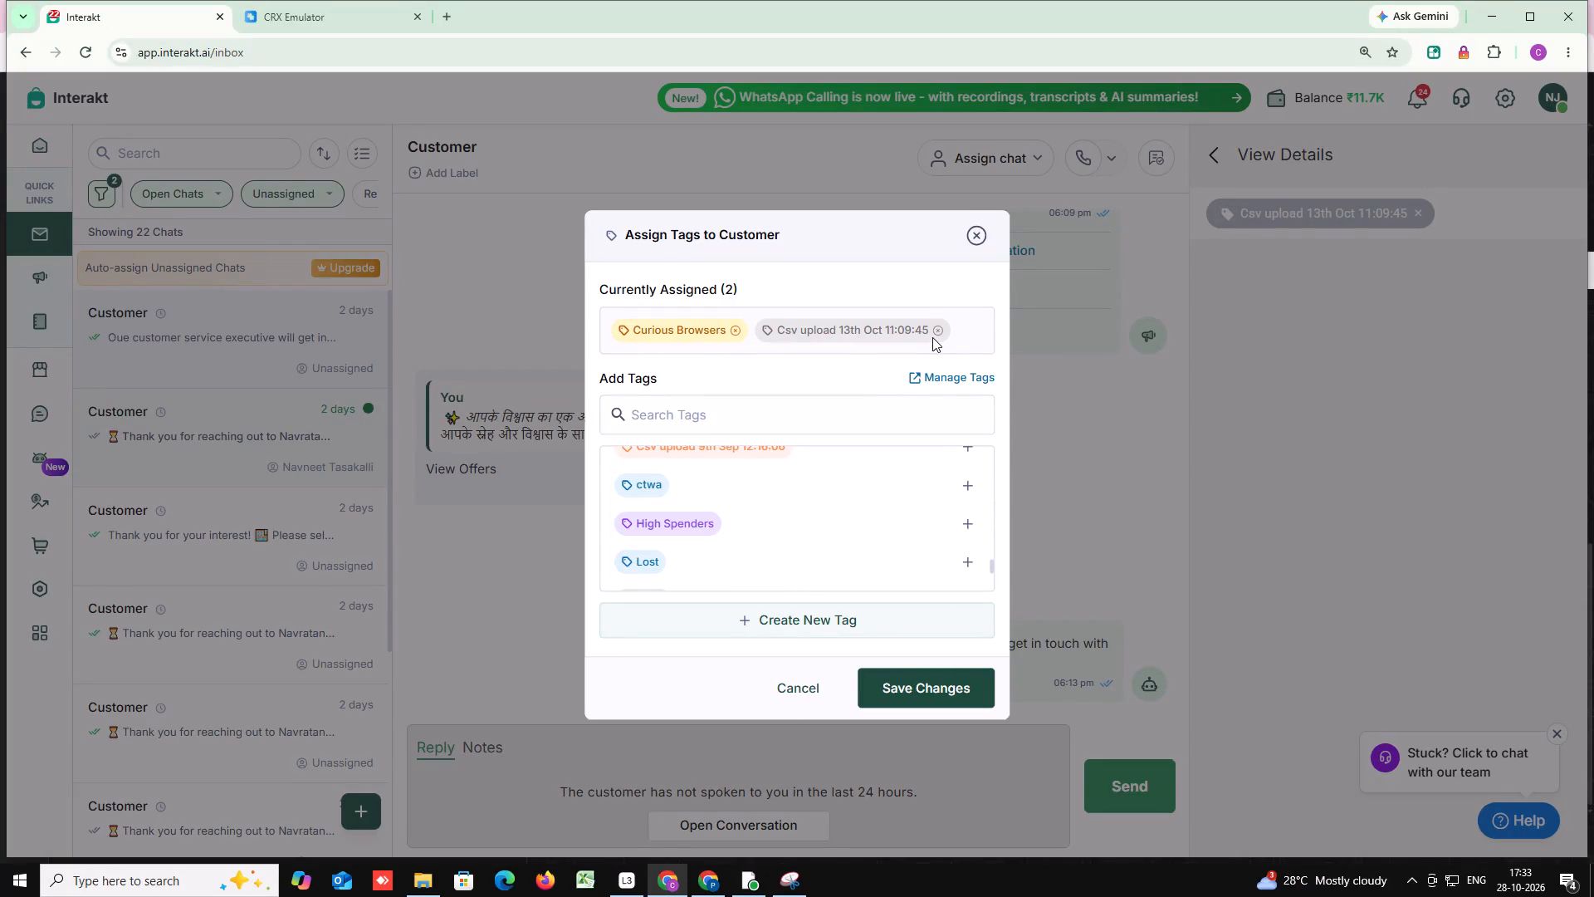
pyautogui.click(936, 330)
pyautogui.click(878, 684)
pyautogui.click(1156, 160)
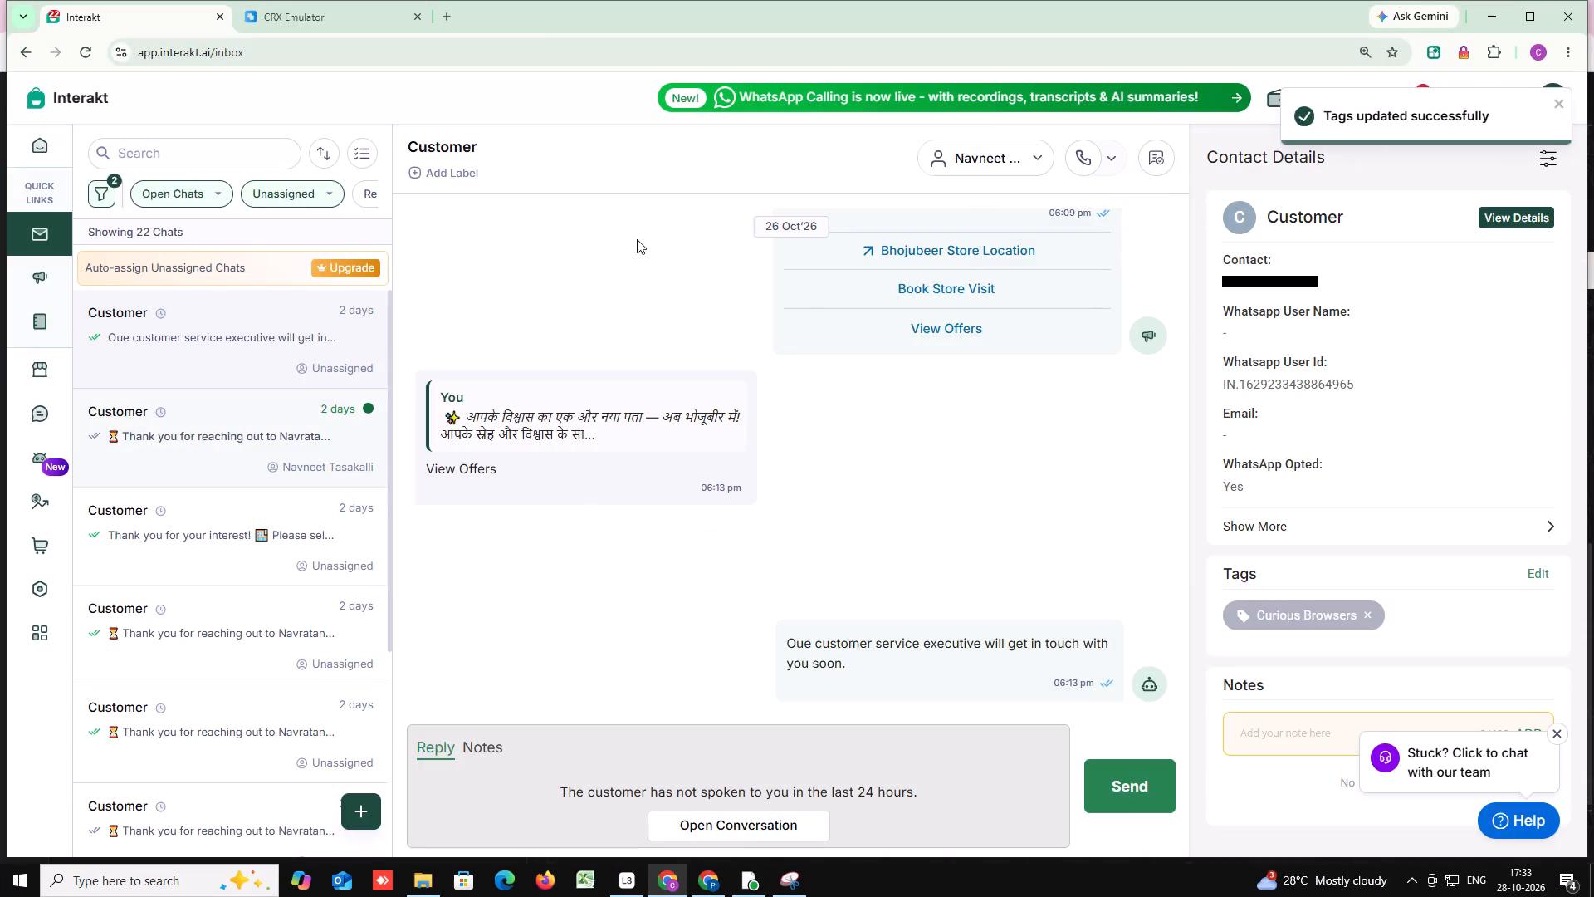
# Open the next chat in the list, check the customer's 06:02 pm reply, and close the chat.
pyautogui.click(203, 351)
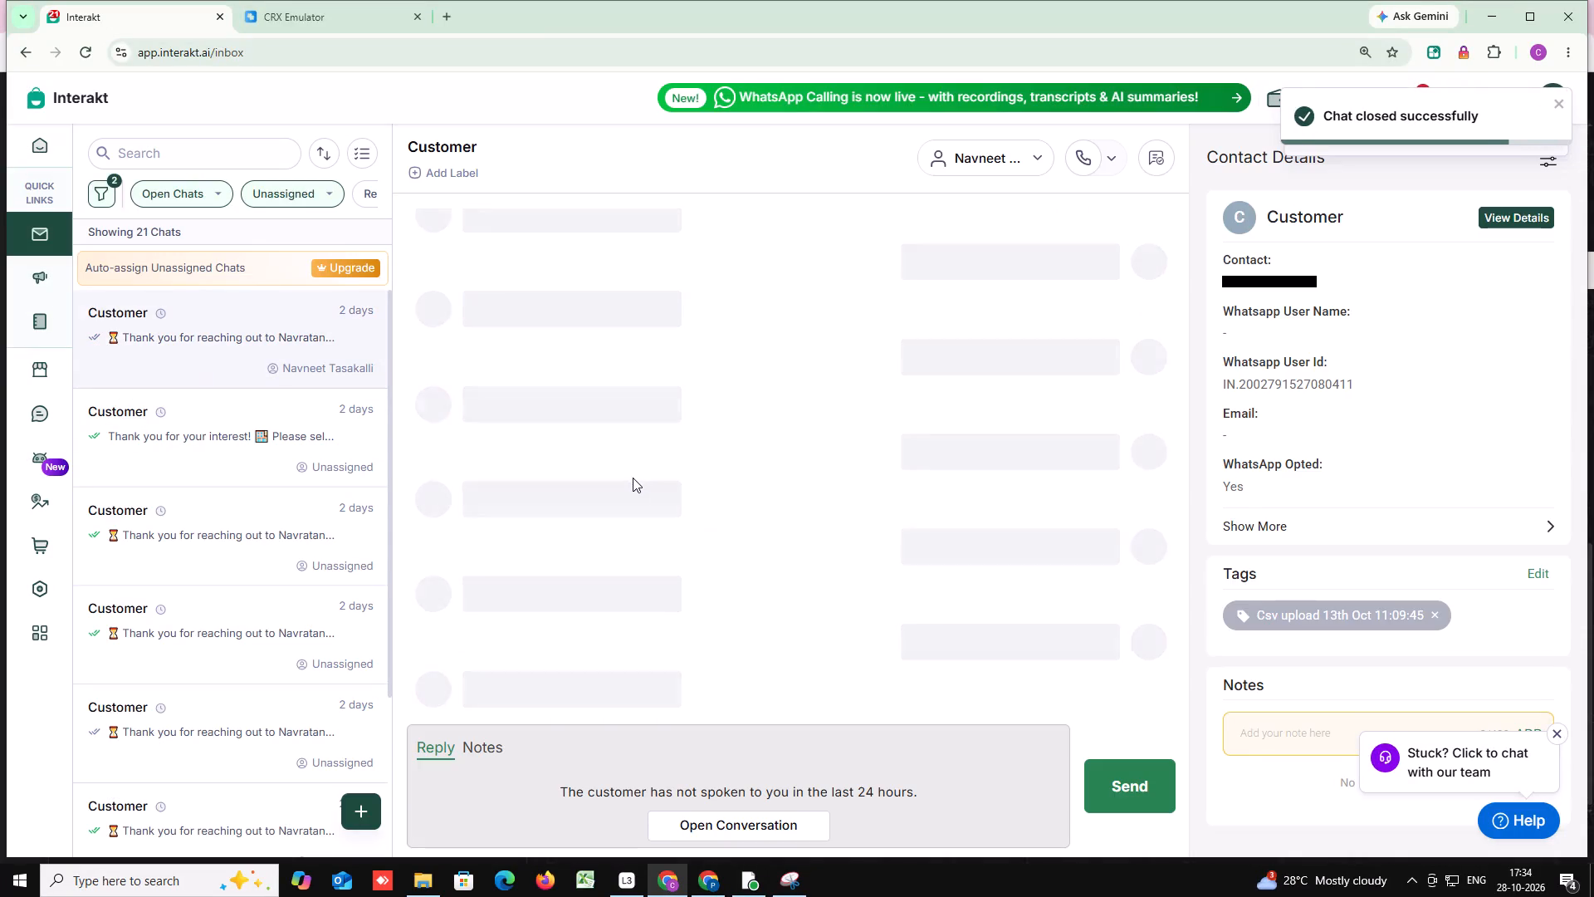
pyautogui.scroll(7, 633, 478)
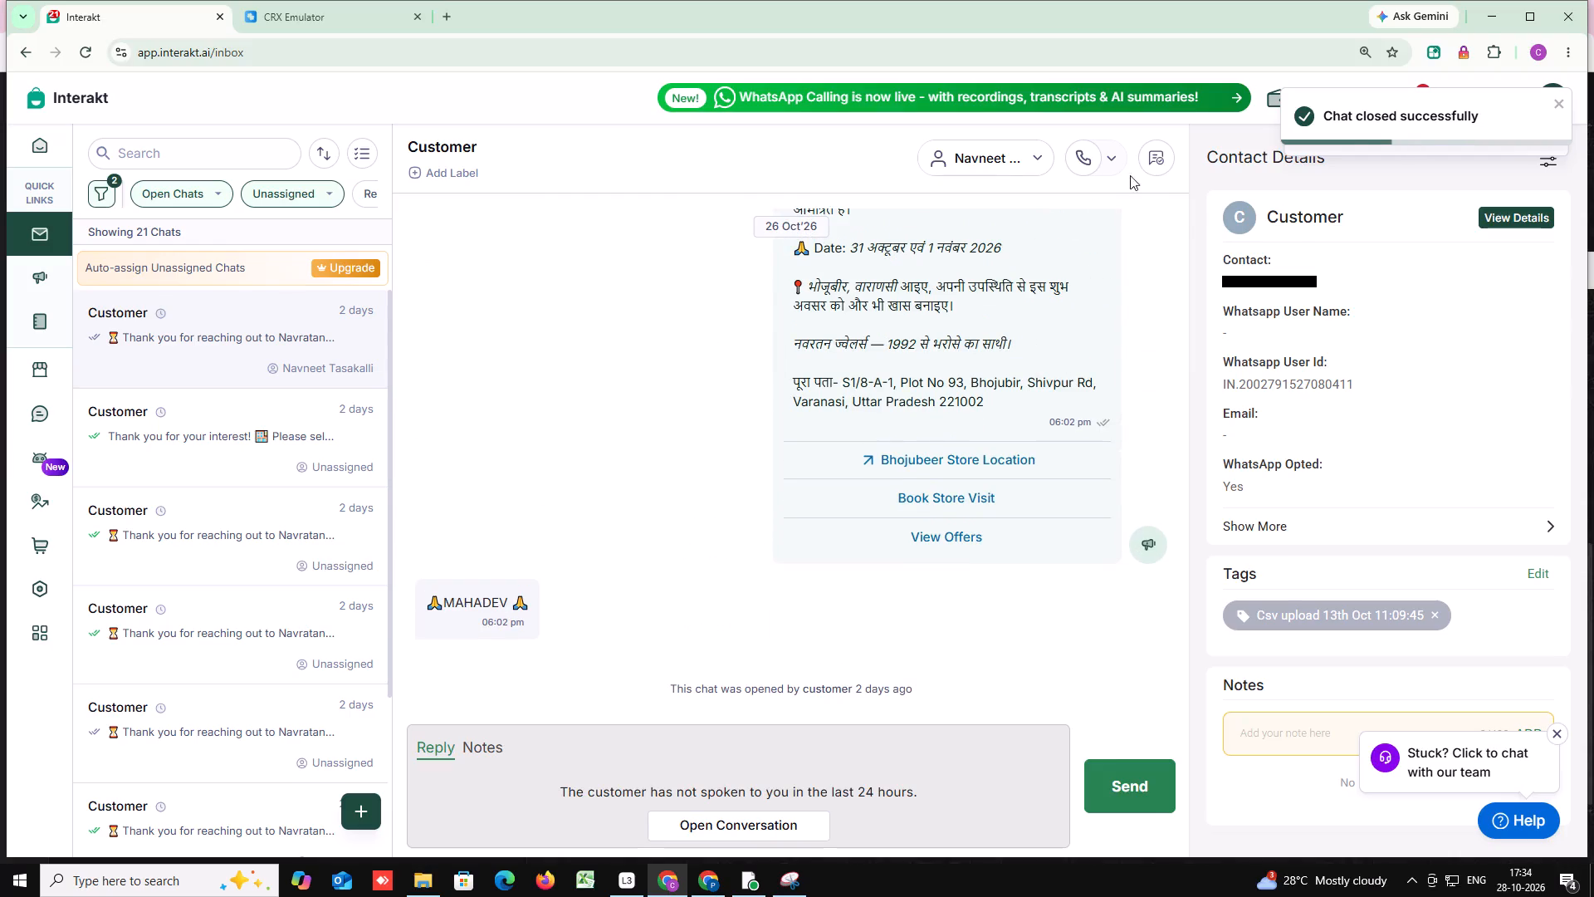
pyautogui.click(1152, 159)
# Open the next unassigned chat and snip the 06:10 pm "View Offers" and "Book Store Visit" replies with the contact details in Snipping Tool.
pyautogui.click(157, 362)
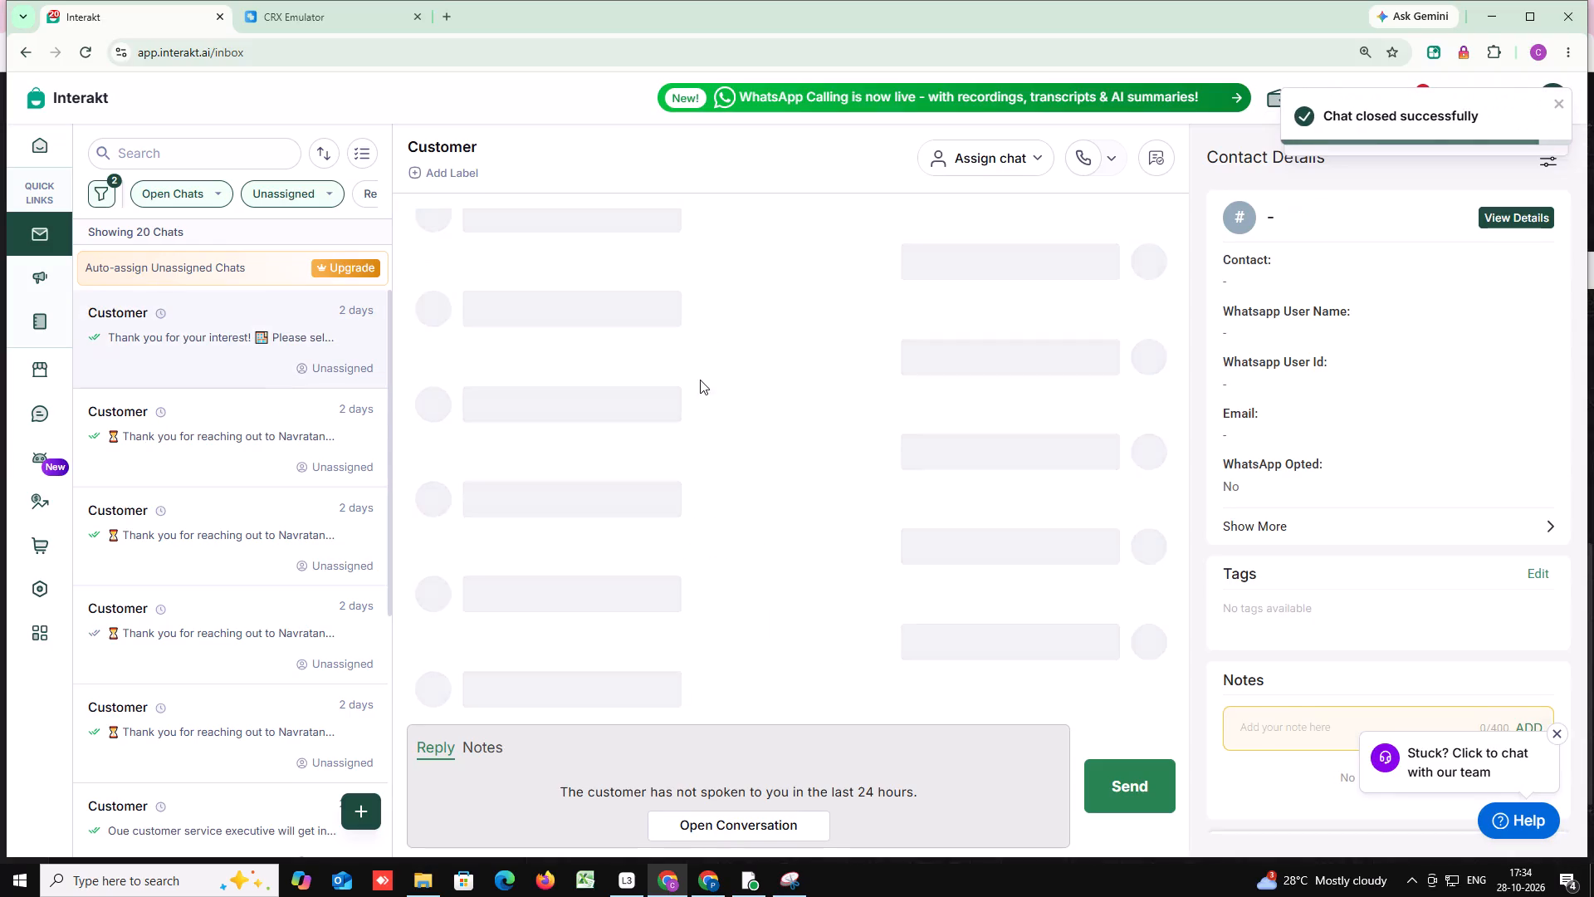
pyautogui.scroll(9, 642, 463)
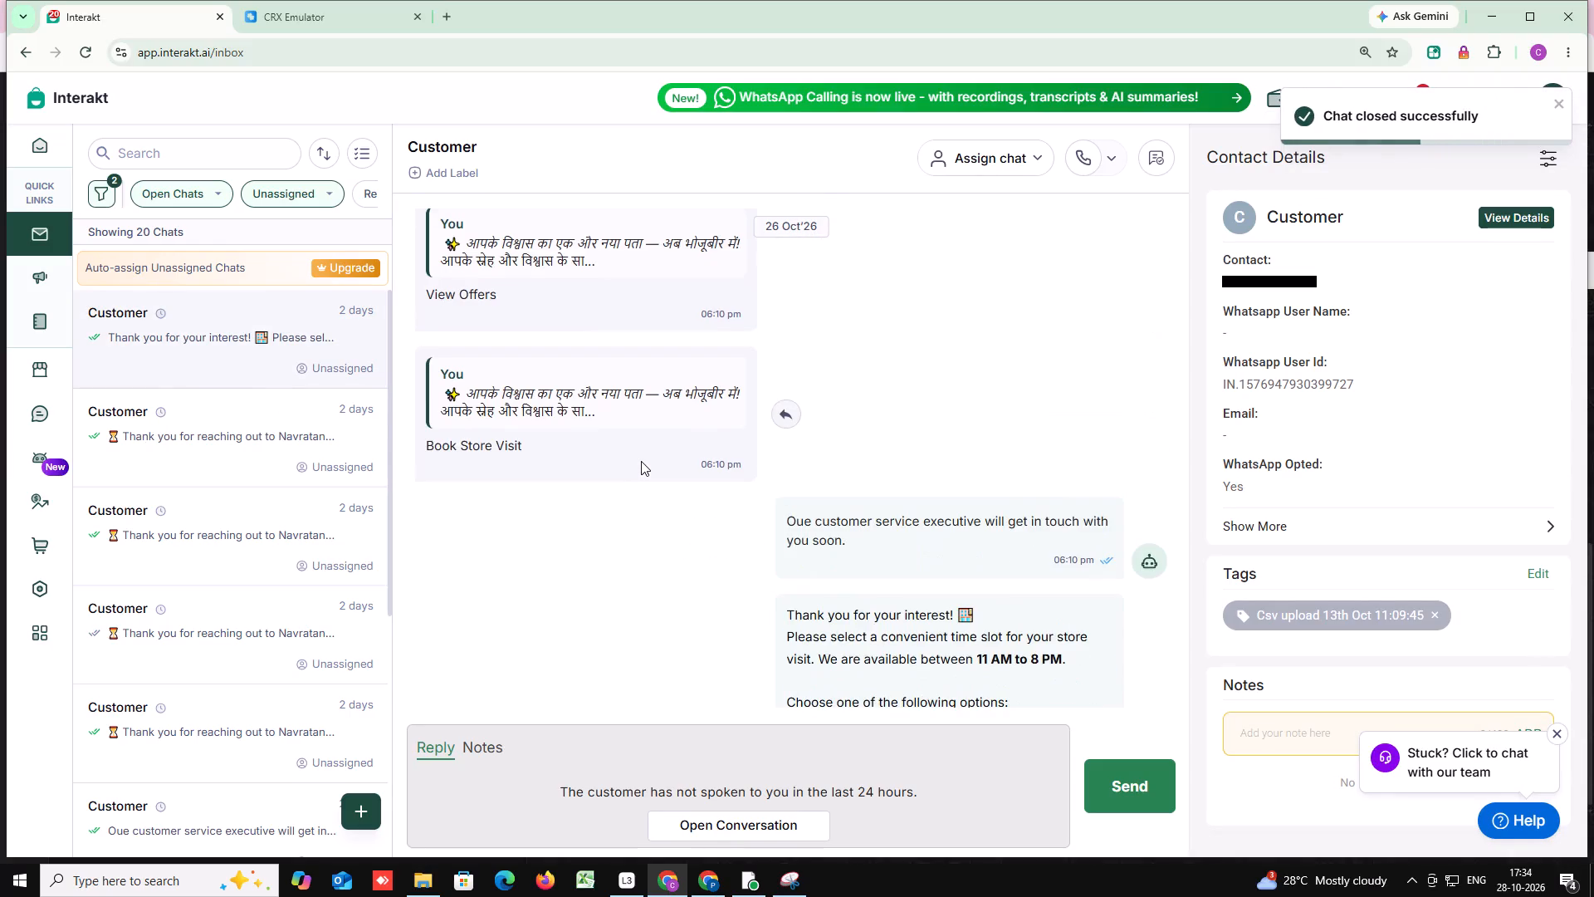
pyautogui.click(785, 885)
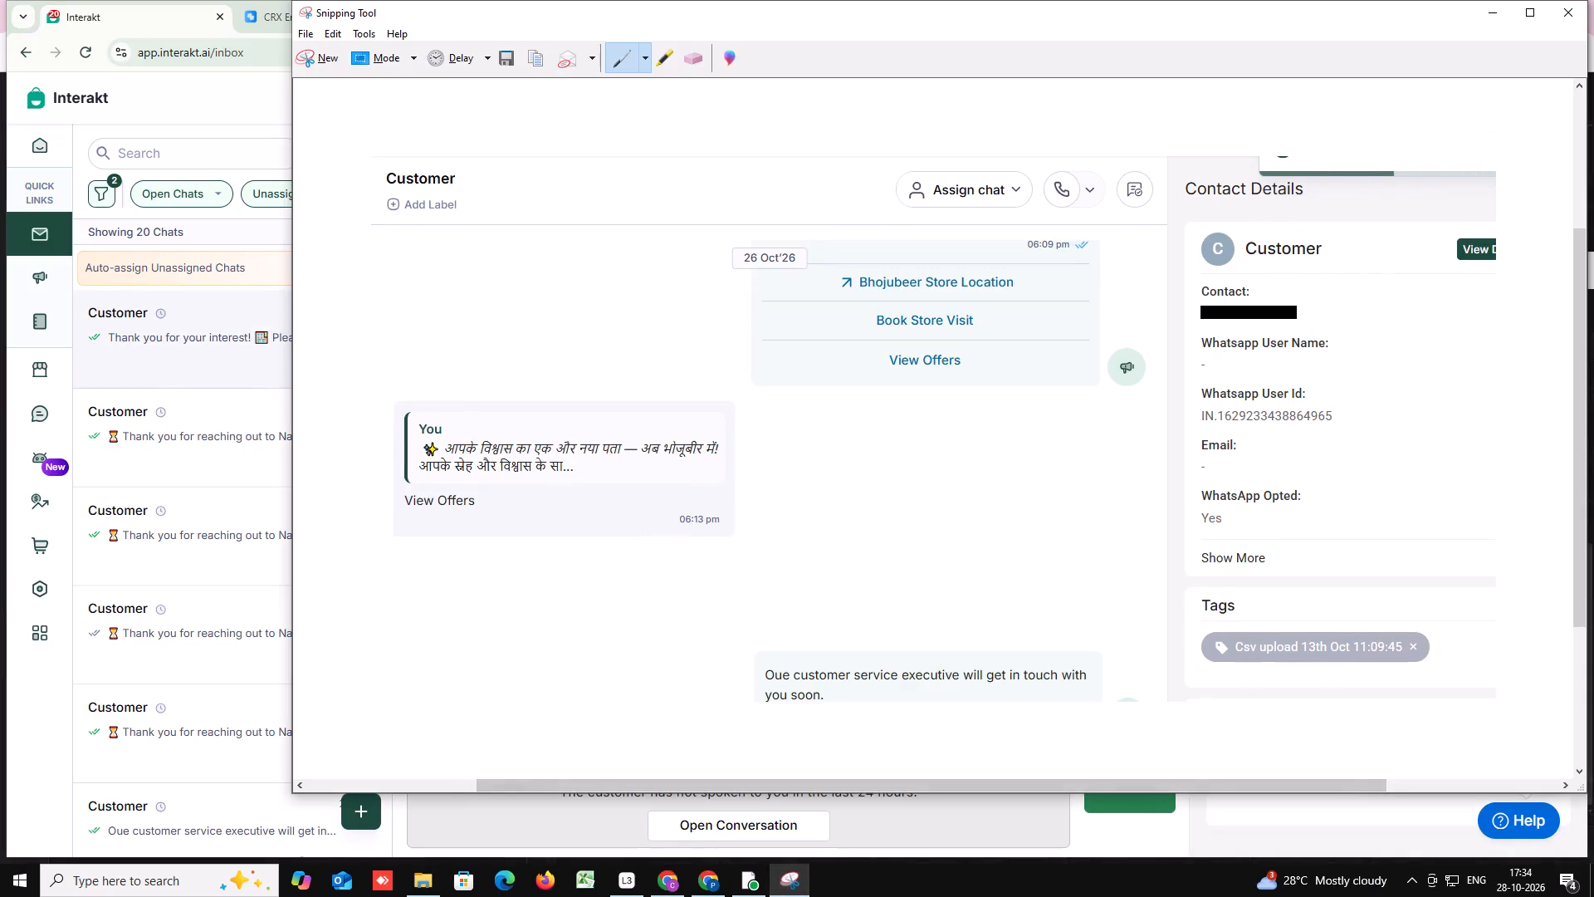
pyautogui.click(320, 54)
pyautogui.moveTo(393, 125); pyautogui.dragTo(1351, 637)
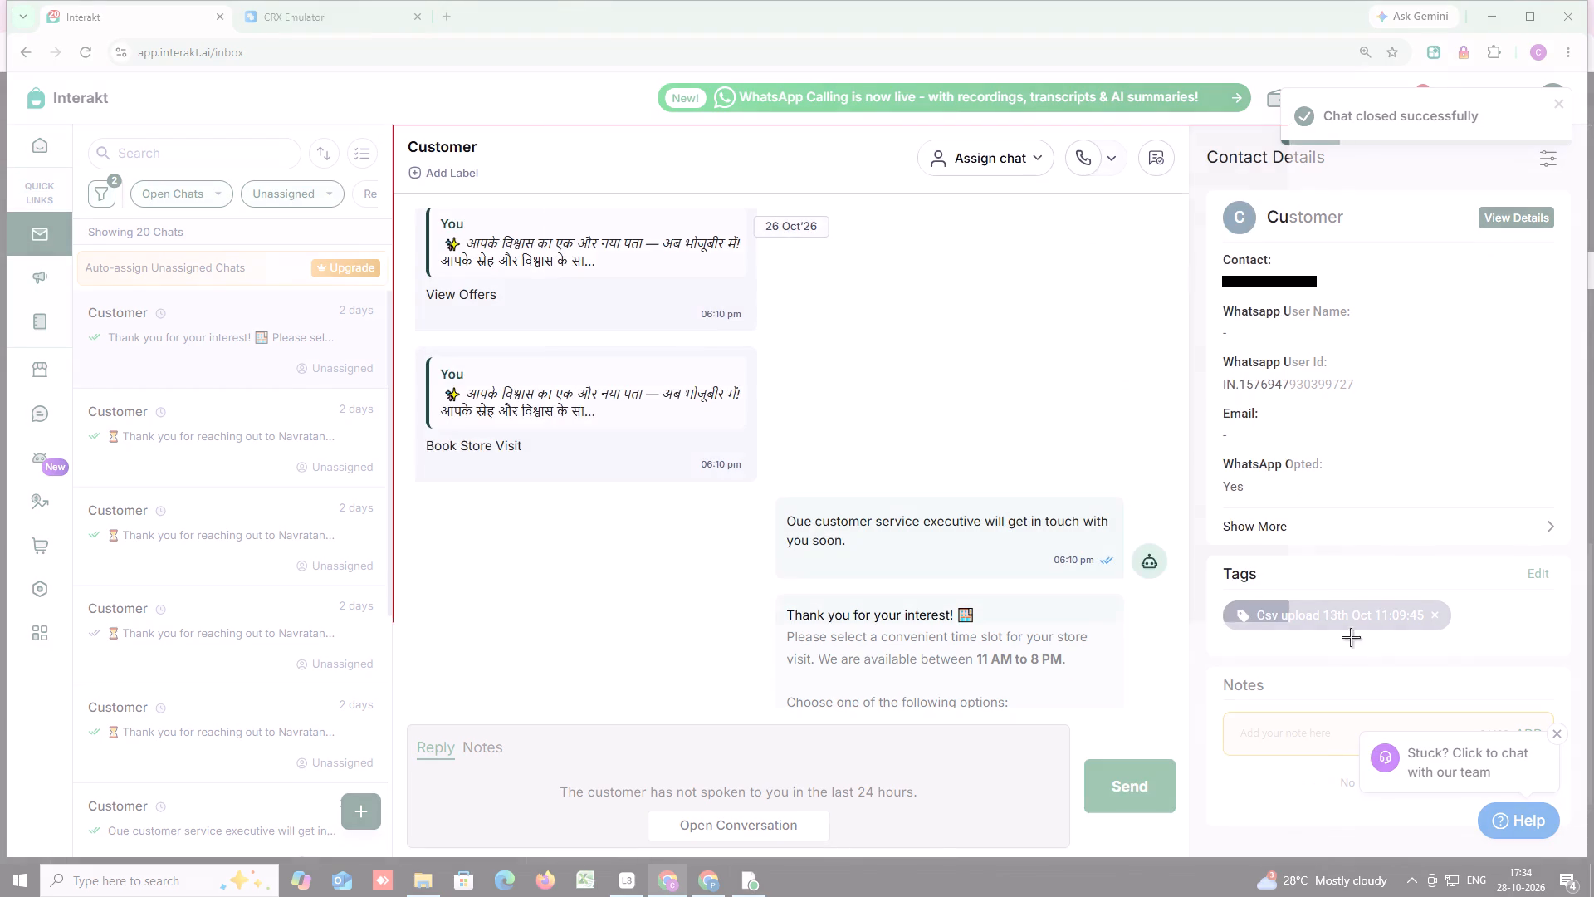
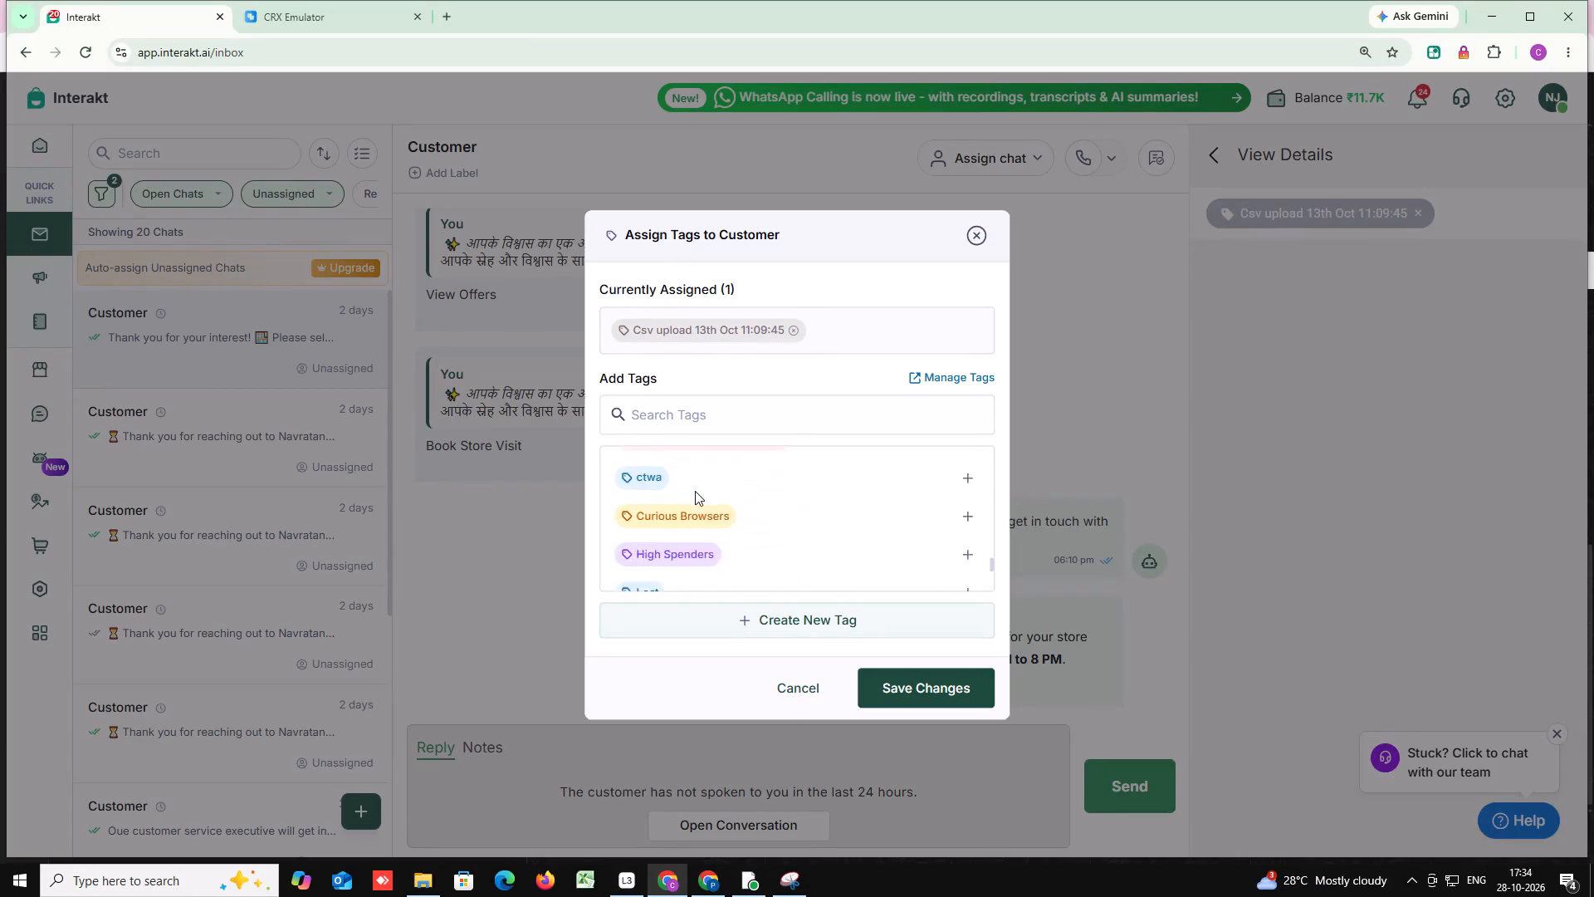
# Replace the customer's Csv upload 13th Oct 11:09:45 tag with the Curious Browsers tag, save the changes, and close the chat.
pyautogui.scroll(-1, 695, 491)
pyautogui.scroll(2, 695, 491)
pyautogui.click(690, 523)
pyautogui.click(938, 327)
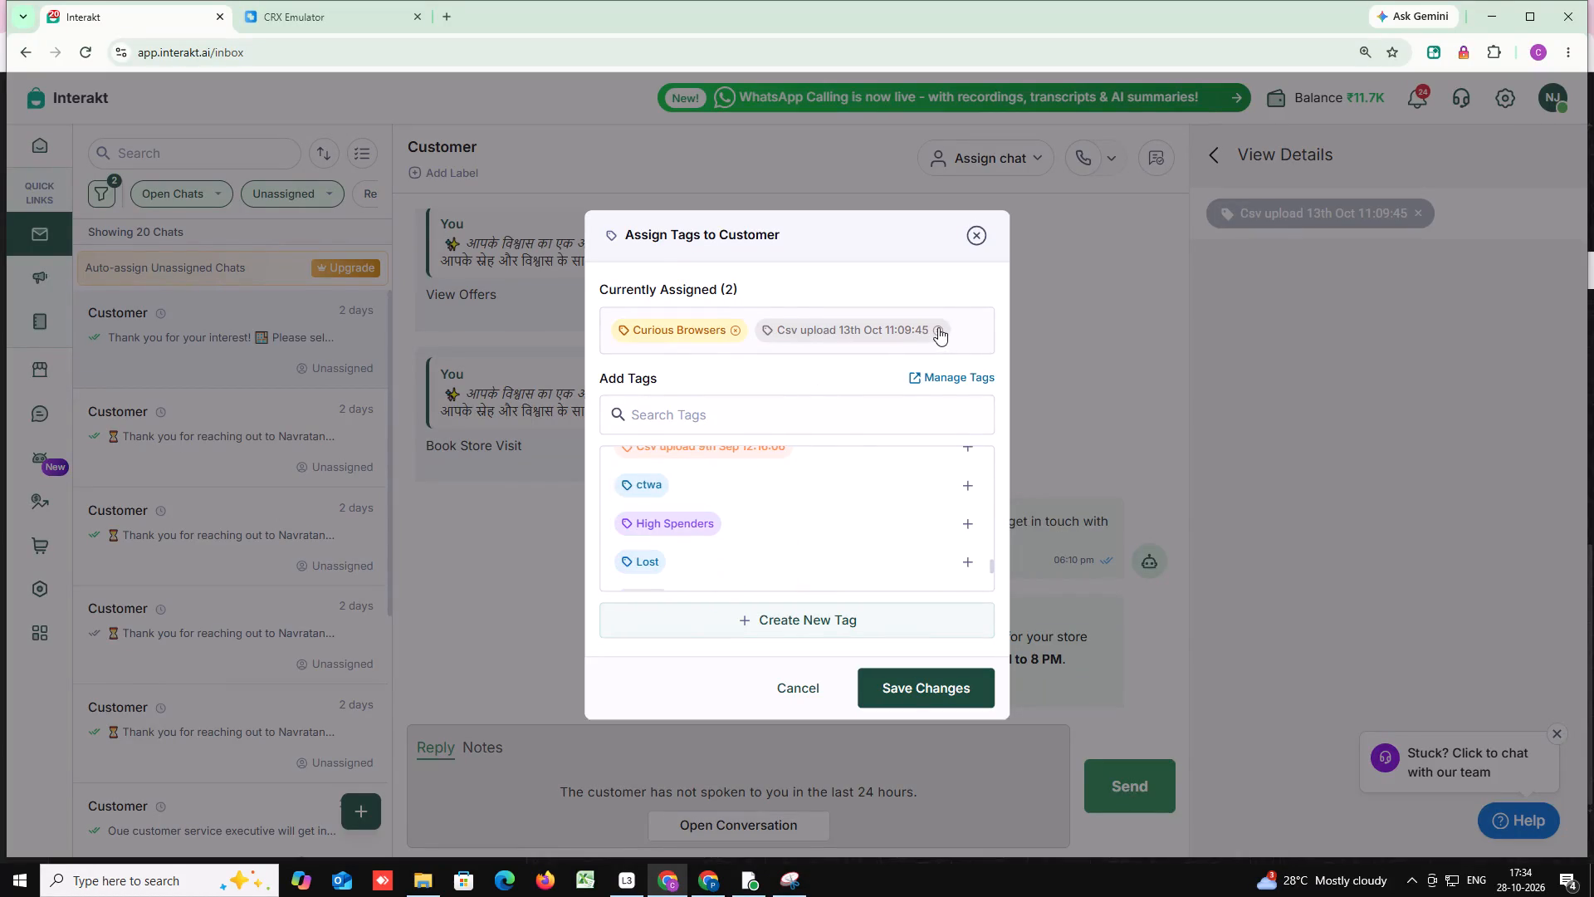
pyautogui.click(911, 687)
pyautogui.click(1156, 151)
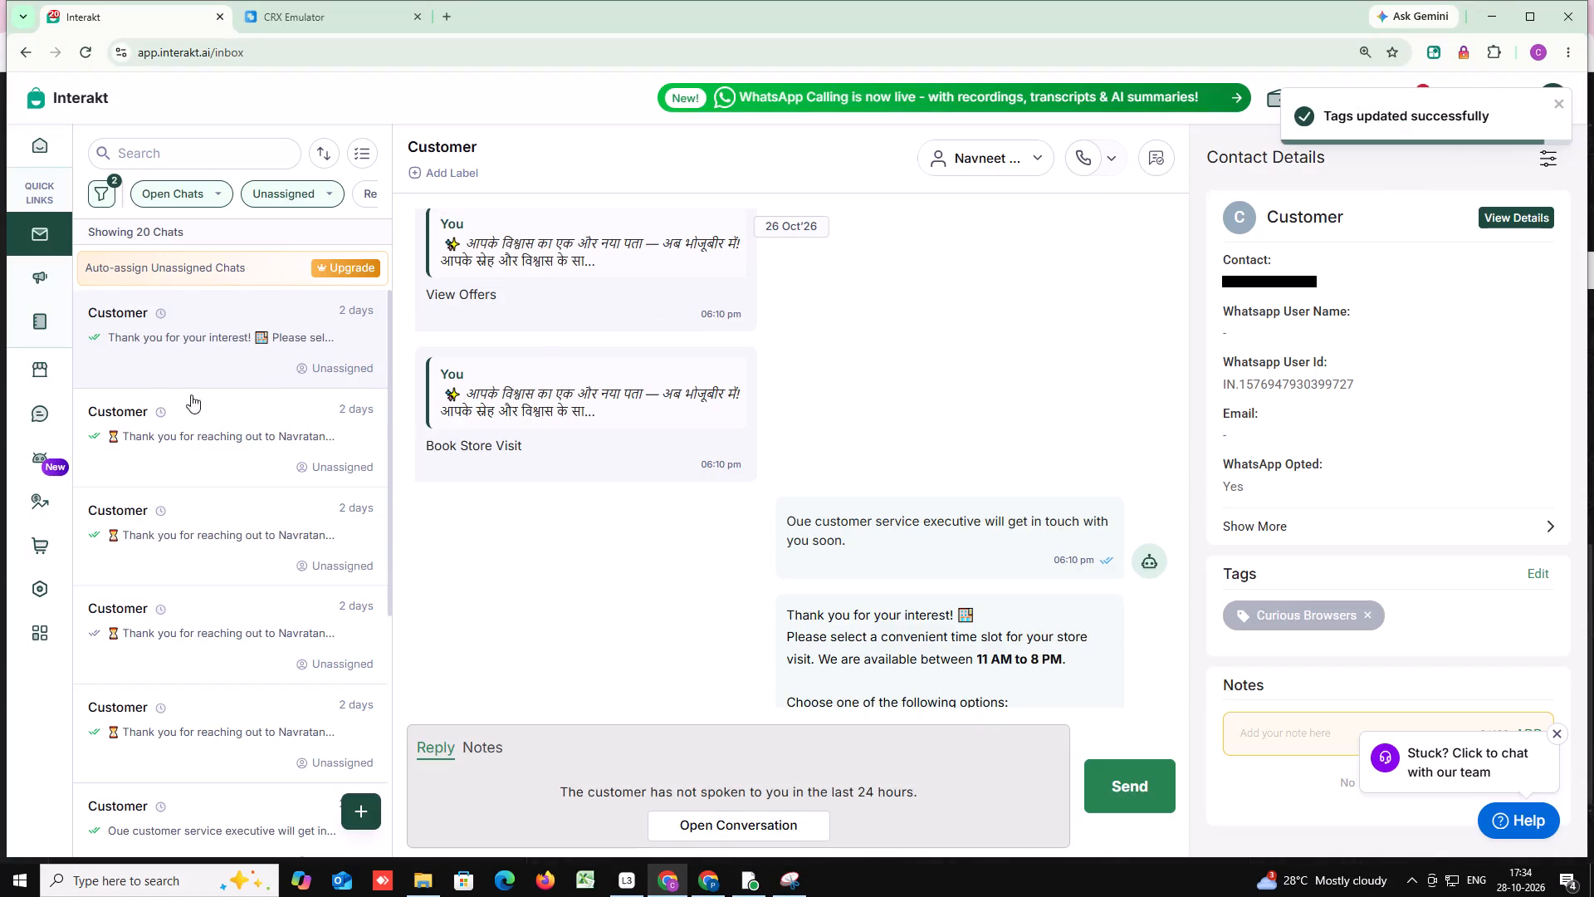
# Open the next unassigned chat, check the messages above the 06:09 pm auto-reply, and close the chat.
pyautogui.click(173, 348)
pyautogui.scroll(5, 551, 522)
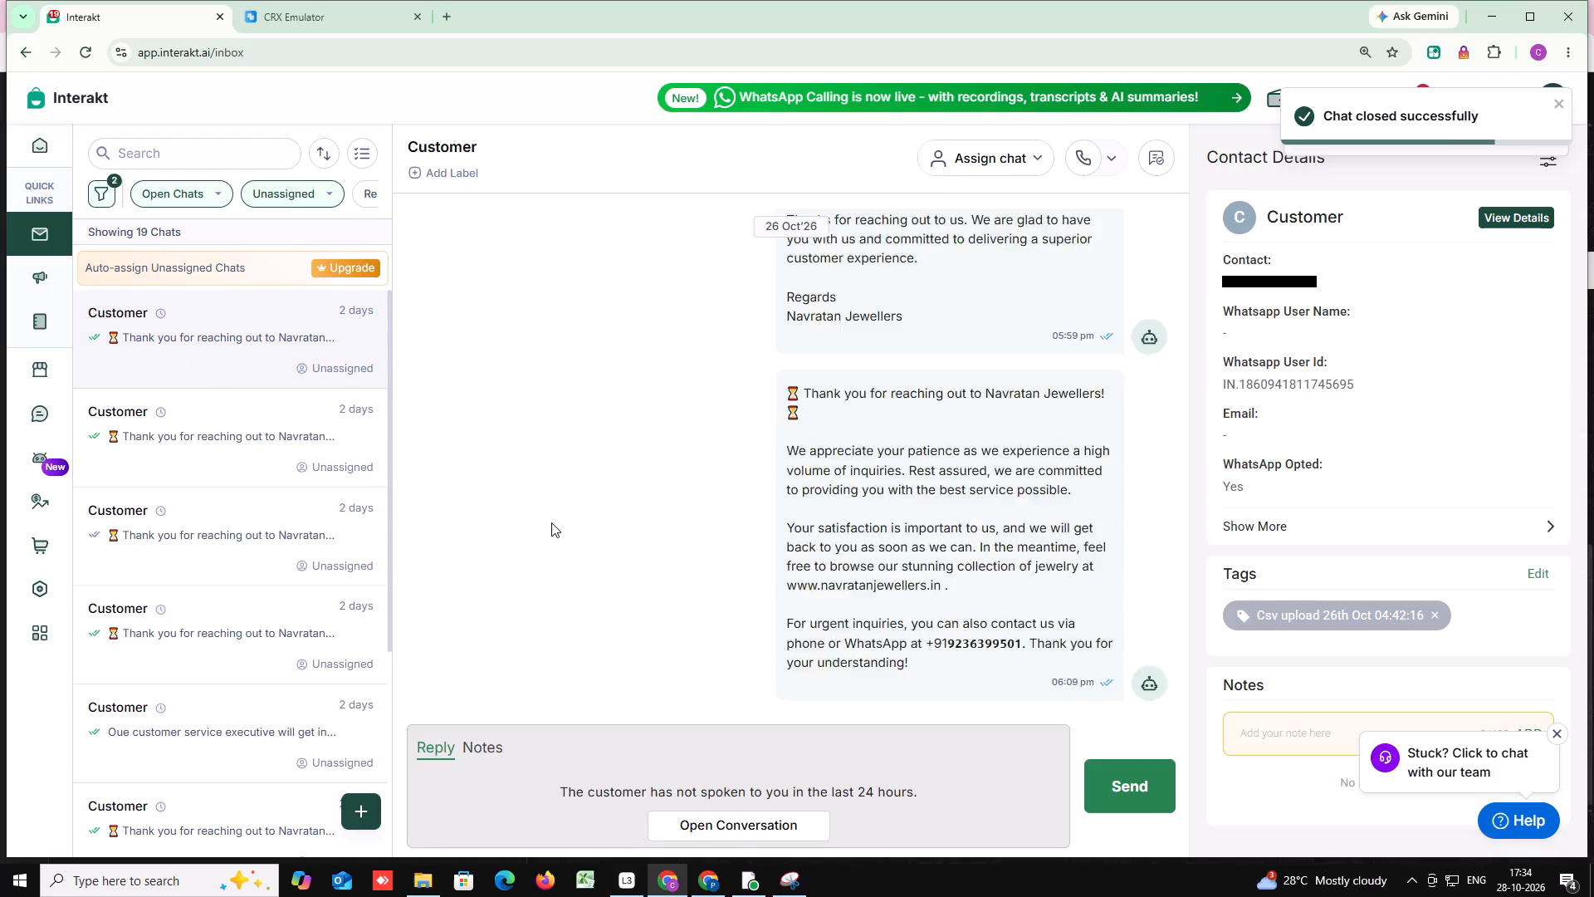
pyautogui.scroll(1, 551, 522)
pyautogui.click(1155, 165)
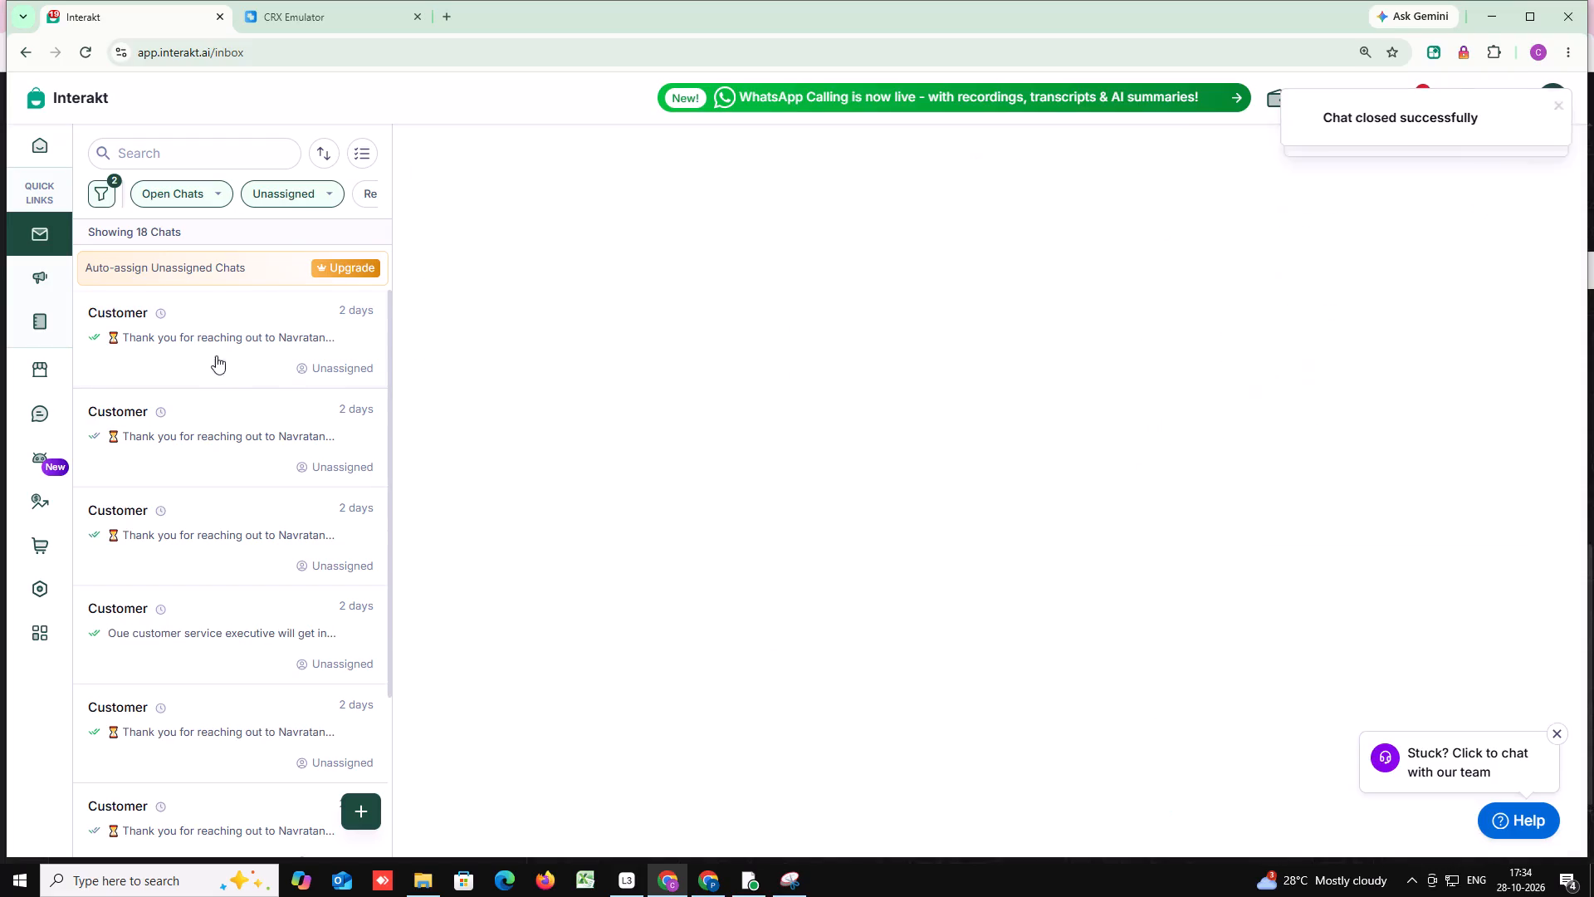
# Open the following chat in the list, check its earlier 26 Oct messages for a genuine reply, and close the chat.
pyautogui.click(220, 348)
pyautogui.scroll(2, 687, 488)
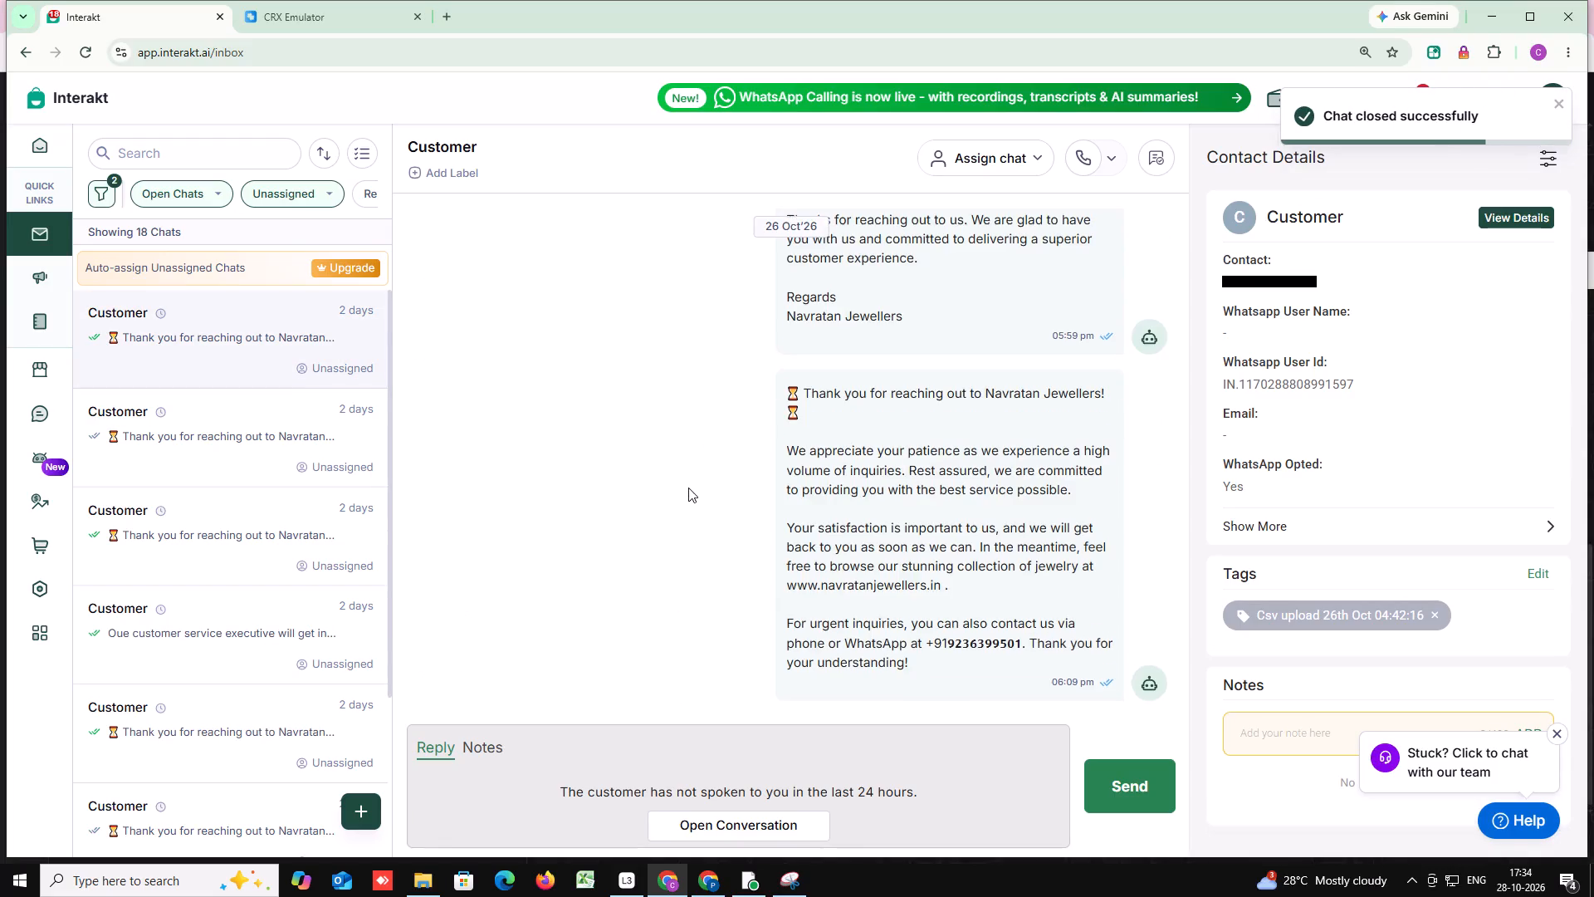
pyautogui.scroll(6, 688, 488)
pyautogui.click(1149, 146)
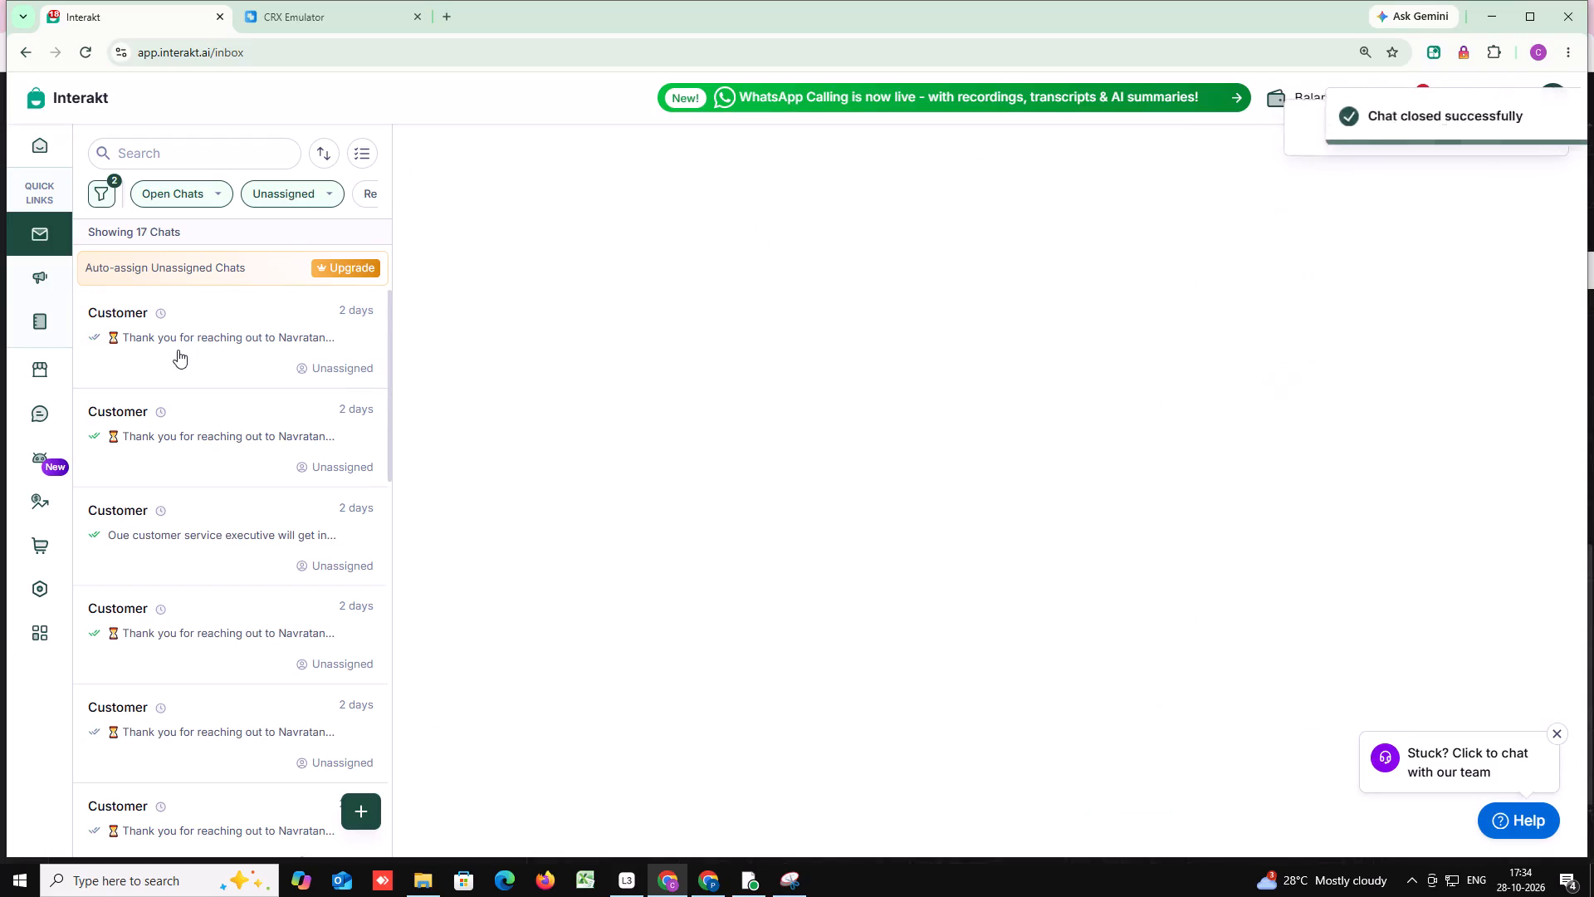
# Open the next chat in the list, check the customer's driving-school message, and close the chat.
pyautogui.click(179, 350)
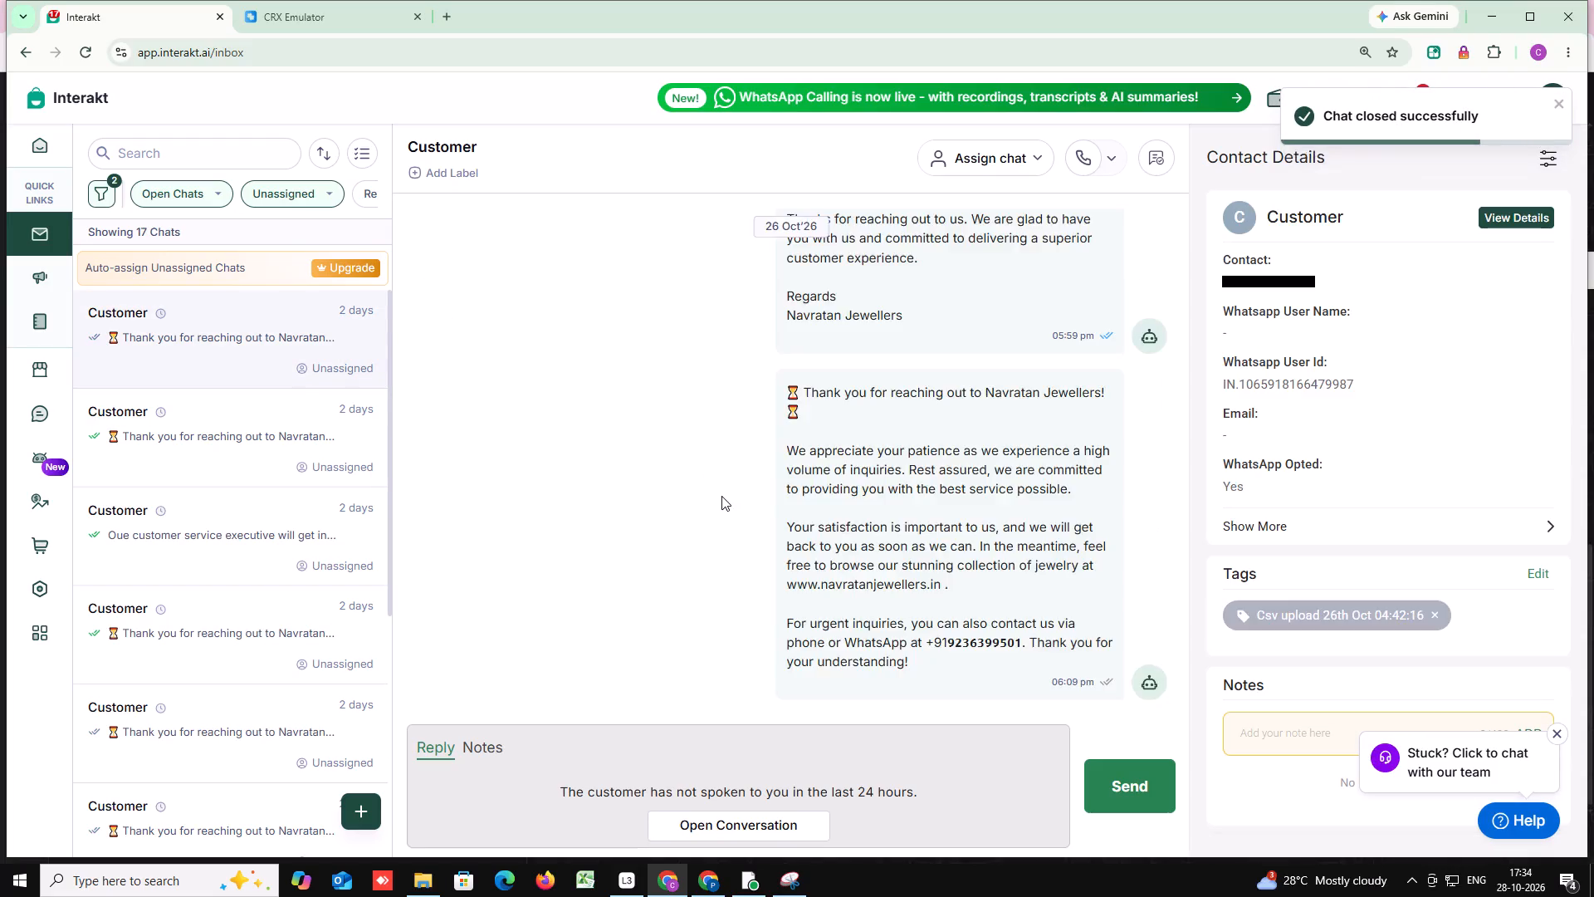
pyautogui.scroll(9, 721, 496)
pyautogui.click(1146, 145)
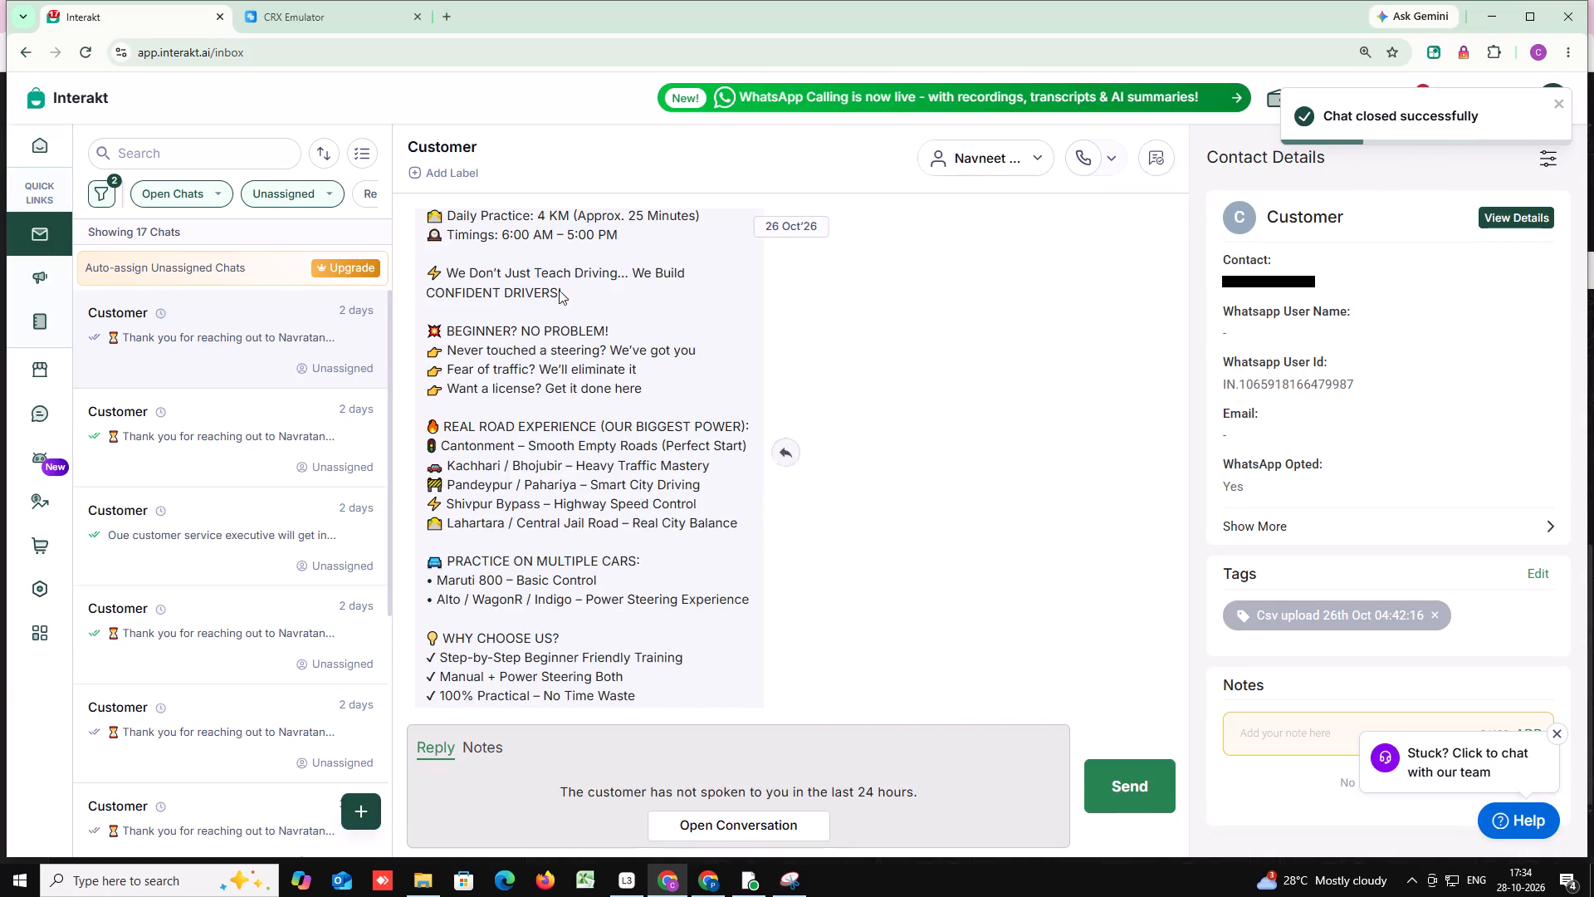
# Open the next unassigned chat, check the customer's 05:58 pm om sai pharma auto-reply, and close the chat.
pyautogui.click(241, 341)
pyautogui.scroll(5, 685, 468)
pyautogui.click(1161, 161)
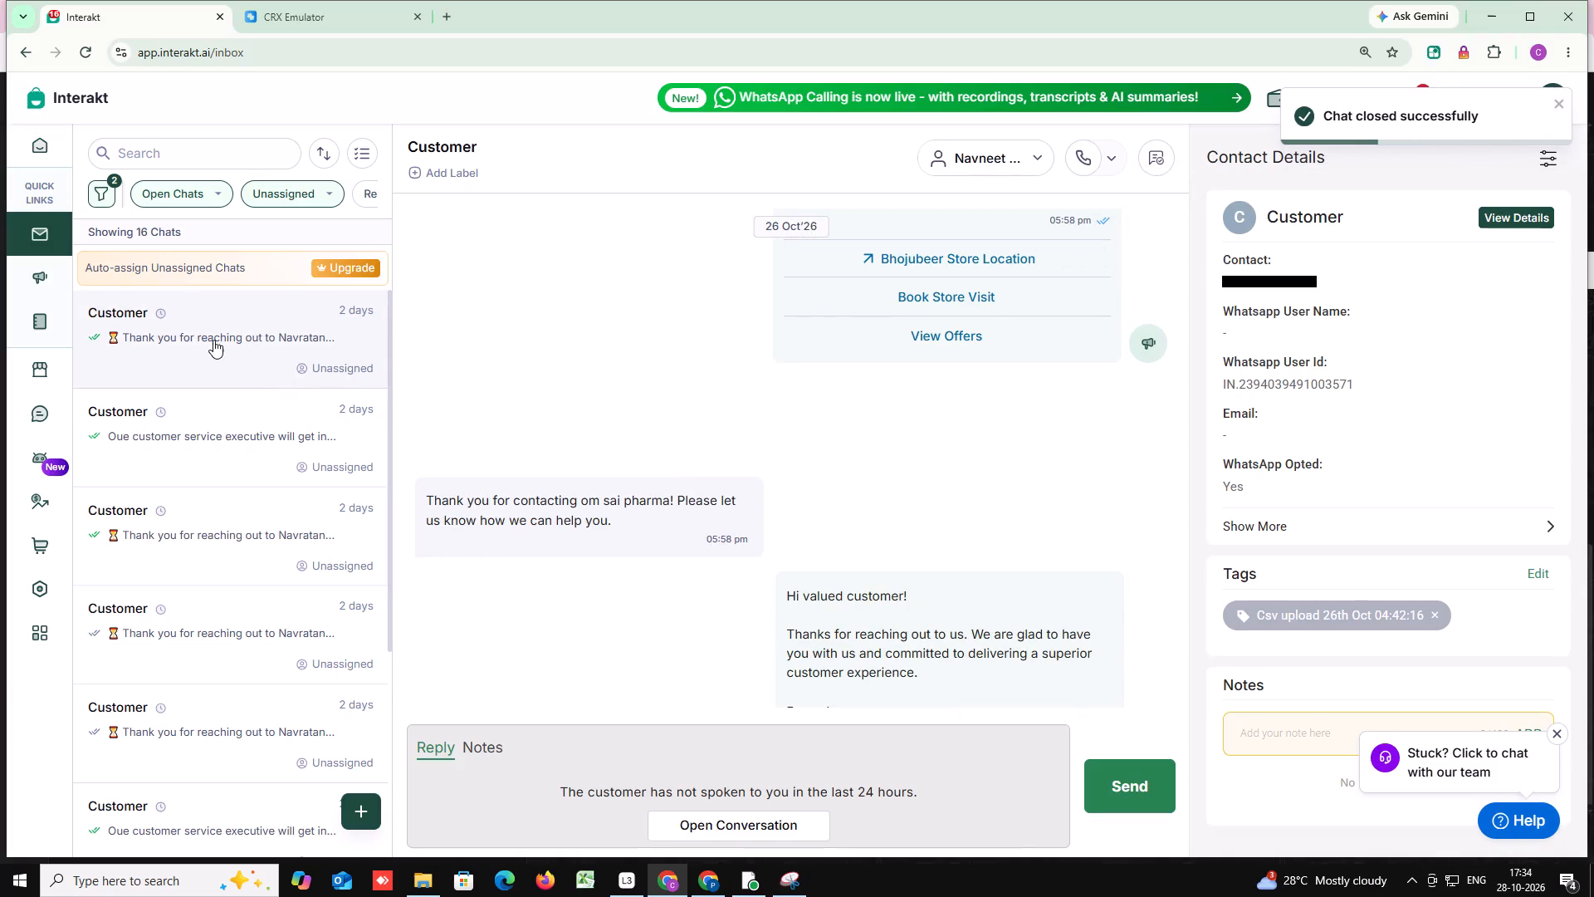
# Open the next unassigned chat, whose last message says a customer service executive will get in touch.
pyautogui.click(209, 342)
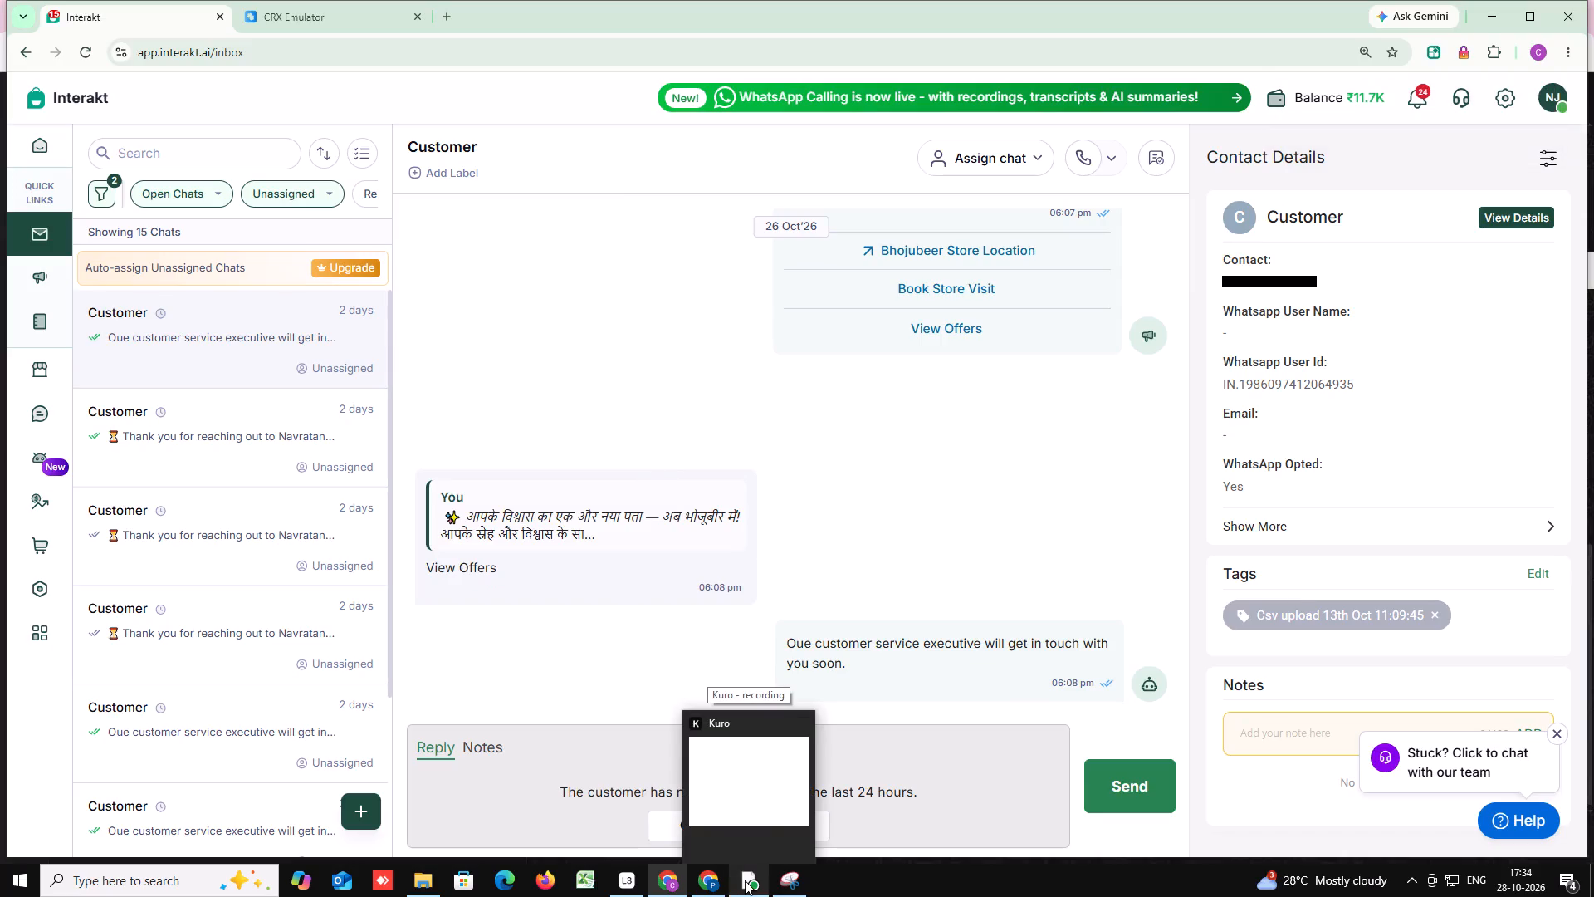
# Switch to Loggy3, stop the current recording, start a new one, and return to the Interakt inbox.
pyautogui.click(624, 874)
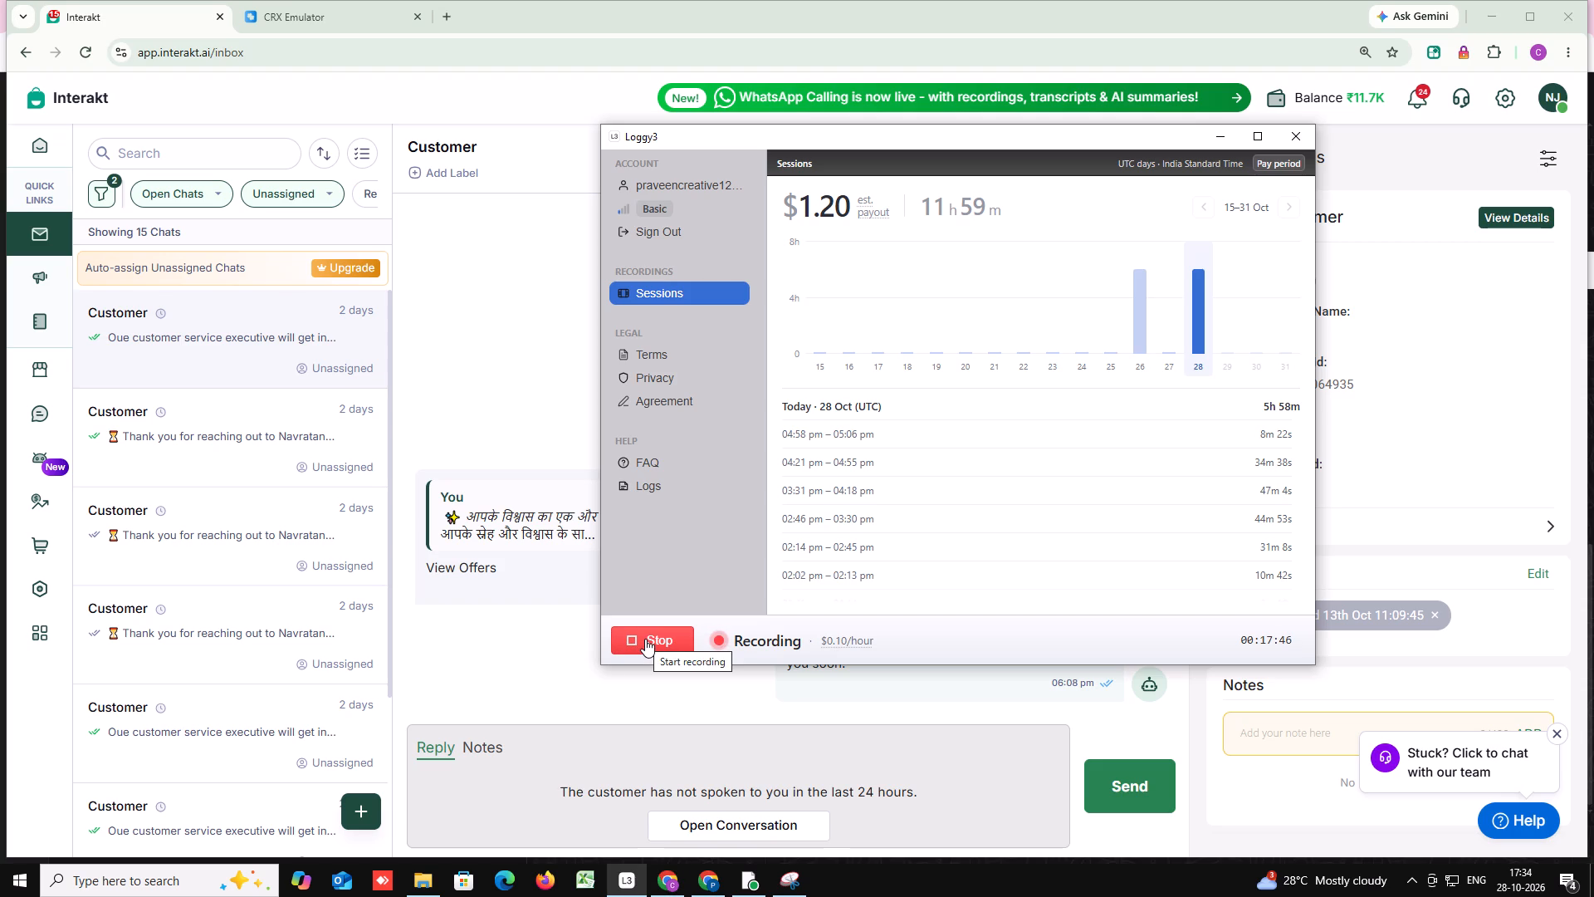
pyautogui.click(645, 639)
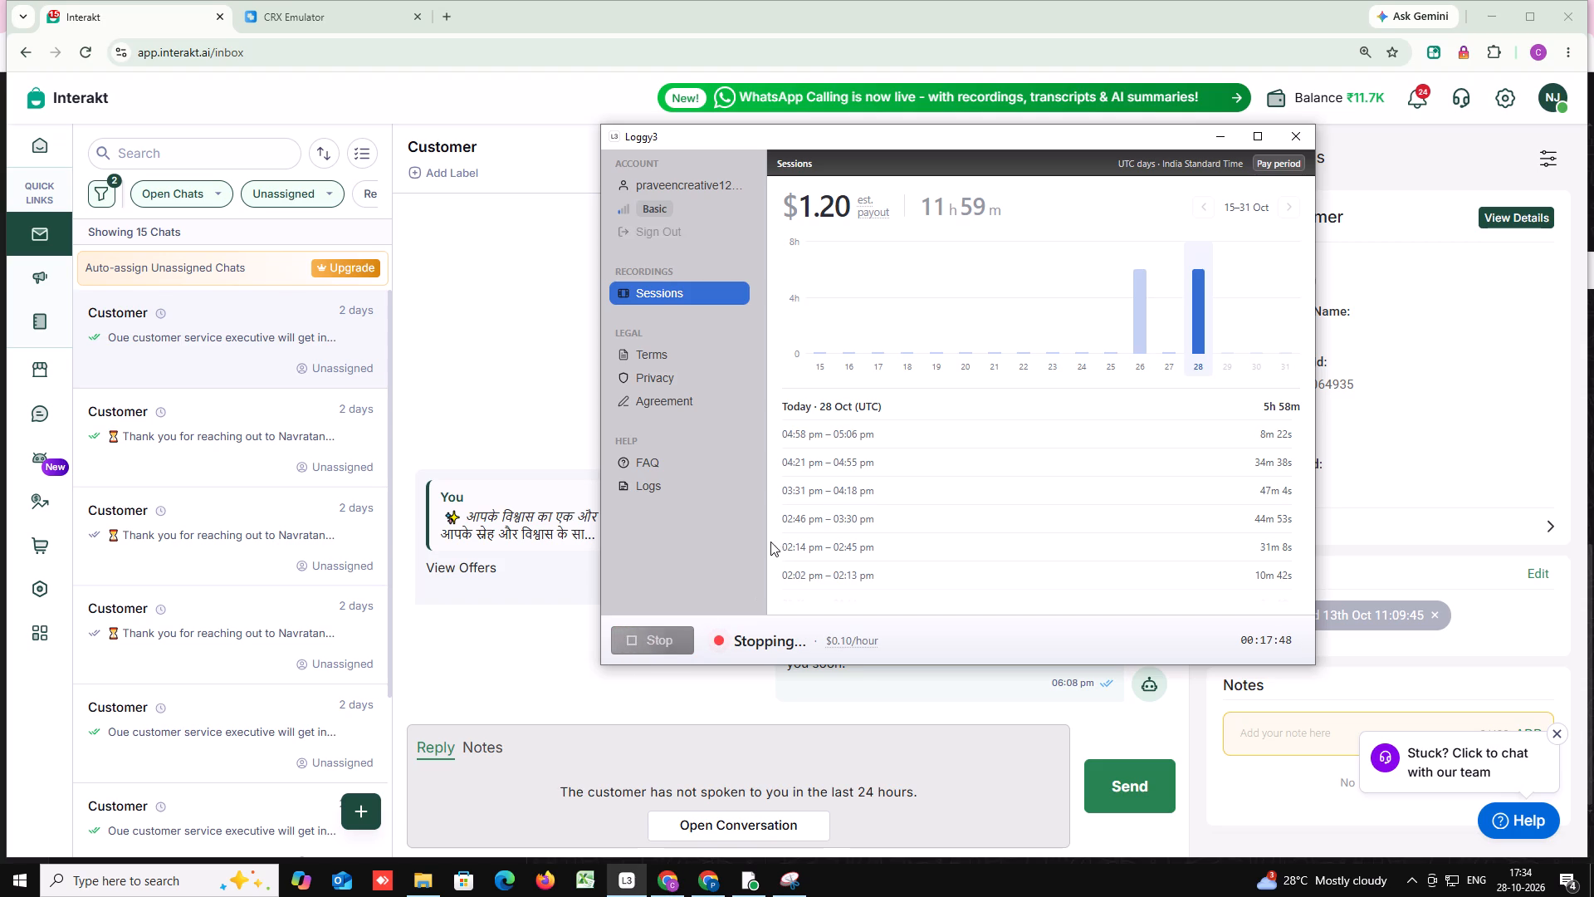
pyautogui.scroll(1, 920, 504)
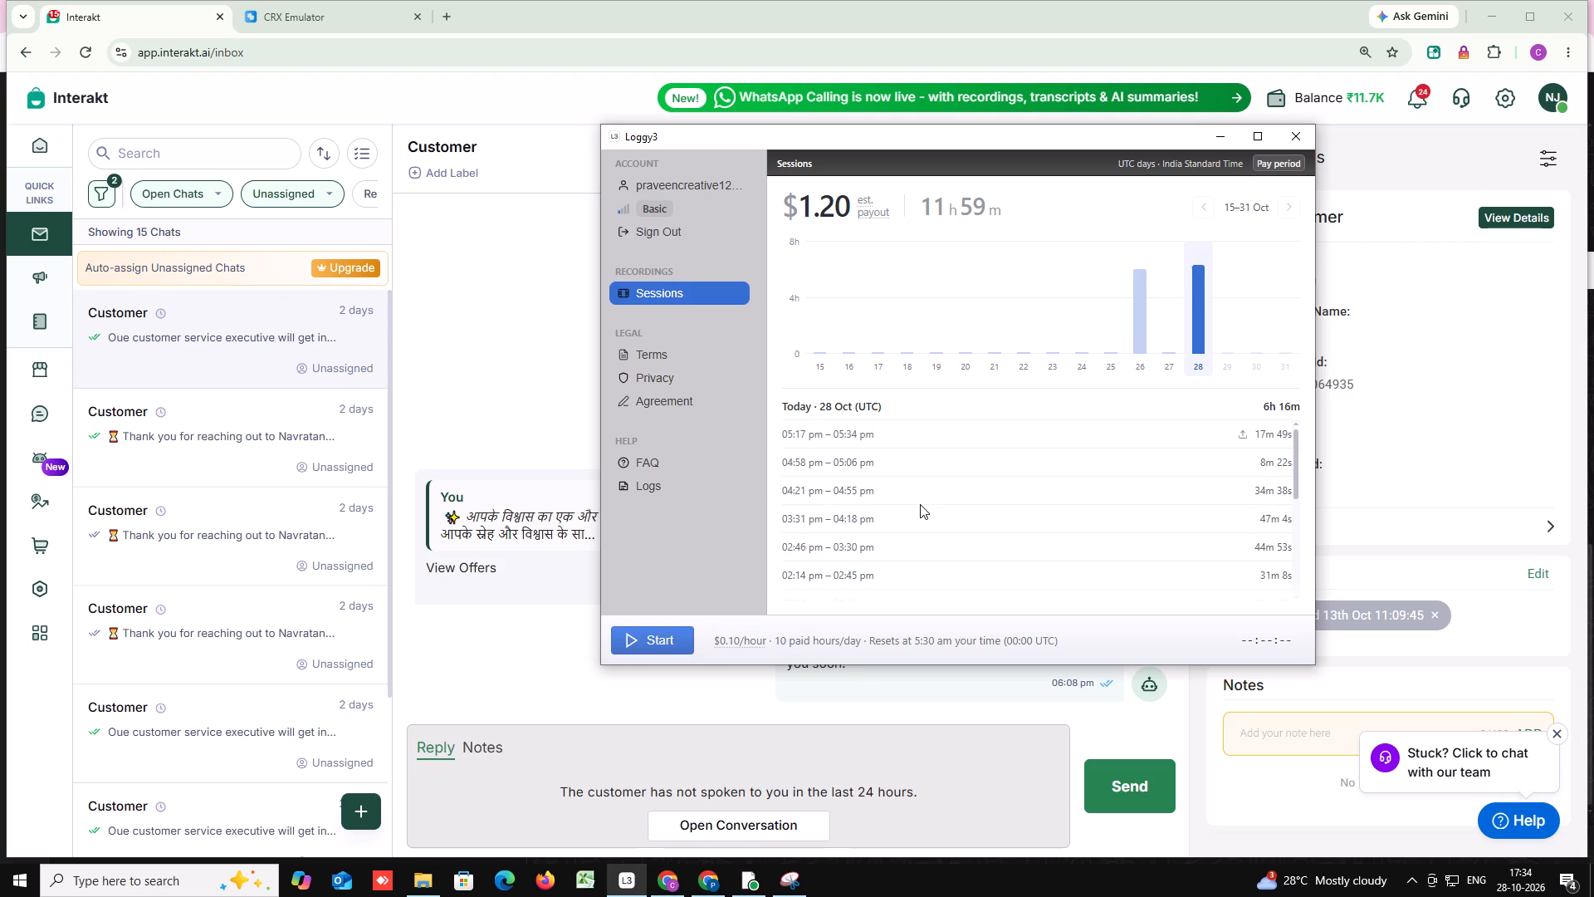
pyautogui.click(668, 635)
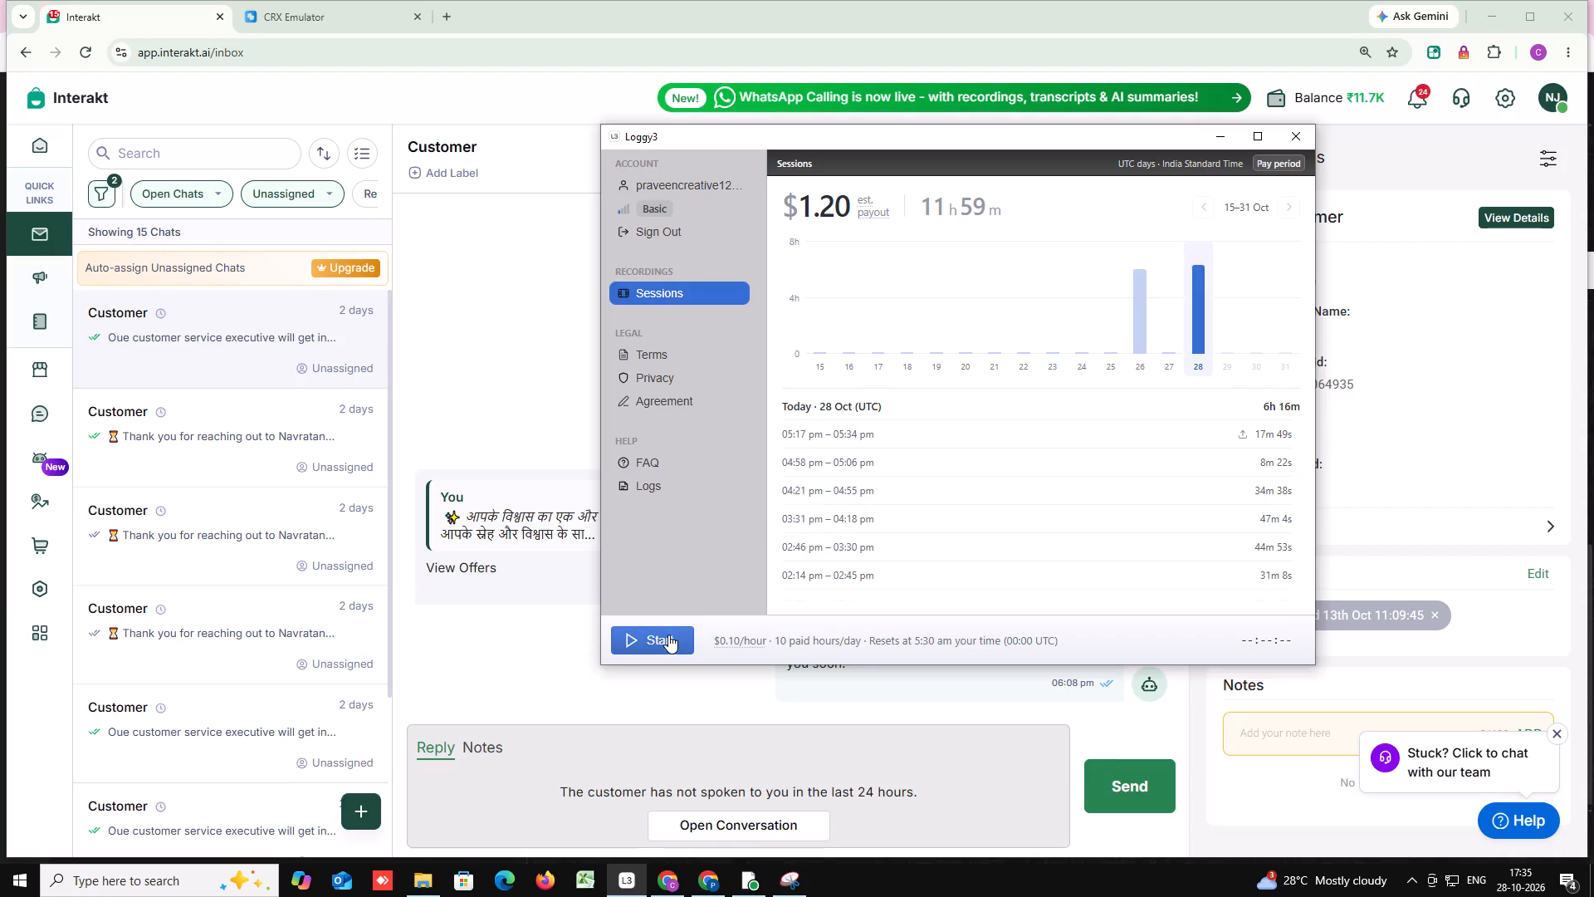
pyautogui.click(521, 377)
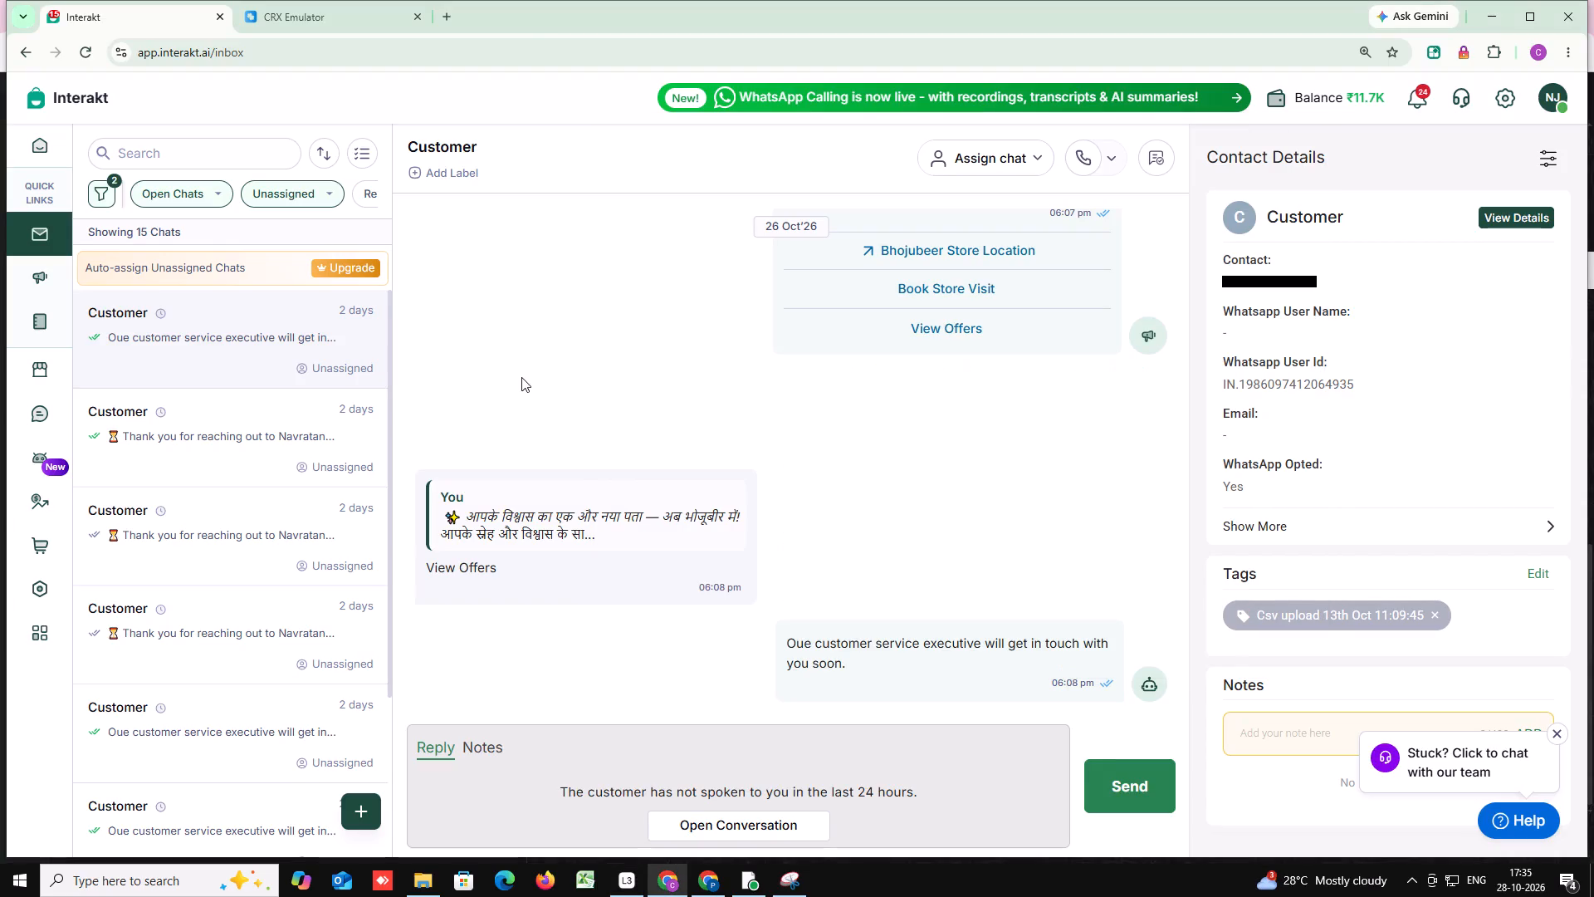
# Snip the open chat's 06:08 pm "View Offers" reply together with the contact details in Snipping Tool.
pyautogui.click(795, 886)
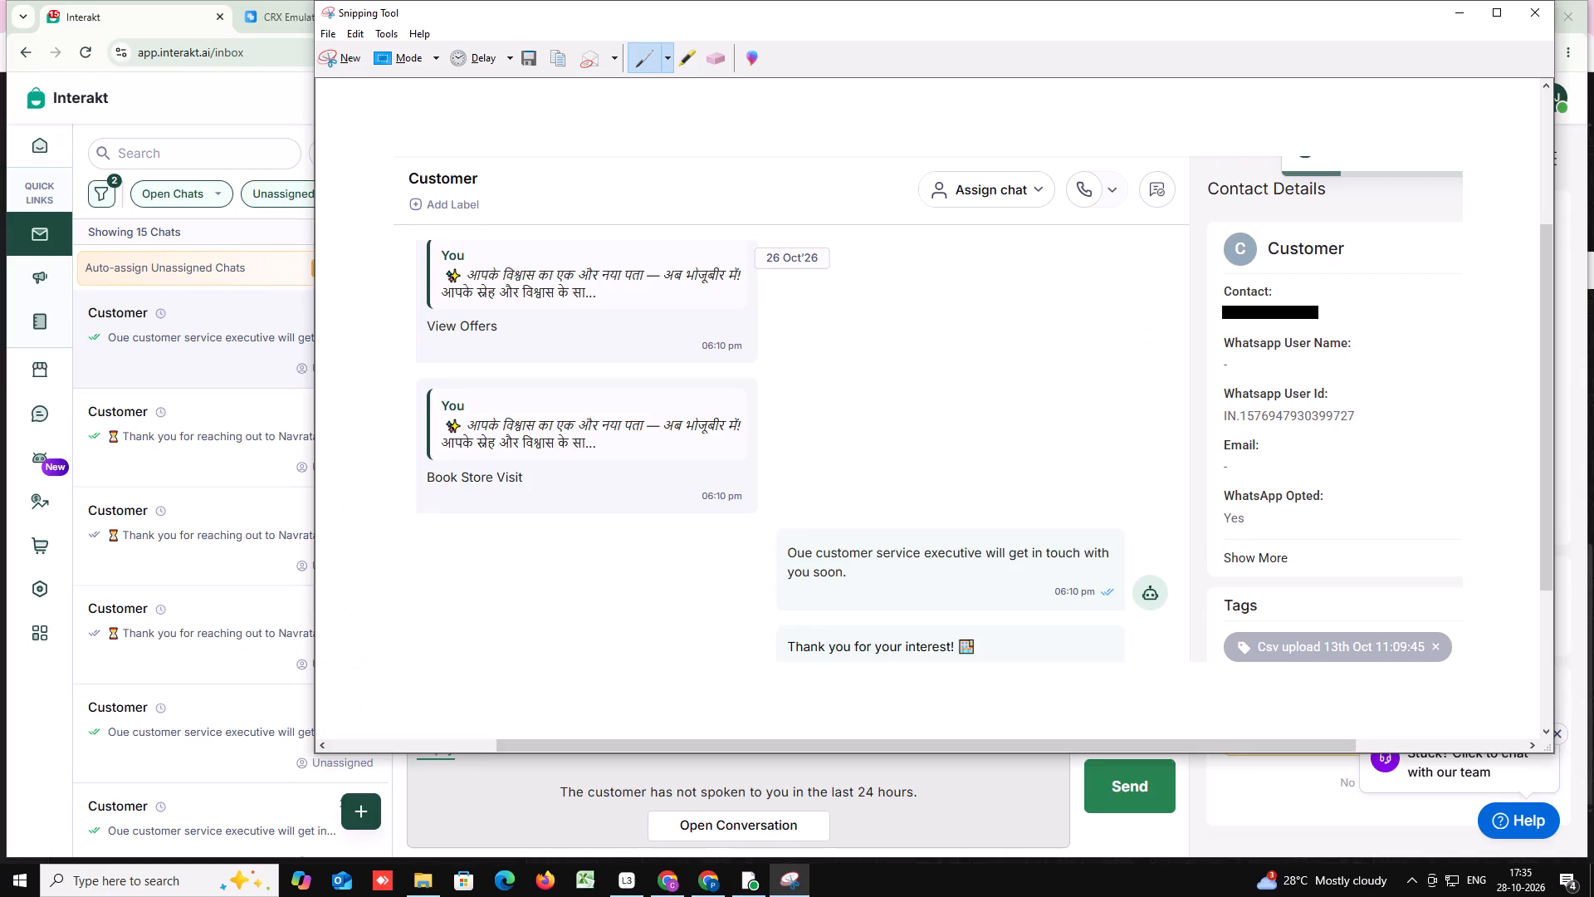
pyautogui.click(349, 59)
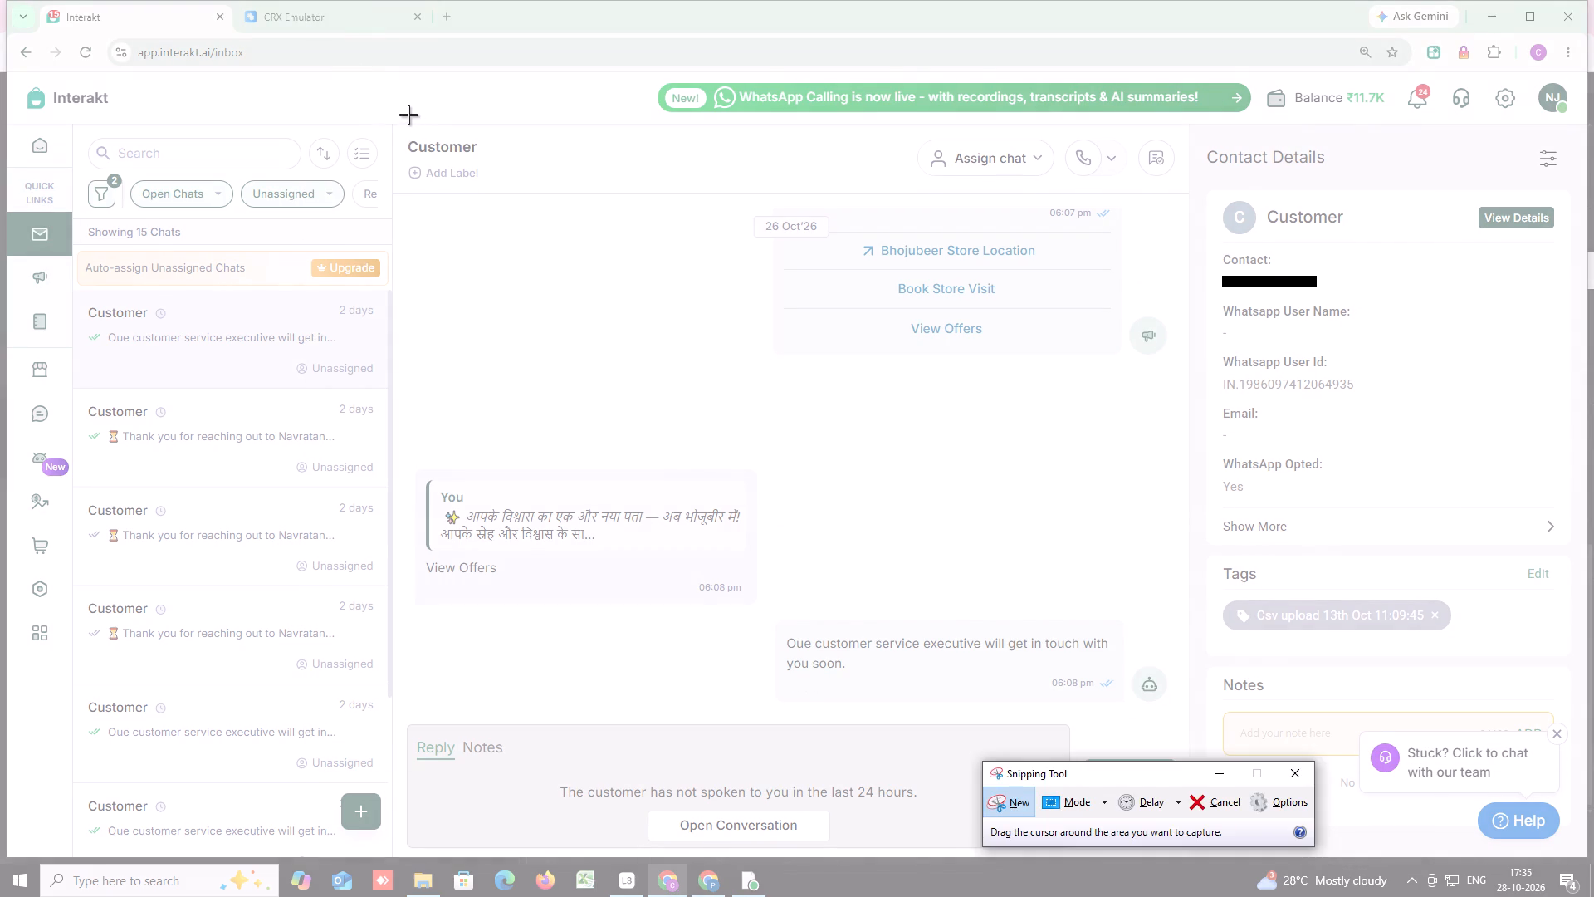
pyautogui.moveTo(405, 127); pyautogui.dragTo(1492, 645)
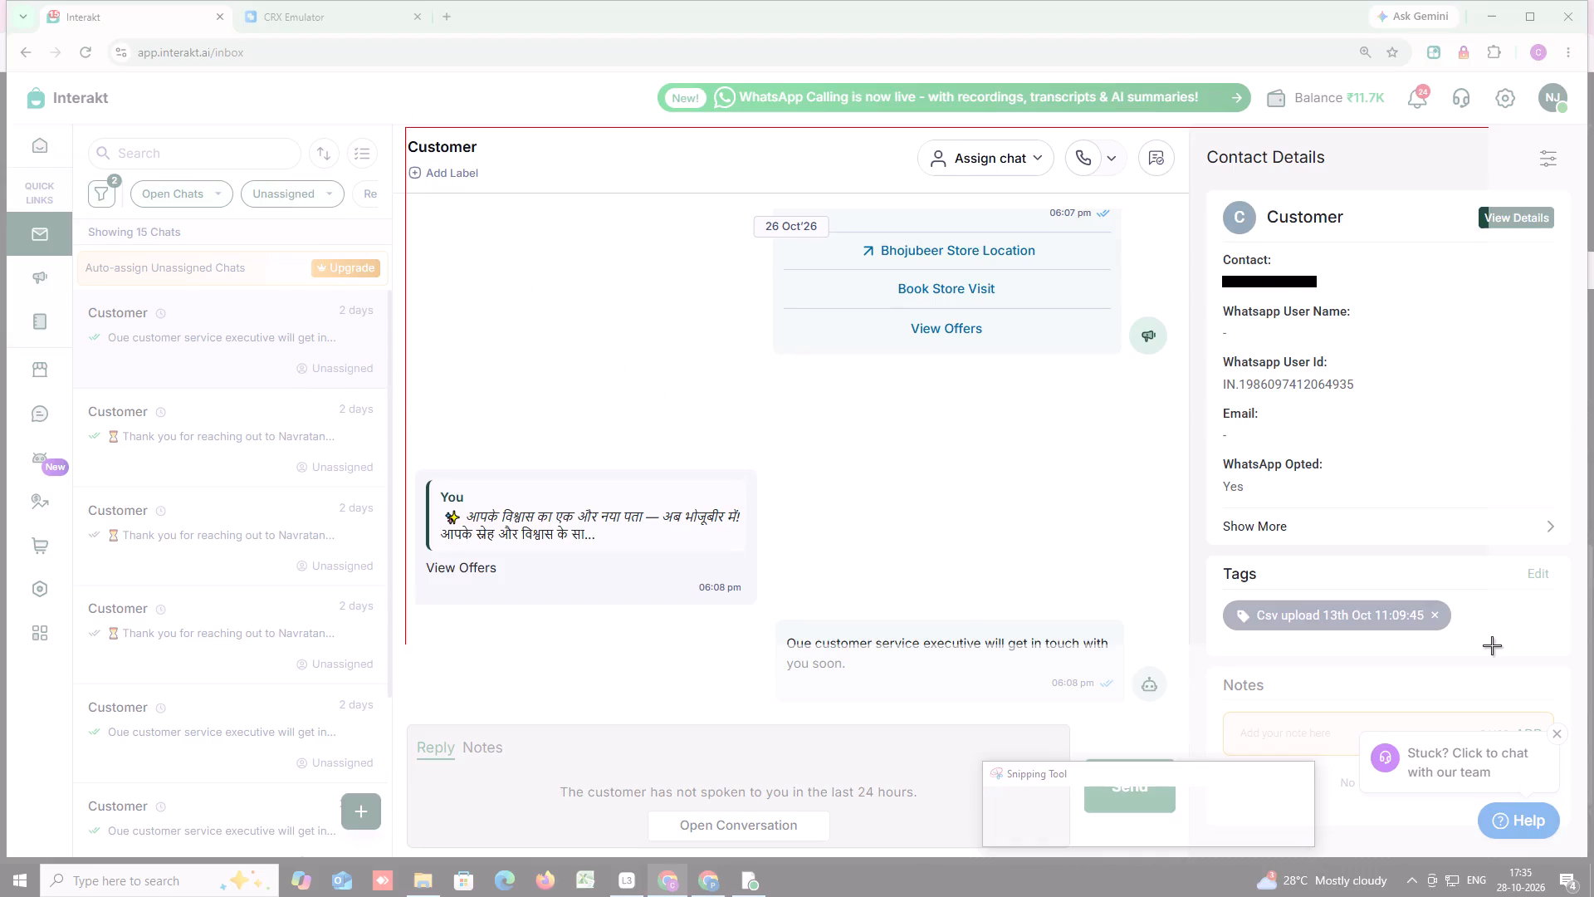
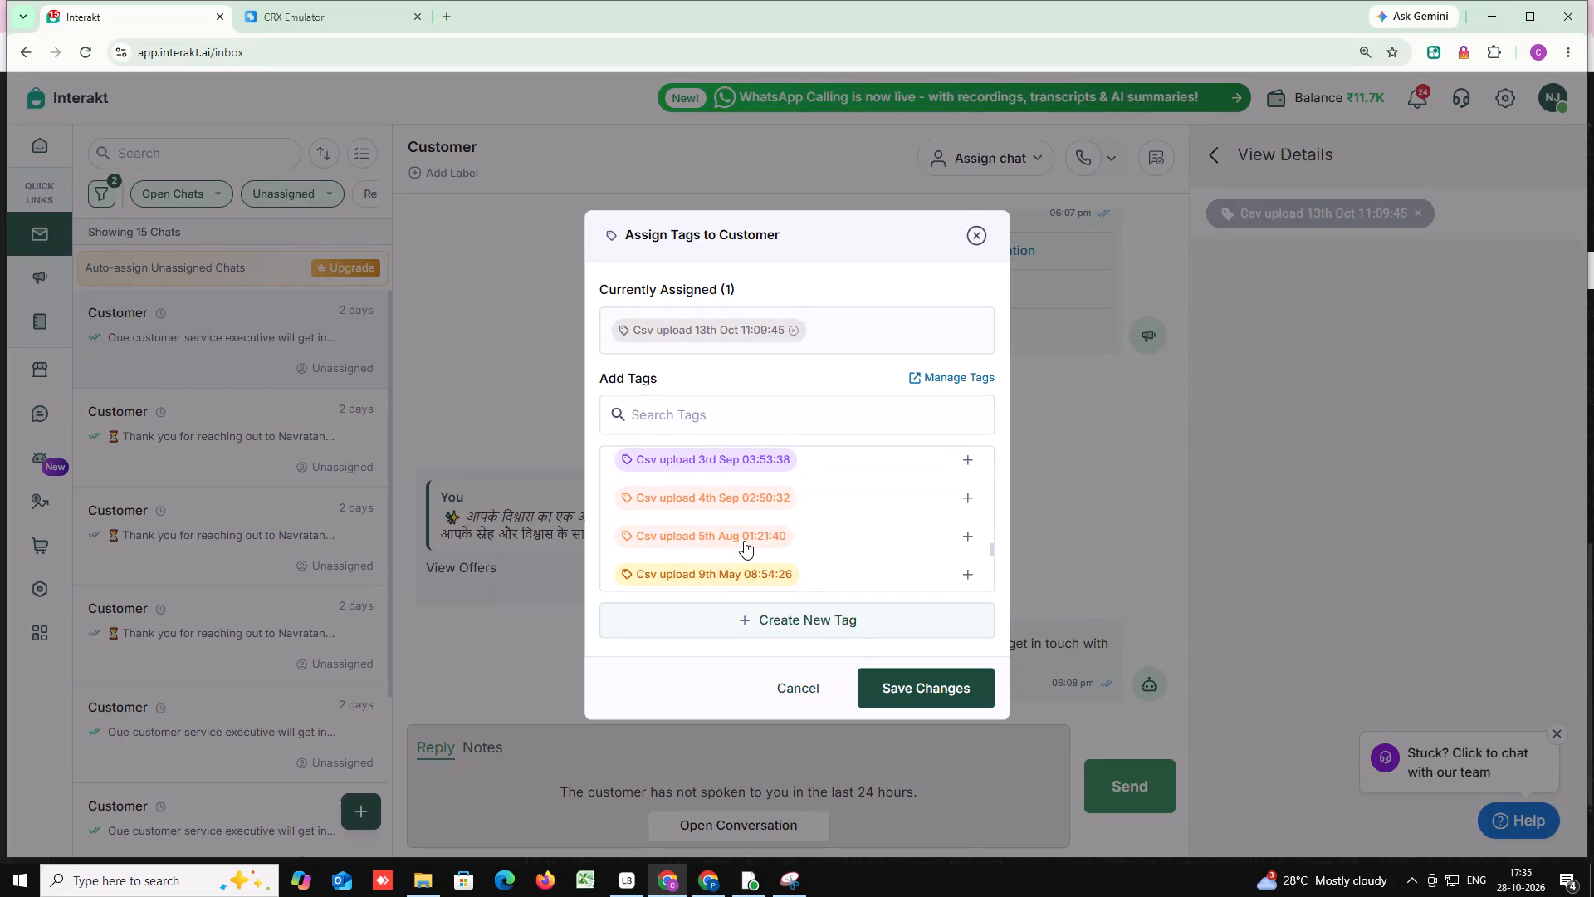
# Replace the customer's Csv upload 13th Oct 11:09:45 tag with Curious Browsers, save the tags, and close the chat.
pyautogui.scroll(-2, 744, 541)
pyautogui.click(732, 527)
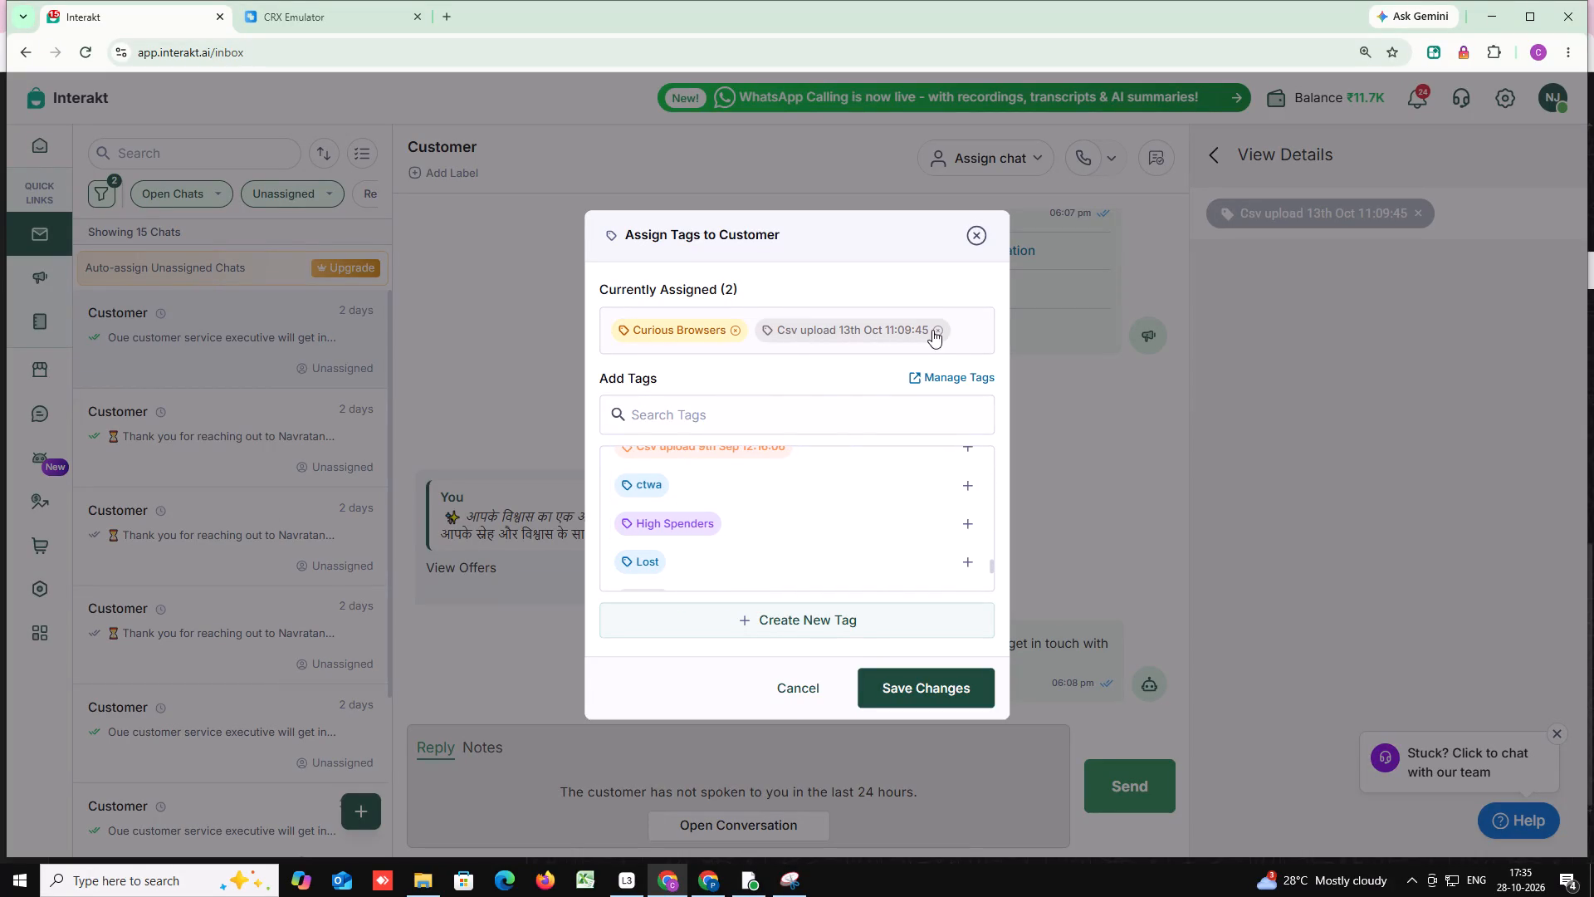
pyautogui.click(932, 330)
pyautogui.click(874, 684)
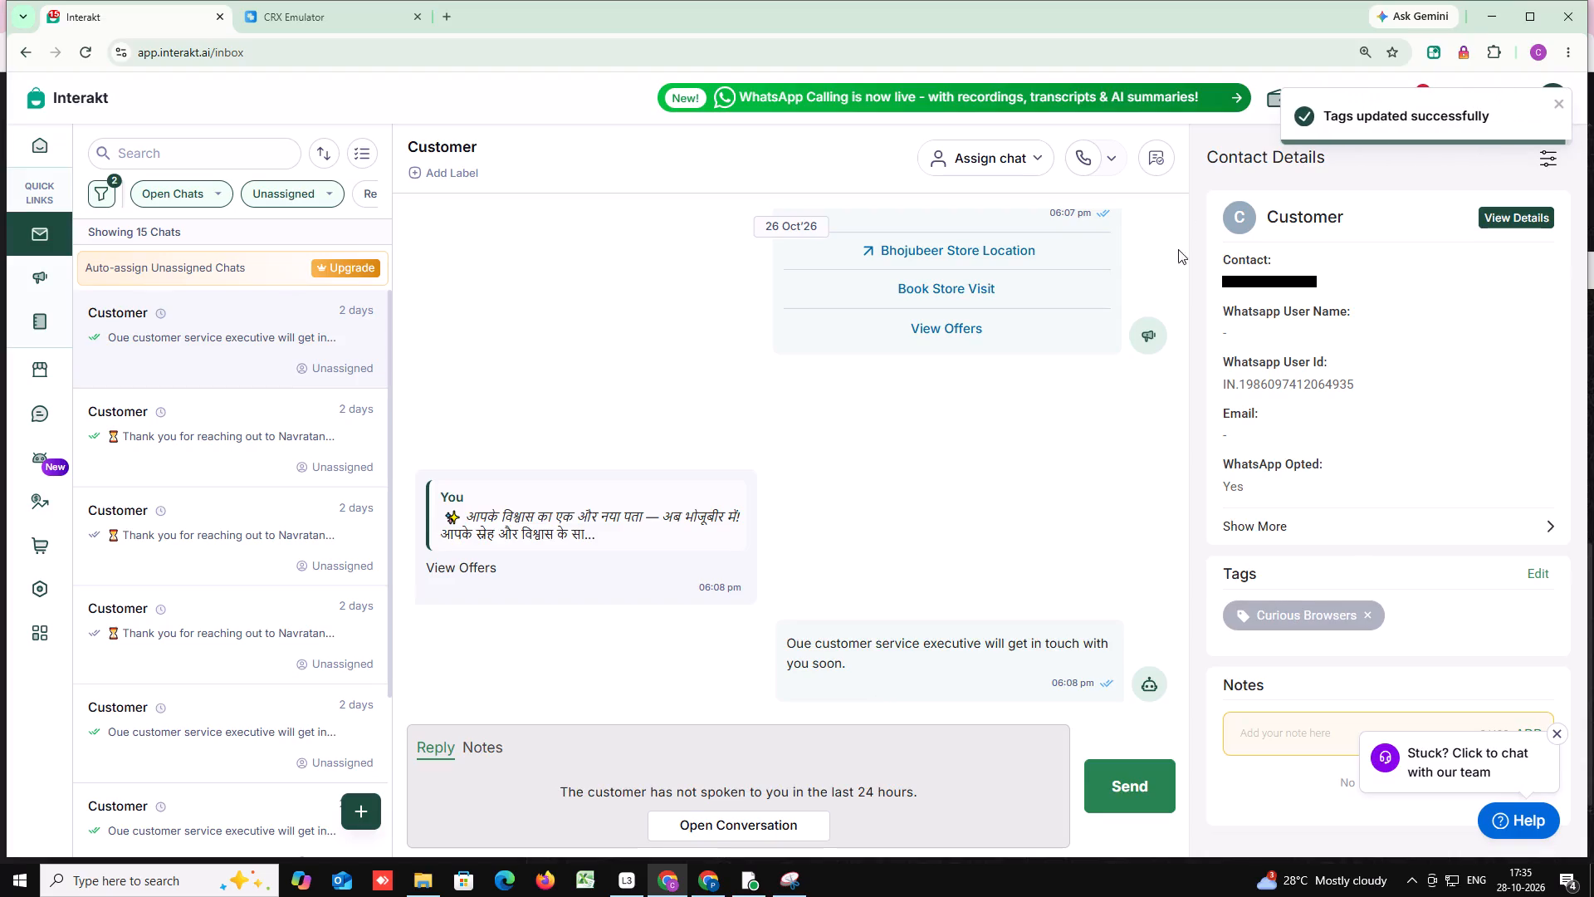
pyautogui.click(1156, 158)
# Open the next unassigned chat, check the customer's 05:58 pm L.S Amar Earthing auto-reply, and close the chat.
pyautogui.click(199, 339)
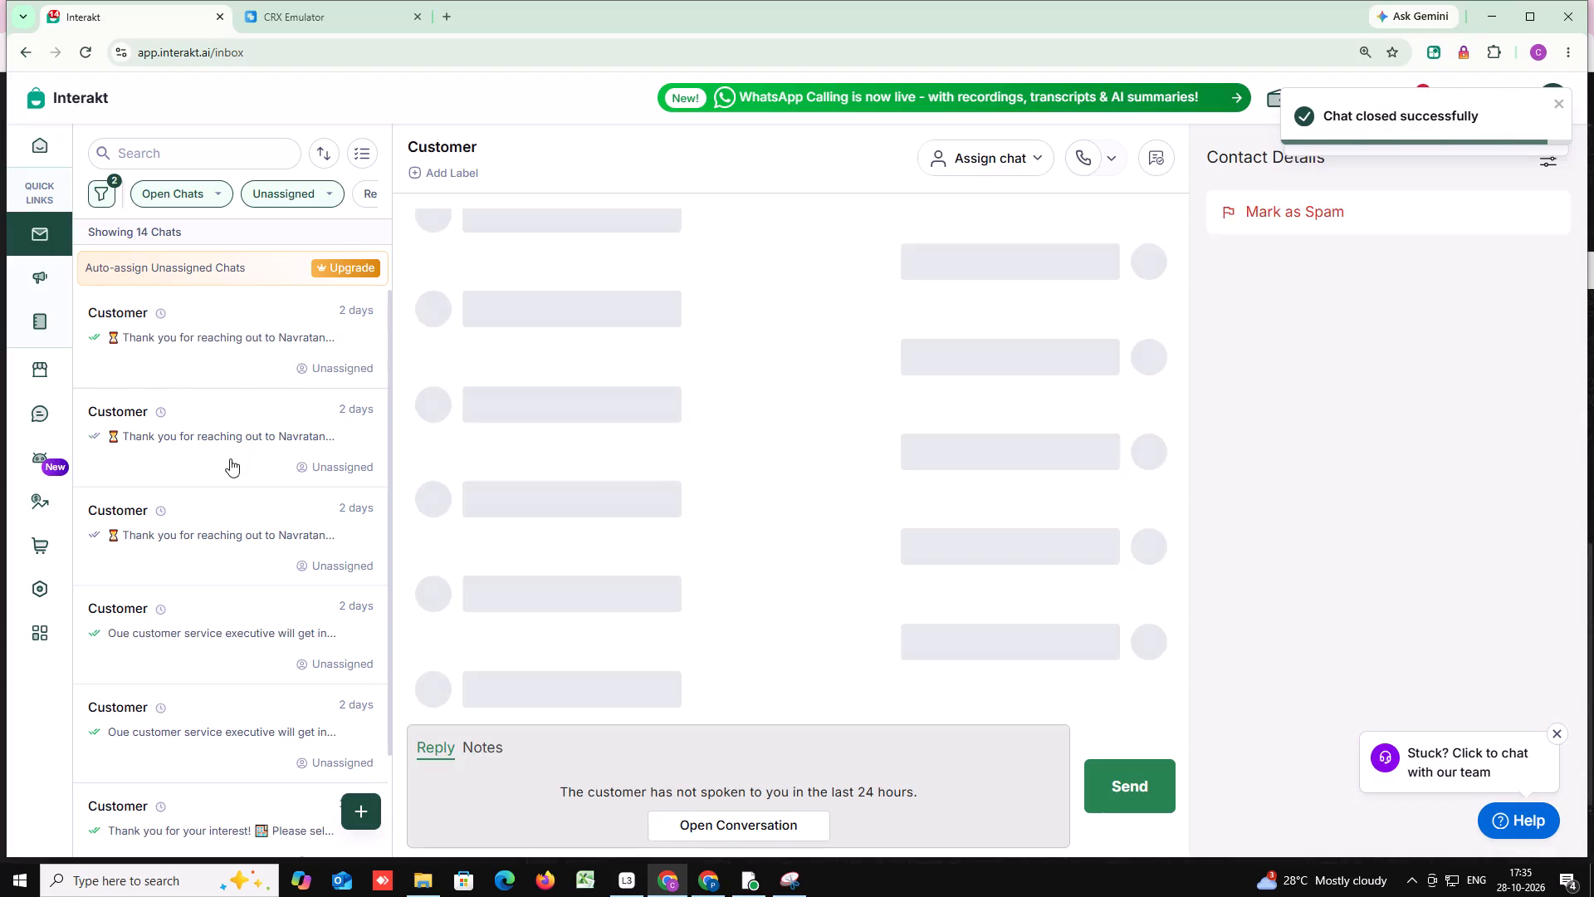
pyautogui.scroll(9, 563, 429)
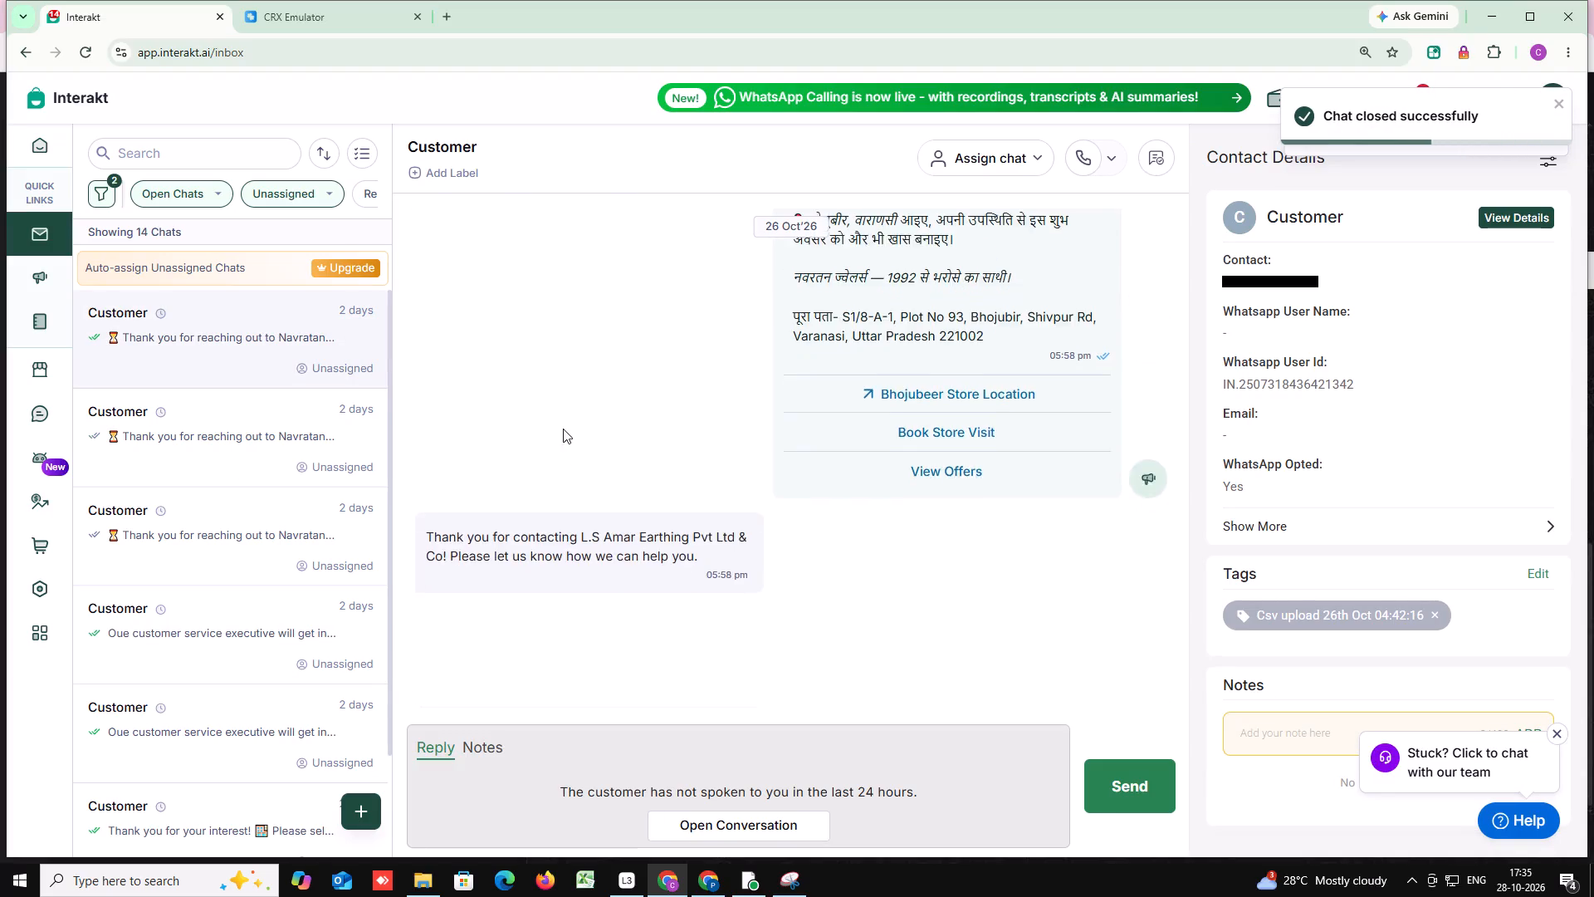
pyautogui.scroll(4, 767, 463)
pyautogui.click(1153, 164)
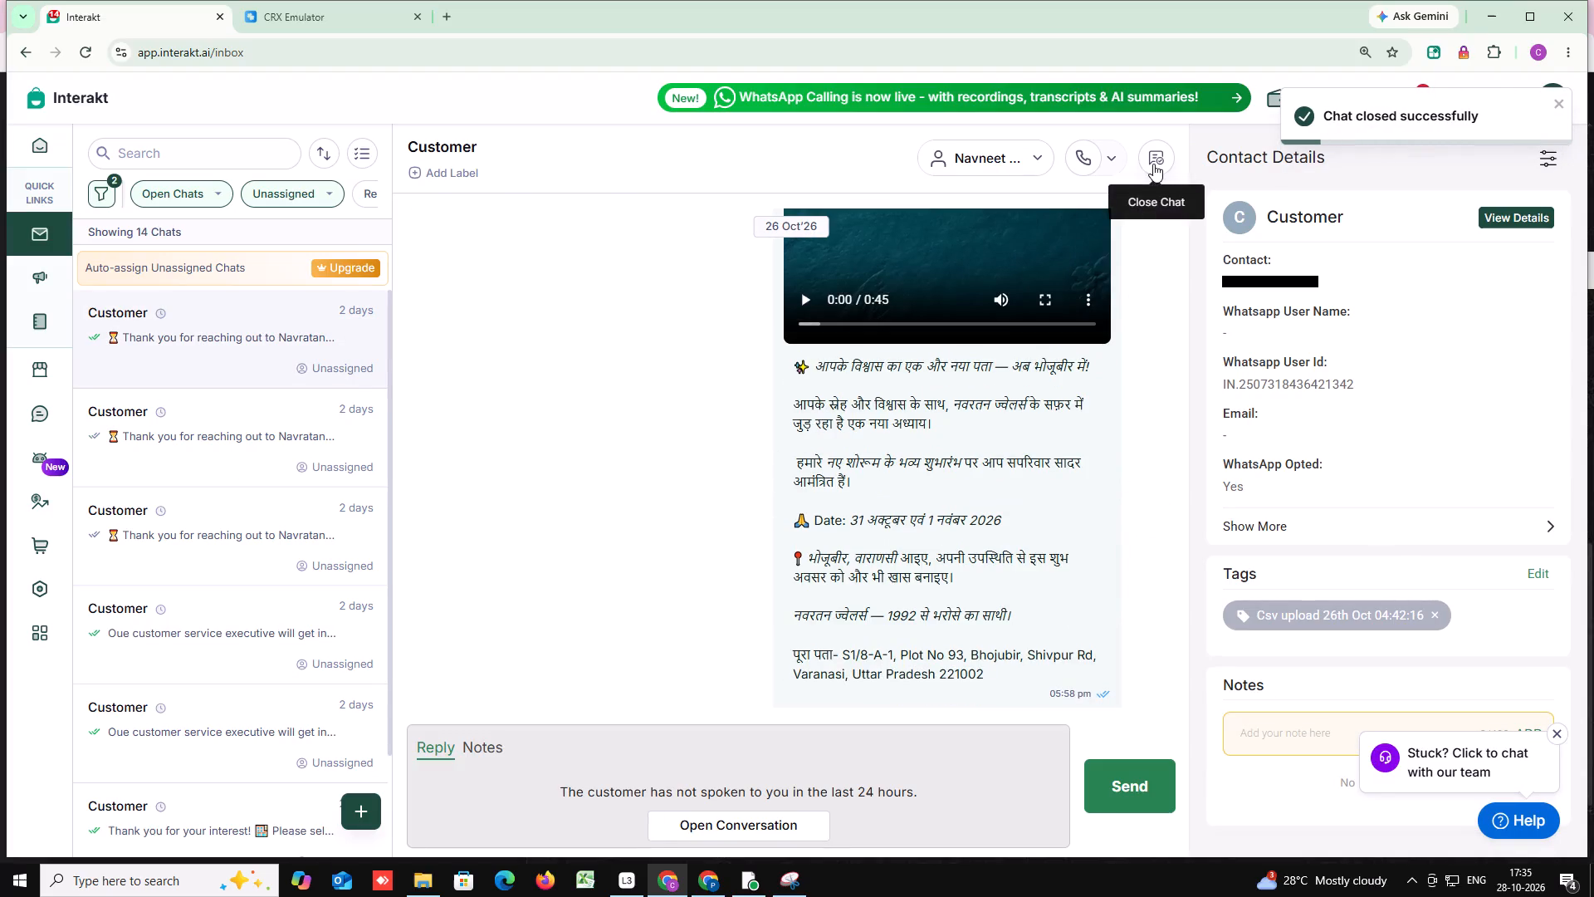
# Open the next unassigned chat, check the customer's 05:58 pm Shashwat Ayurved clinic auto-reply, and close the chat.
pyautogui.click(144, 344)
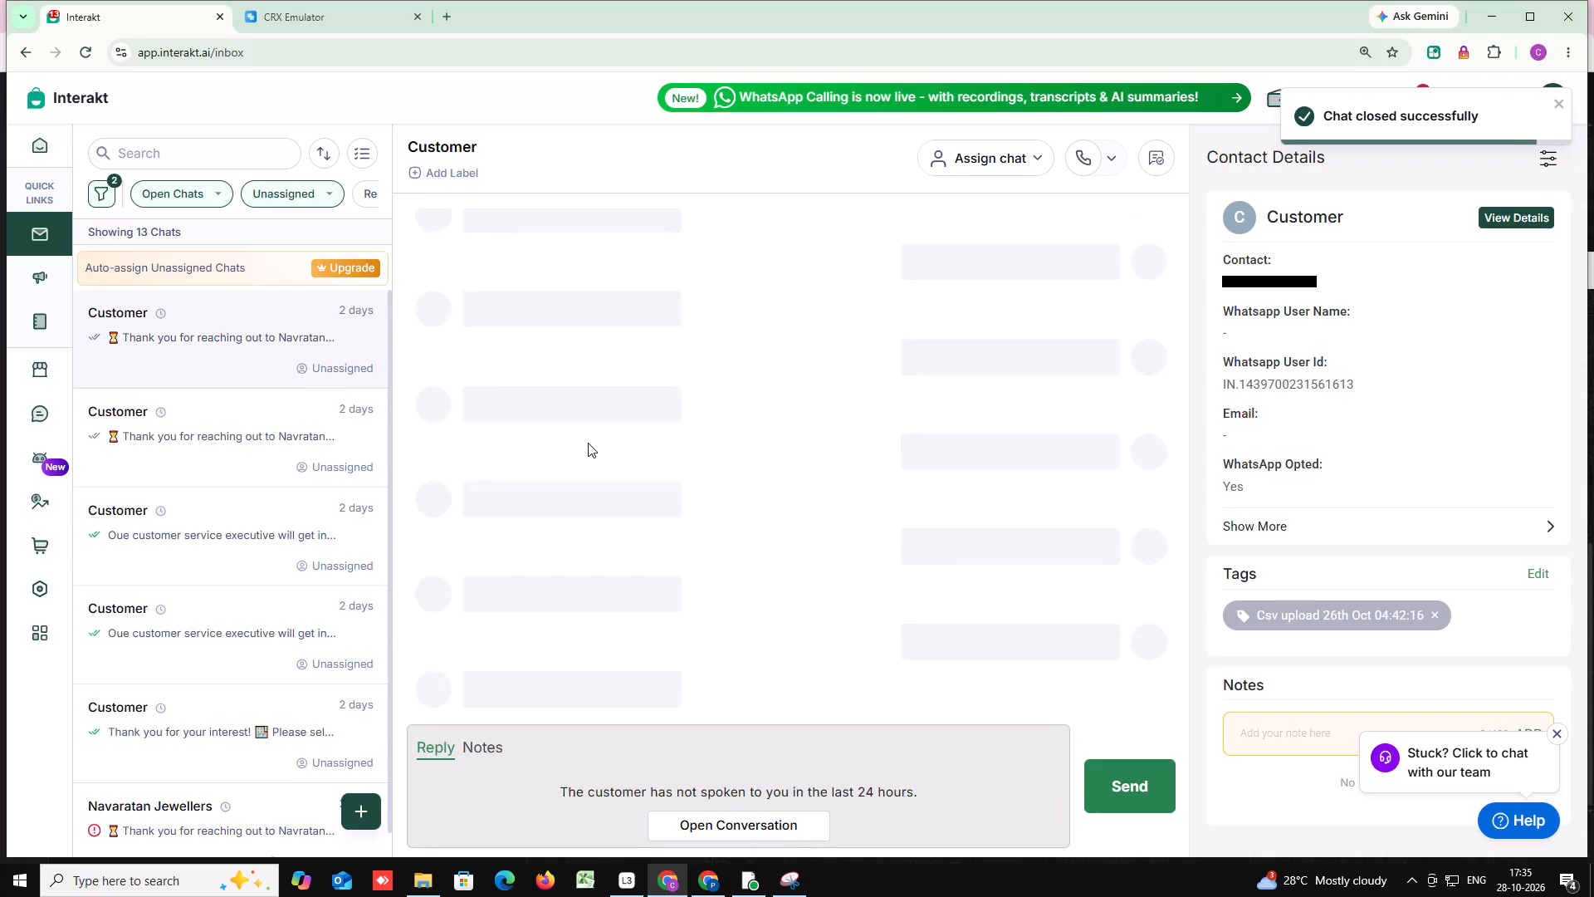
pyautogui.scroll(6, 588, 443)
pyautogui.click(1161, 166)
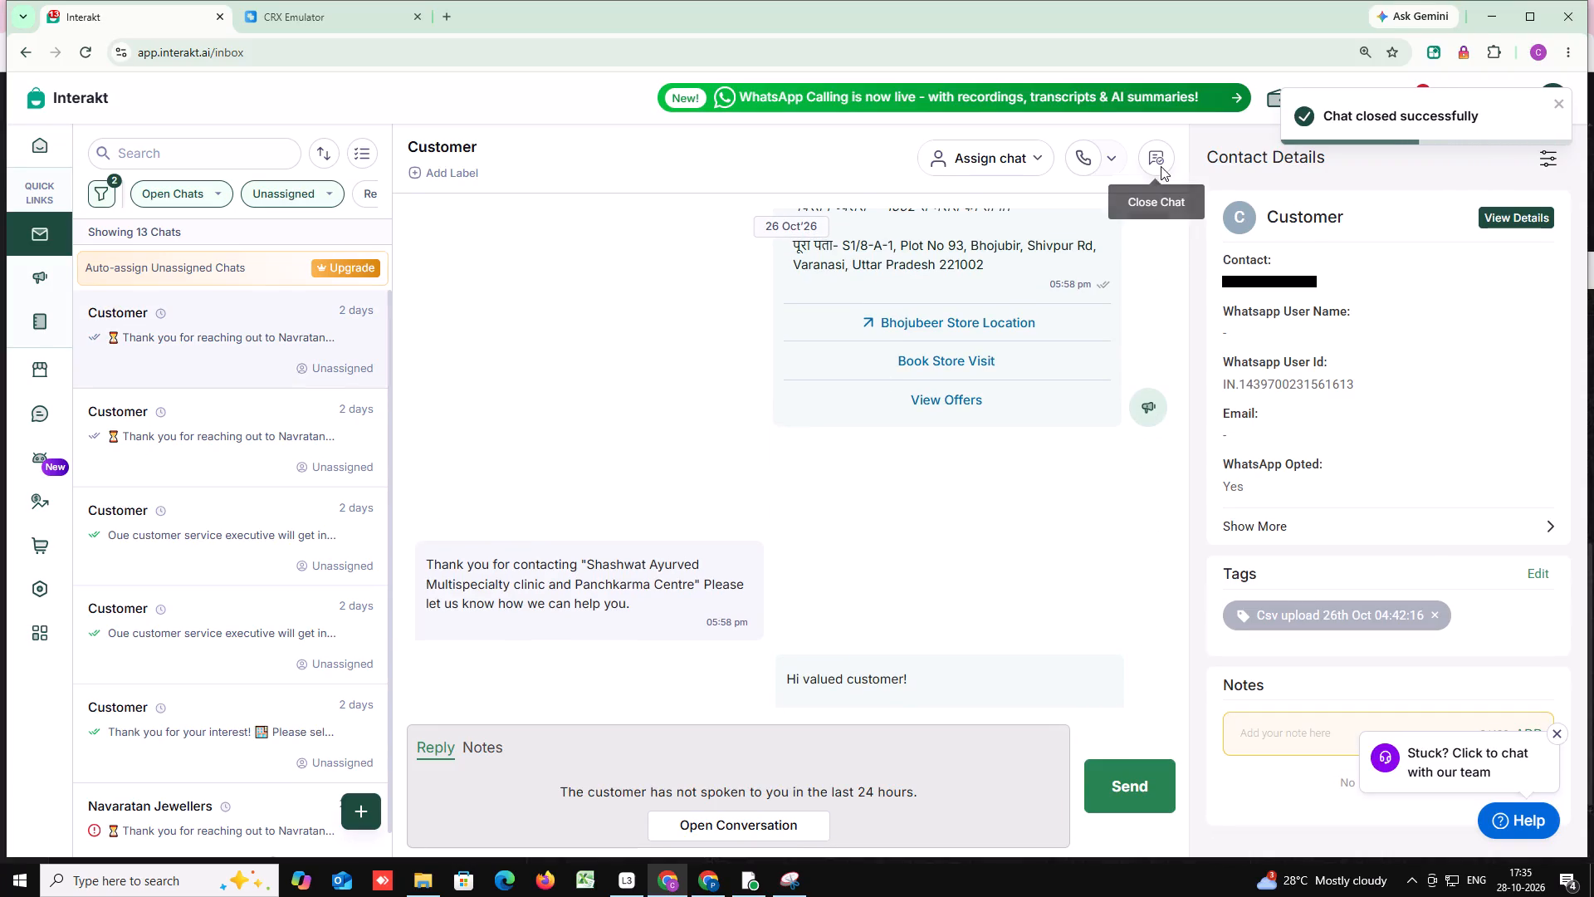
pyautogui.click(186, 341)
pyautogui.click(189, 345)
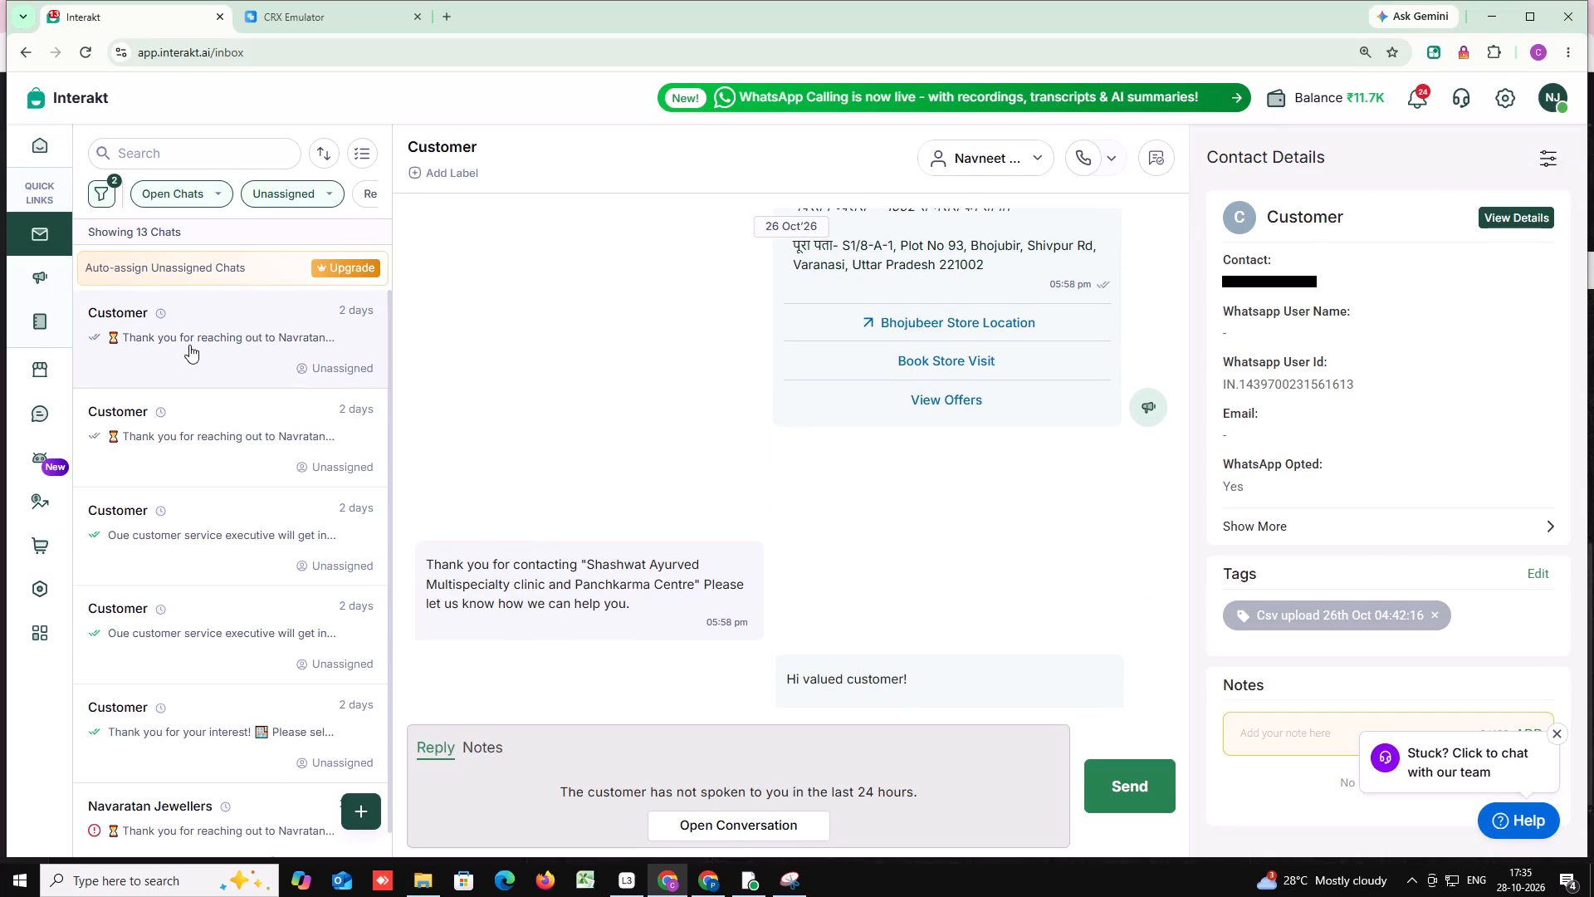
pyautogui.click(189, 345)
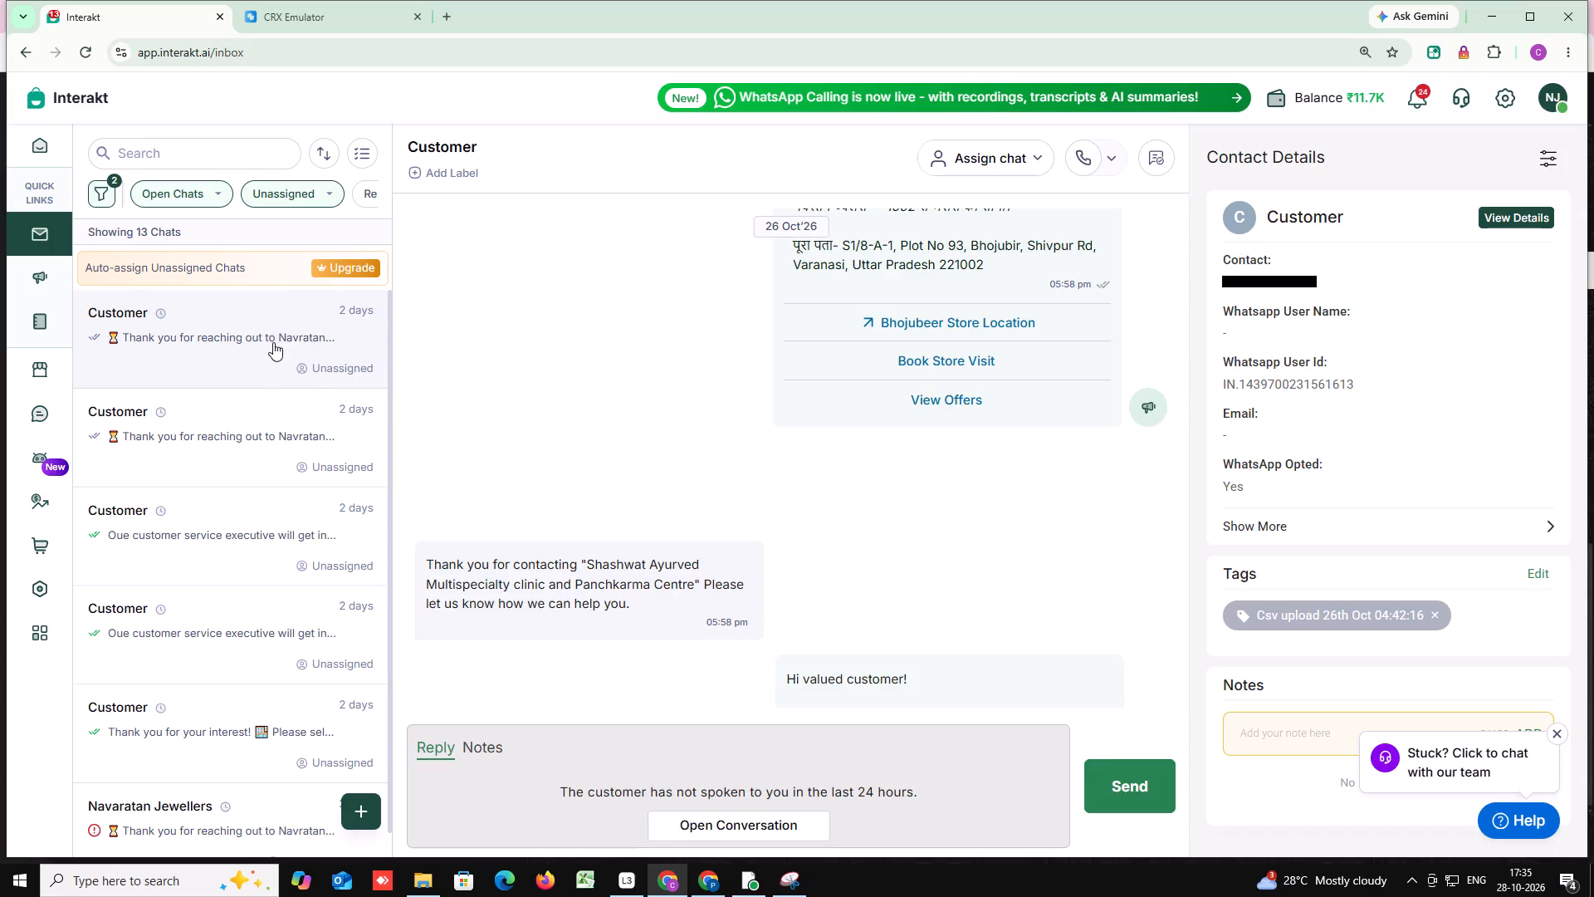
pyautogui.scroll(2, 582, 370)
pyautogui.click(1156, 159)
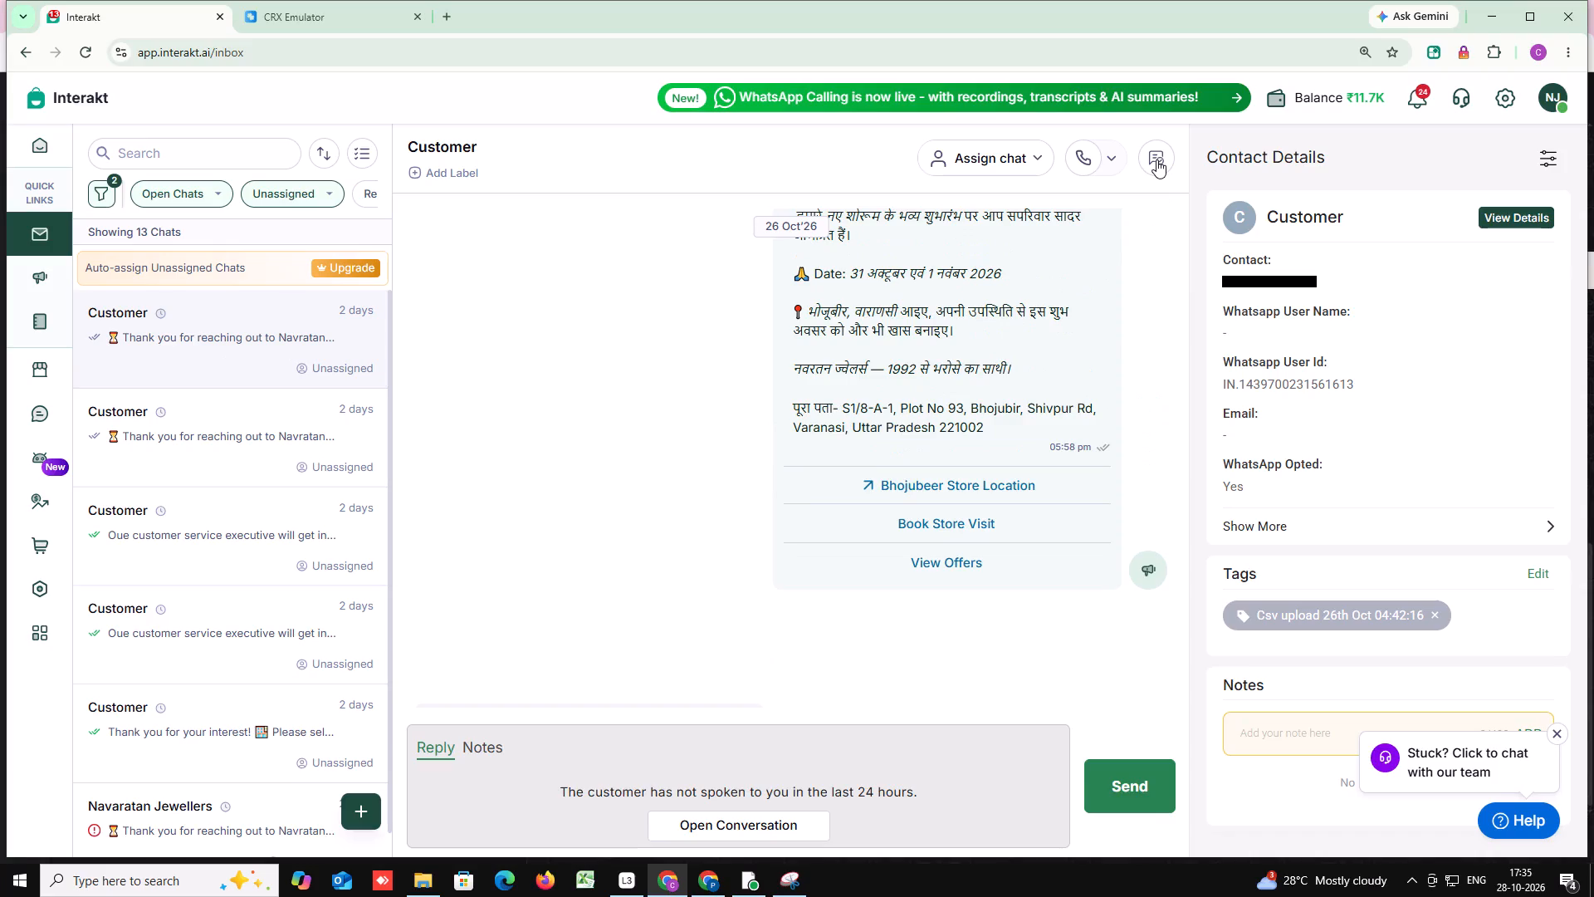
pyautogui.click(218, 337)
pyautogui.click(93, 148)
pyautogui.click(228, 330)
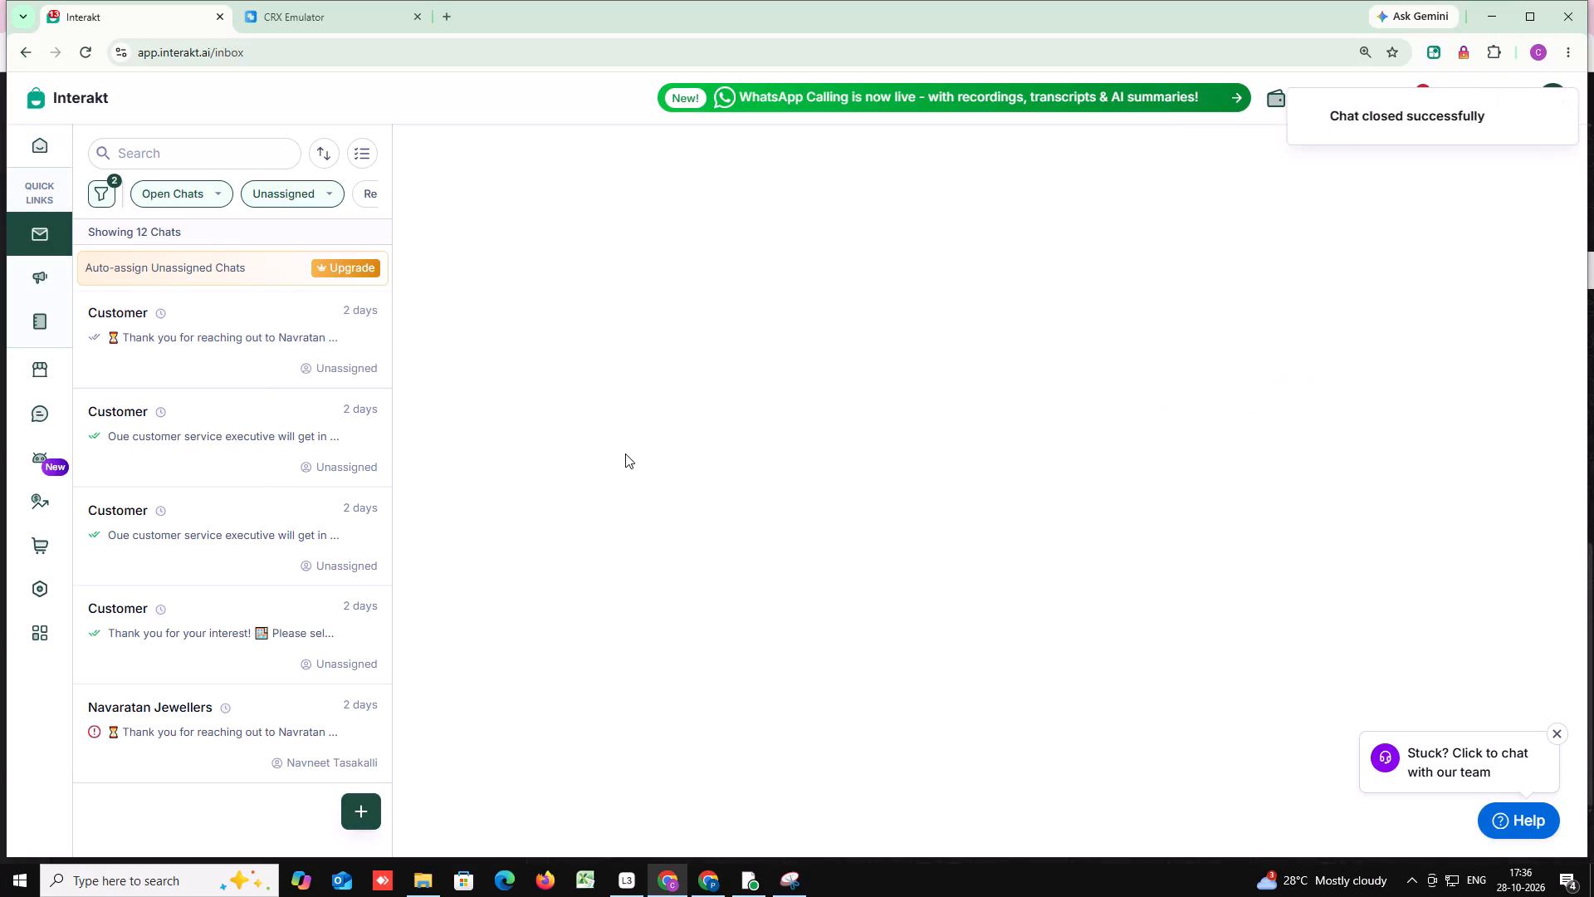
# Open the next unassigned chat, check the customer's 05:58 pm auto-reply about joining Rcm, and close the chat.
pyautogui.click(256, 332)
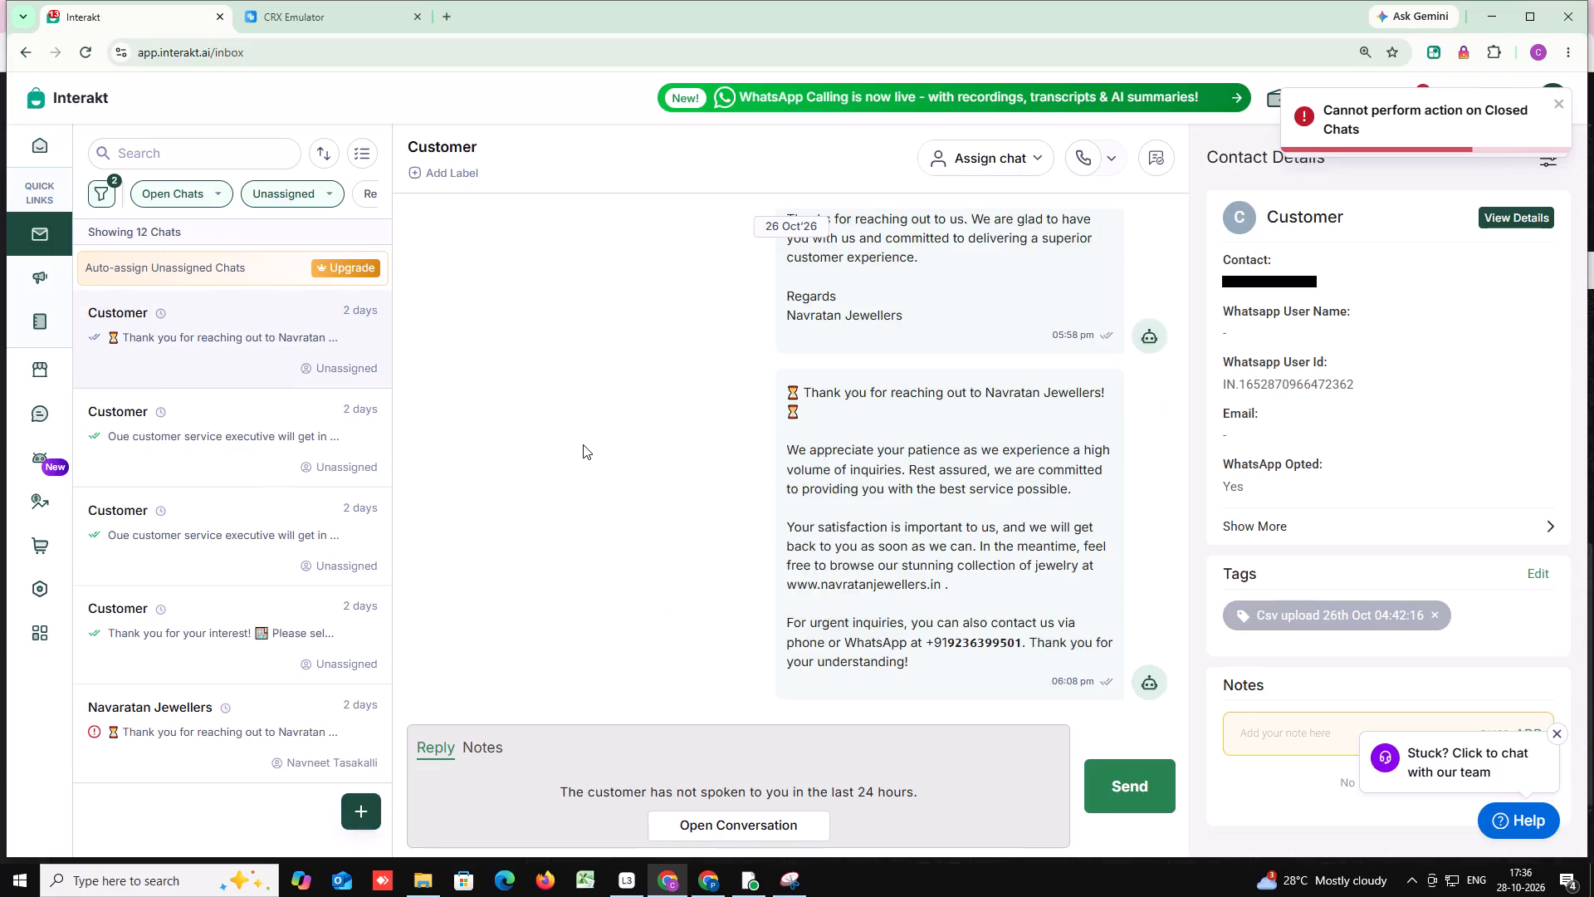
pyautogui.scroll(5, 583, 444)
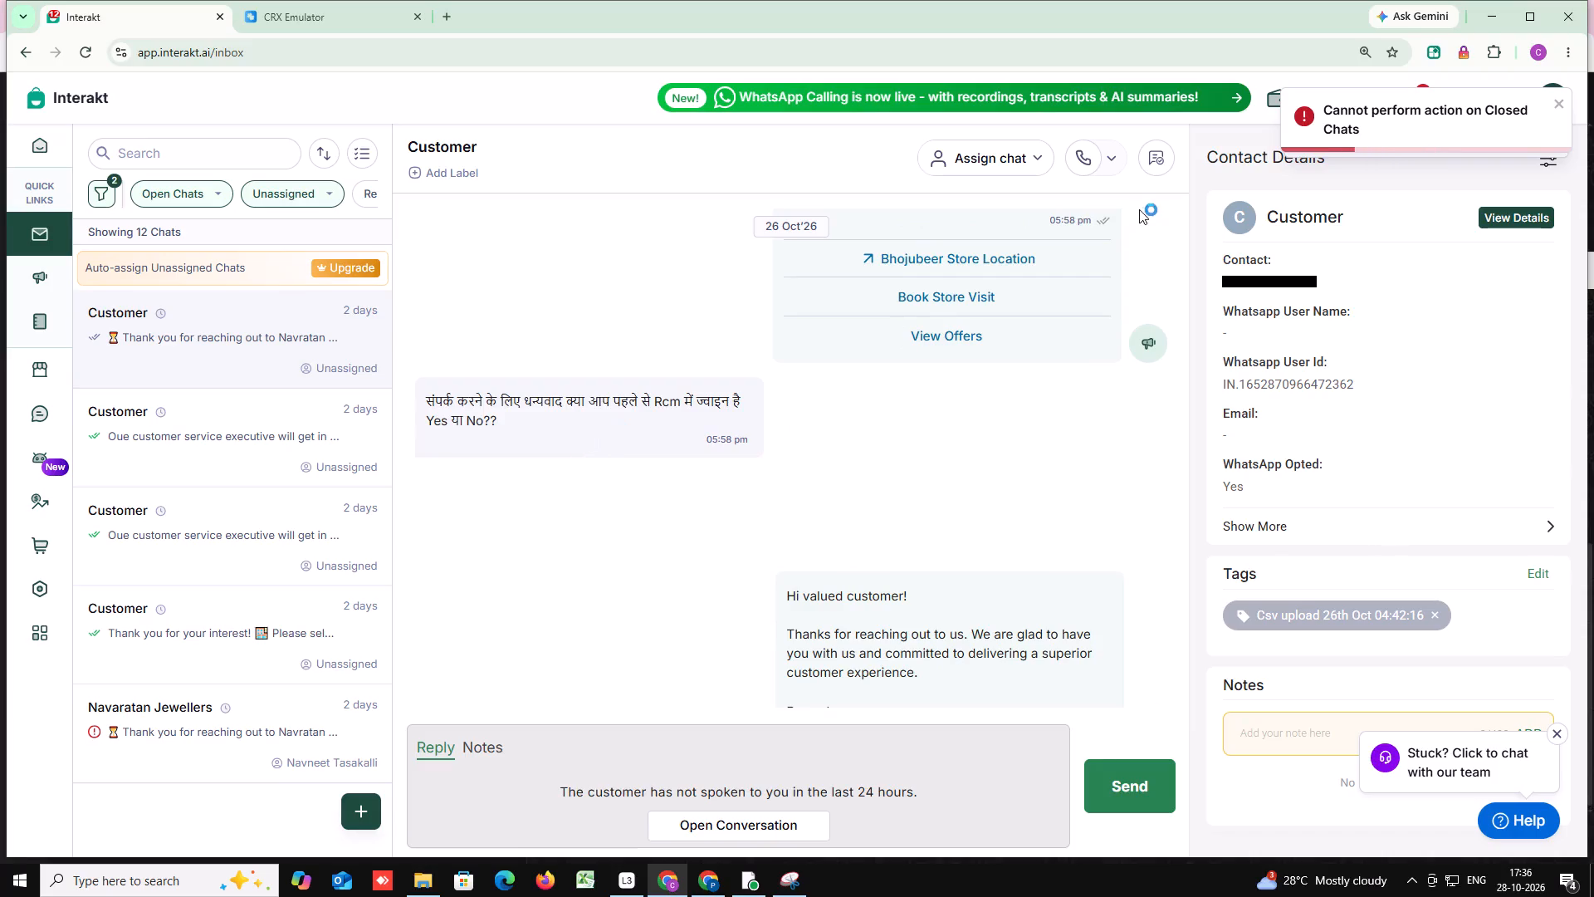
pyautogui.click(1149, 160)
# Open the next unassigned chat and snip its 06:04 pm "View Offers" reply together with the contact details in Snipping Tool.
pyautogui.click(231, 340)
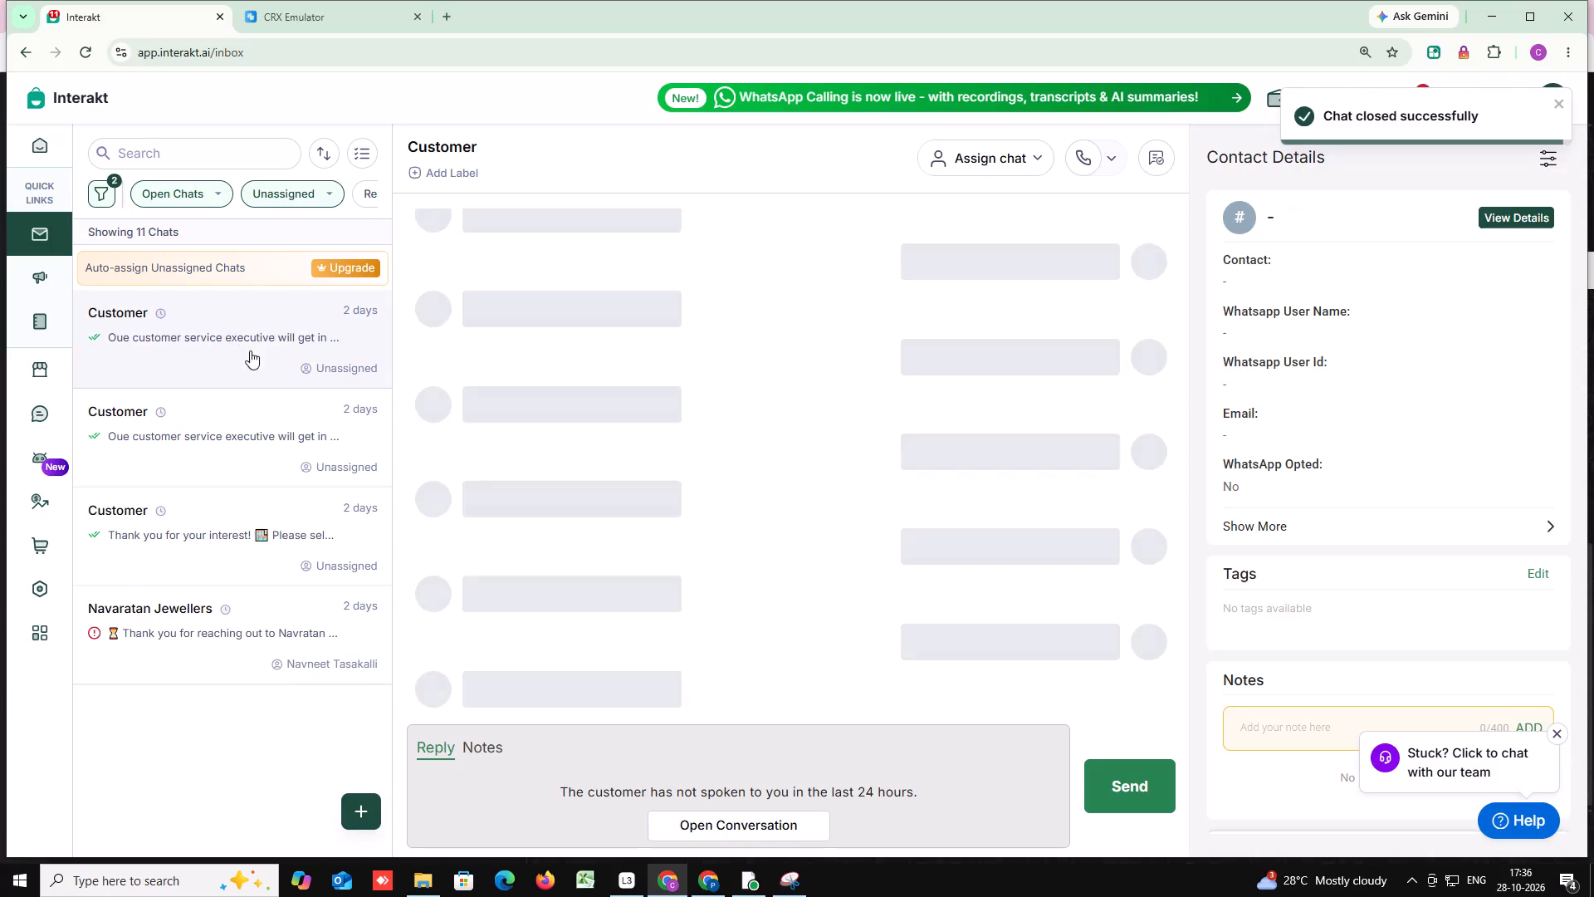
pyautogui.click(788, 888)
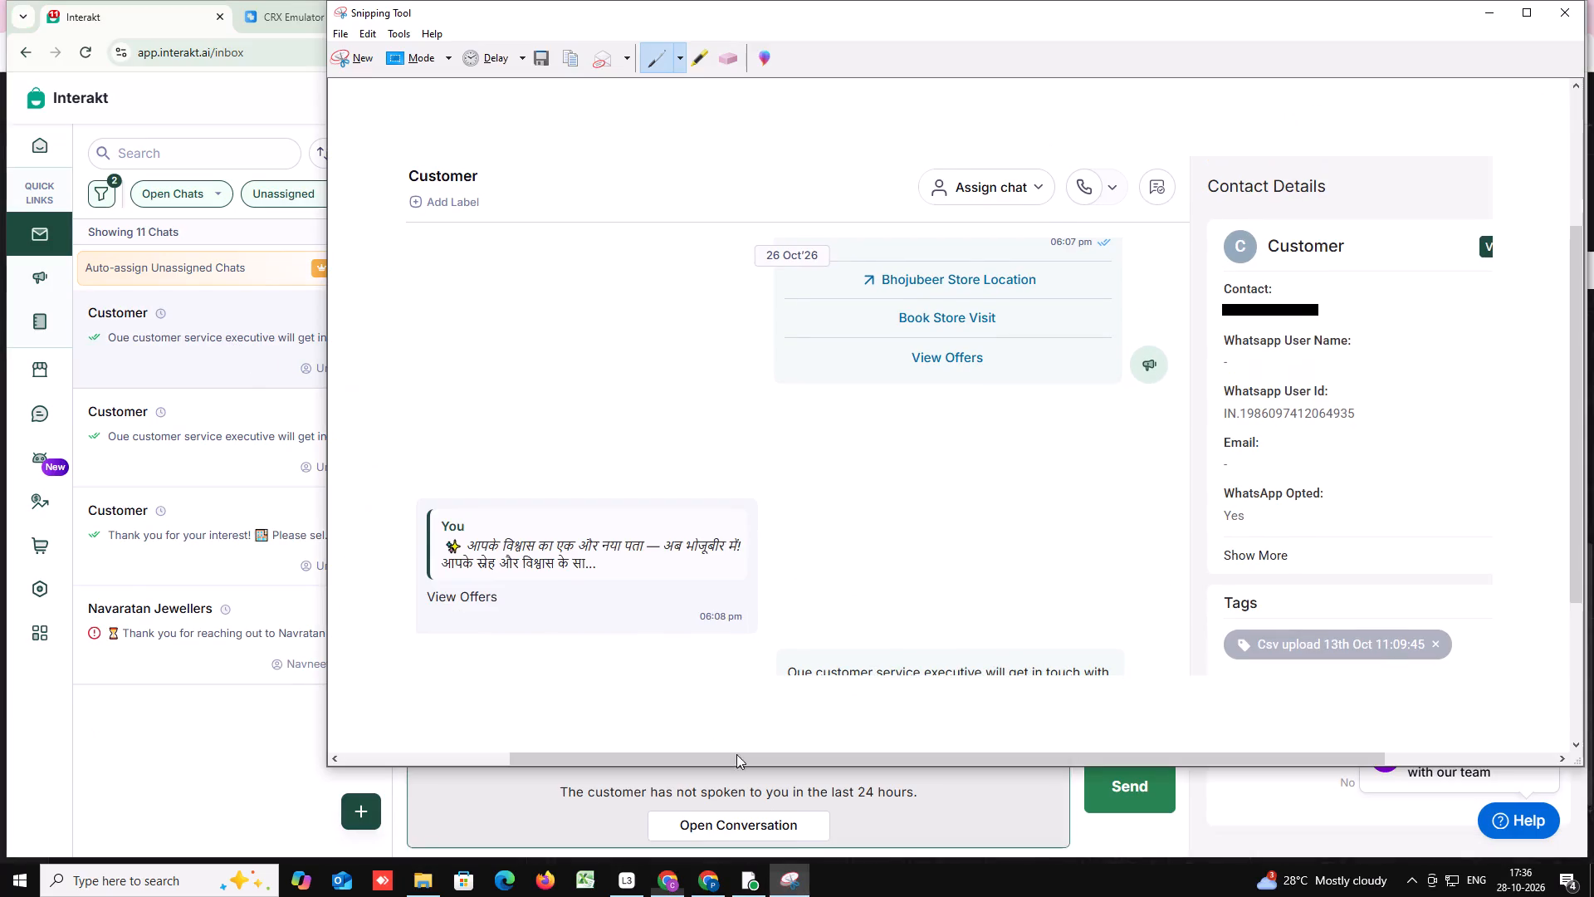
pyautogui.click(350, 57)
pyautogui.moveTo(396, 133); pyautogui.dragTo(404, 146)
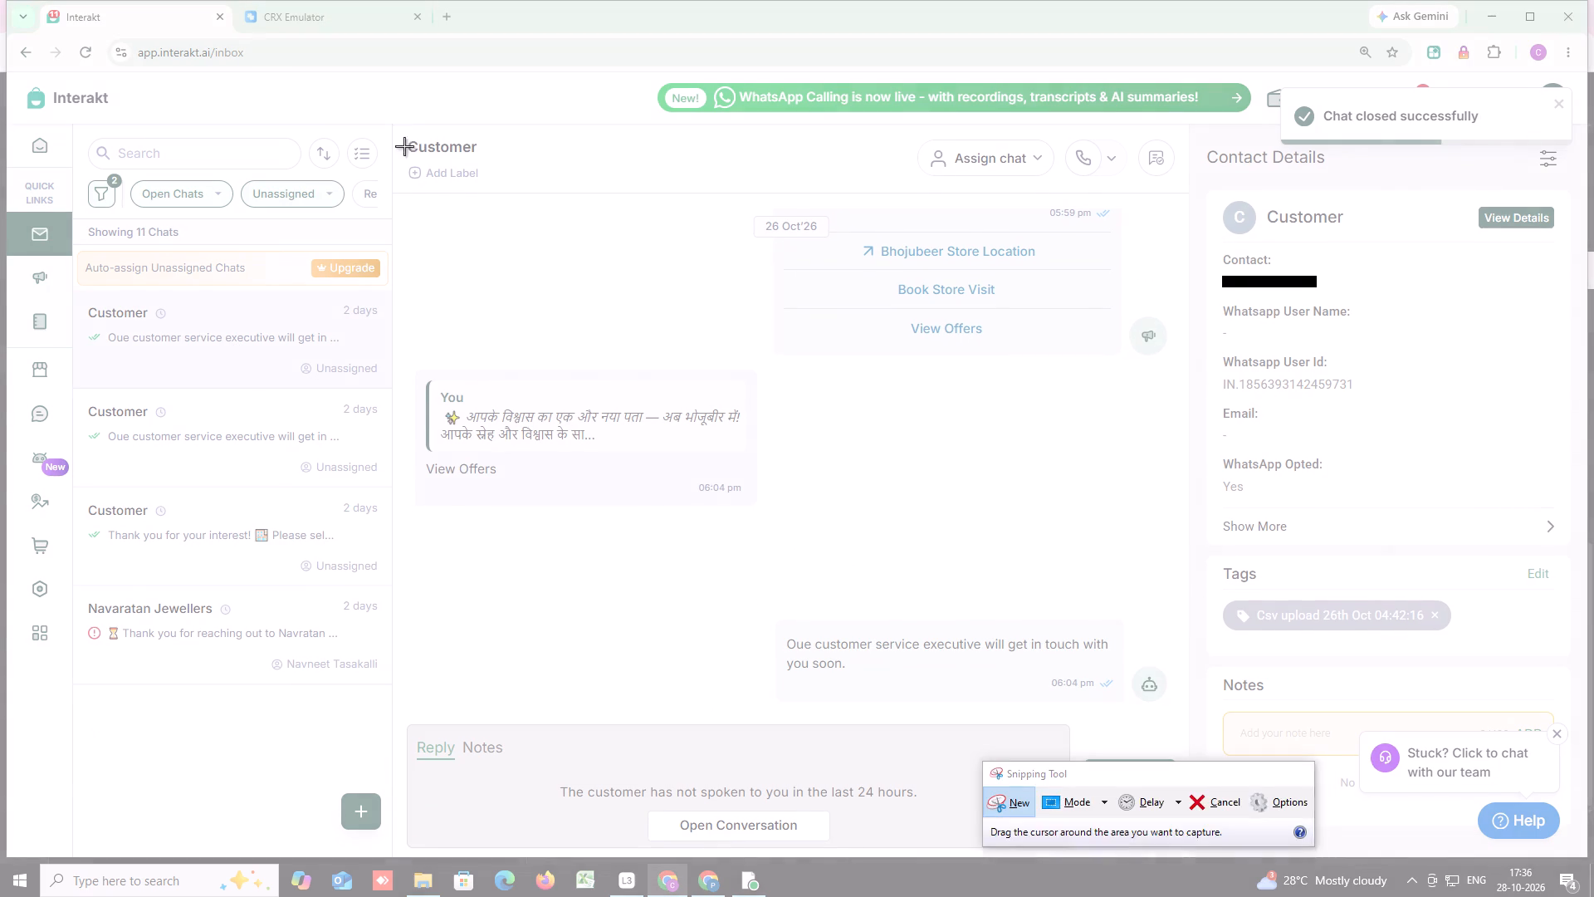
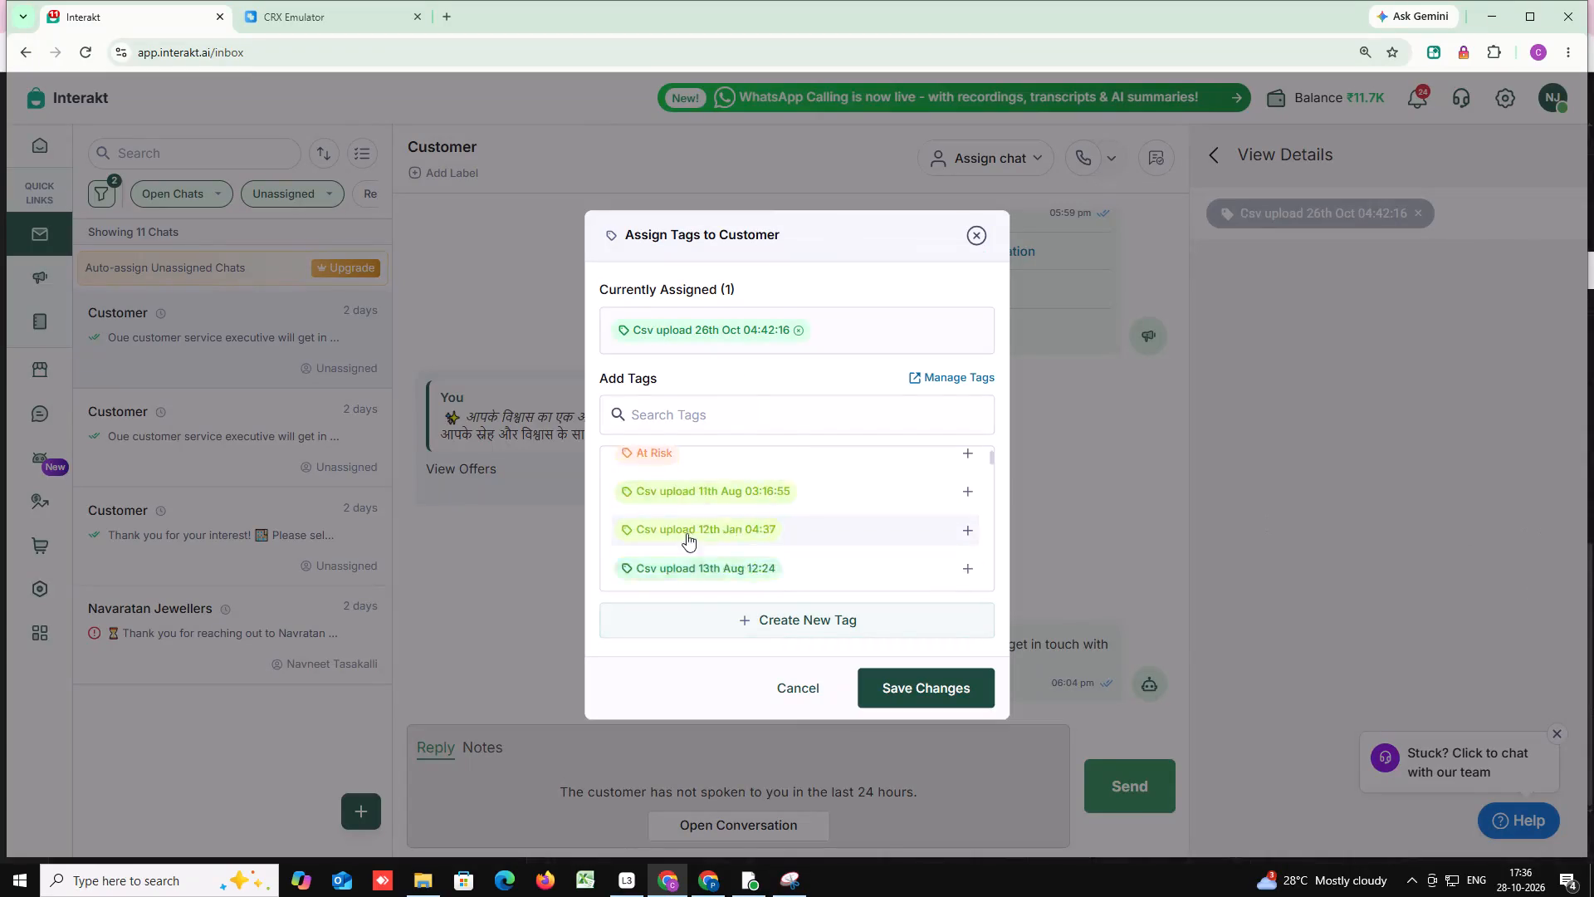
# Replace the customer's Csv upload 26th Oct 04:42:16 tag with Curious Browsers, save the tag changes, and close the chat.
pyautogui.scroll(-8, 683, 501)
pyautogui.scroll(1, 695, 488)
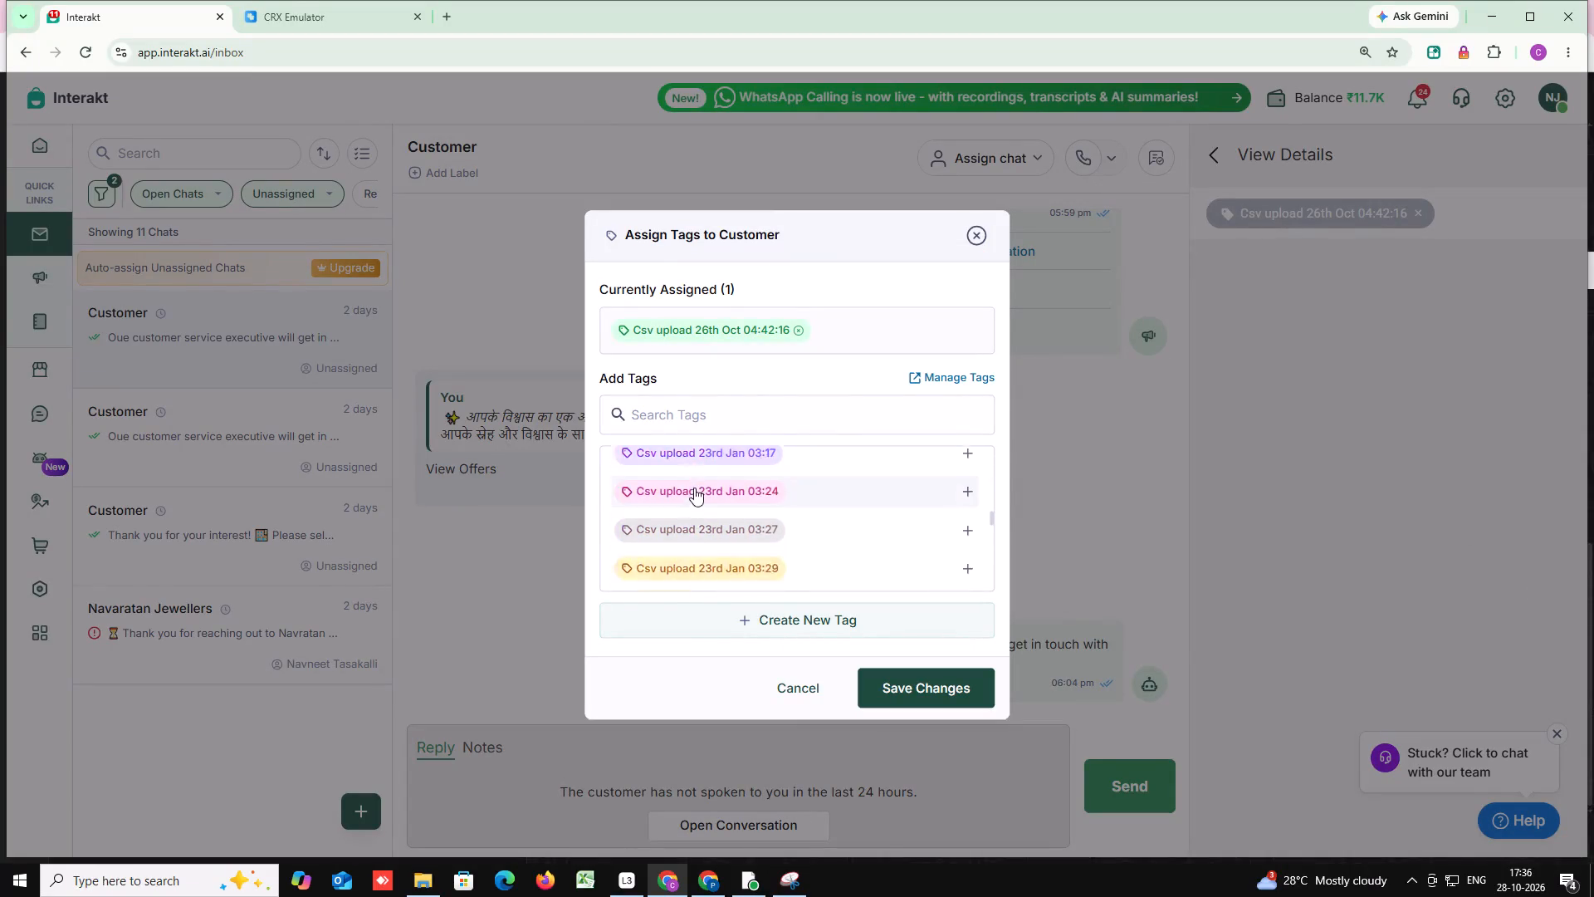
pyautogui.scroll(-7, 694, 488)
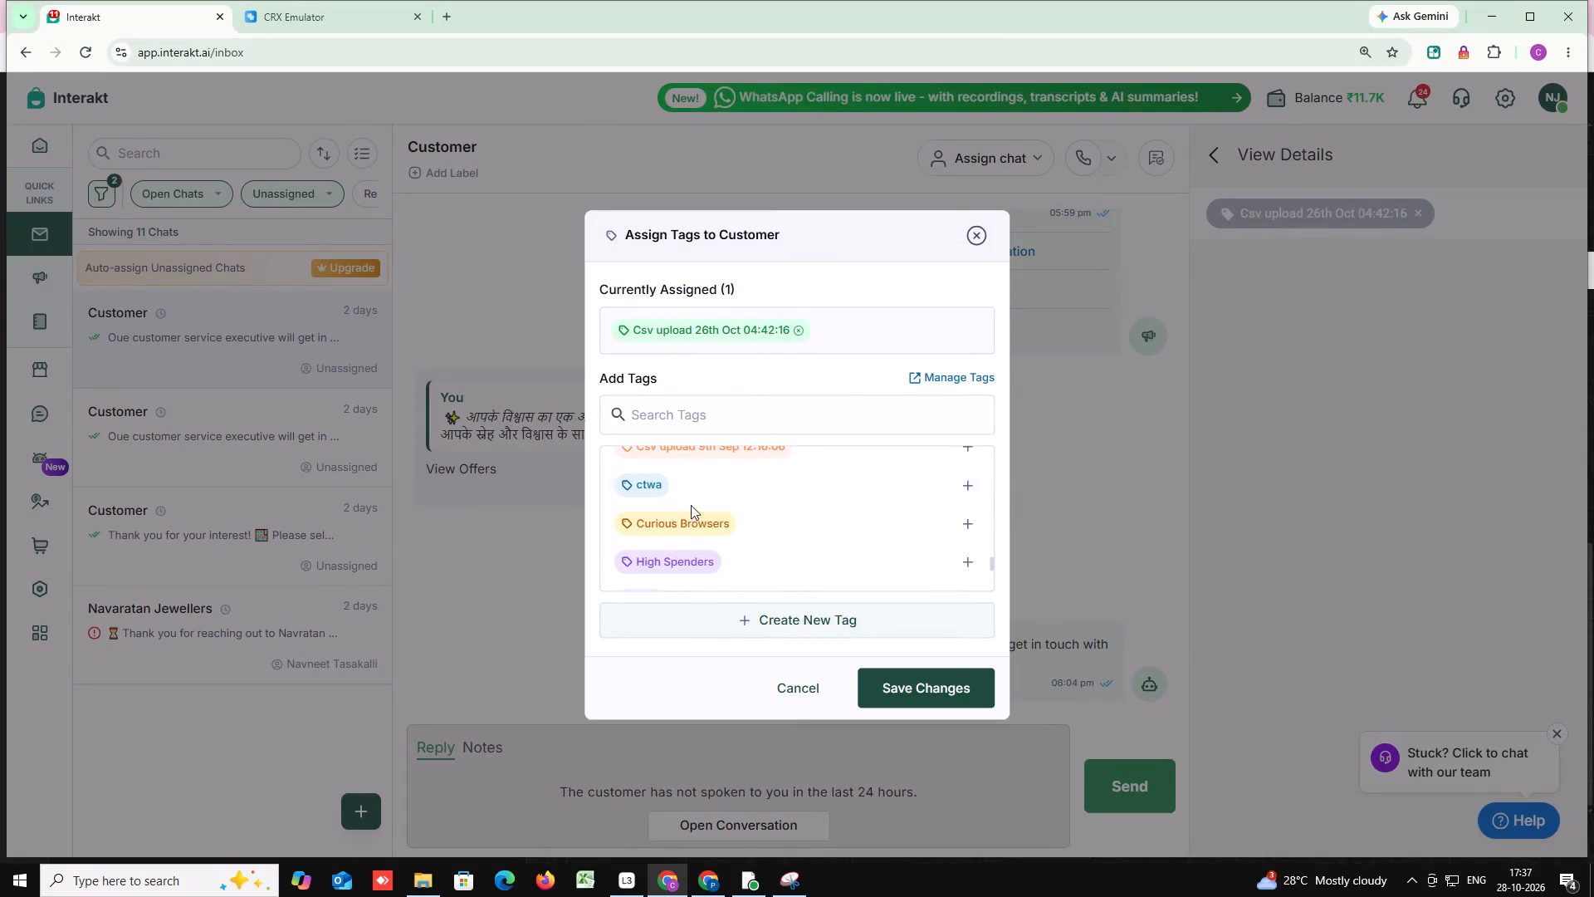
pyautogui.click(696, 522)
pyautogui.click(943, 331)
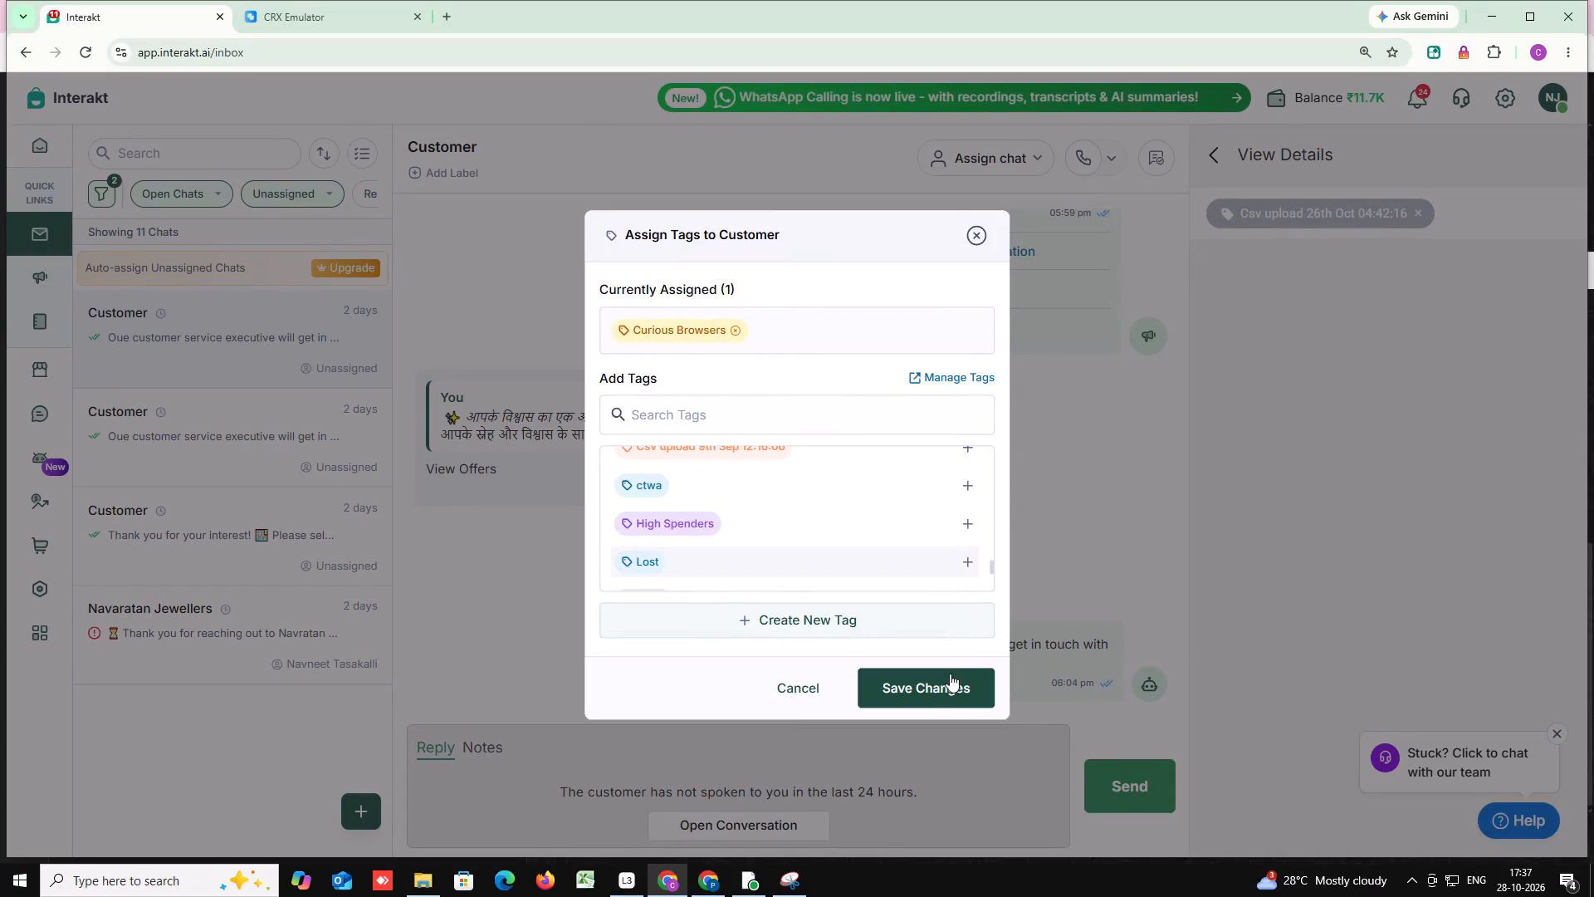
pyautogui.click(941, 684)
pyautogui.click(1156, 164)
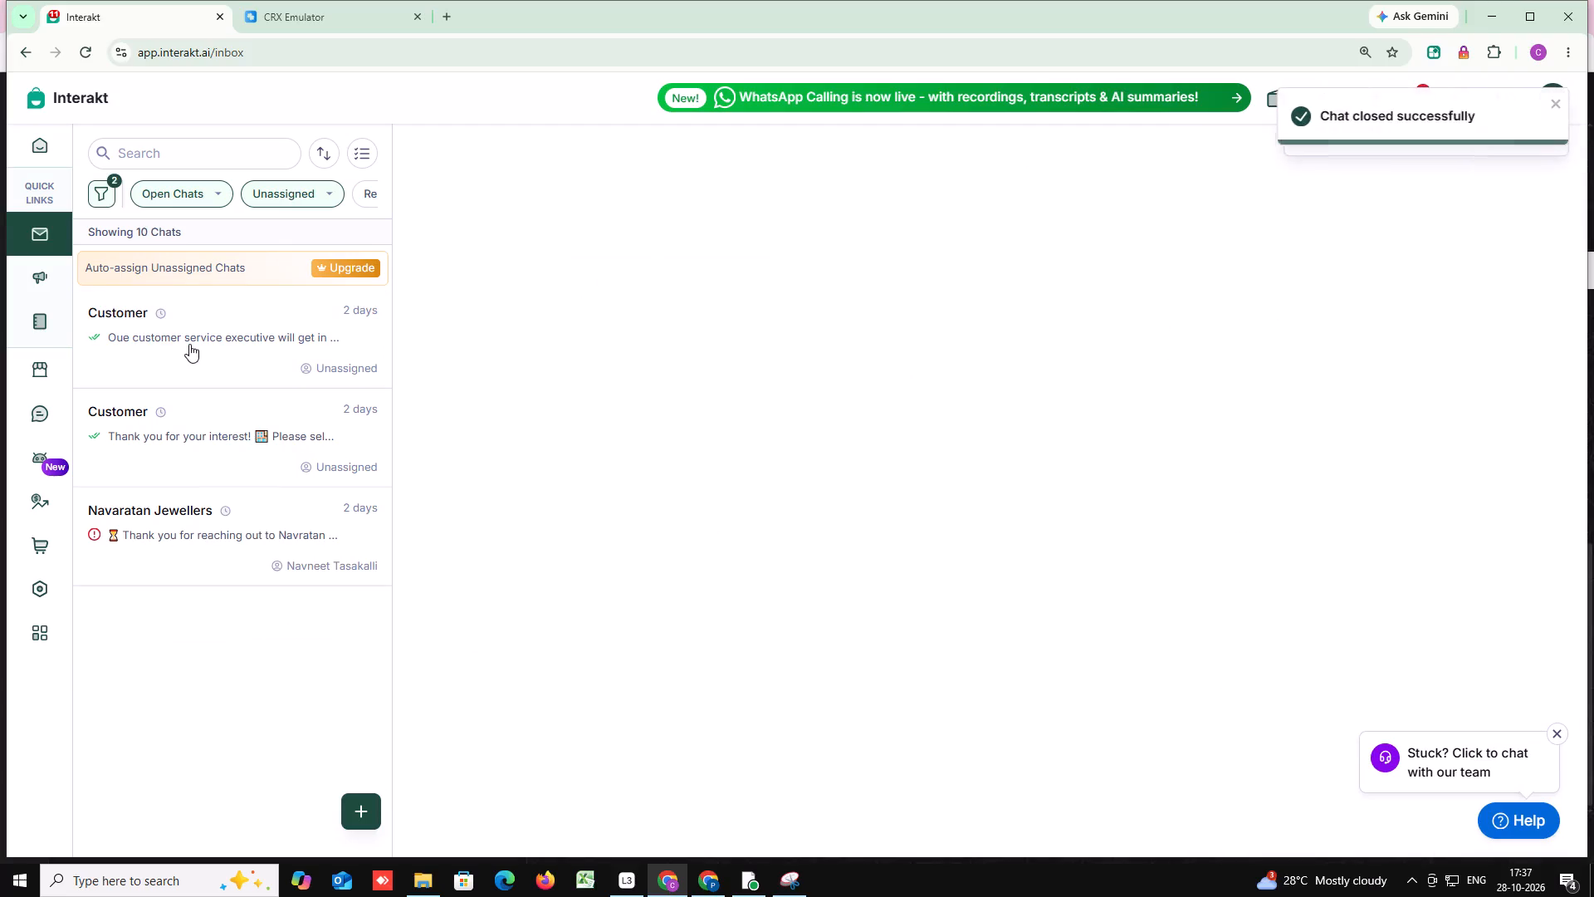
# Open the next unassigned chat and snip its 06:04 pm "View Offers" reply together with the contact details in Snipping Tool.
pyautogui.click(189, 344)
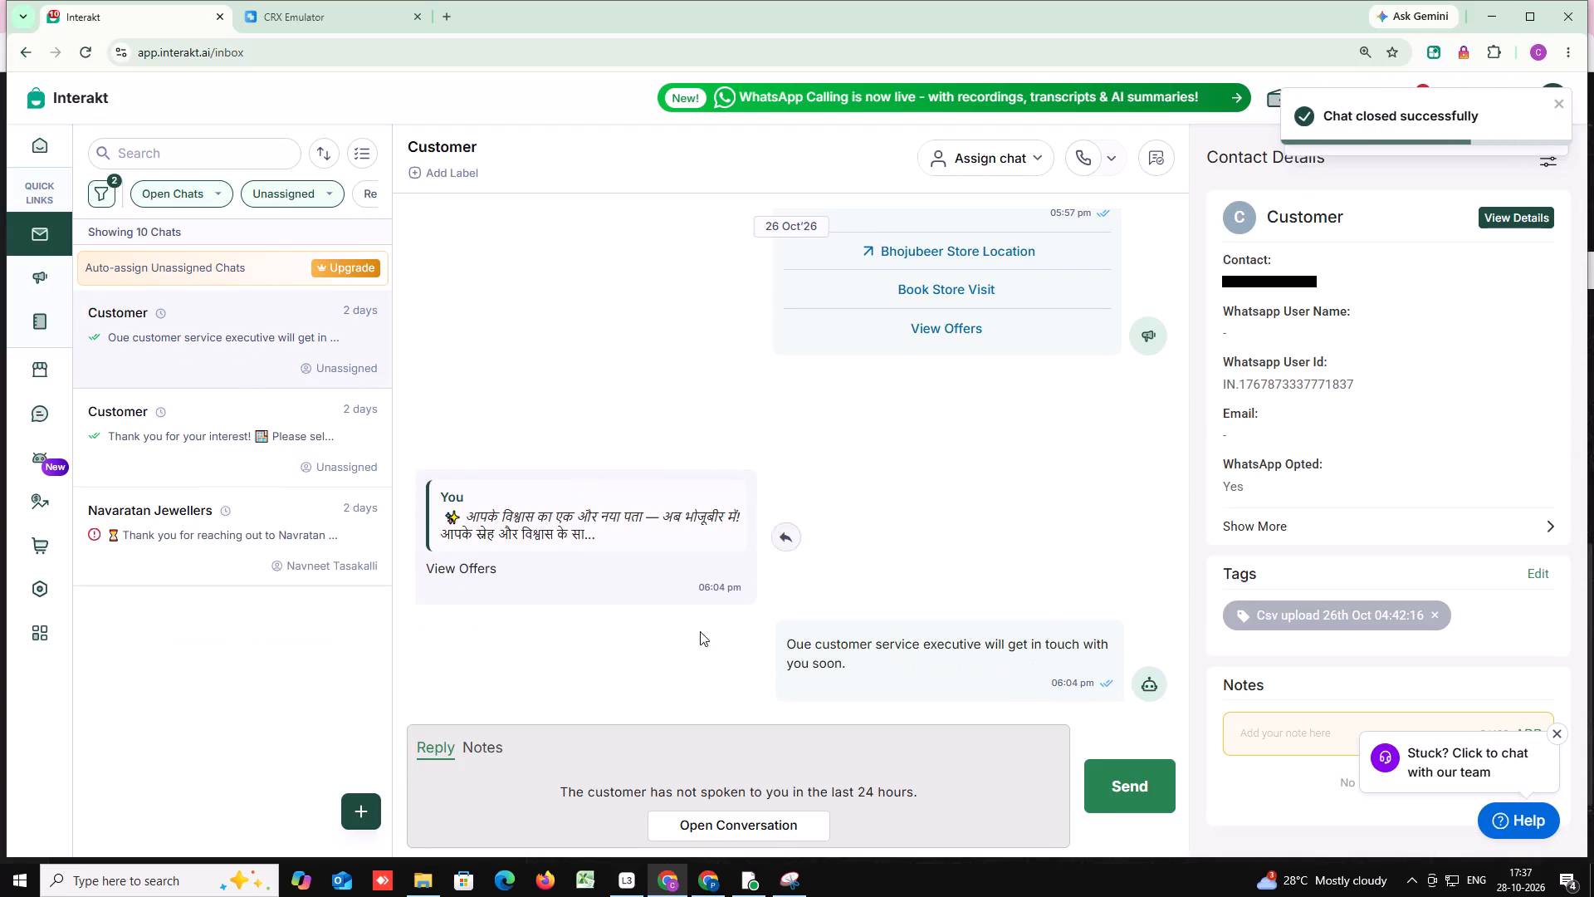
pyautogui.click(804, 894)
pyautogui.click(354, 56)
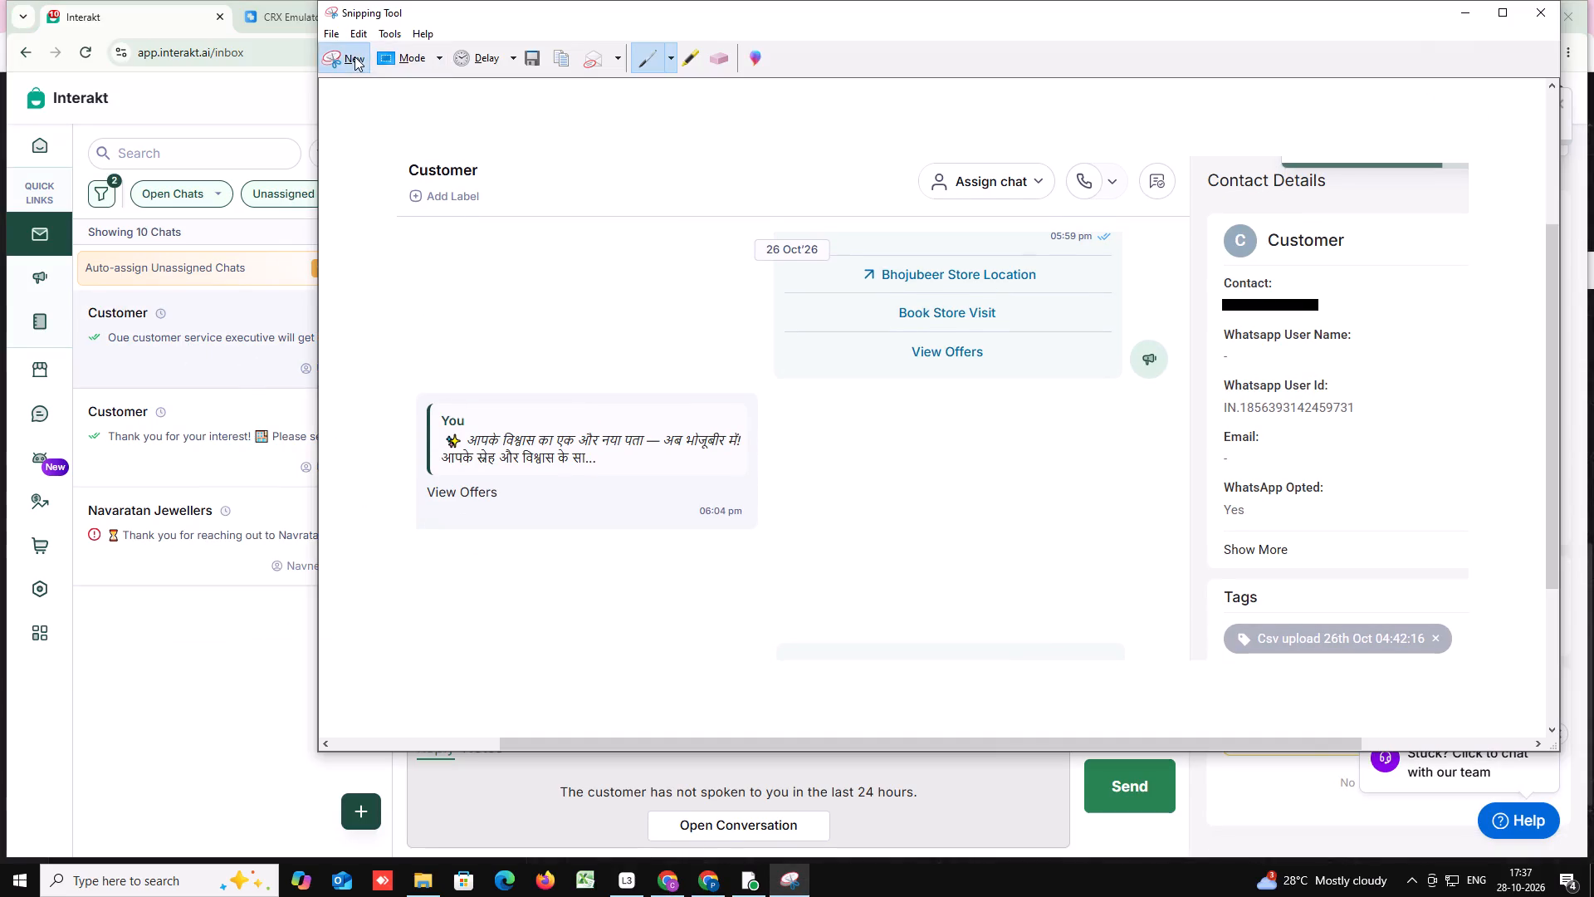
pyautogui.moveTo(394, 128); pyautogui.dragTo(1554, 678)
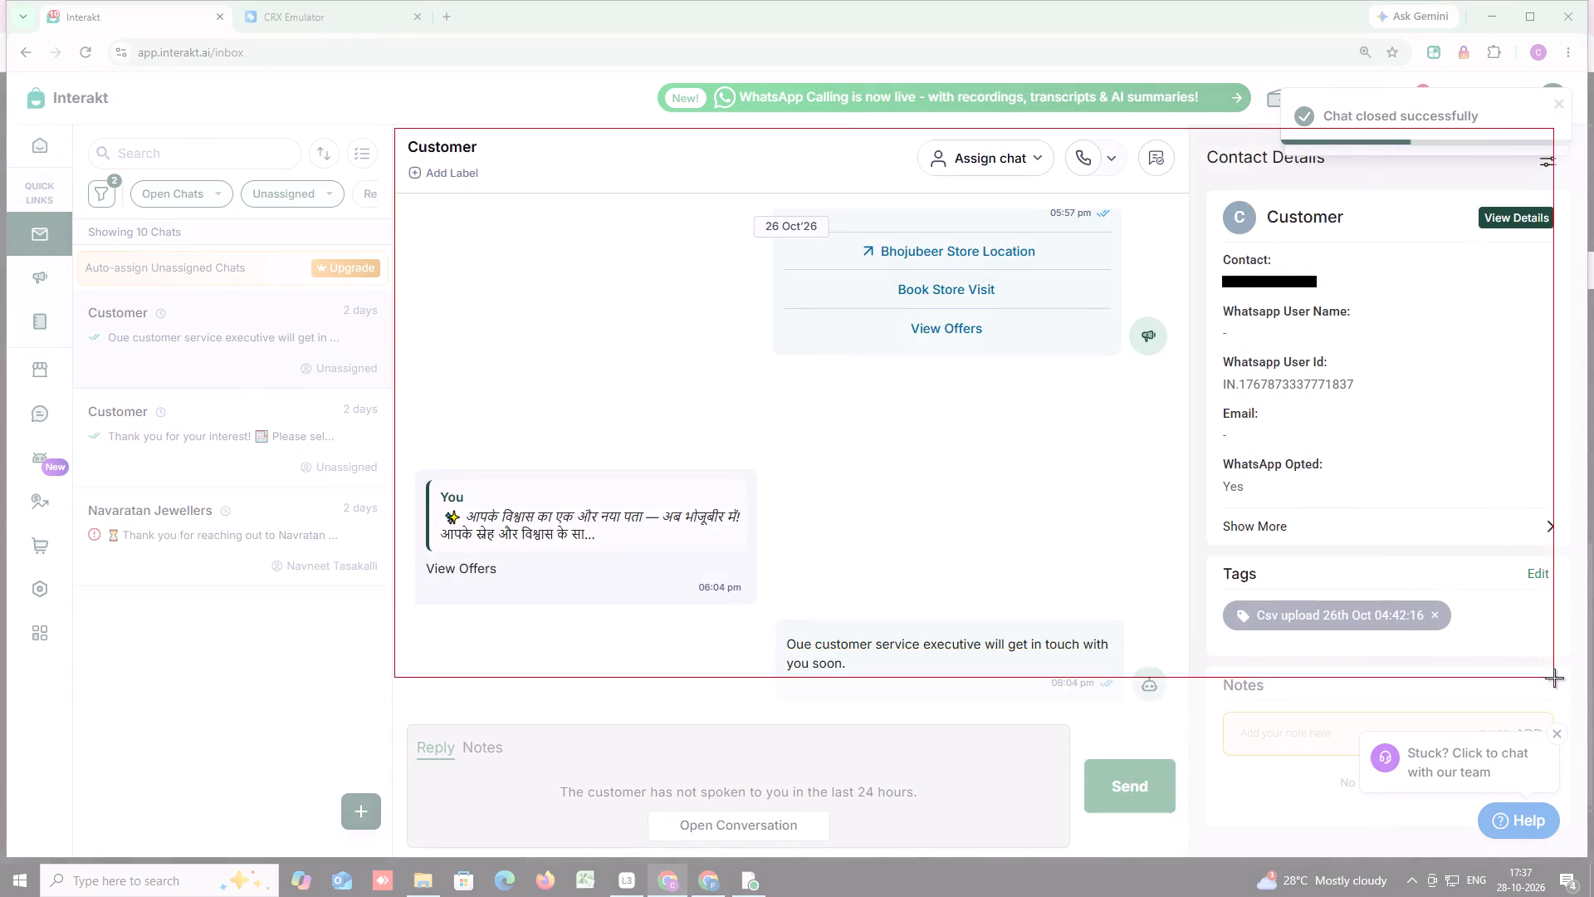
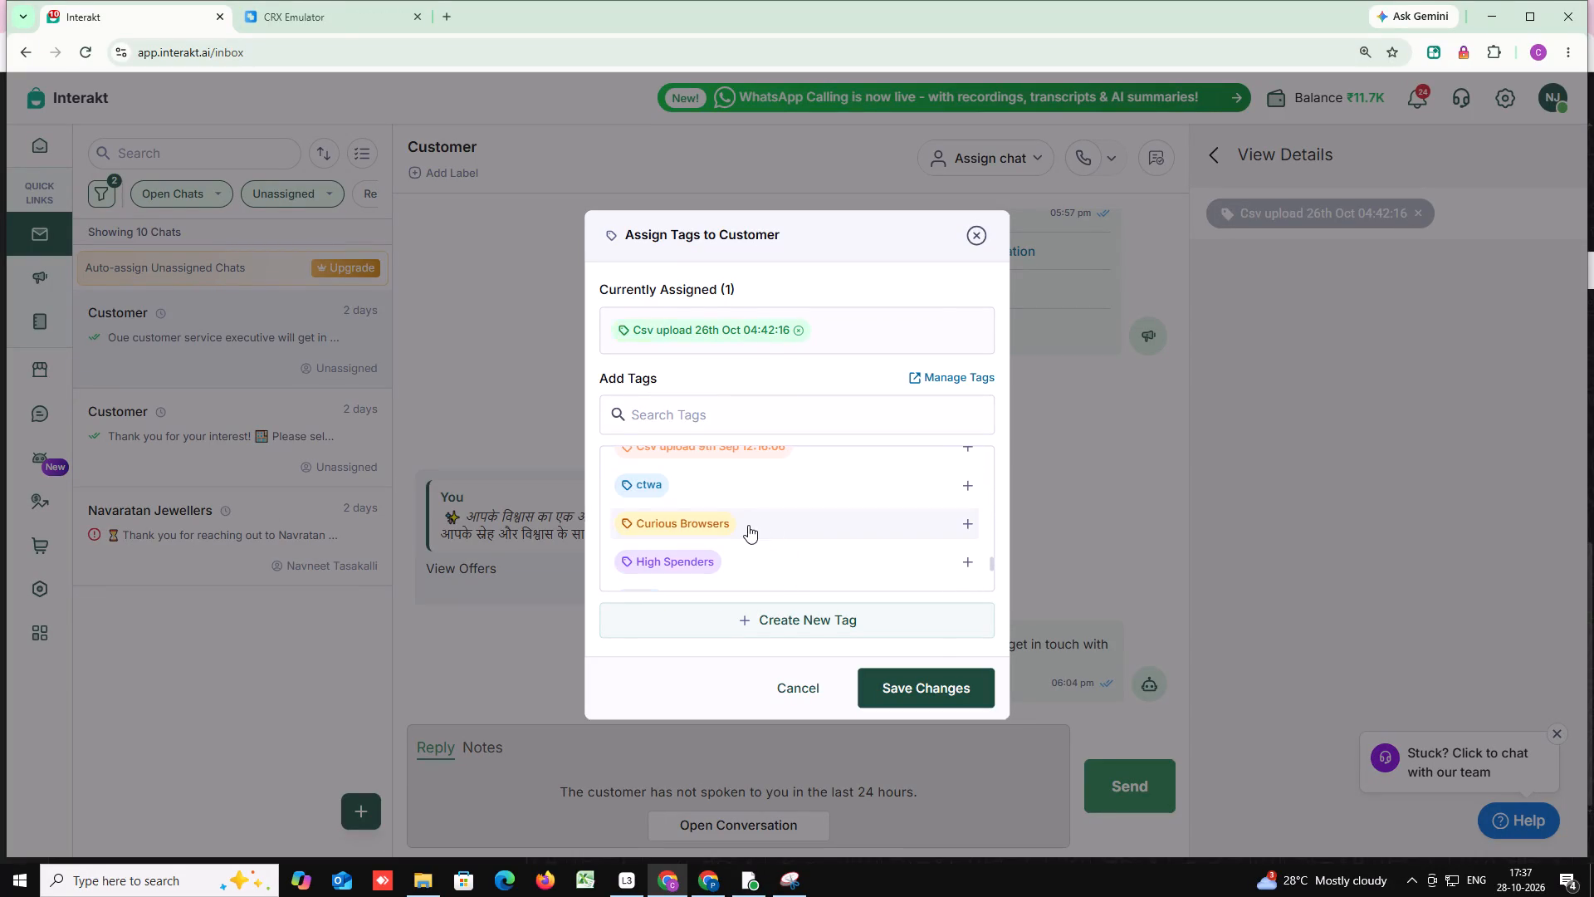
# Finish replacing the customer's Csv upload 26th Oct 04:42:16 tag with Curious Browsers, save the tag changes, and close the chat.
pyautogui.click(943, 328)
pyautogui.click(895, 689)
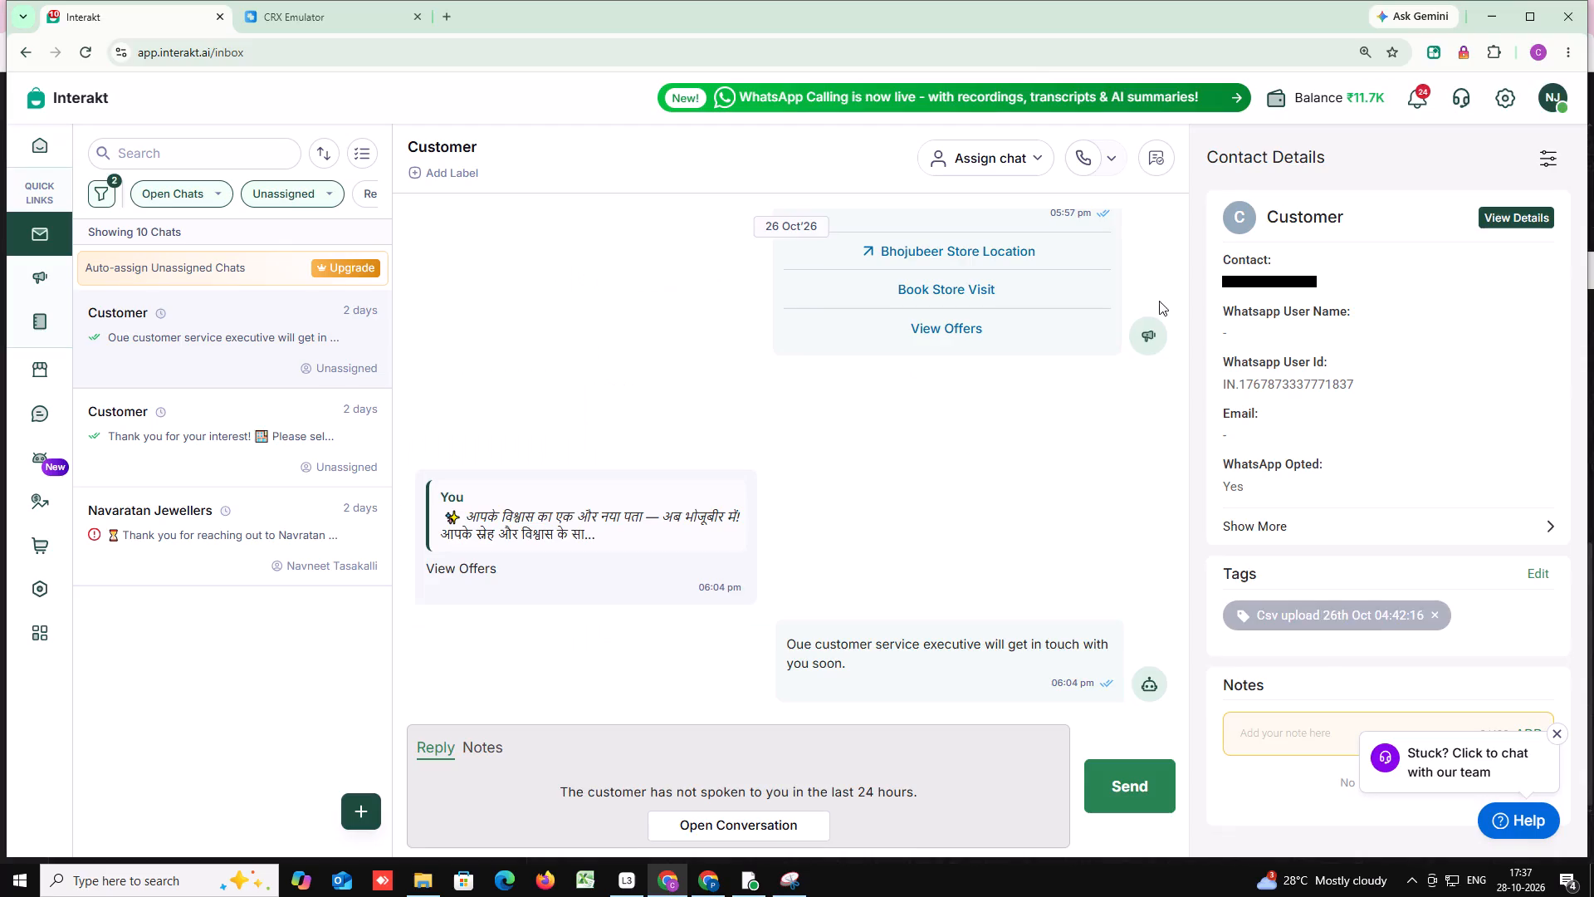
pyautogui.click(1156, 159)
# Open the next unassigned chat and snip its 06:00 pm "Book Store Visit" reply together with the contact details in Snipping Tool.
pyautogui.click(257, 343)
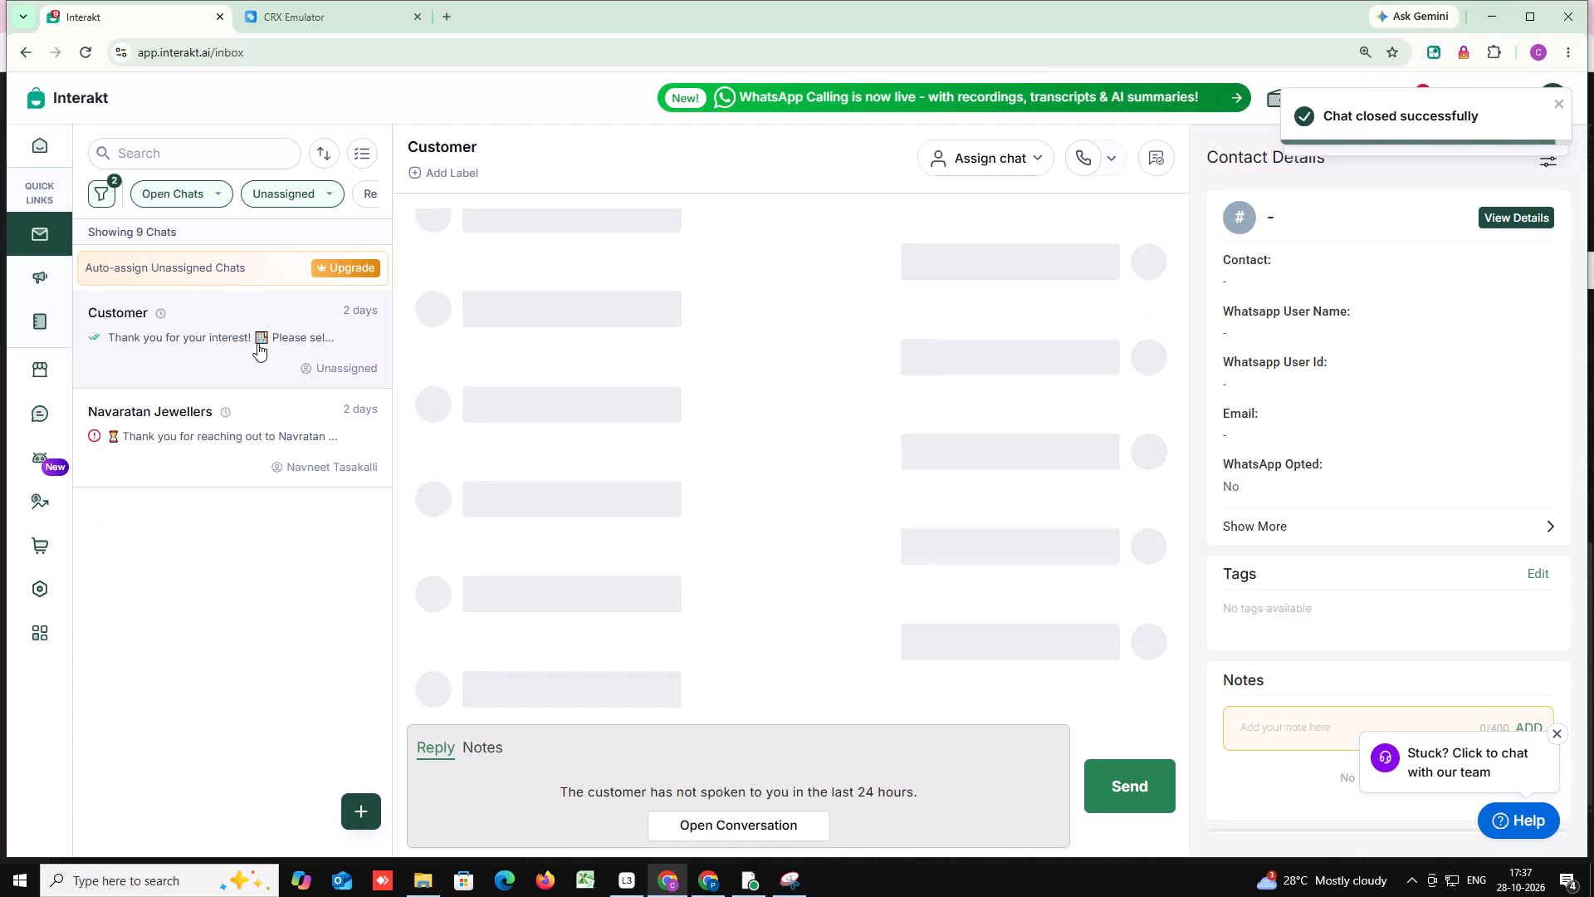
pyautogui.scroll(8, 653, 424)
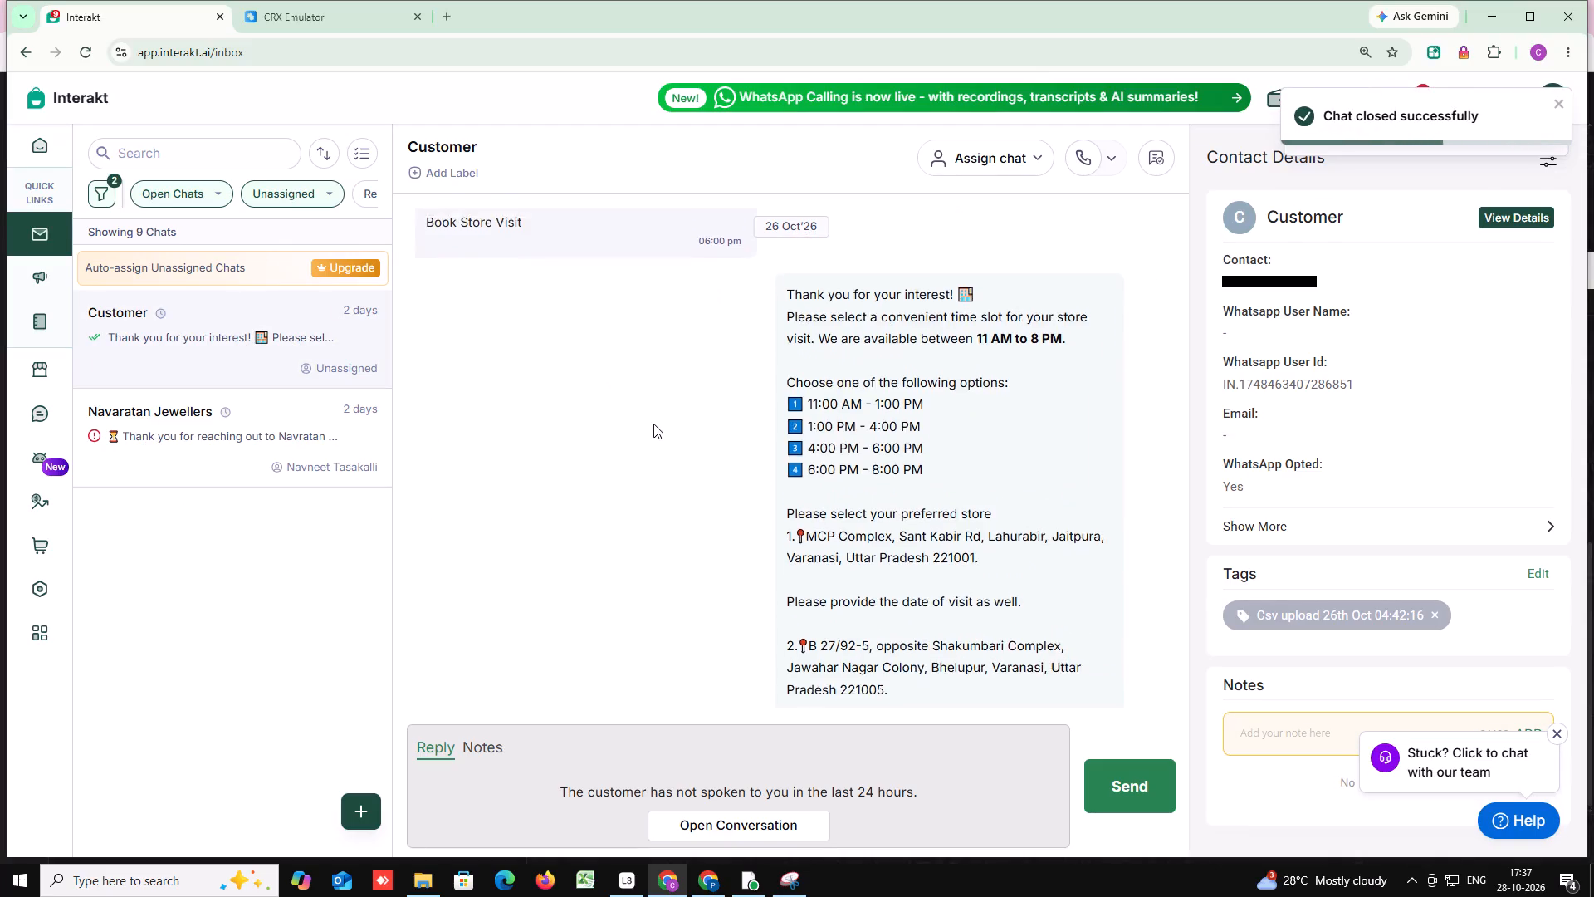
pyautogui.click(787, 883)
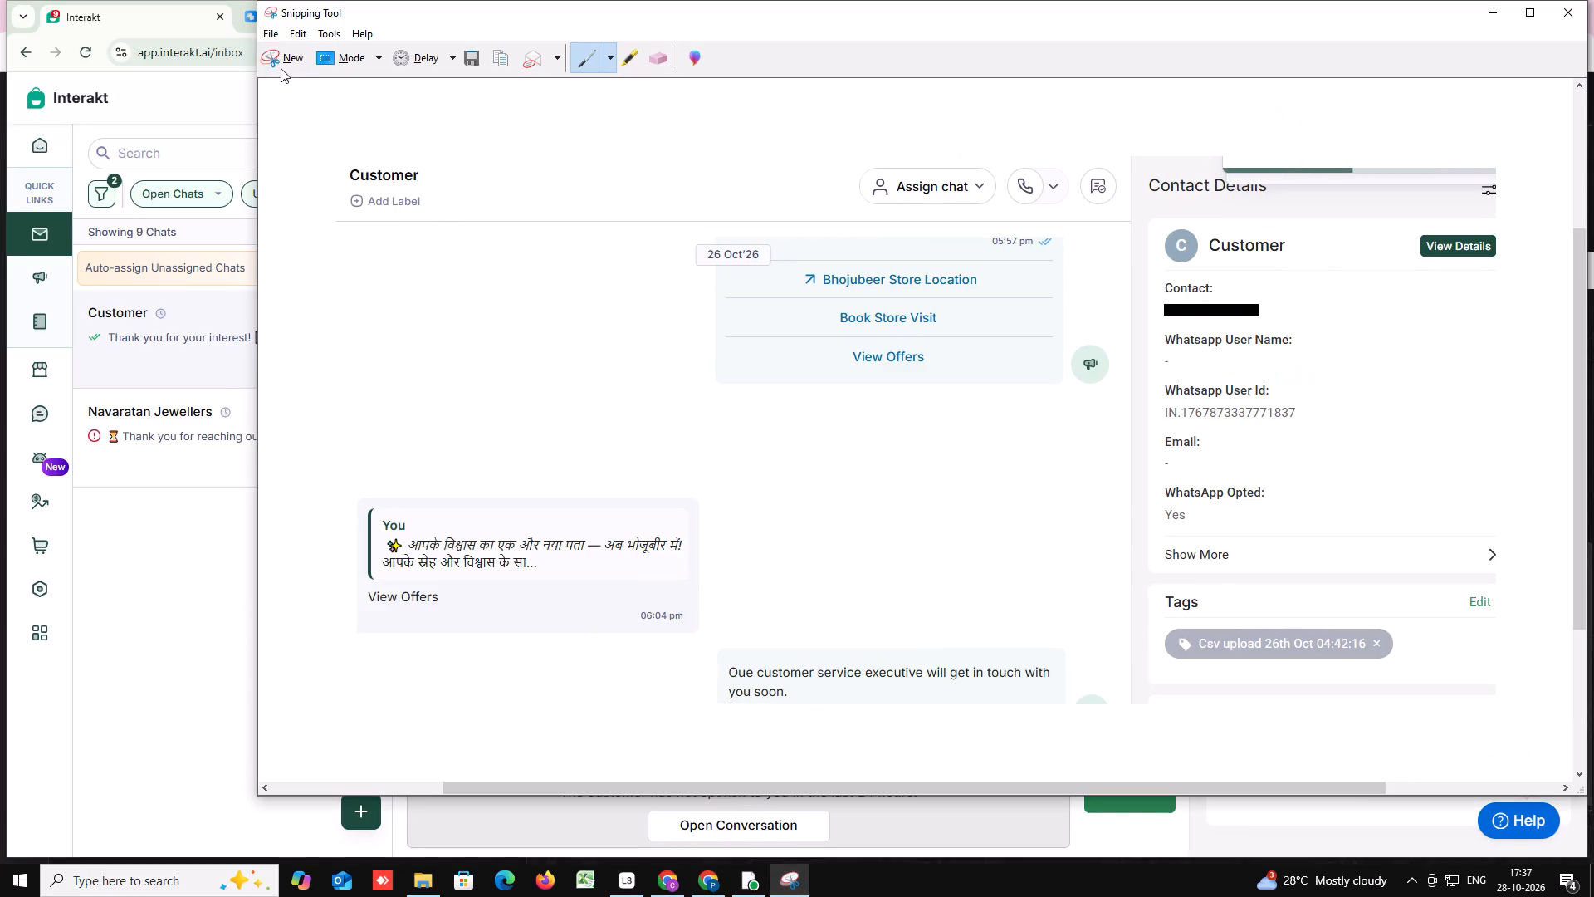
pyautogui.click(282, 53)
pyautogui.moveTo(394, 124); pyautogui.dragTo(1487, 616)
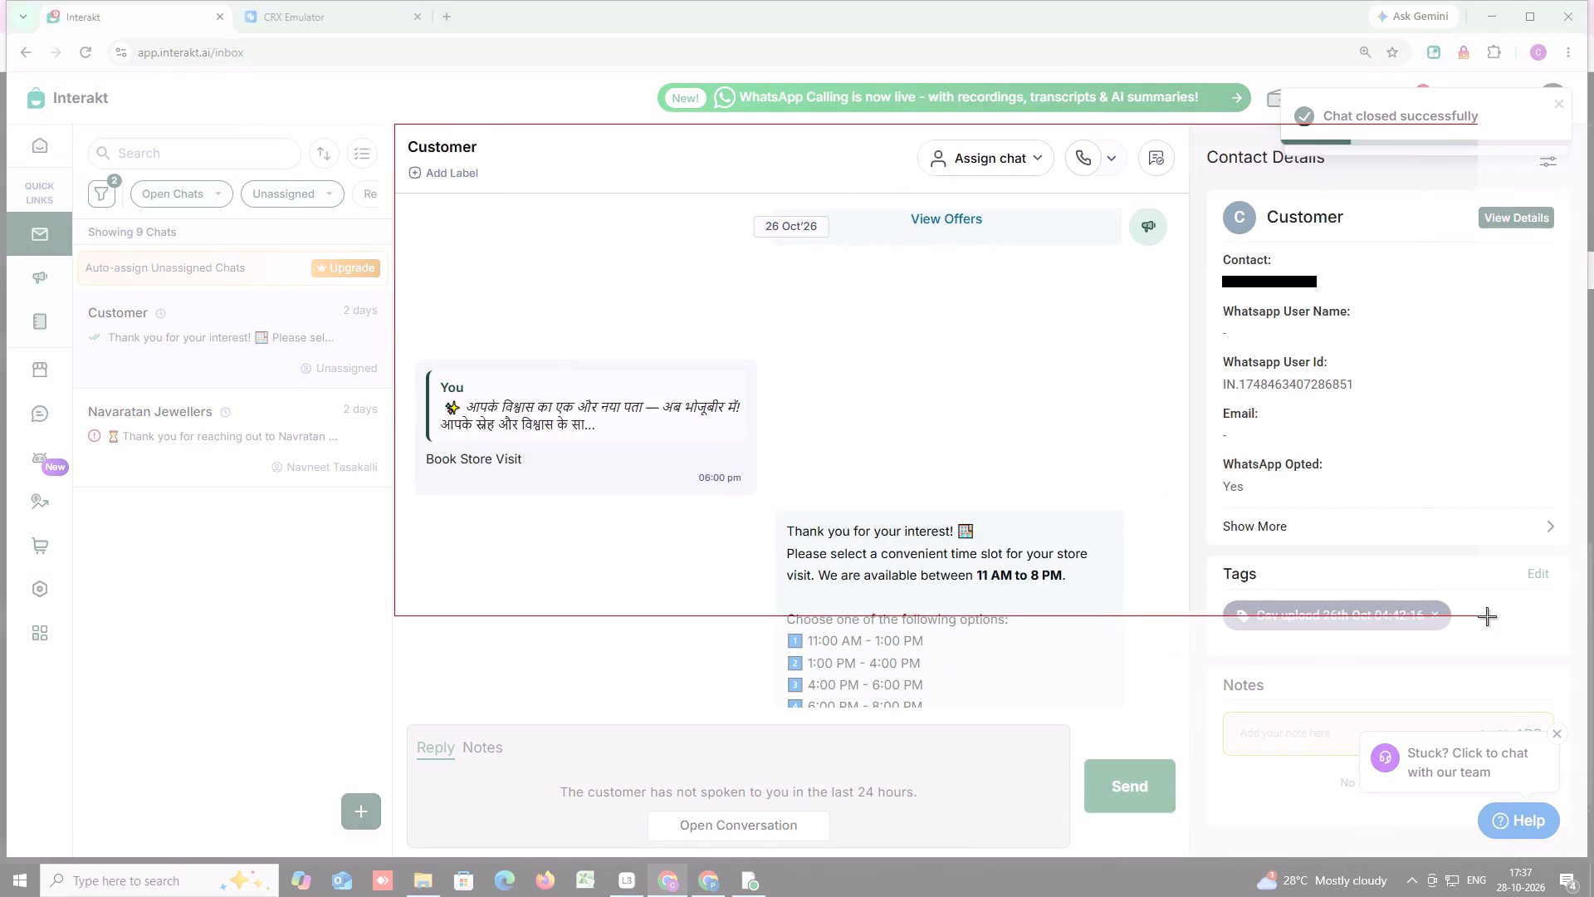
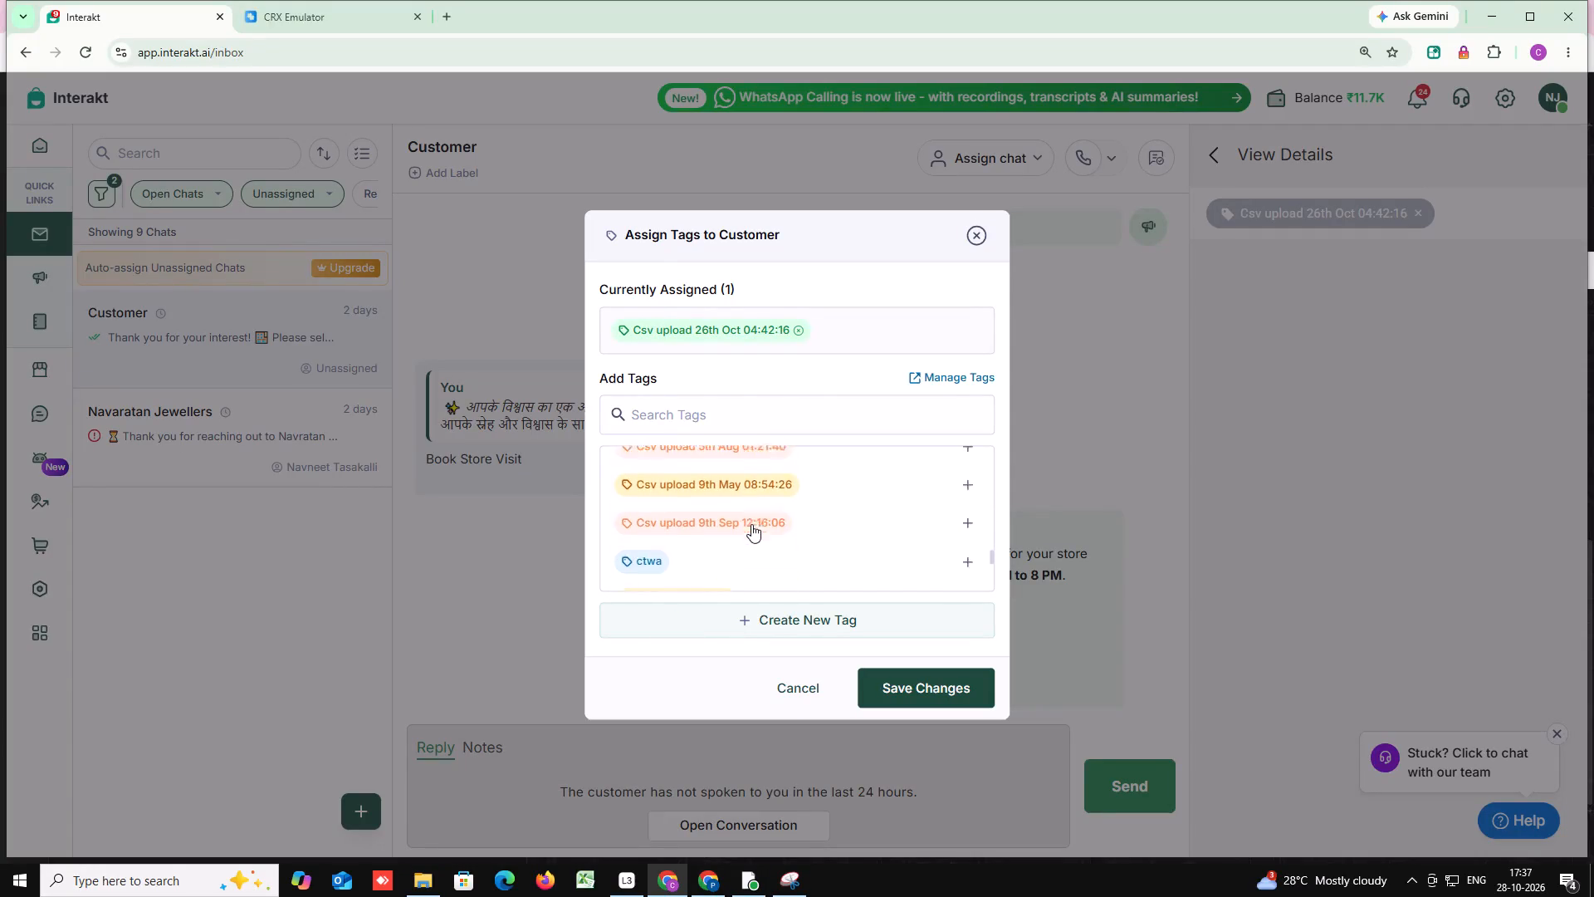
# Replace the customer's Csv upload 26th Oct 04:42:16 tag with Curious Browsers, save the tag changes, and close the chat.
pyautogui.click(736, 522)
pyautogui.click(945, 328)
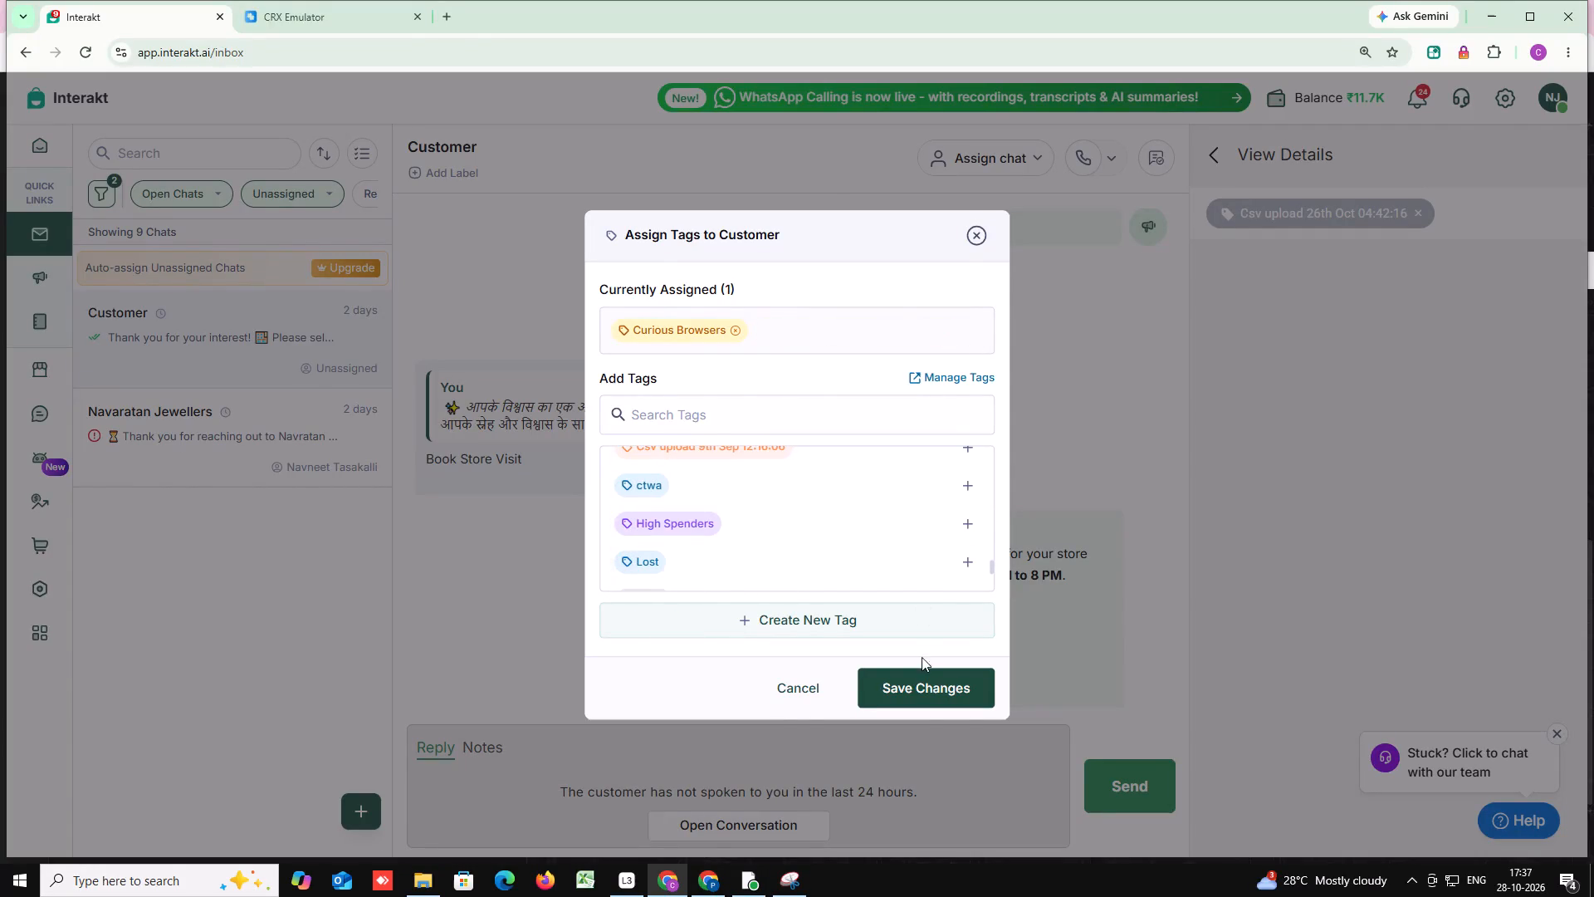
pyautogui.click(922, 681)
pyautogui.click(1164, 140)
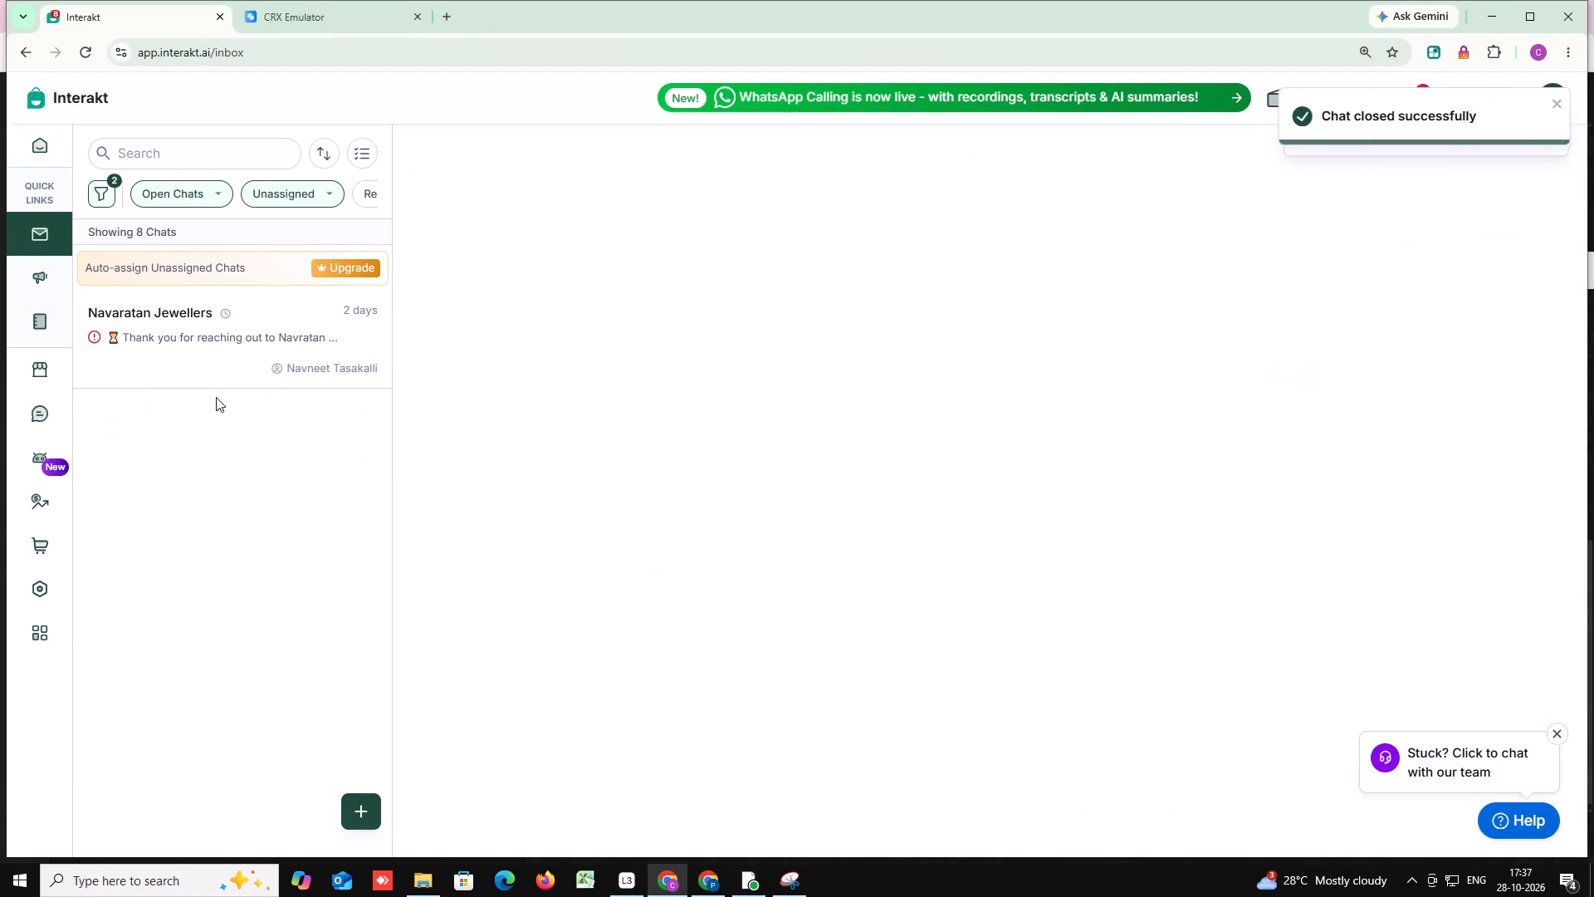
# Open the unassigned-list Navaratan Jewellers chat containing only automated replies and close it.
pyautogui.click(151, 338)
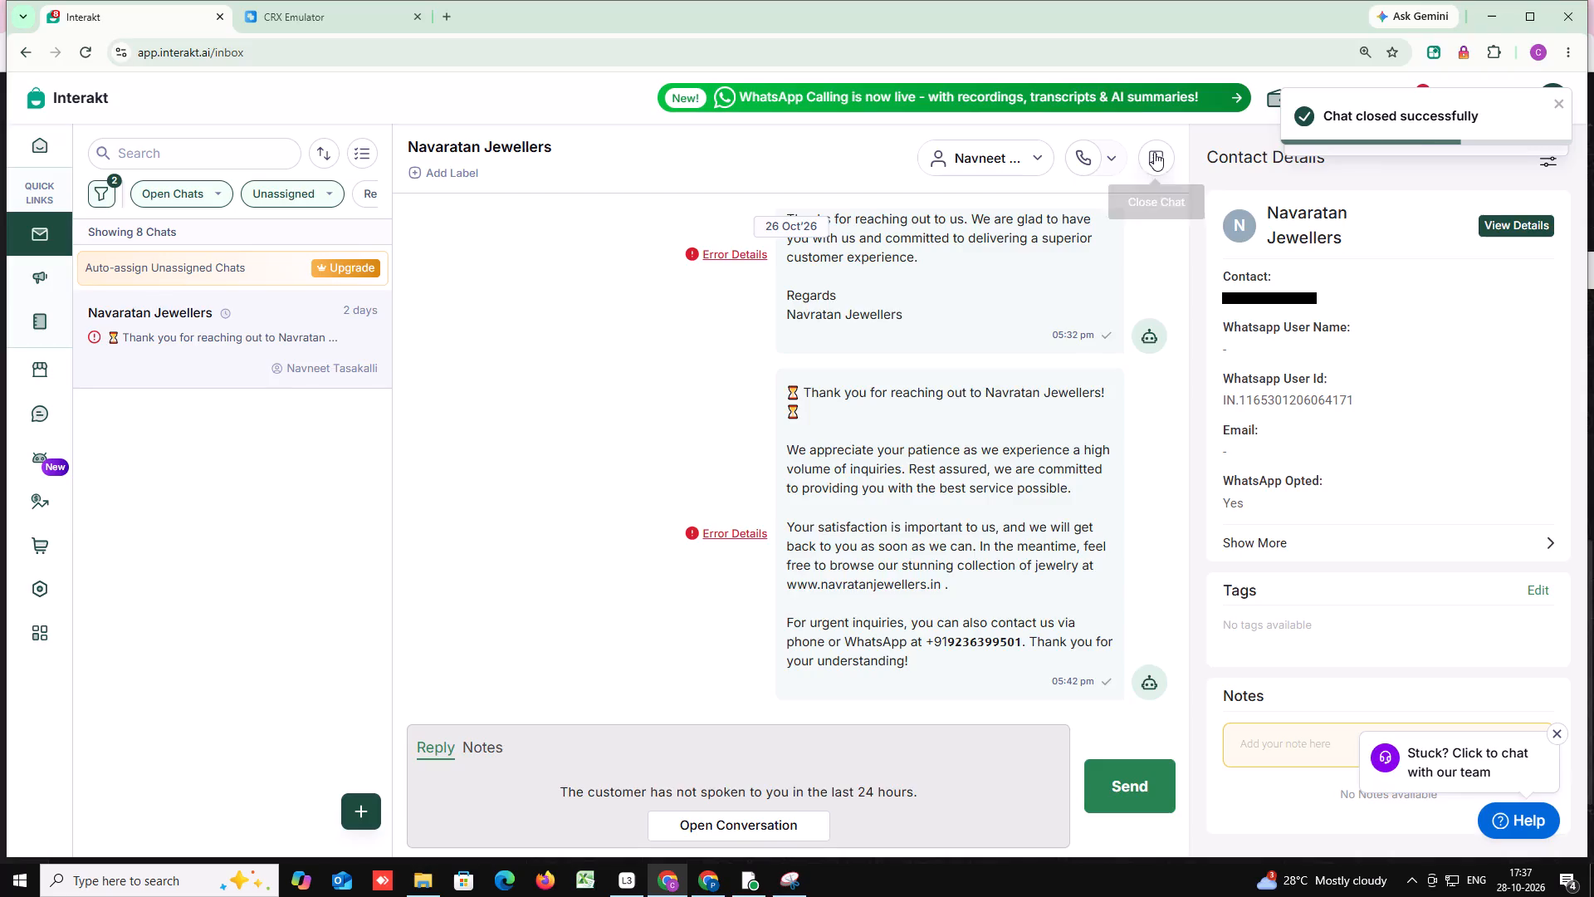
pyautogui.click(1154, 152)
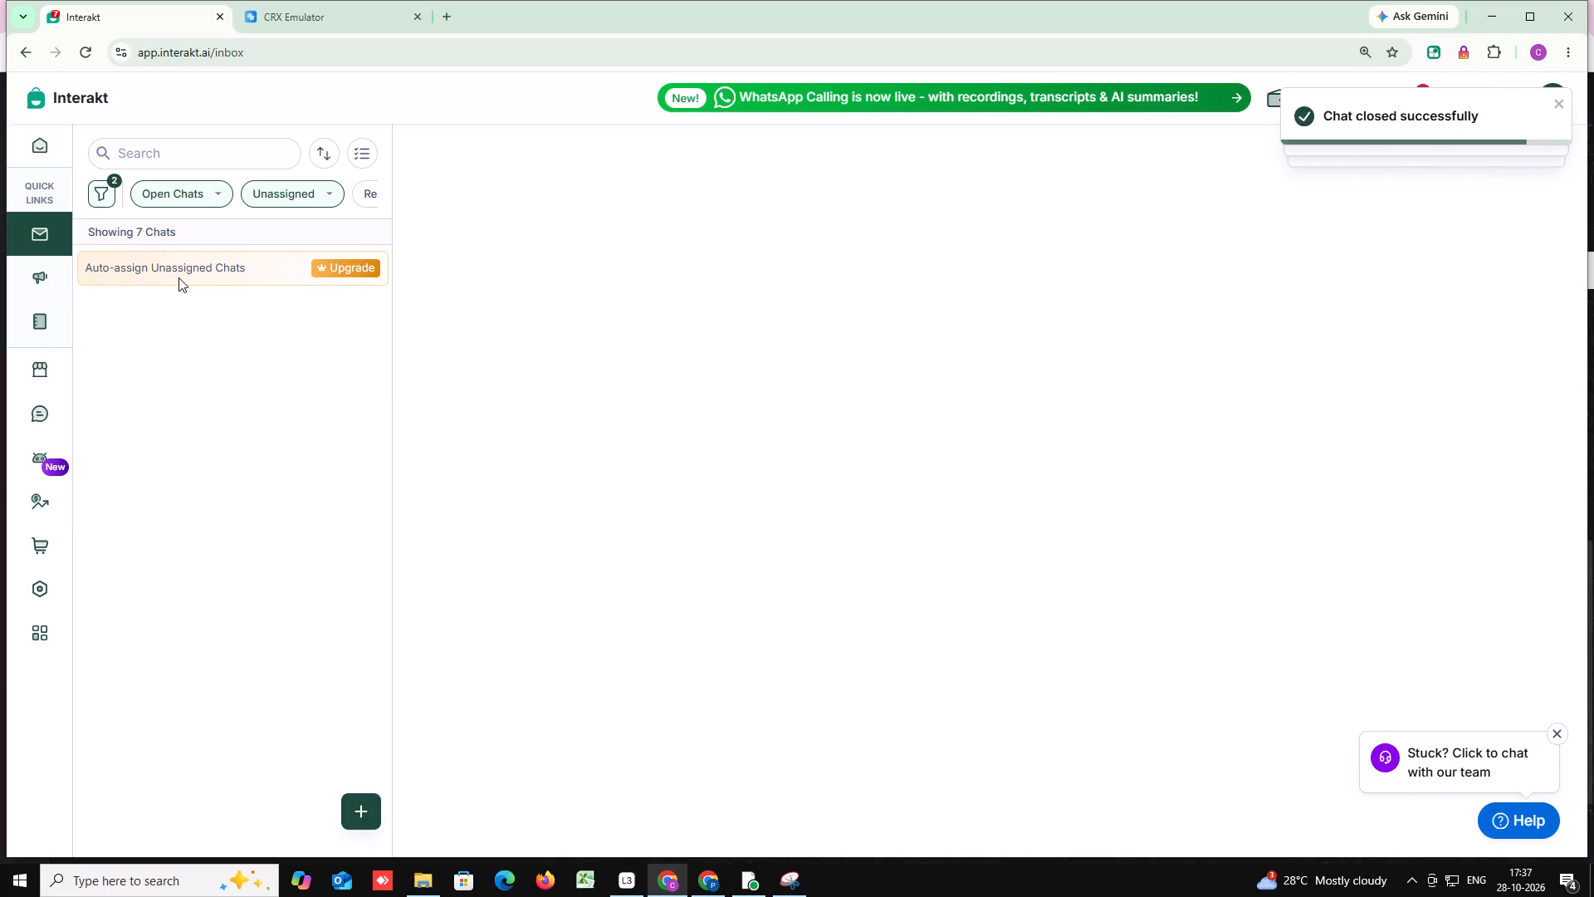
# Reset all chat filters to clear the Unassigned restriction from the inbox.
pyautogui.click(110, 193)
pyautogui.click(619, 685)
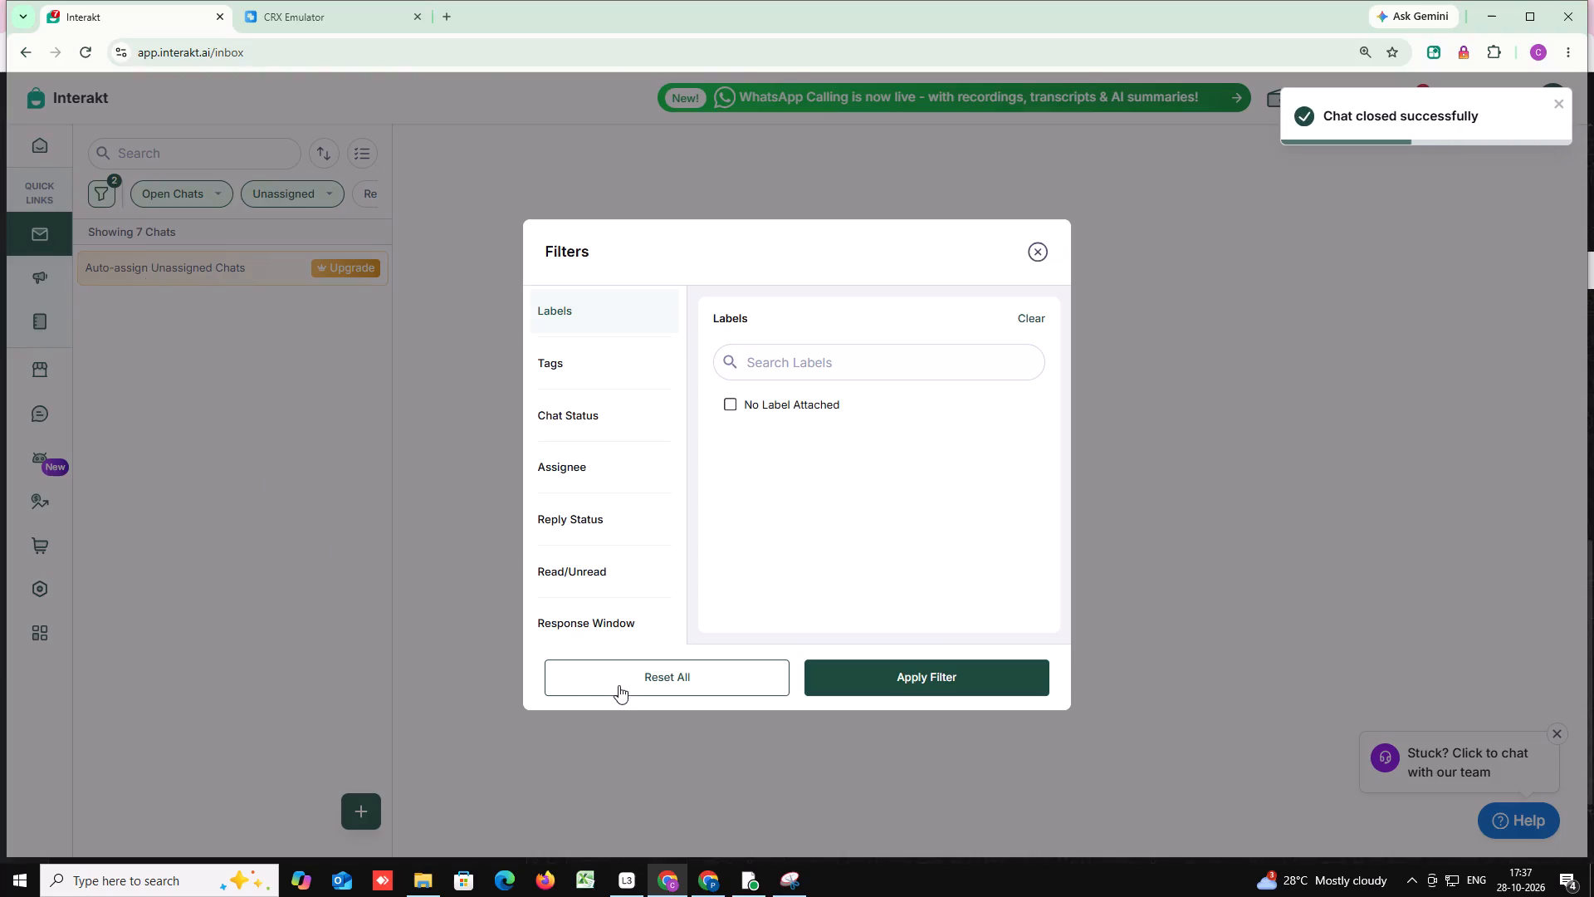
# Open the Sevendays Supermarket chat, check the Diwali Catalogue message and automated replies, and close the chat.
pyautogui.click(180, 336)
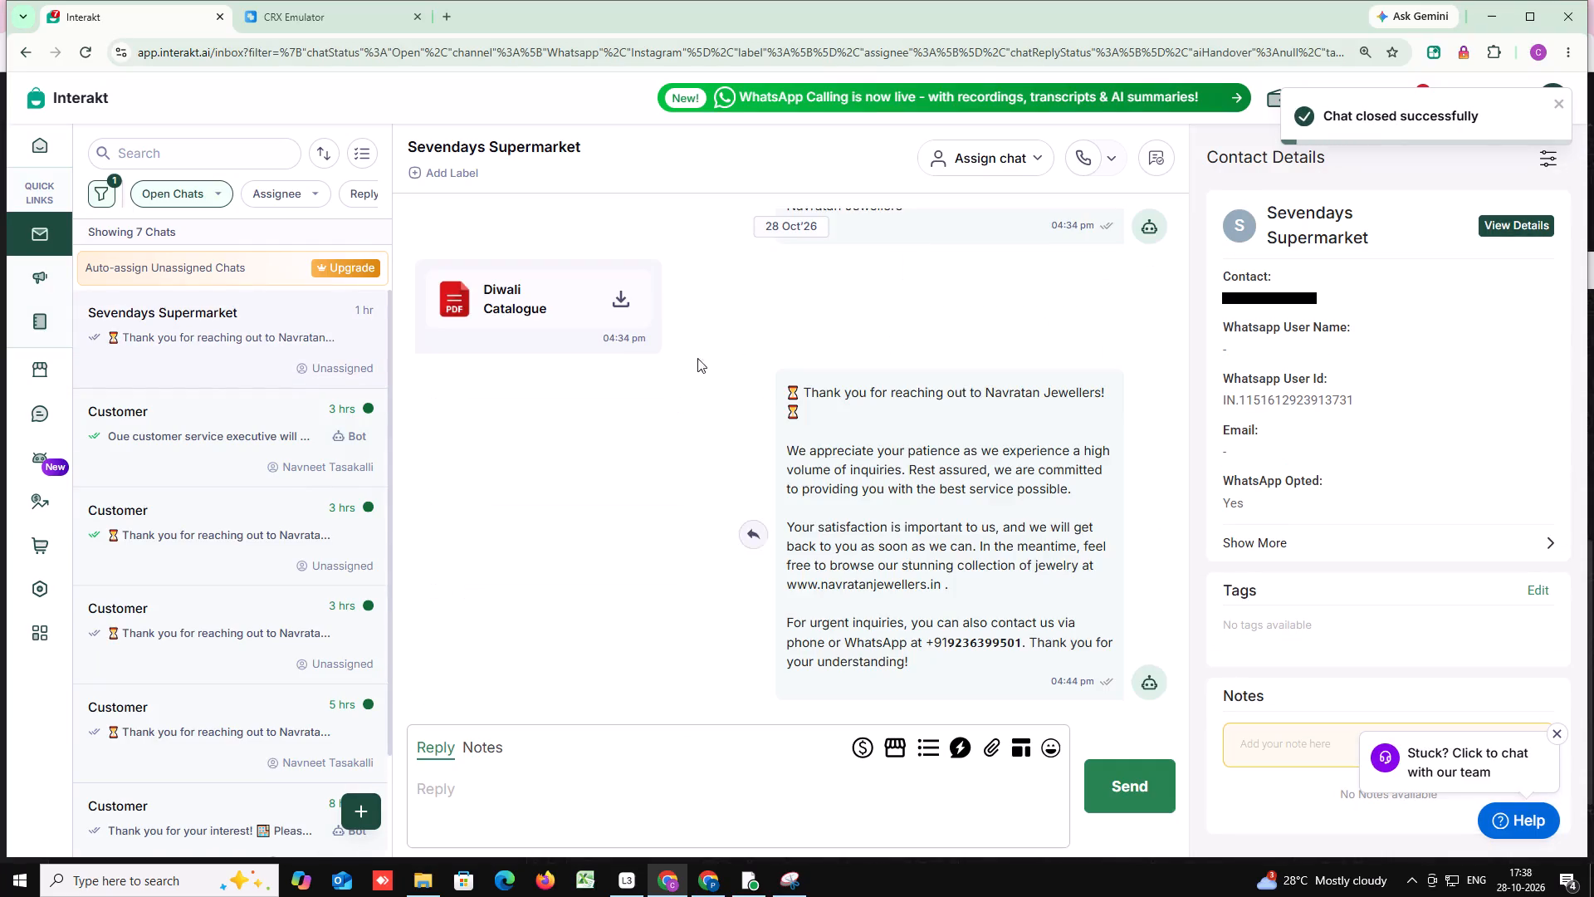
pyautogui.scroll(2, 669, 375)
pyautogui.click(1152, 159)
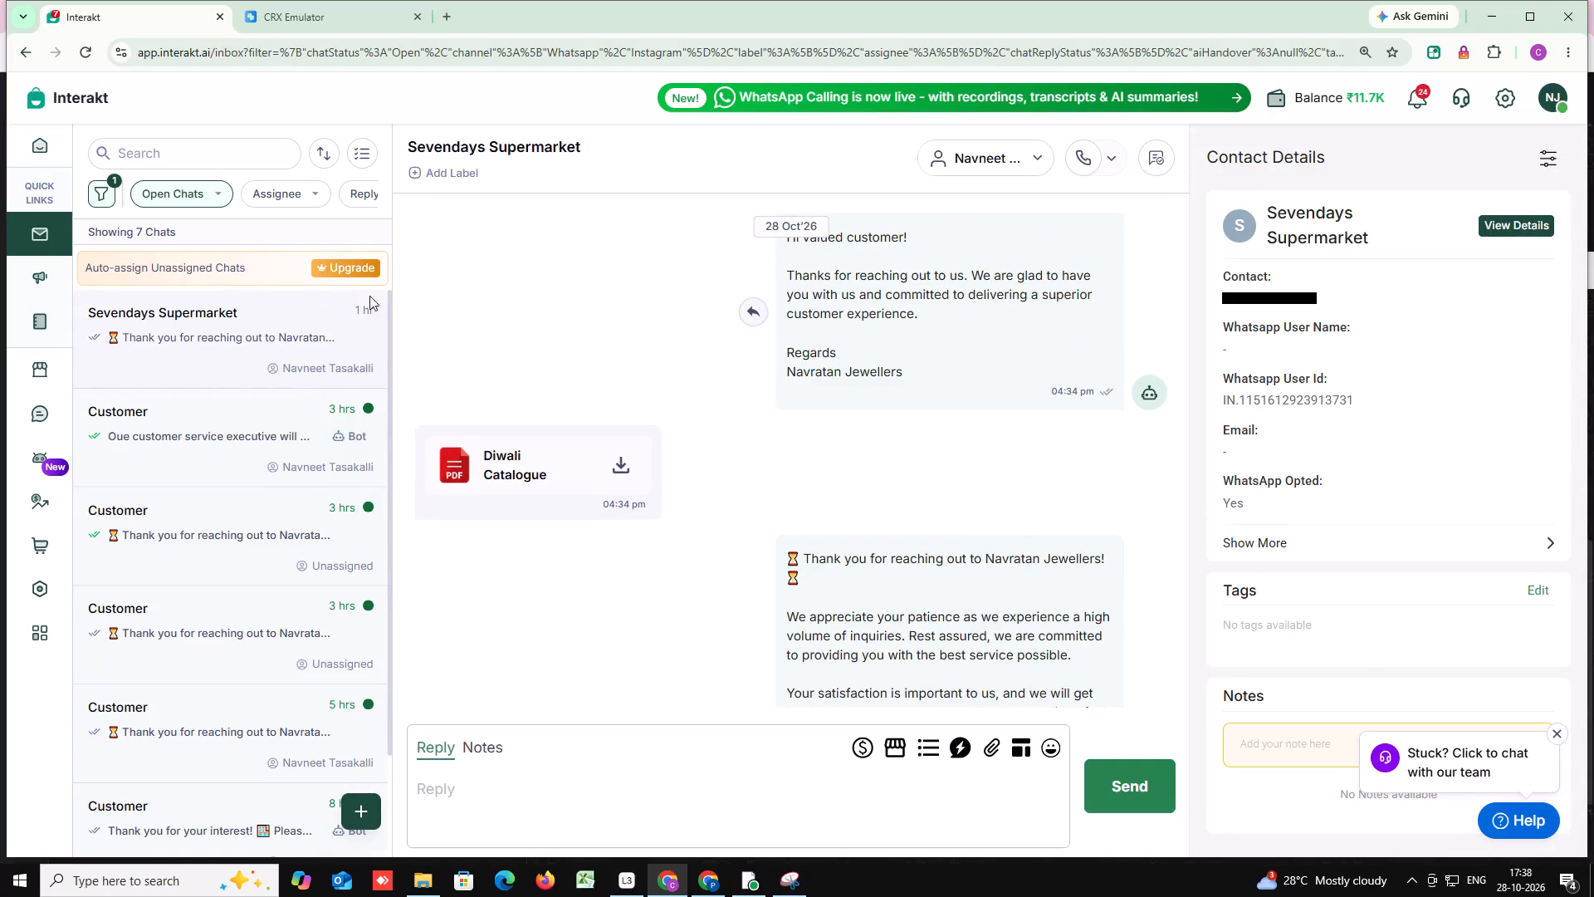
# Open the first Customer chat and start a new snip in Snipping Tool for its 03:04 pm "View Offers" reply.
pyautogui.click(222, 334)
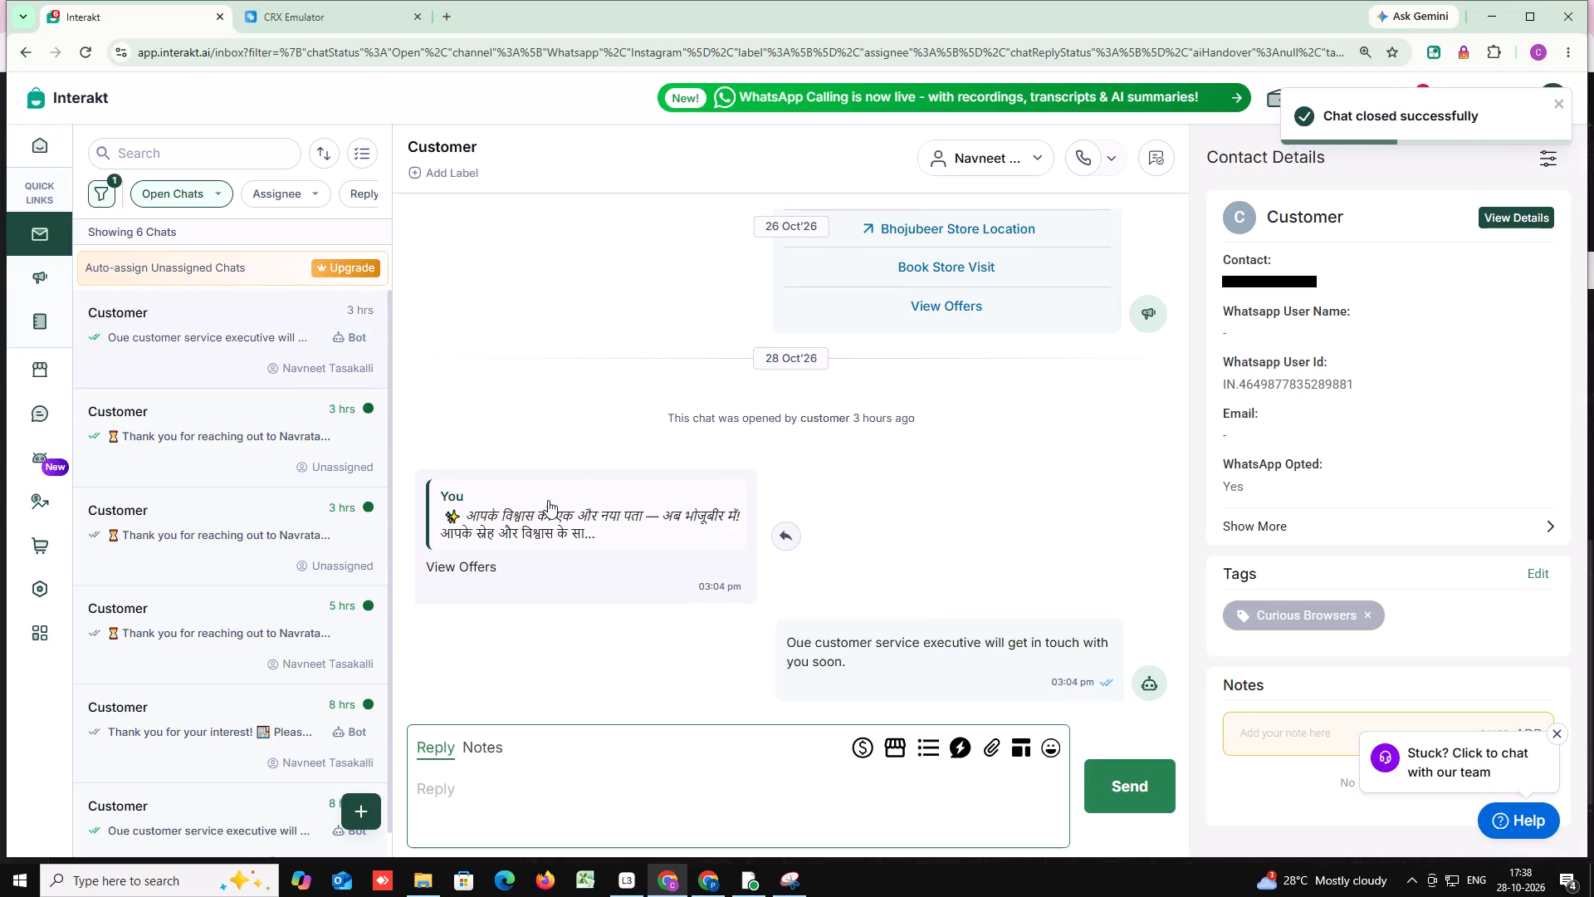
pyautogui.click(796, 879)
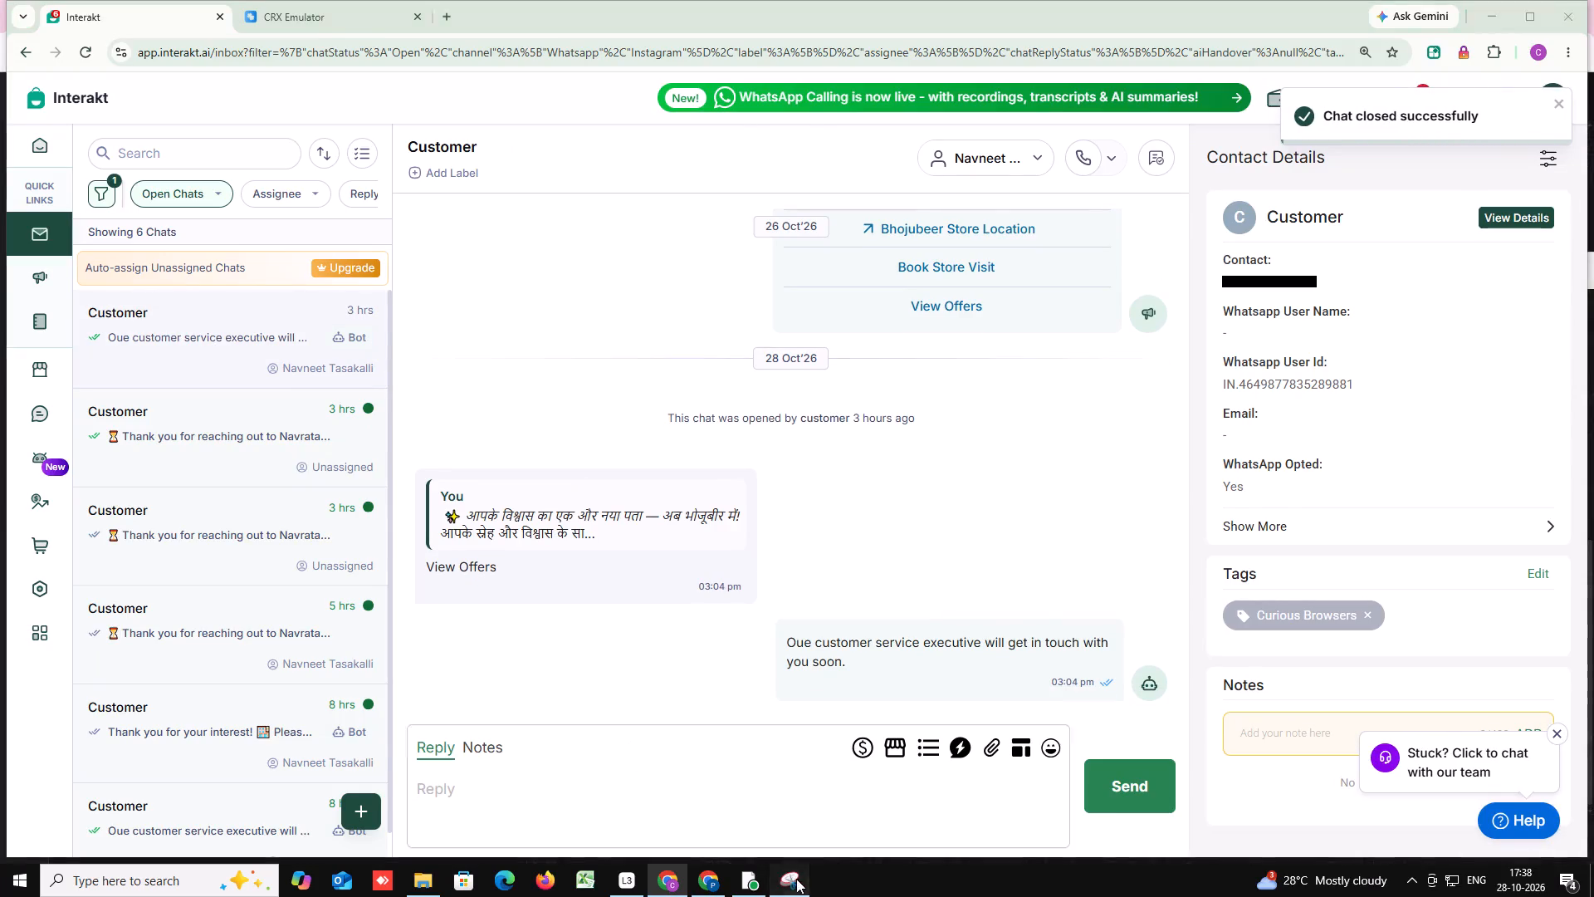
pyautogui.click(338, 53)
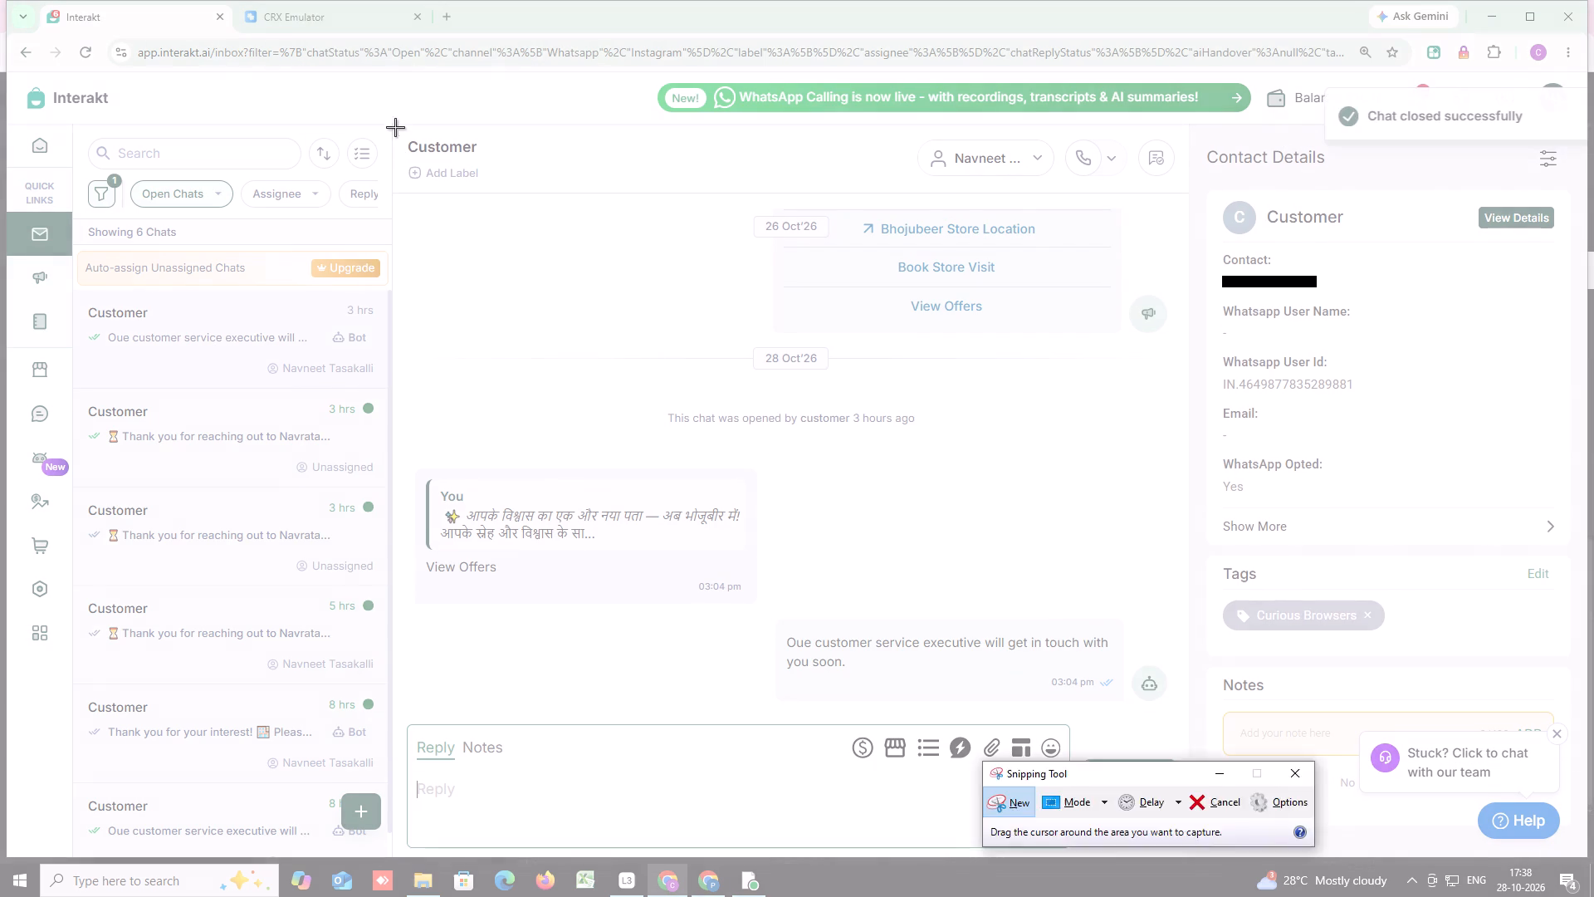
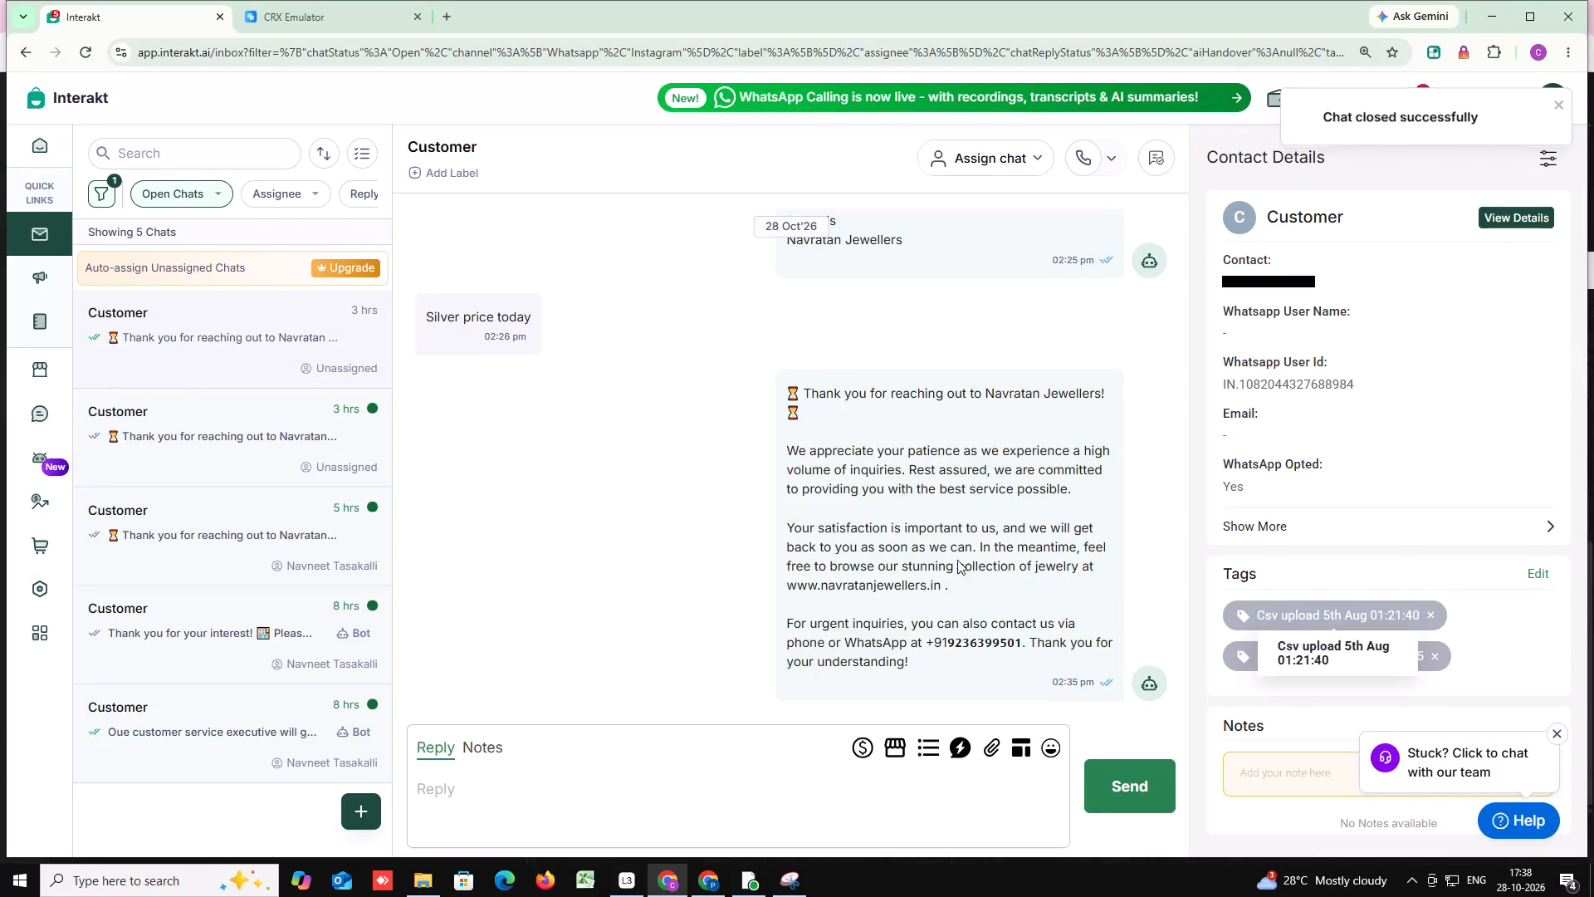
# Review the open Customer chat and start a new snip in Snipping Tool for its 02:26 pm "Silver price today" message.
pyautogui.scroll(3, 579, 513)
pyautogui.scroll(-3, 587, 511)
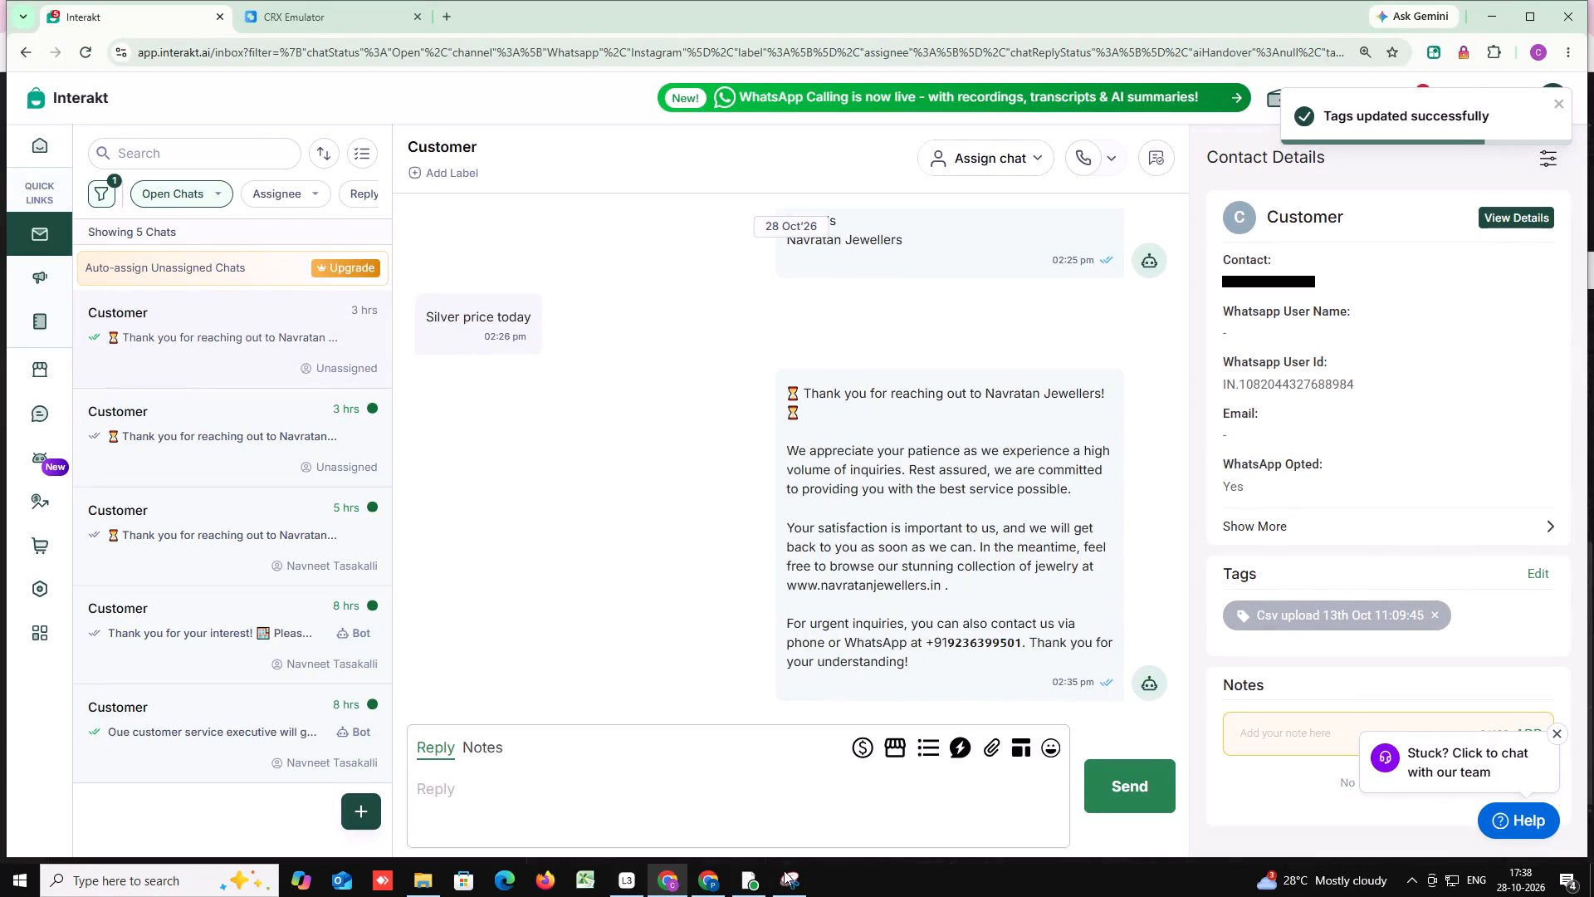
pyautogui.click(785, 879)
pyautogui.click(345, 60)
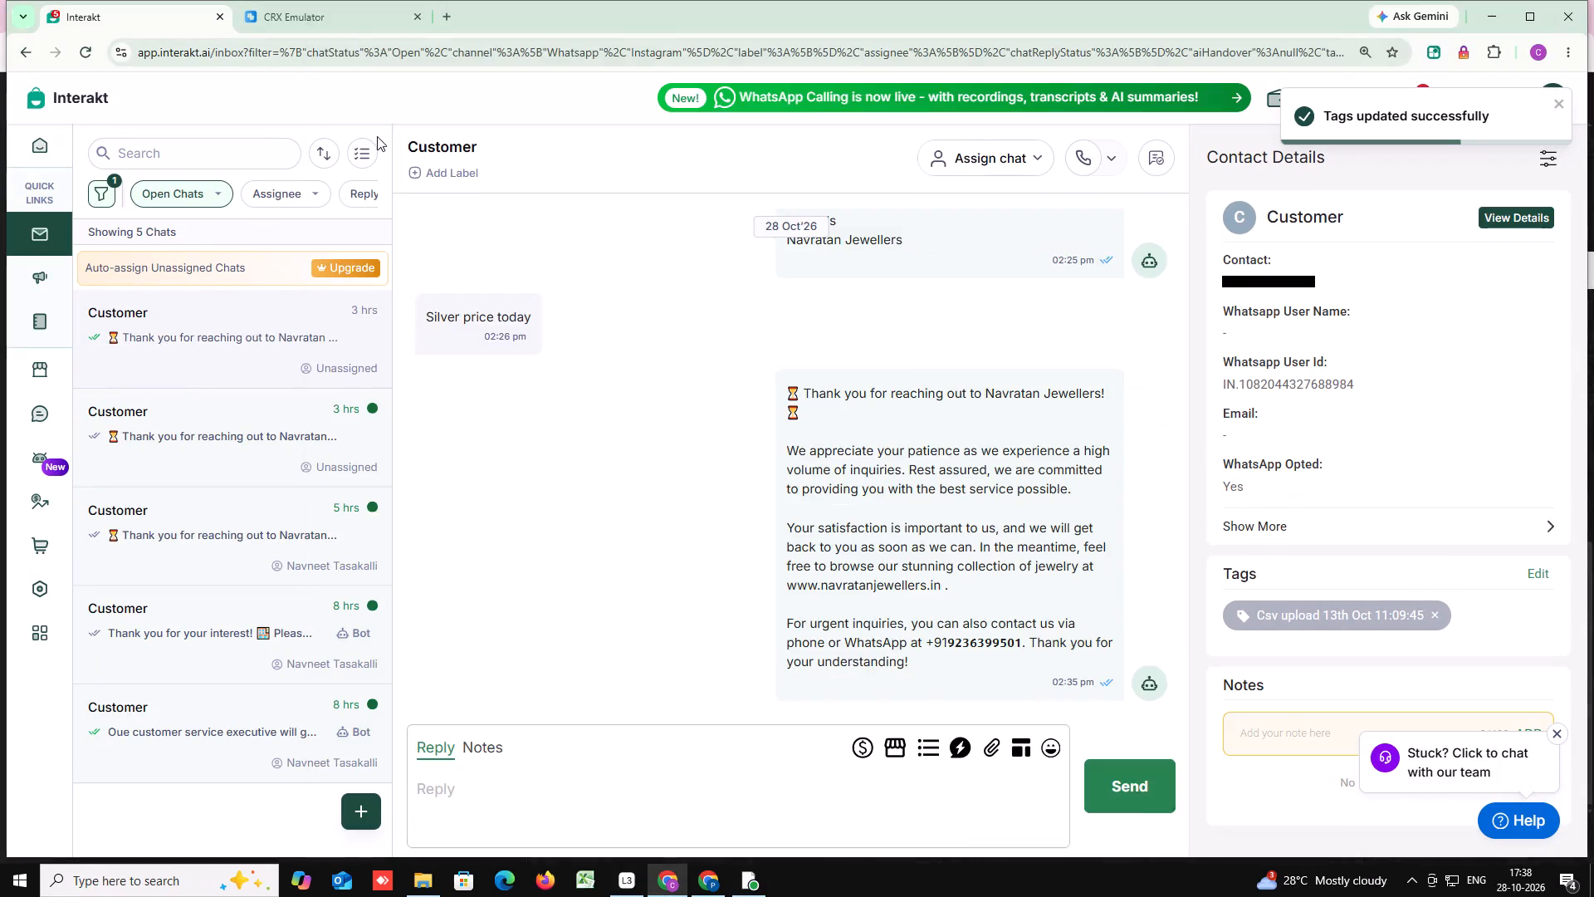
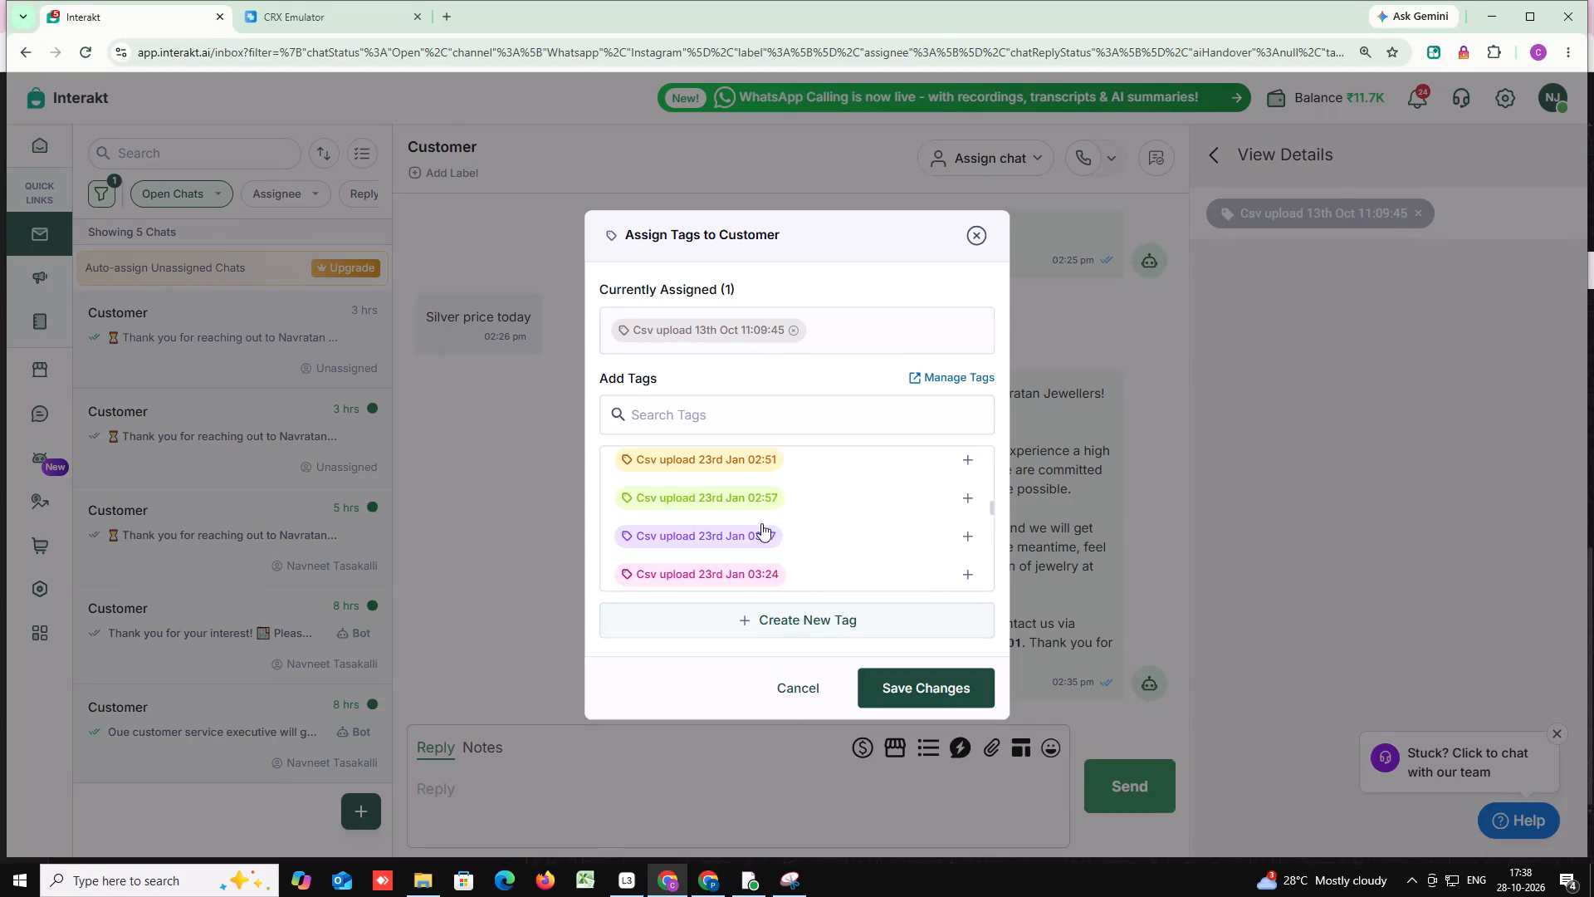
# Replace the Csv upload 13th Oct 11:09:45 tag with Curious Browsers on the silver price chat and close the chat.
pyautogui.scroll(-8, 761, 523)
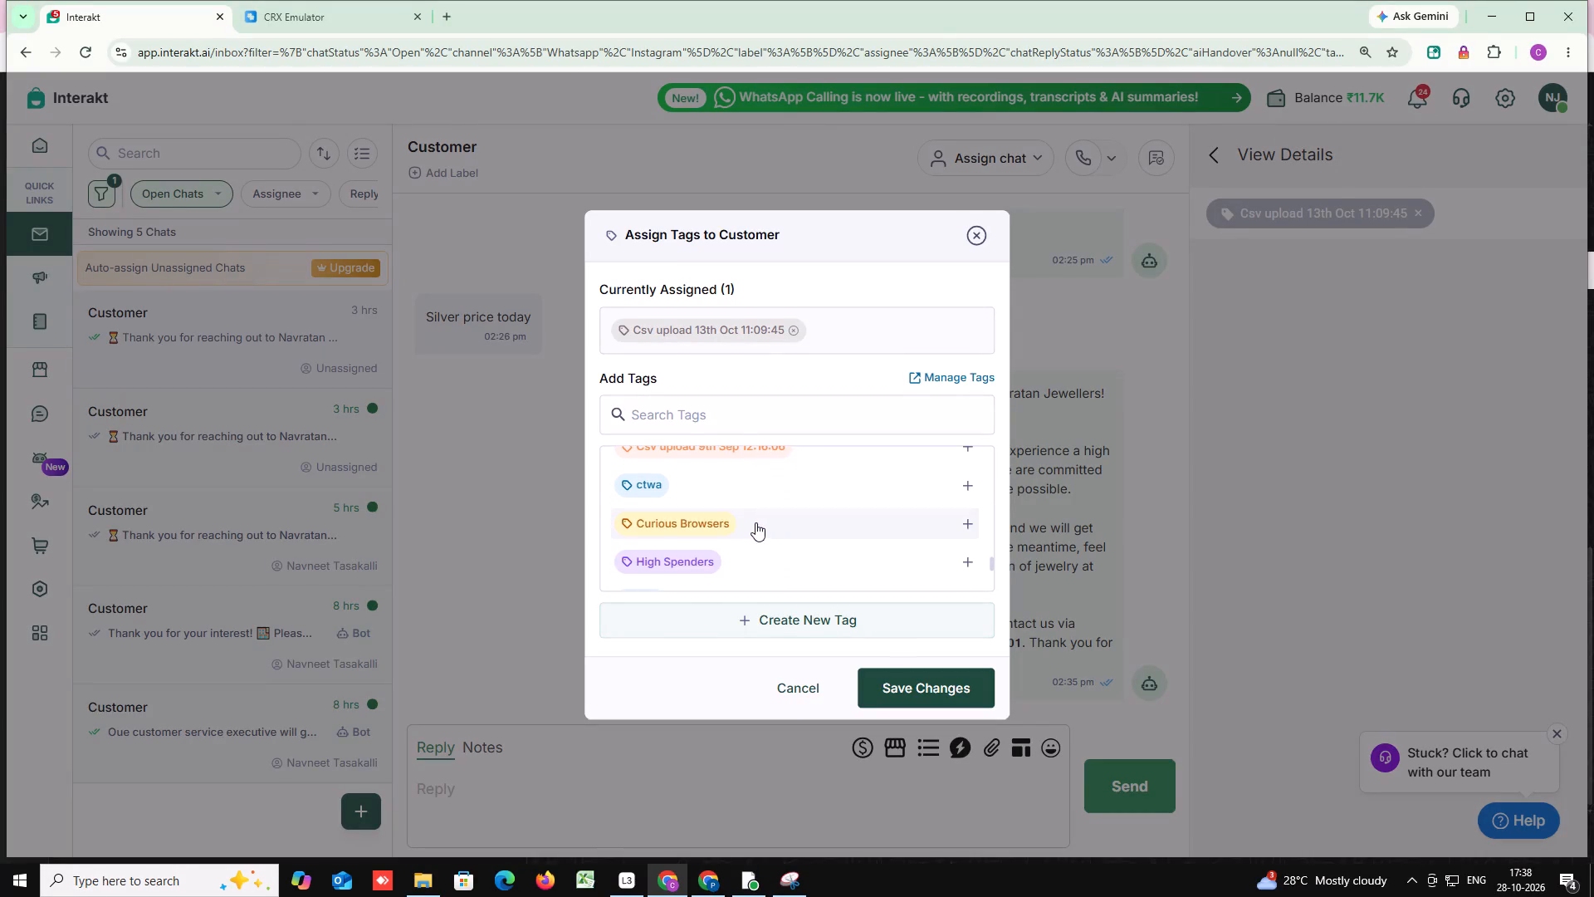
pyautogui.click(755, 522)
pyautogui.click(937, 329)
pyautogui.click(909, 683)
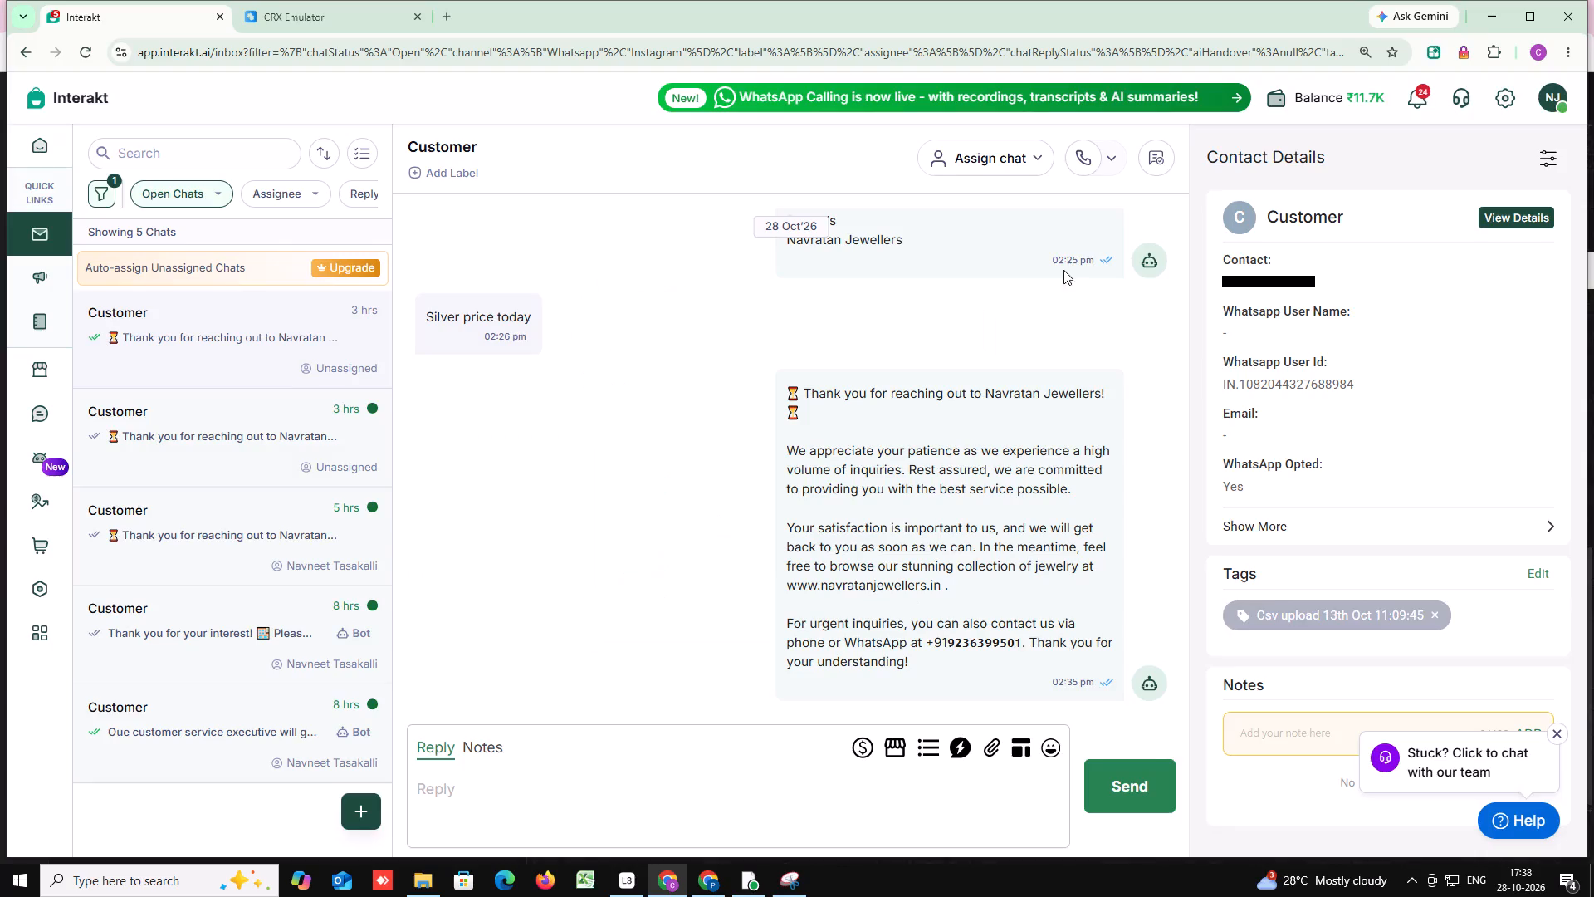
pyautogui.click(1152, 166)
# Remove the Csv upload 13th Oct, 5th Aug and 26th Oct tags from the unassigned chat containing a biodata PDF, and close it.
pyautogui.click(314, 341)
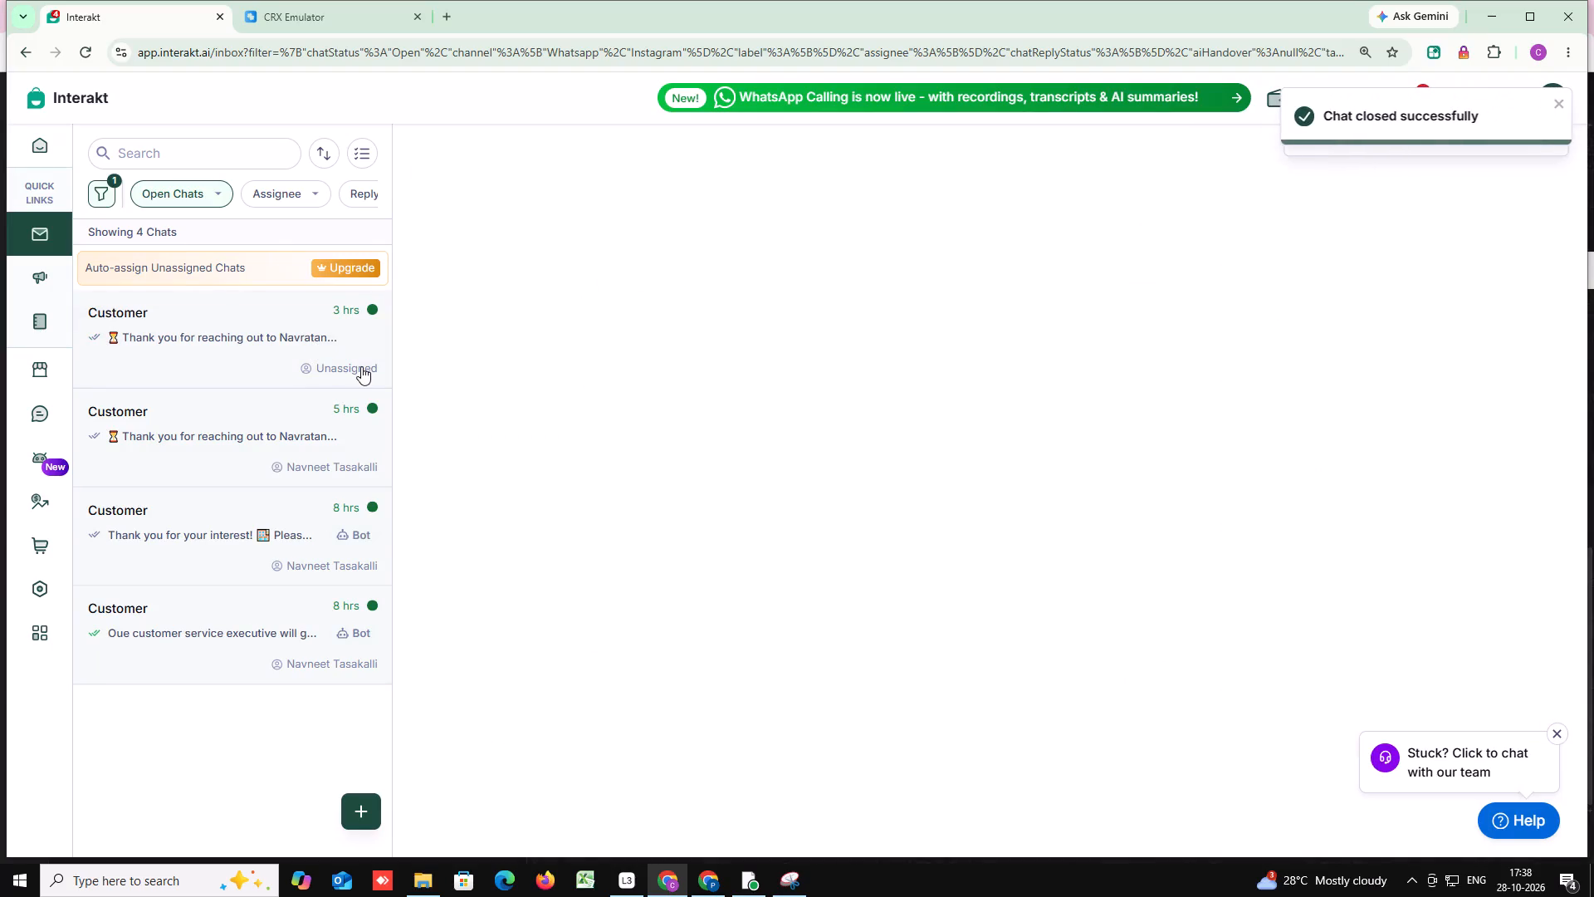
pyautogui.scroll(1, 526, 385)
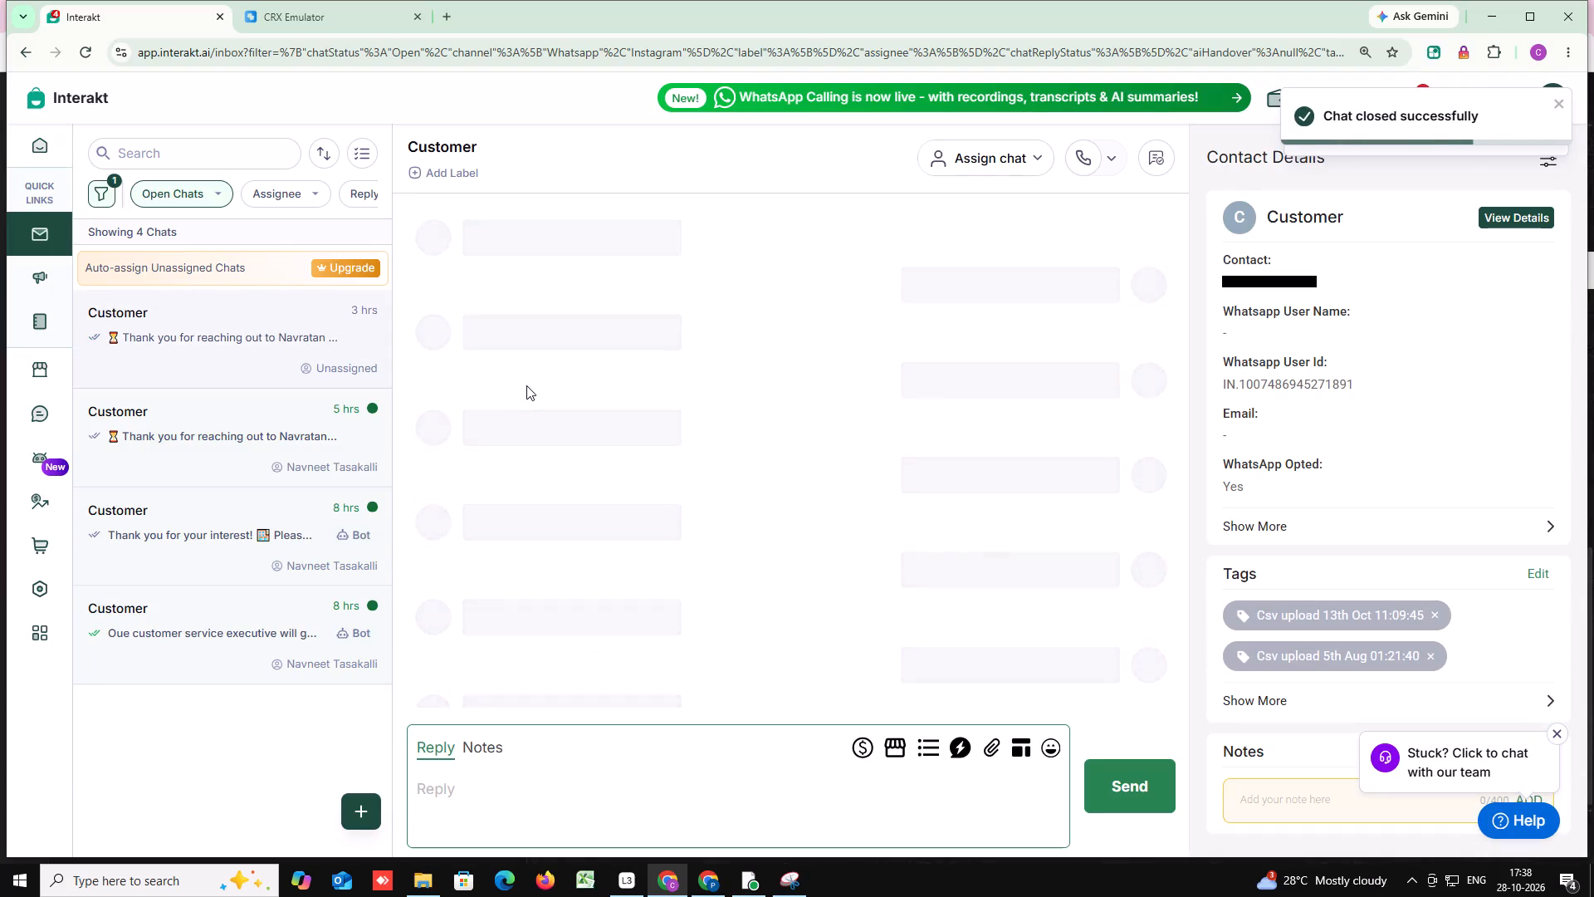
pyautogui.scroll(10, 526, 385)
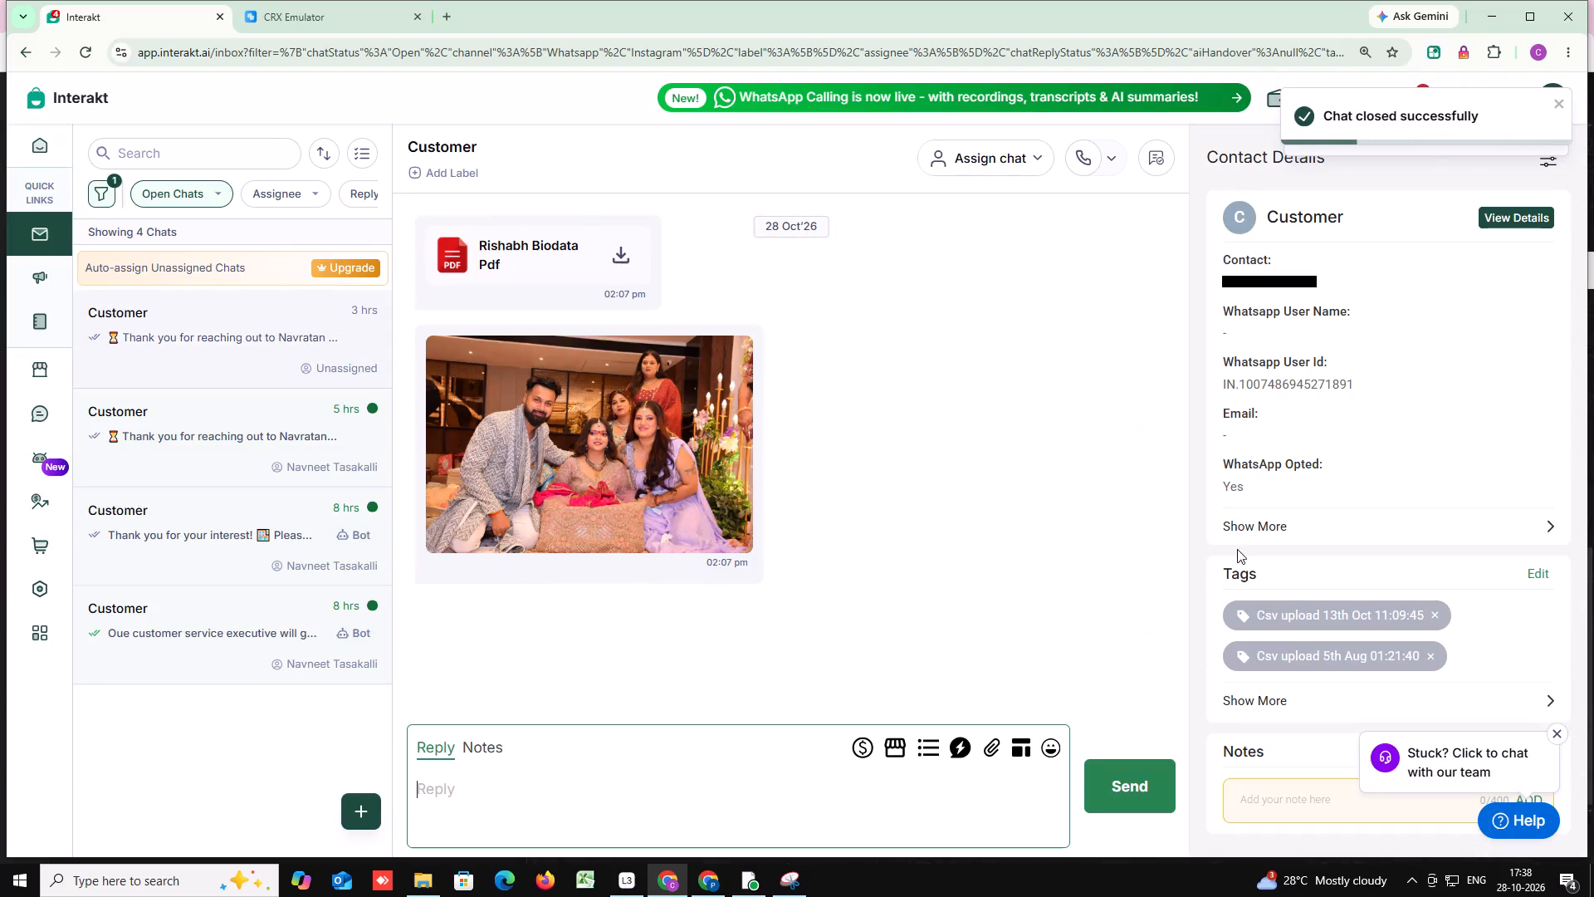
pyautogui.click(1435, 612)
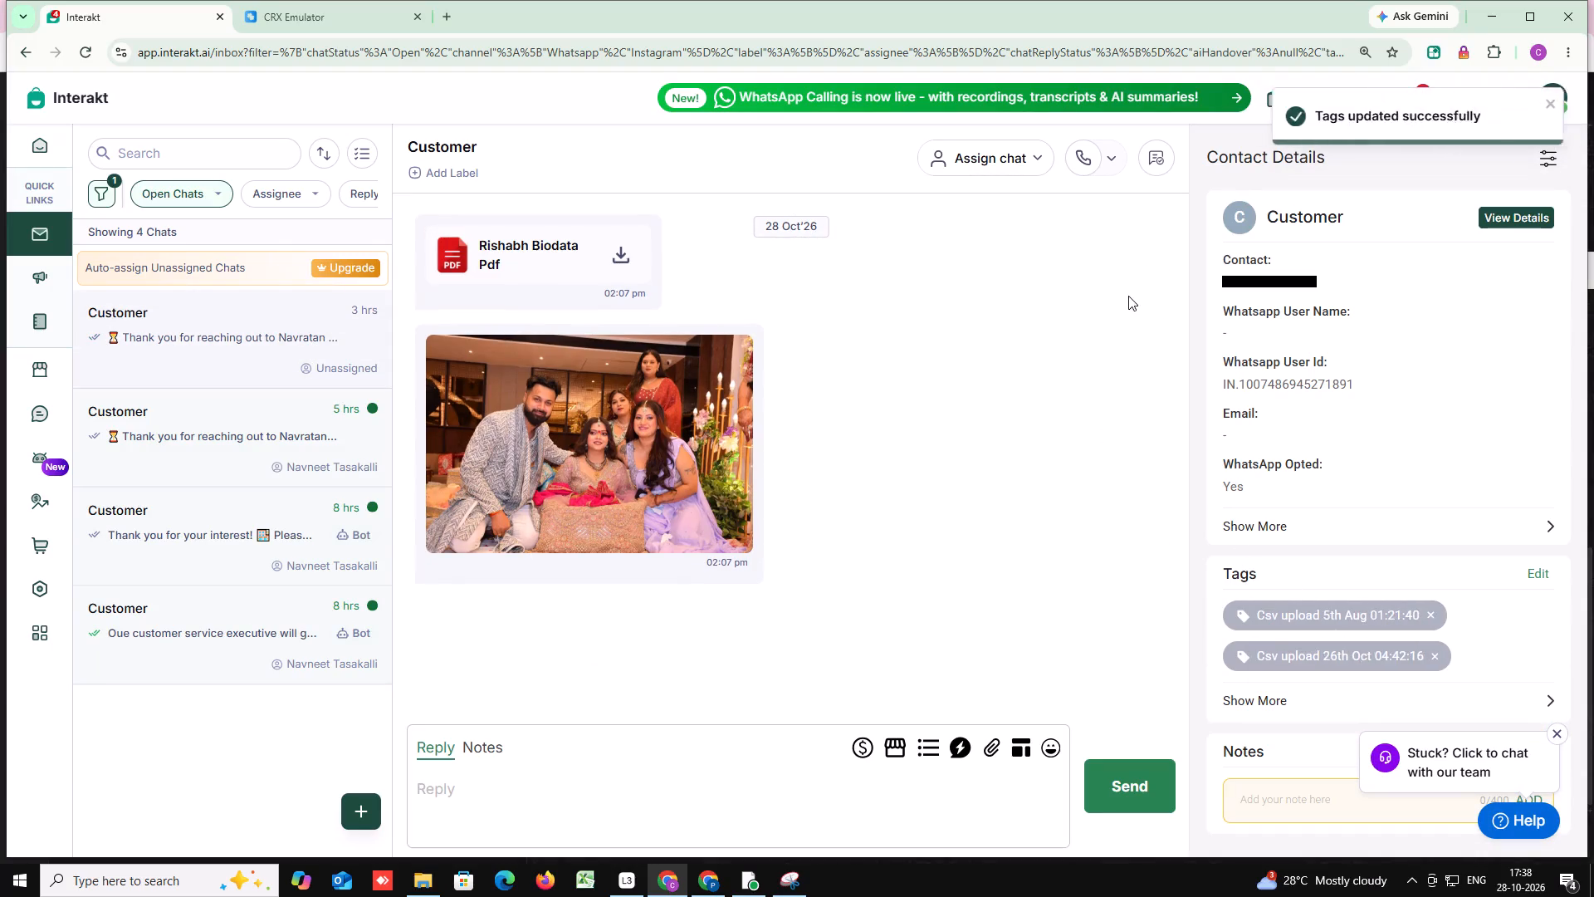
pyautogui.click(1430, 612)
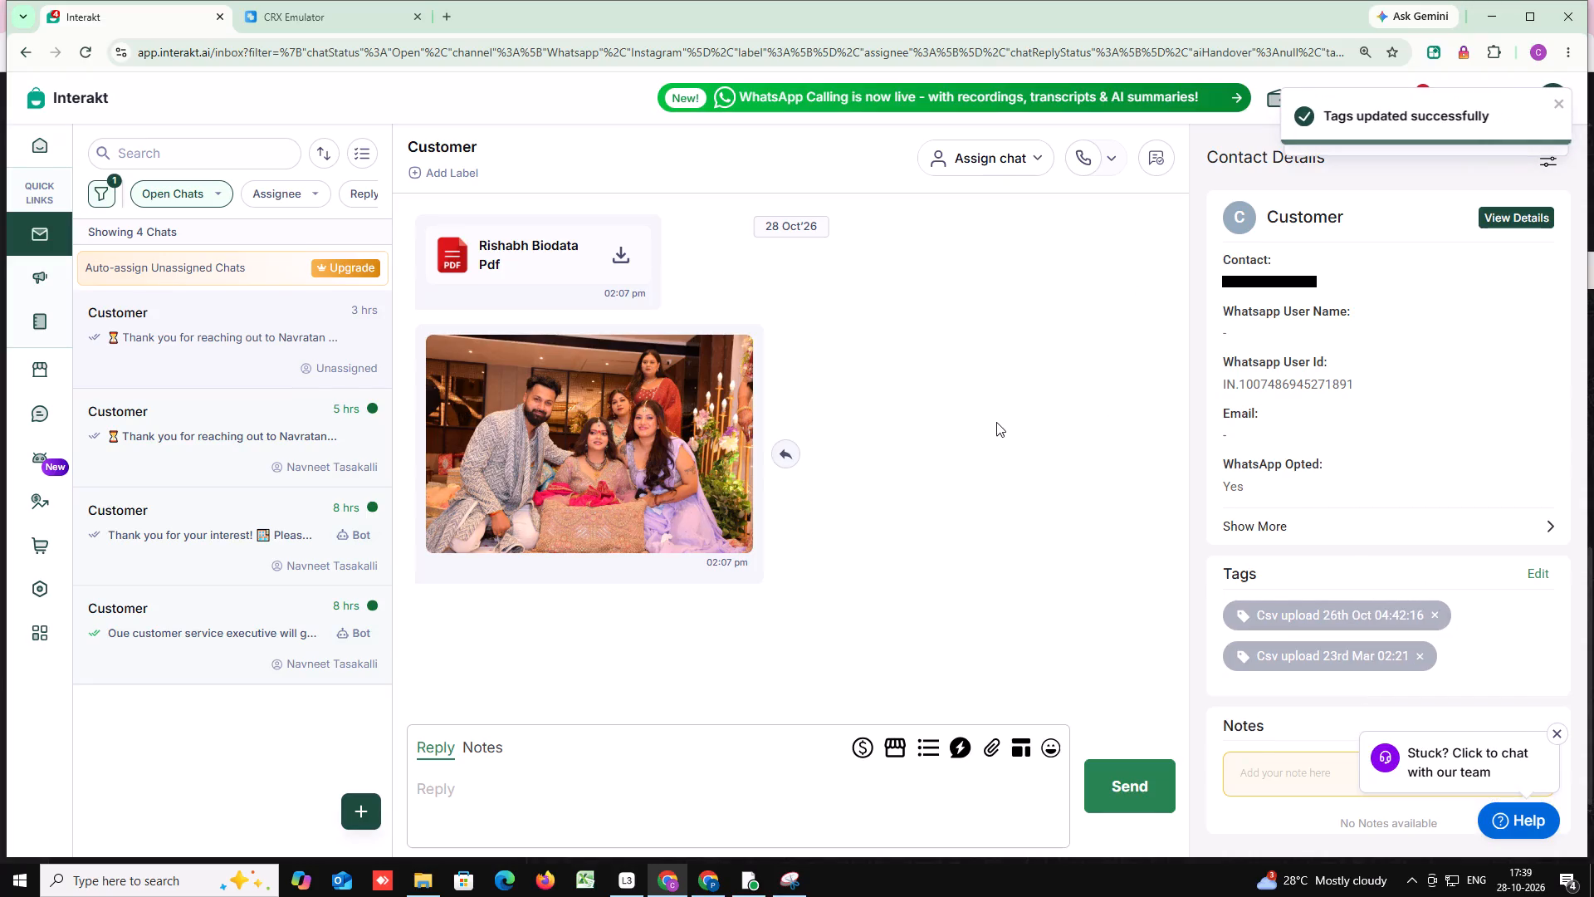
pyautogui.click(1435, 615)
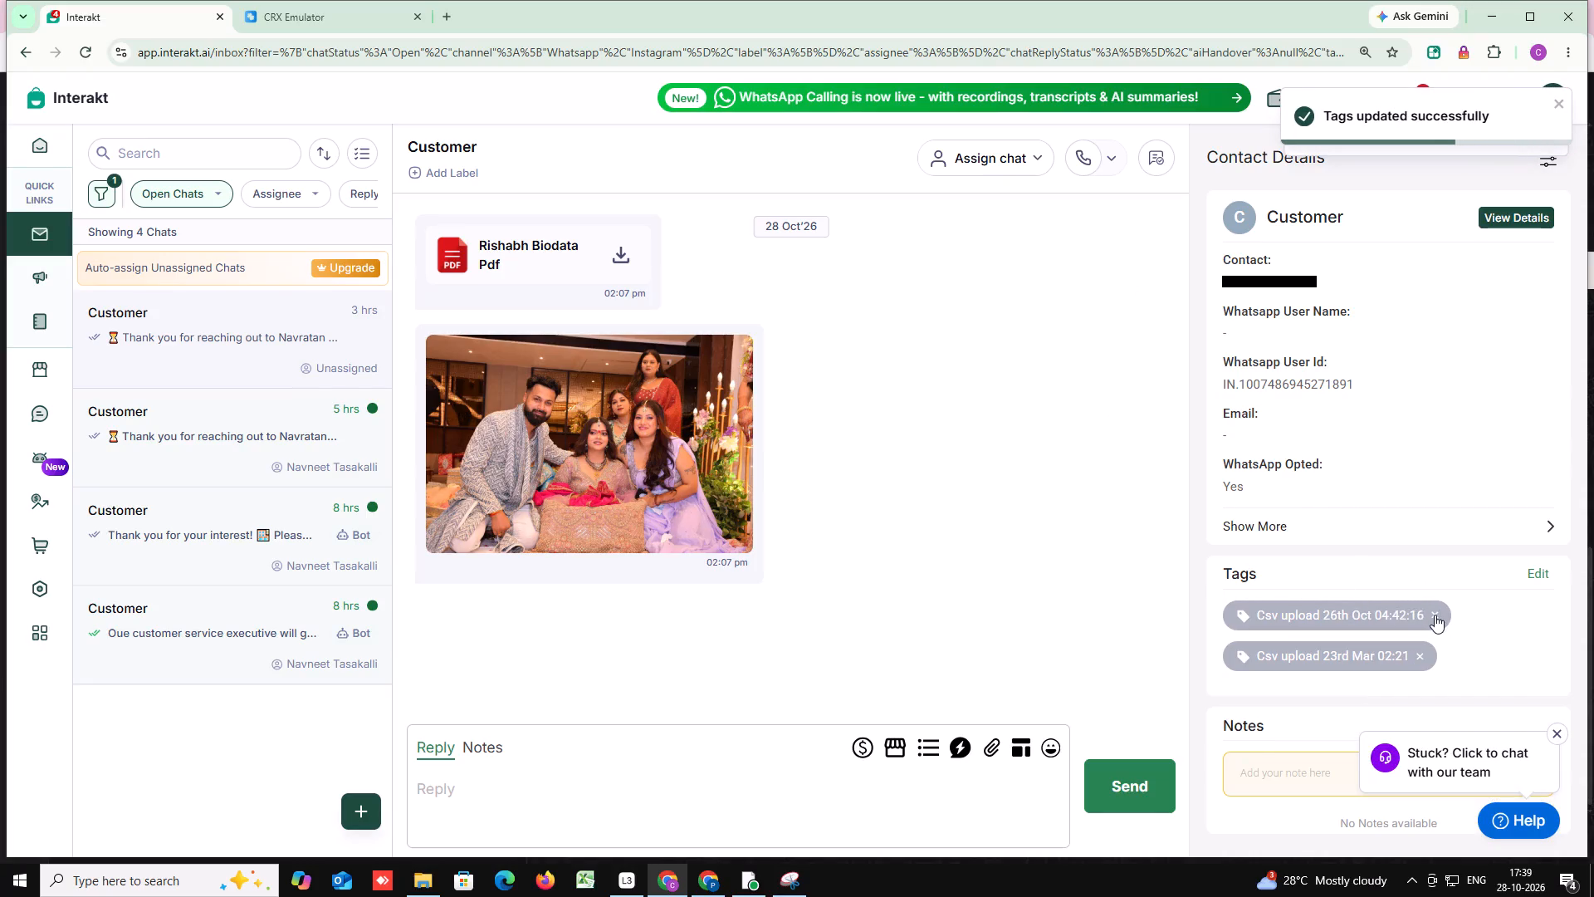
pyautogui.click(1155, 156)
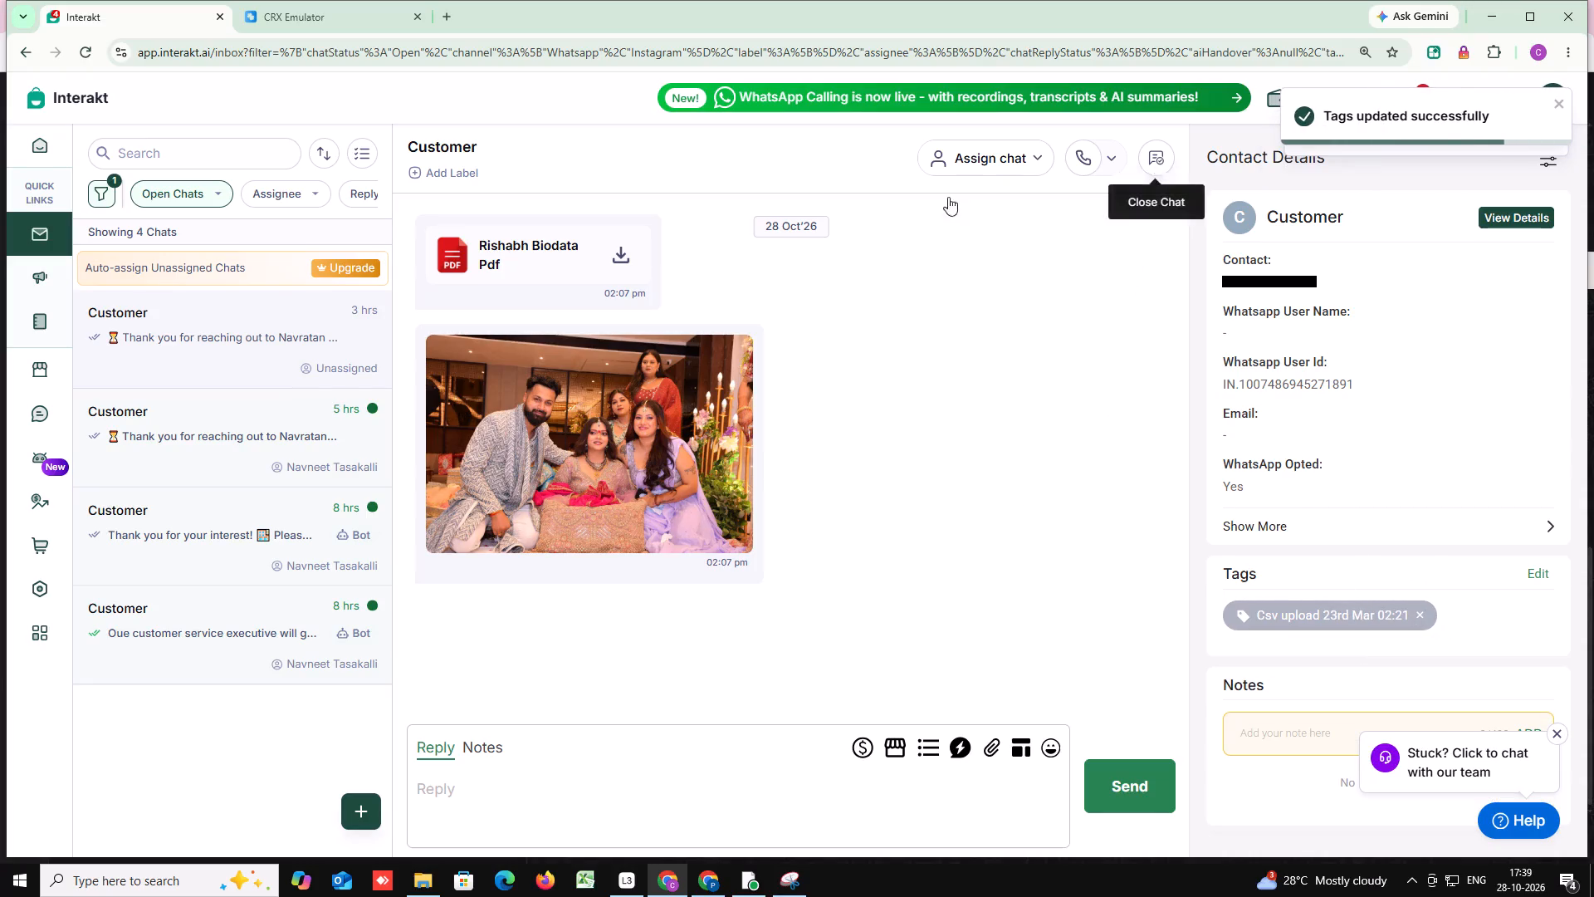
# Review the Curious Browsers chat with 12:50 pm photos and video, and close it.
pyautogui.click(198, 337)
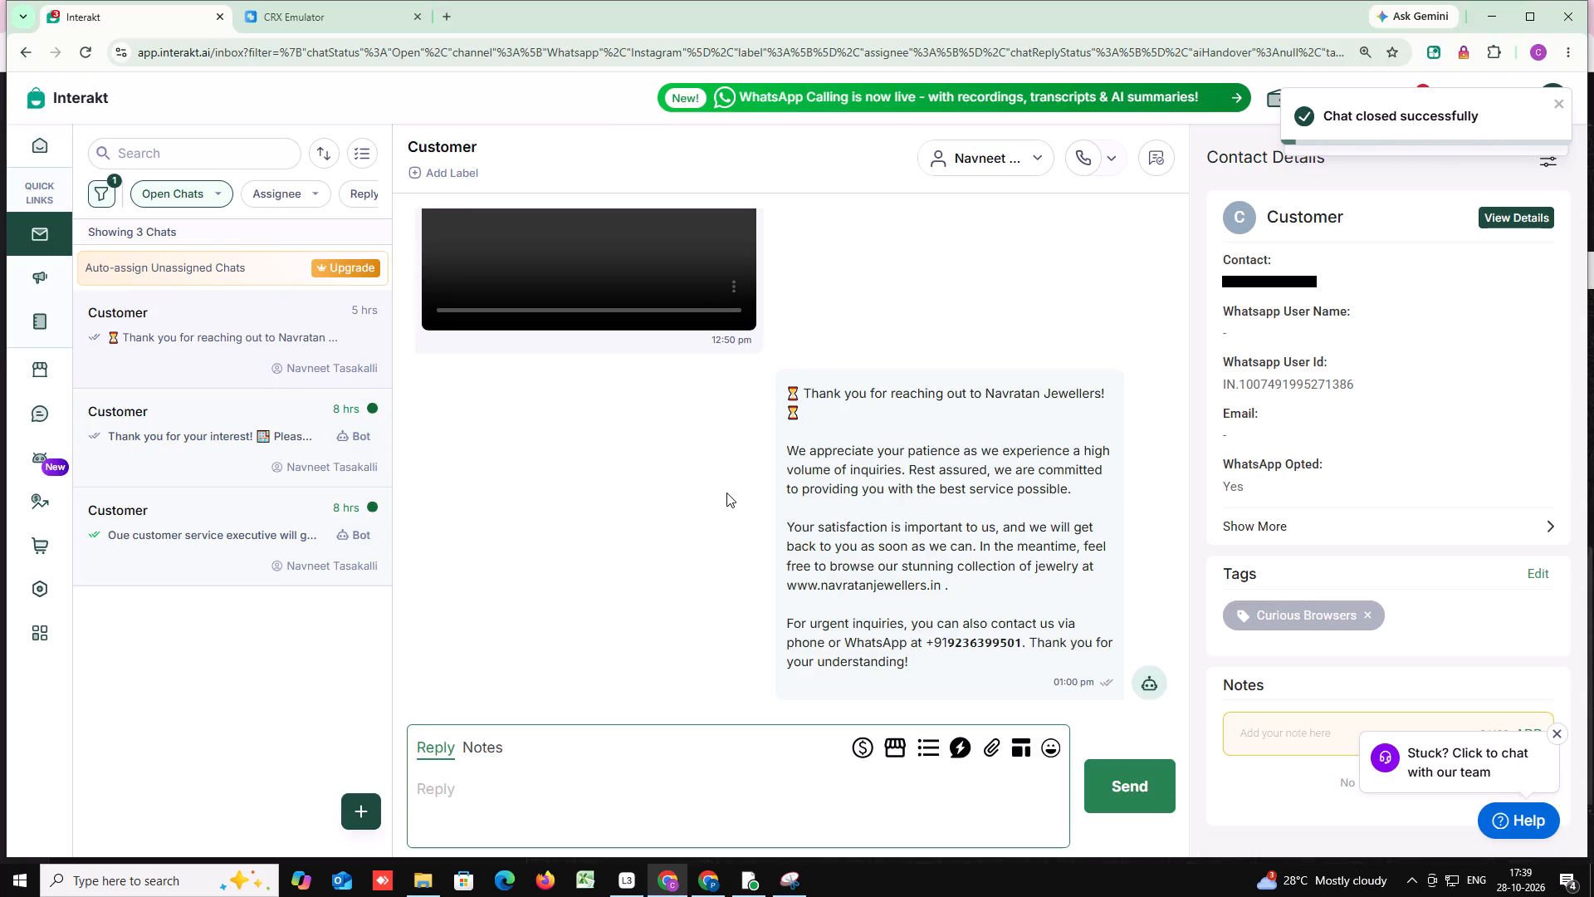
pyautogui.scroll(5, 726, 493)
pyautogui.click(1149, 163)
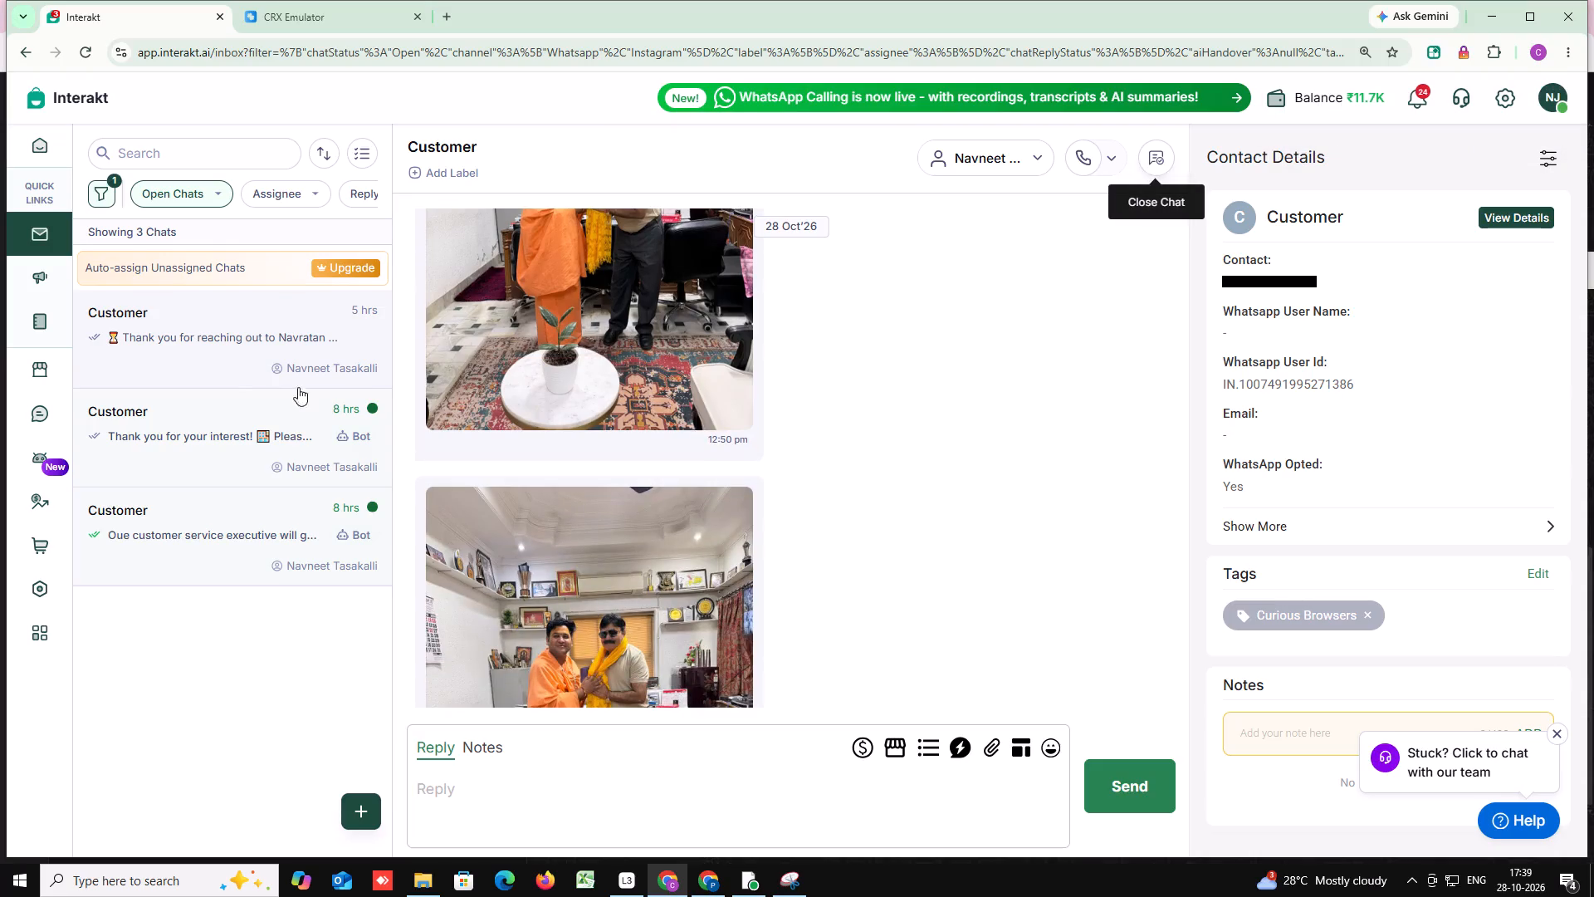
# Review the "Thank you for your interest!" chat and start a new snip in Snipping Tool for its 09:18 am "Book Store Visit" reply.
pyautogui.click(244, 354)
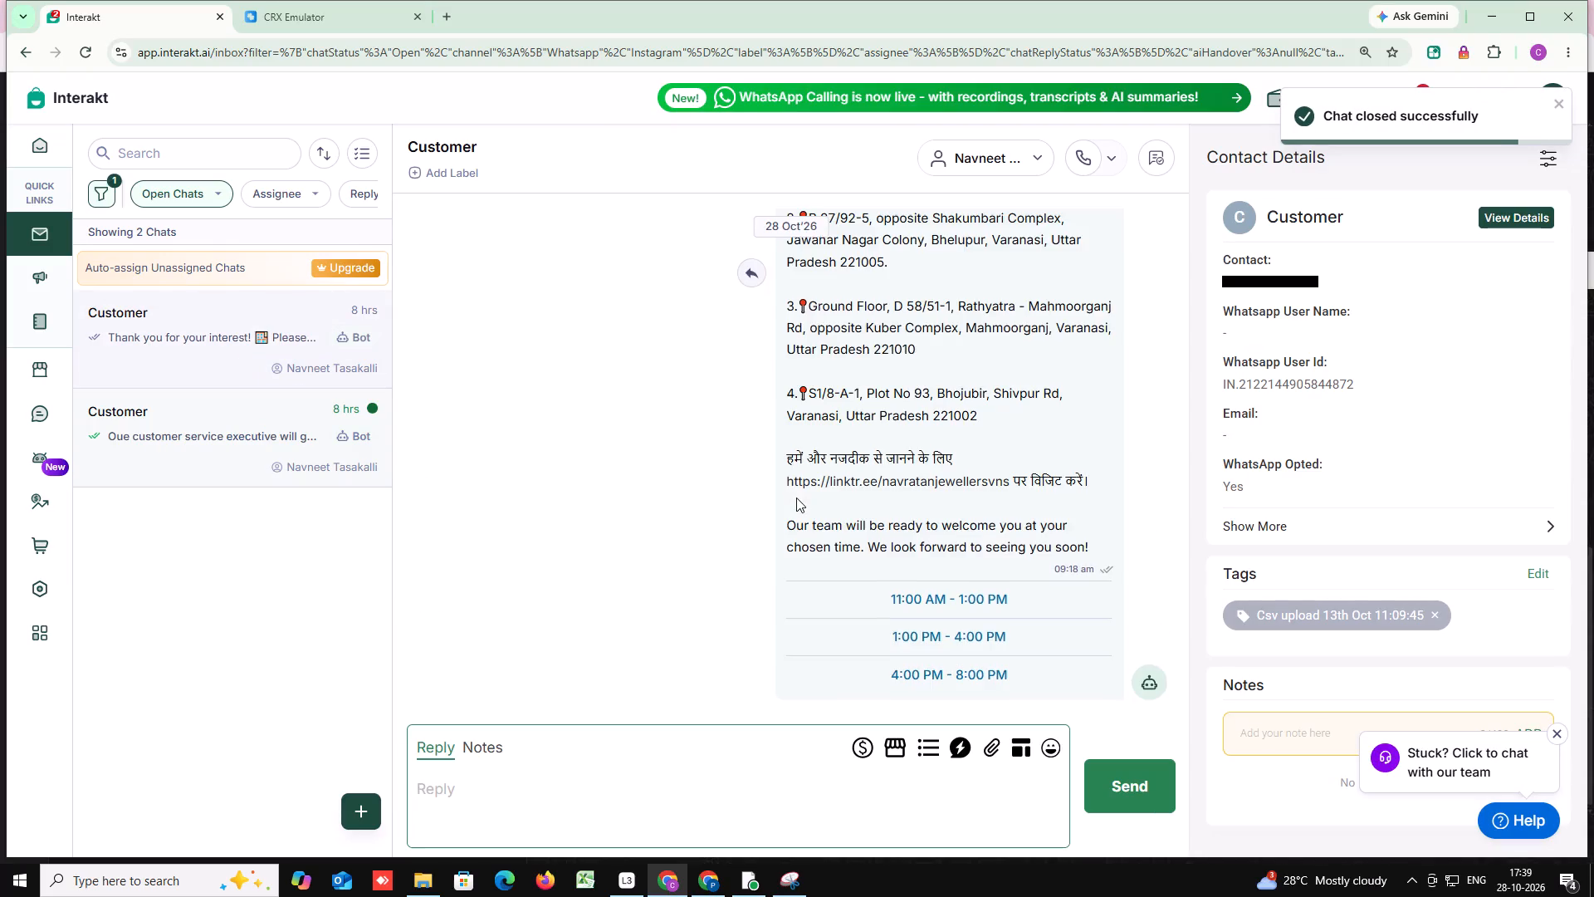
pyautogui.scroll(9, 796, 498)
pyautogui.click(785, 887)
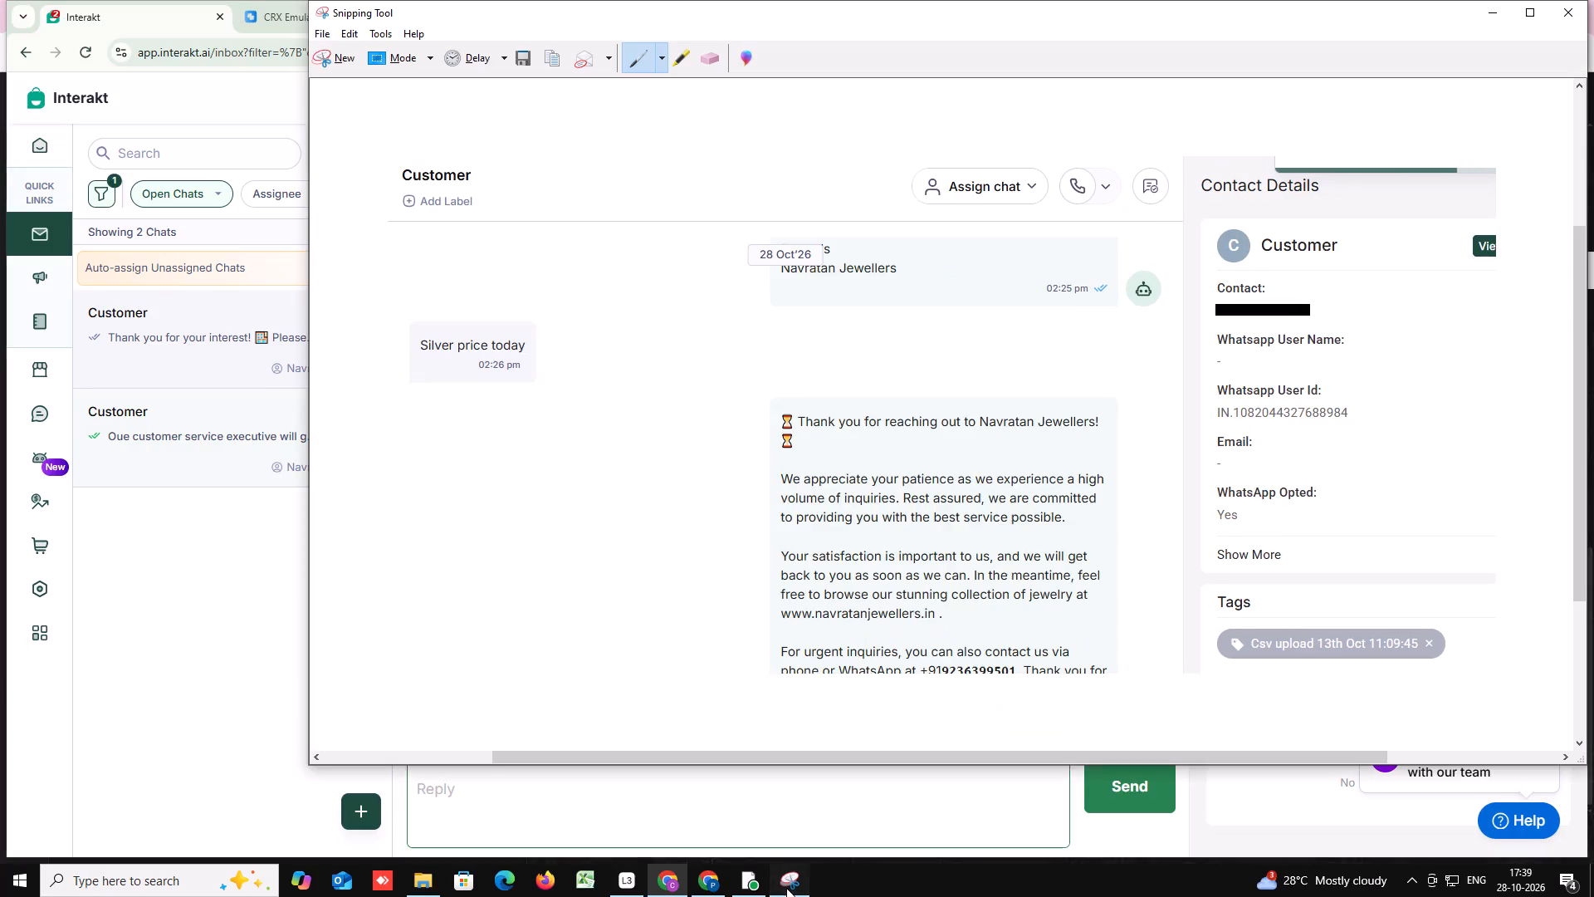
pyautogui.click(331, 54)
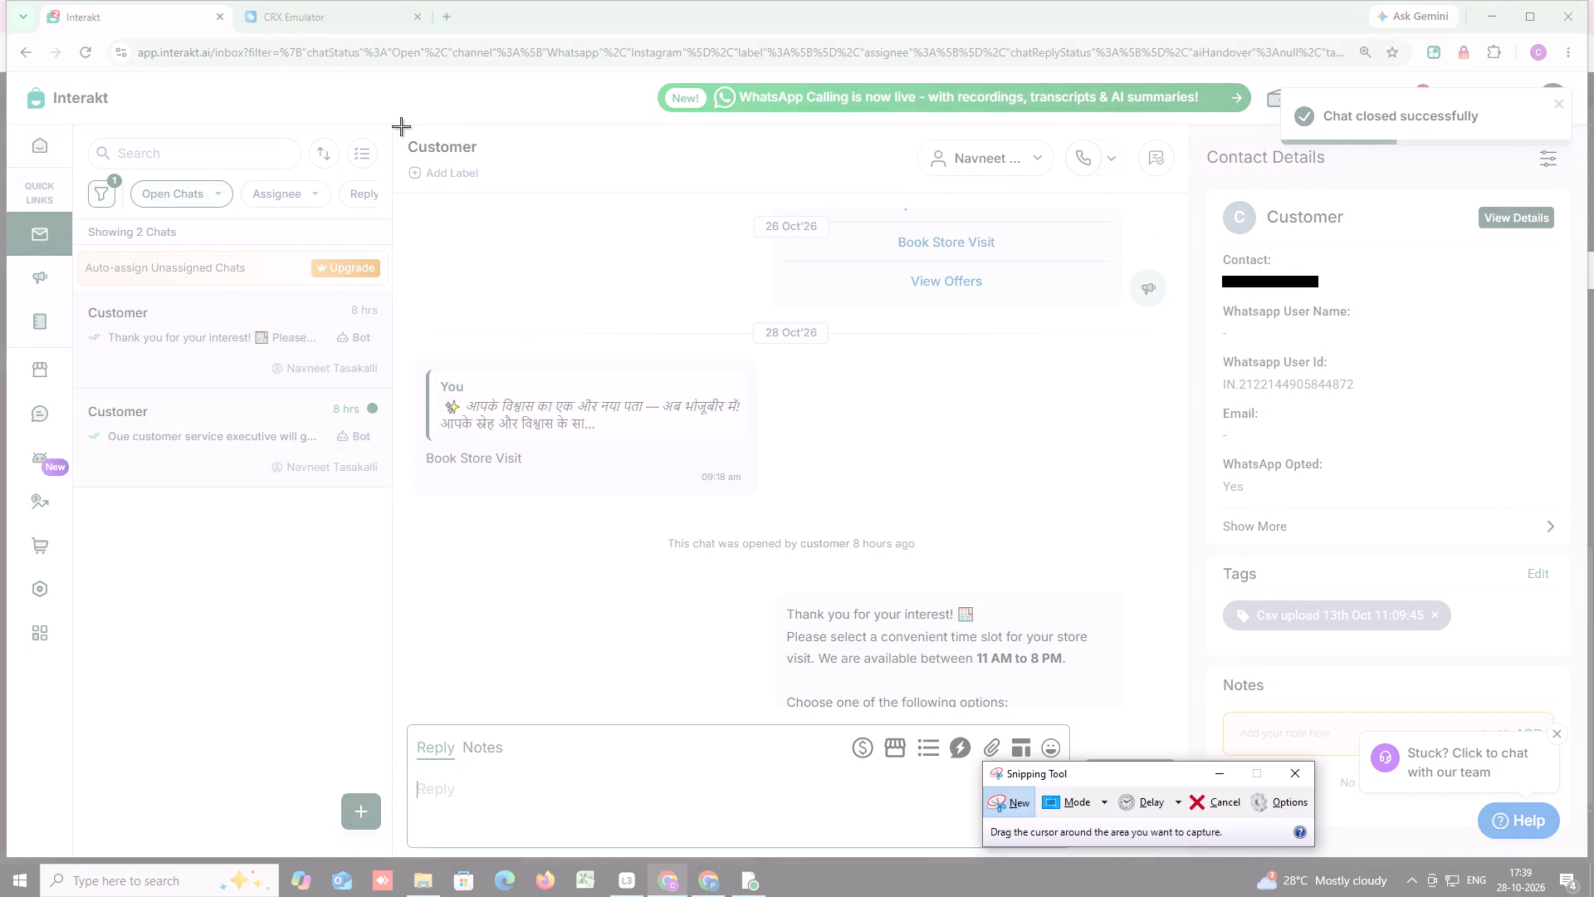
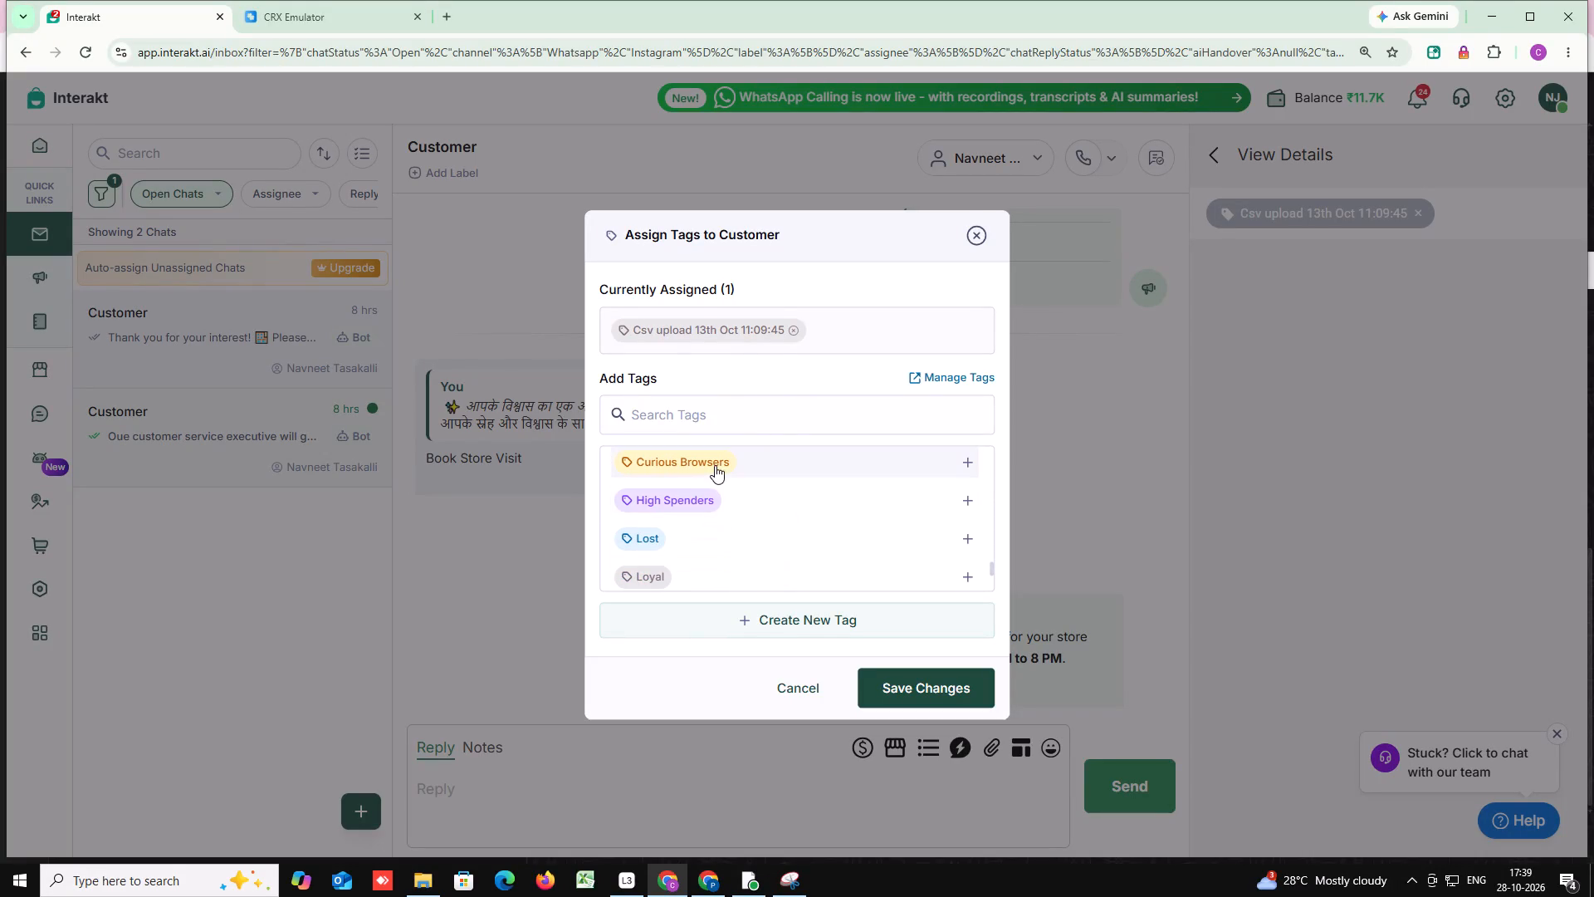
# Replace the Csv upload 13th Oct 11:09:45 tag with Curious Browsers on the 09:18 am "Book Store Visit" chat and close the chat.
pyautogui.click(933, 328)
pyautogui.click(925, 698)
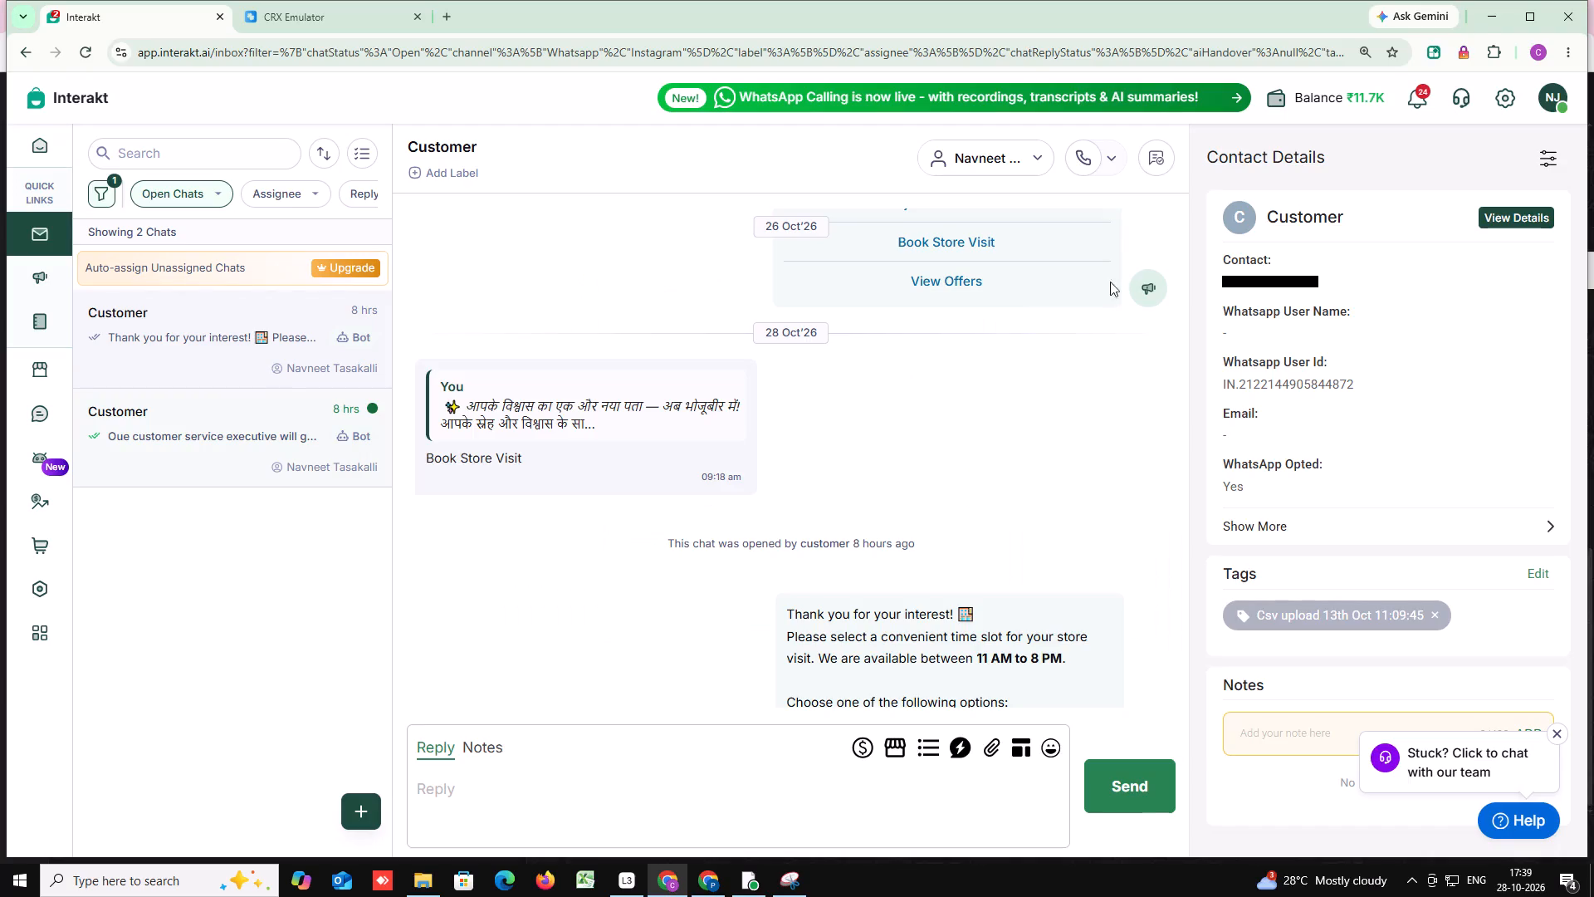
pyautogui.click(1161, 150)
# Open the remaining Curious Browsers chat and capture its 09:17 am "View Offers" reply and contact details with Snipping Tool.
pyautogui.click(168, 343)
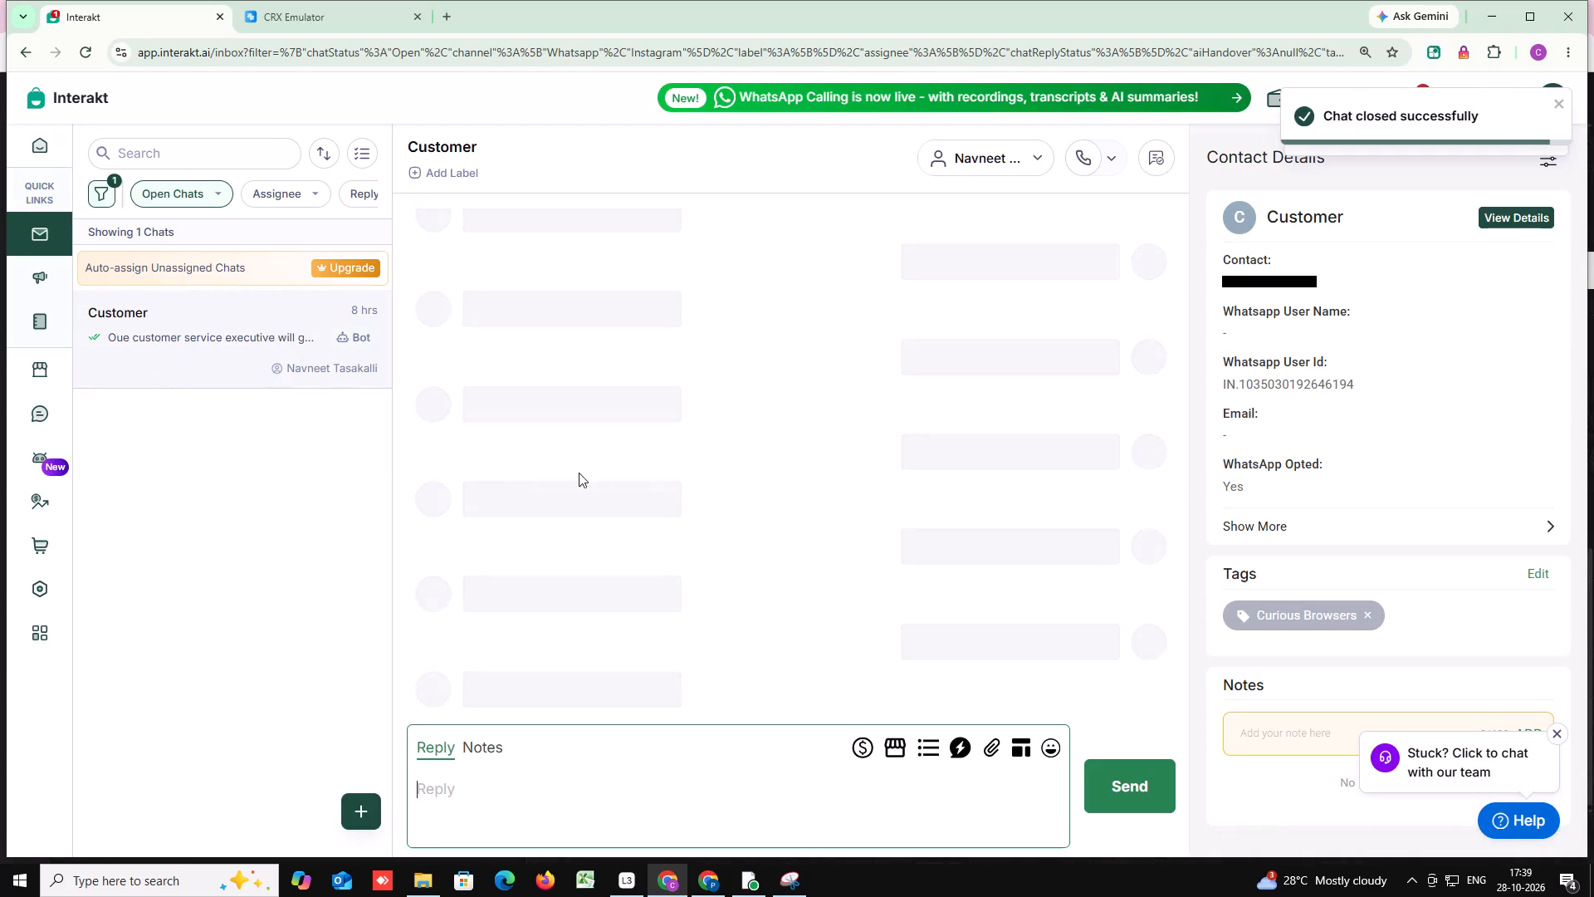
pyautogui.click(803, 886)
pyautogui.click(320, 55)
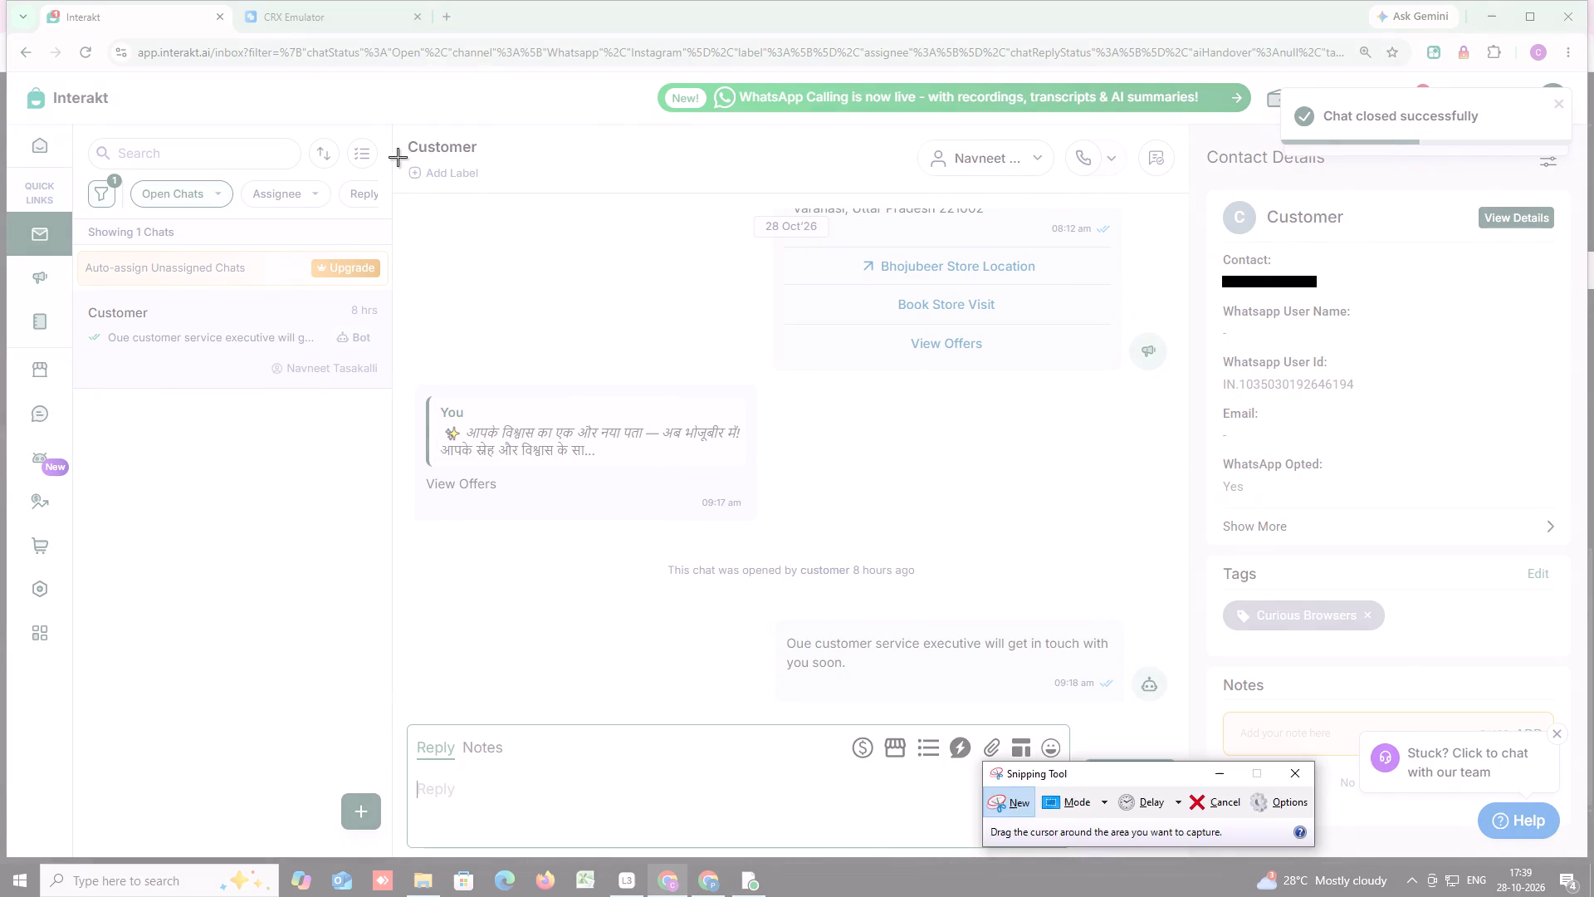
pyautogui.moveTo(389, 125); pyautogui.dragTo(1428, 656)
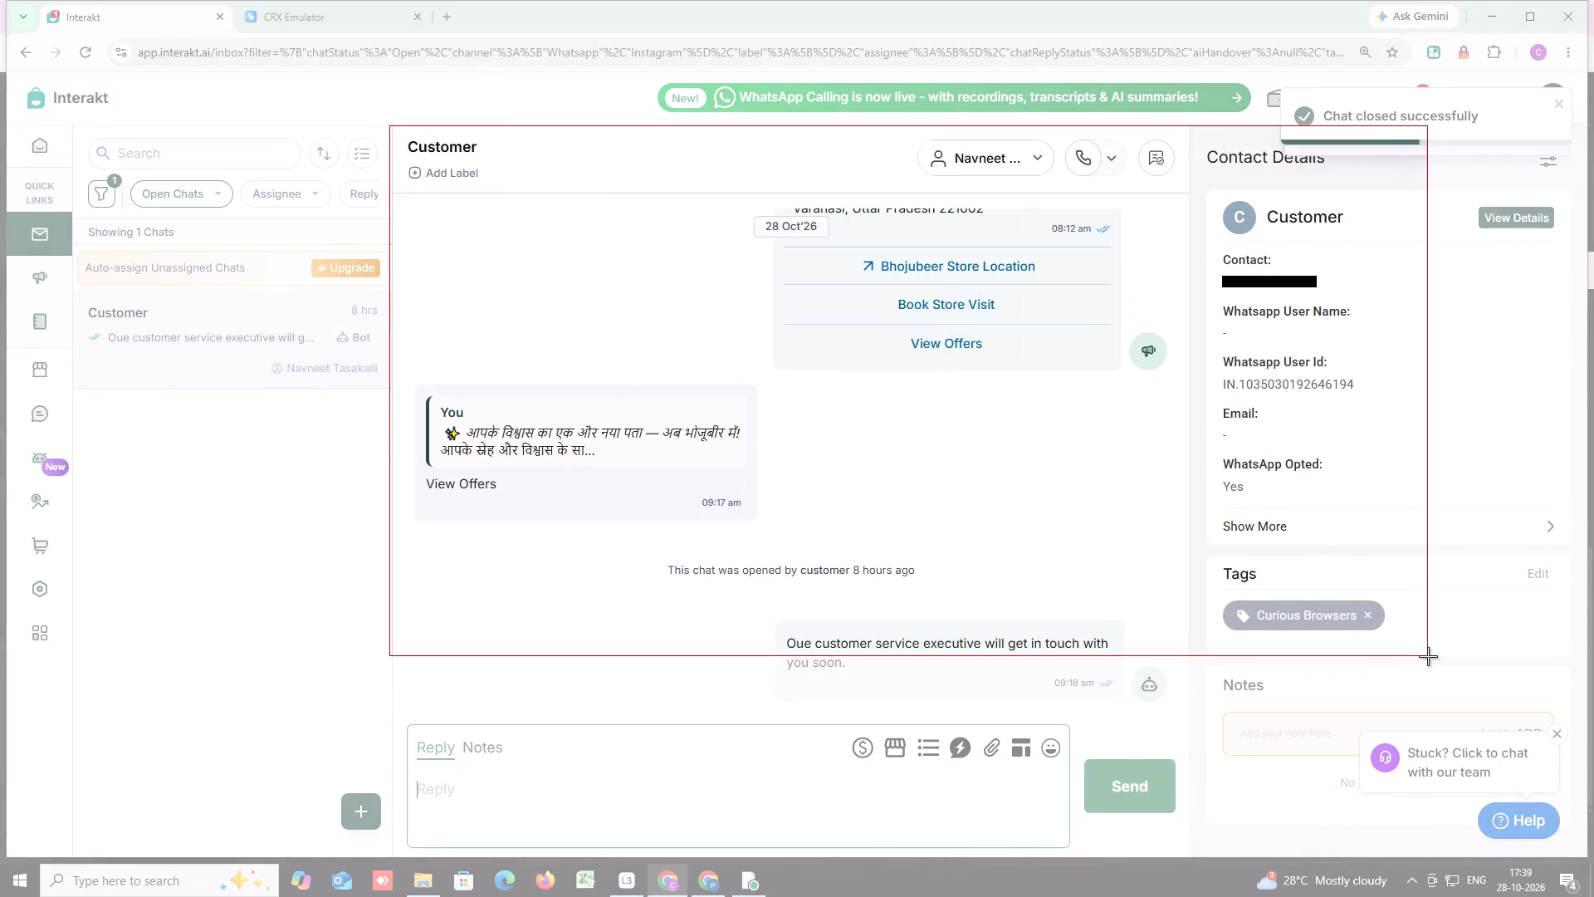